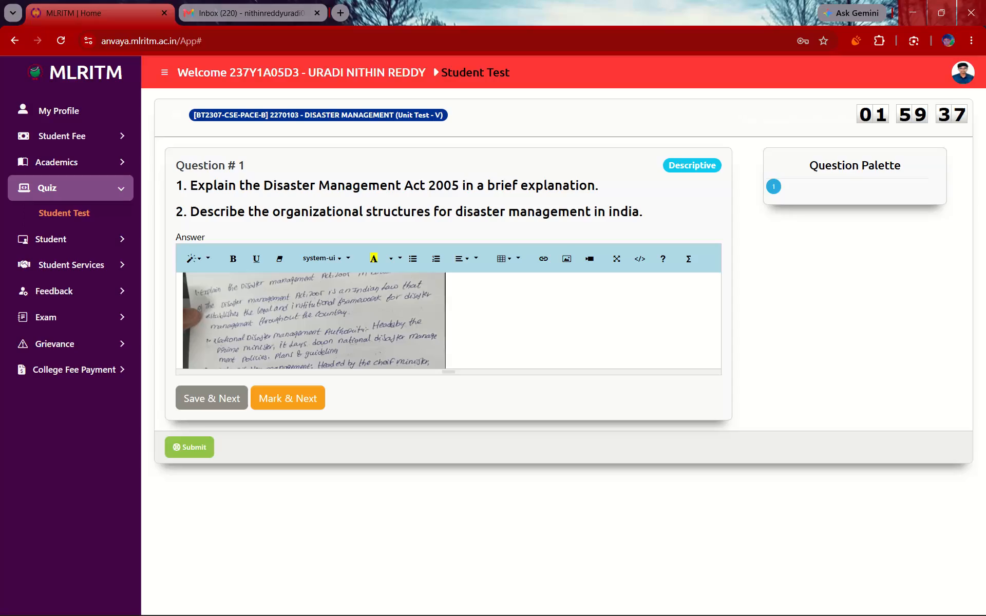
# Paste the handwritten page answering question 2 into the answer beside the first page image and resize it to half width.
pyautogui.hotkey('ctrl', 'v')
pyautogui.scroll(-3, 489, 291)
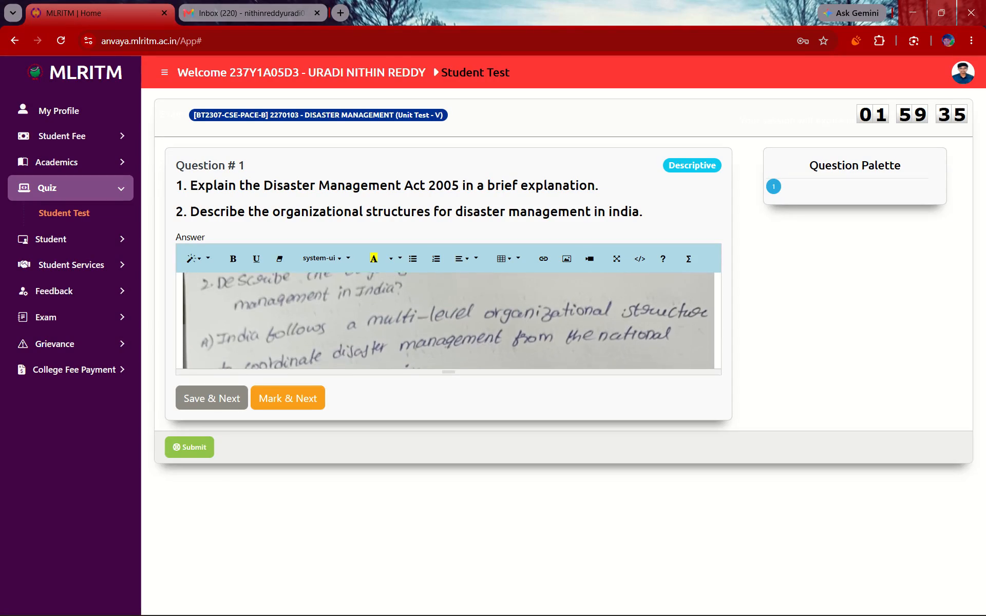
pyautogui.scroll(-1, 489, 291)
pyautogui.click(402, 335)
pyautogui.click(225, 391)
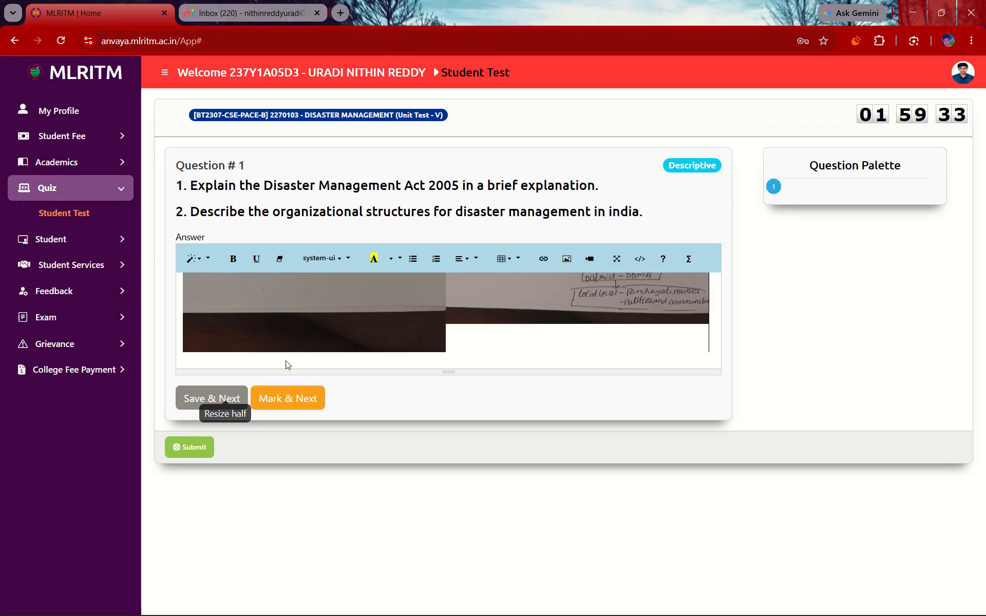
# Save the descriptive answer to Question 1 with both handwritten page images.
pyautogui.scroll(9, 346, 311)
pyautogui.click(220, 395)
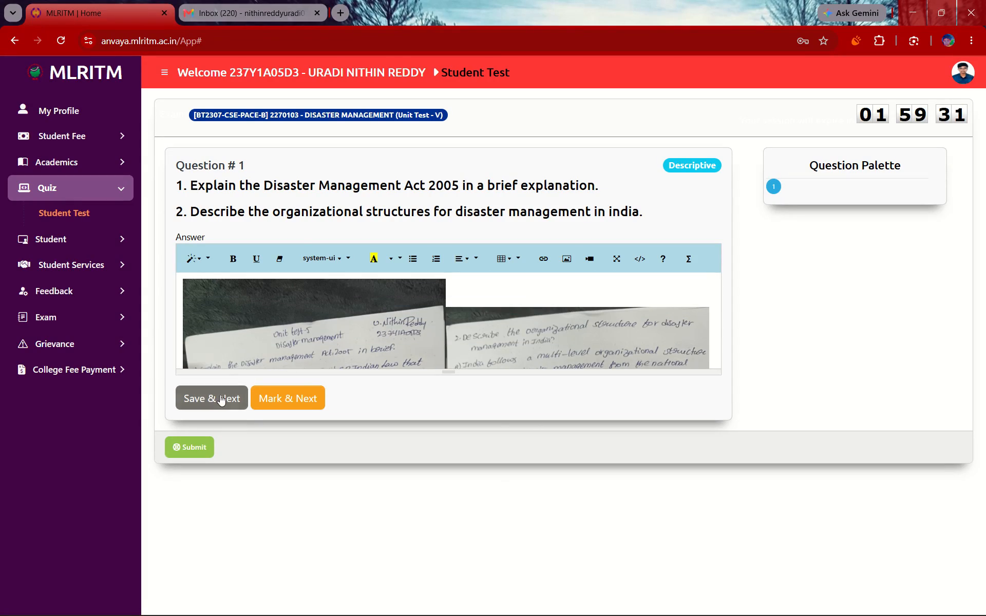
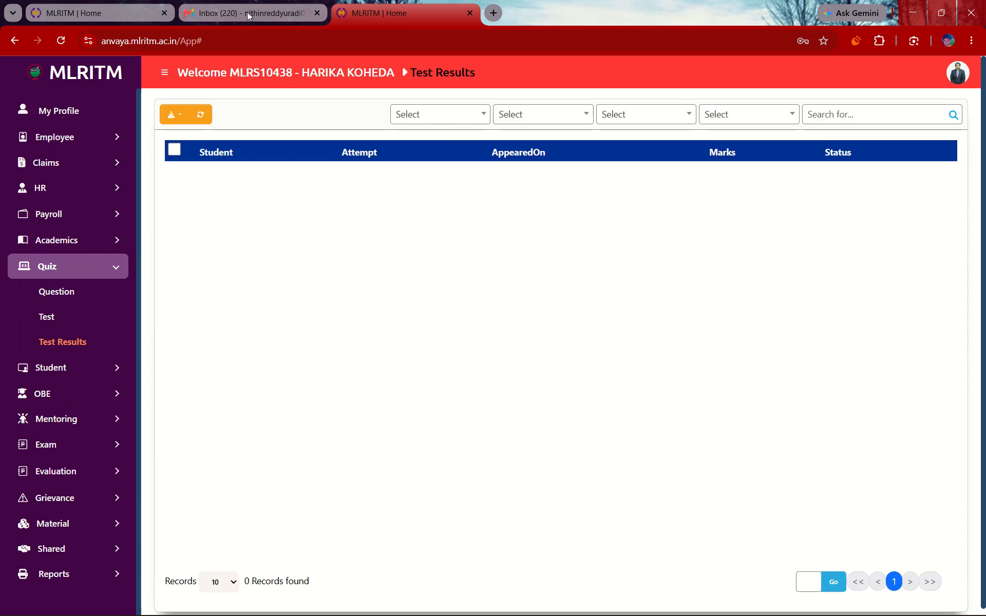
# Filter the test results to academic year 2026-27 and the 2270551 - DEEP LEARNING (ASG-III) test.
pyautogui.click(484, 109)
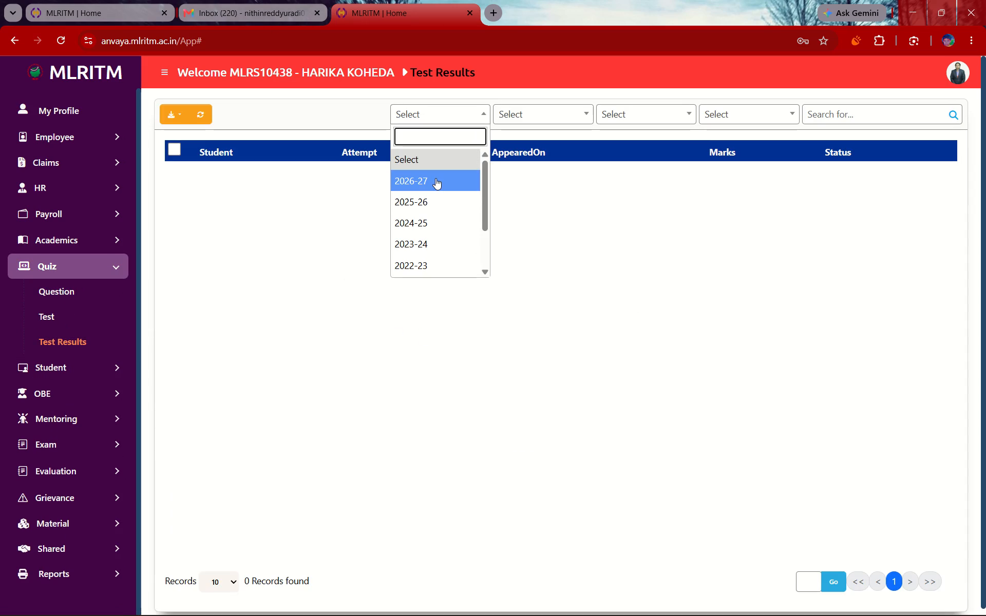
pyautogui.click(435, 178)
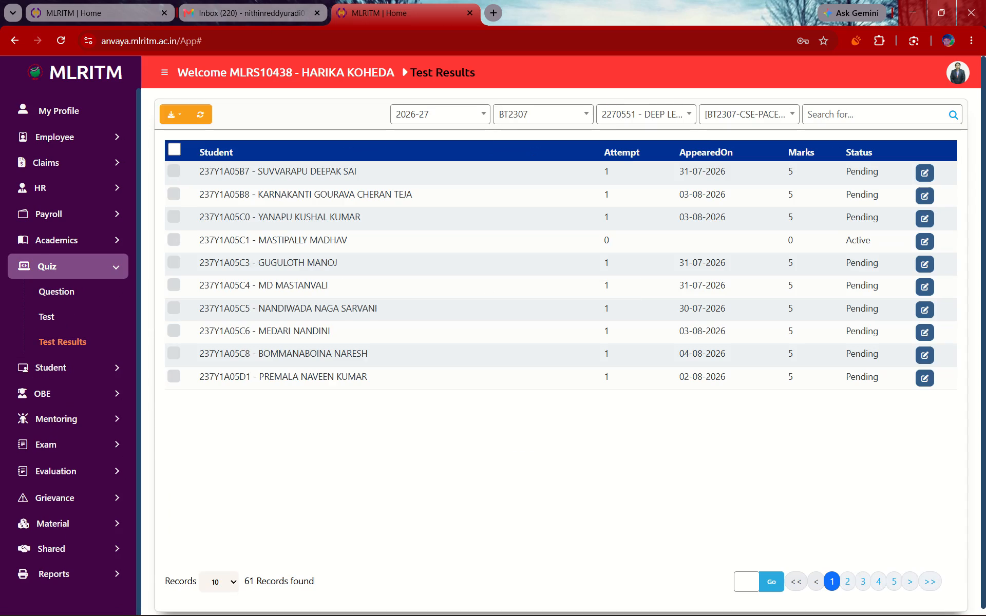
pyautogui.click(760, 107)
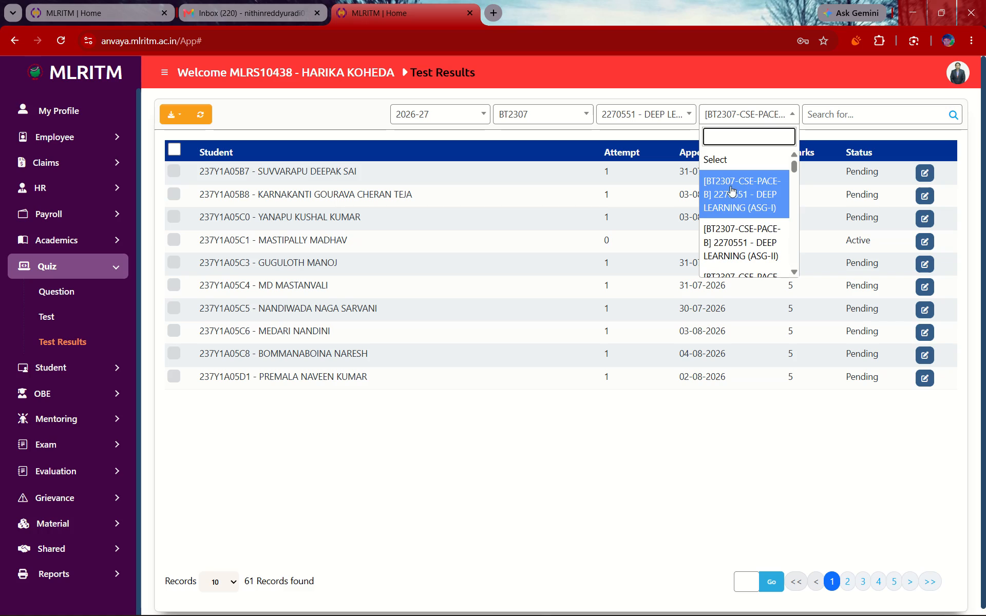
pyautogui.scroll(-2, 734, 208)
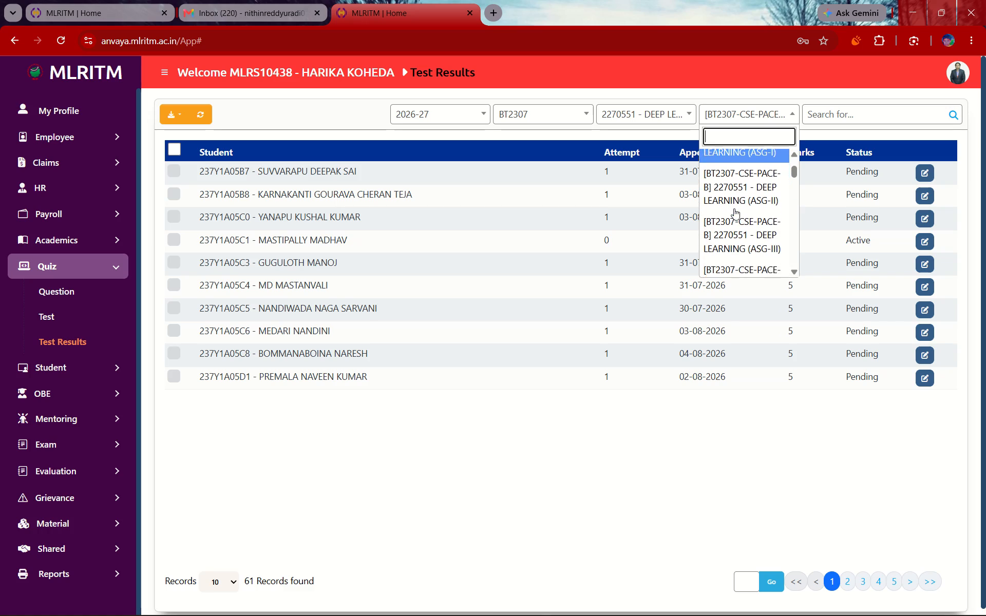
pyautogui.scroll(-1, 734, 208)
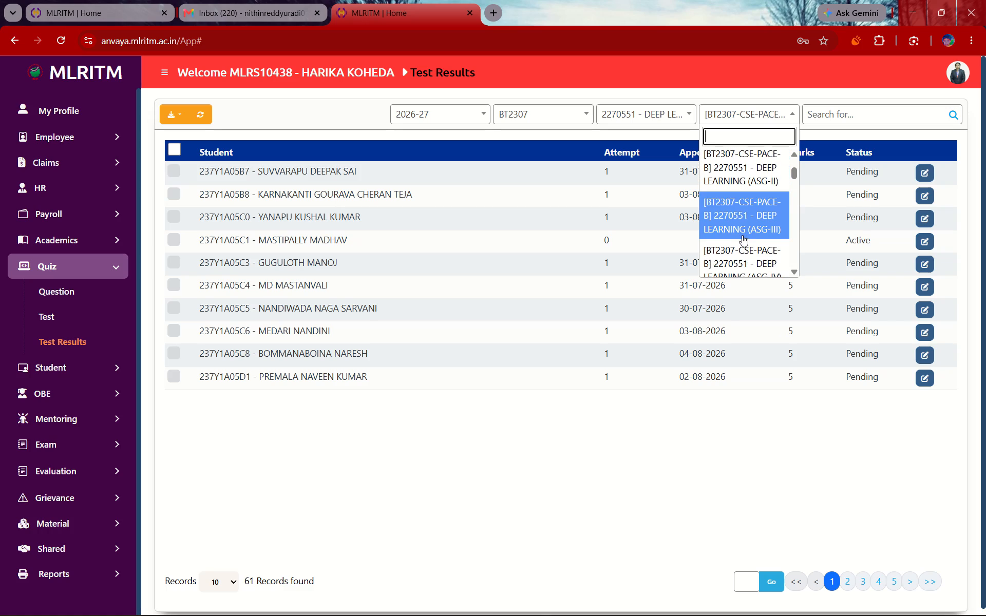
pyautogui.scroll(-1, 742, 235)
pyautogui.click(748, 163)
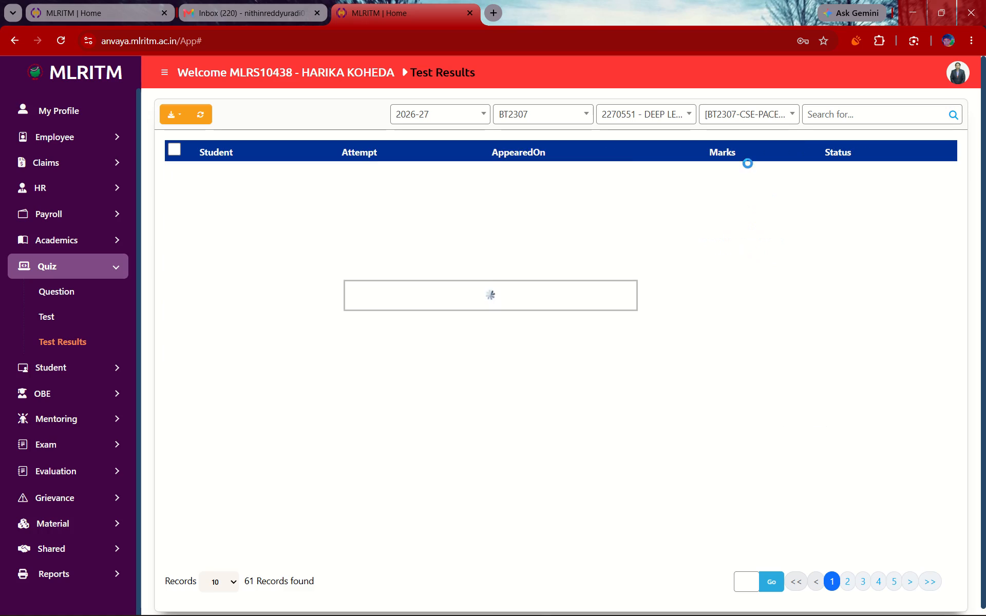
pyautogui.scroll(-1, 734, 334)
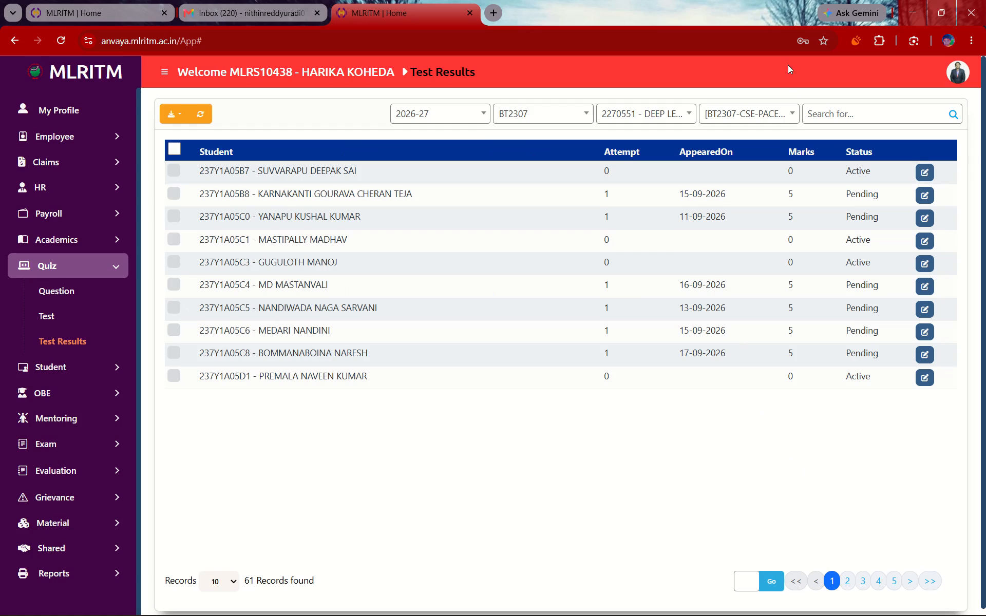
# Show 90 records per page and review the students' attempts, marks and statuses for ASG-III.
pyautogui.click(220, 578)
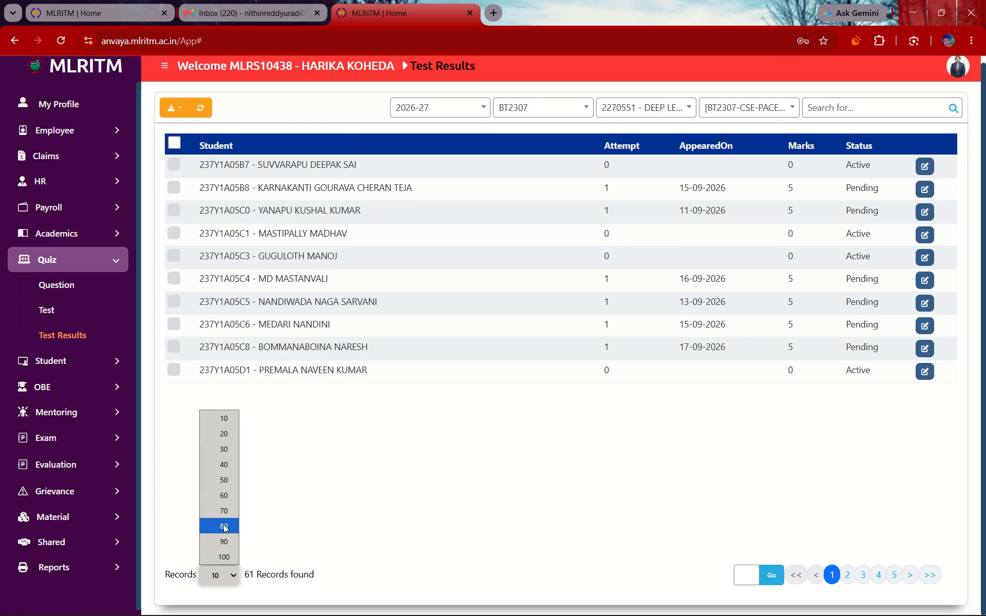
pyautogui.click(223, 543)
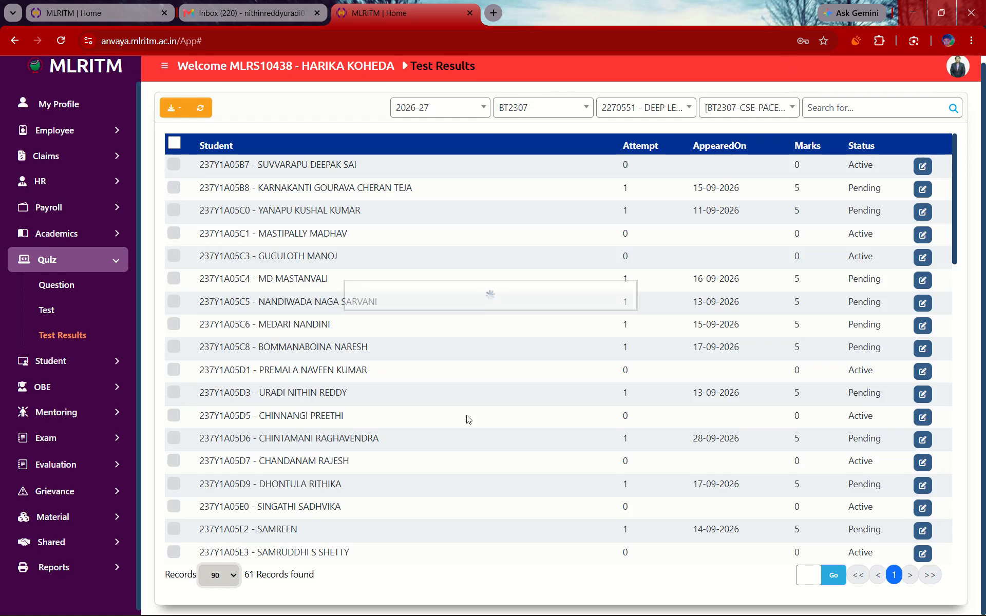
pyautogui.scroll(-11, 466, 415)
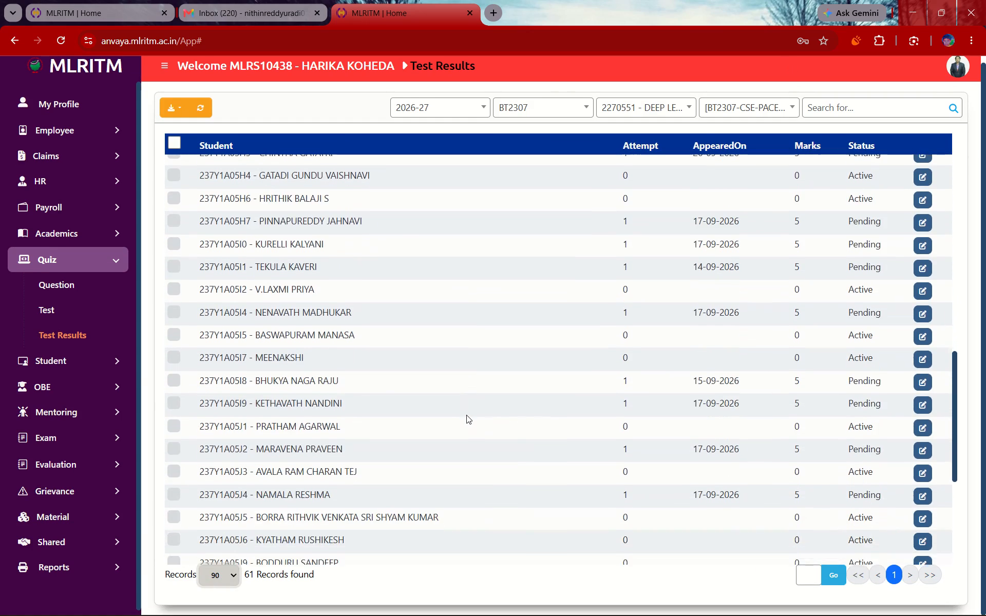
pyautogui.scroll(-9, 466, 415)
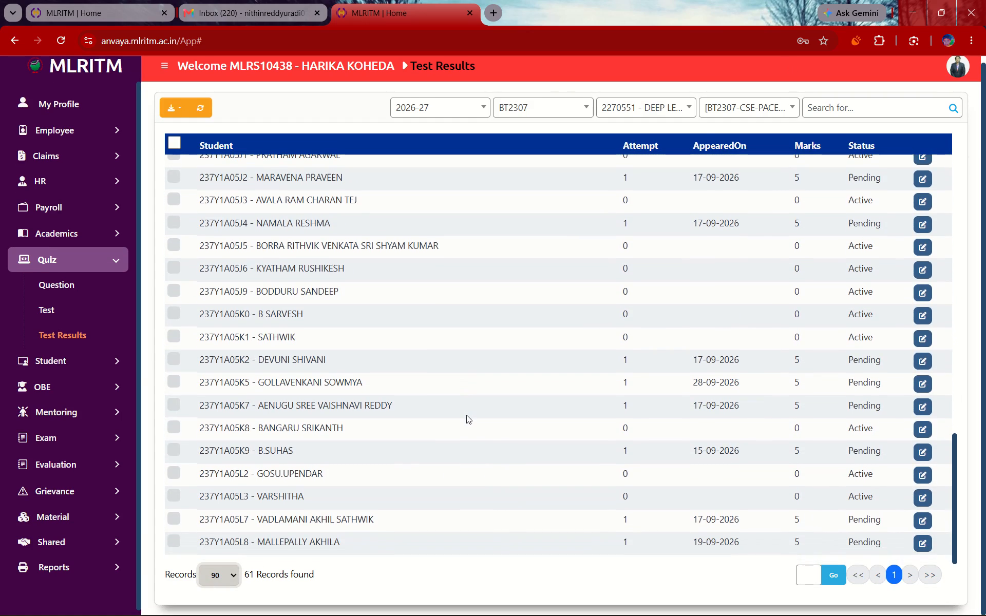
# Switch the test results to the 2270551 - DEEP LEARNING (ASG-IV) test of BT2307-CSE-PACE-B.
pyautogui.click(763, 105)
pyautogui.scroll(-2, 735, 208)
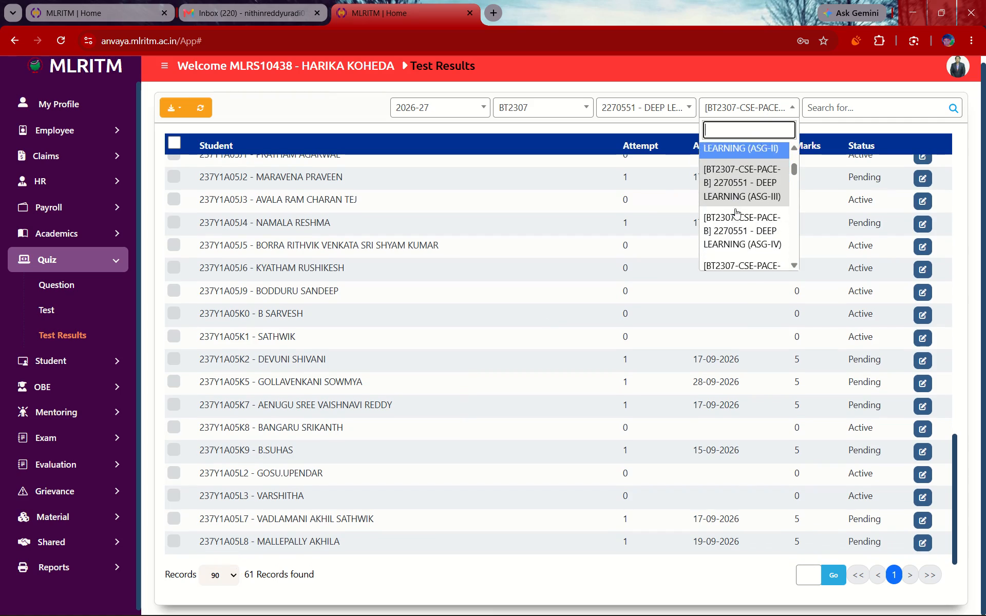
pyautogui.scroll(-1, 735, 208)
pyautogui.click(735, 208)
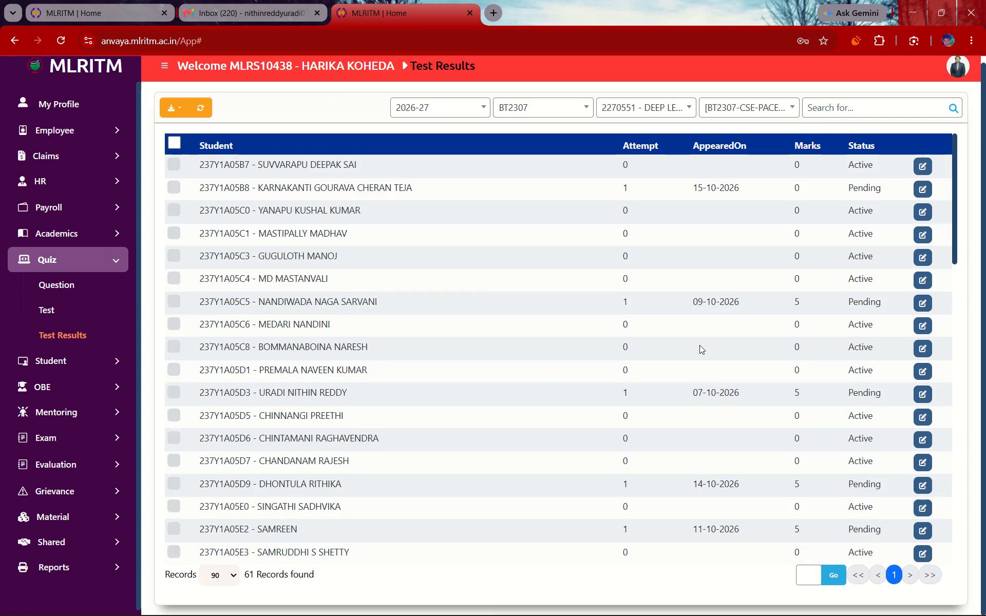
pyautogui.scroll(-1, 699, 345)
# Open the first pending ASG-IV attempt in the list, set its marks to 5.00 and submit the evaluation.
pyautogui.click(919, 181)
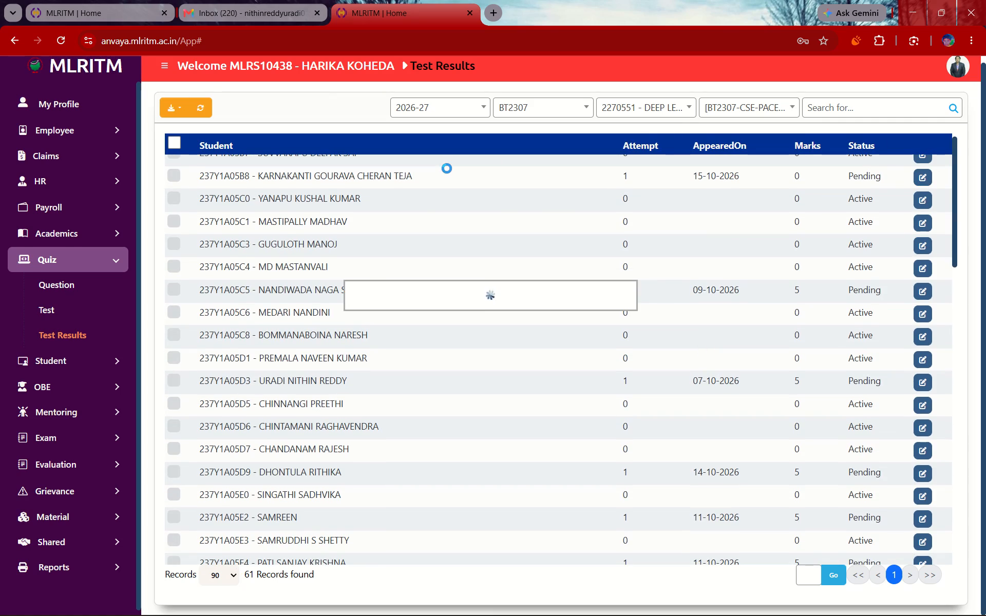
pyautogui.click(307, 524)
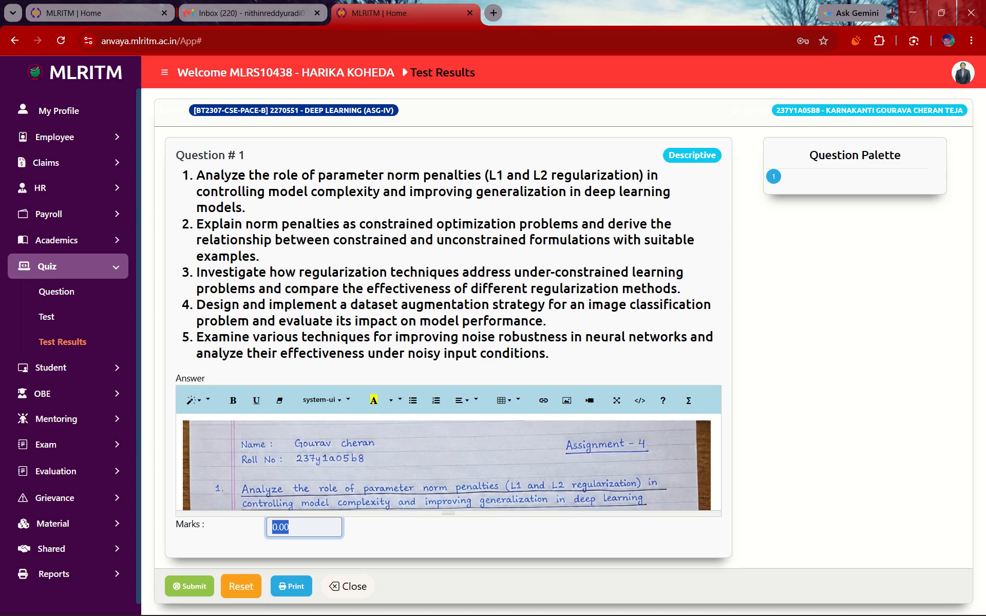
pyautogui.press('BackSpace')
pyautogui.write('5.00')
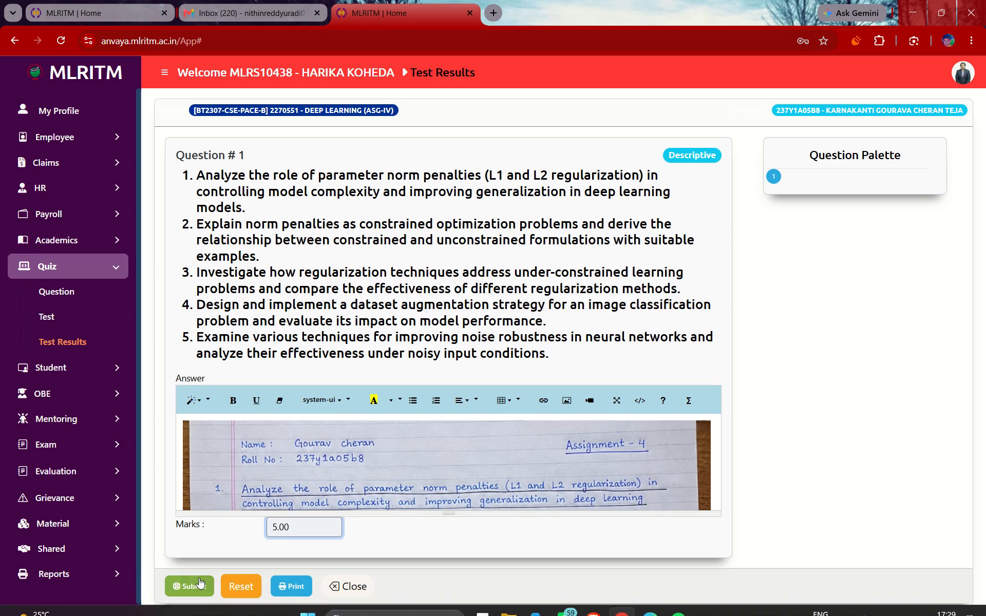
pyautogui.click(197, 577)
pyautogui.click(451, 409)
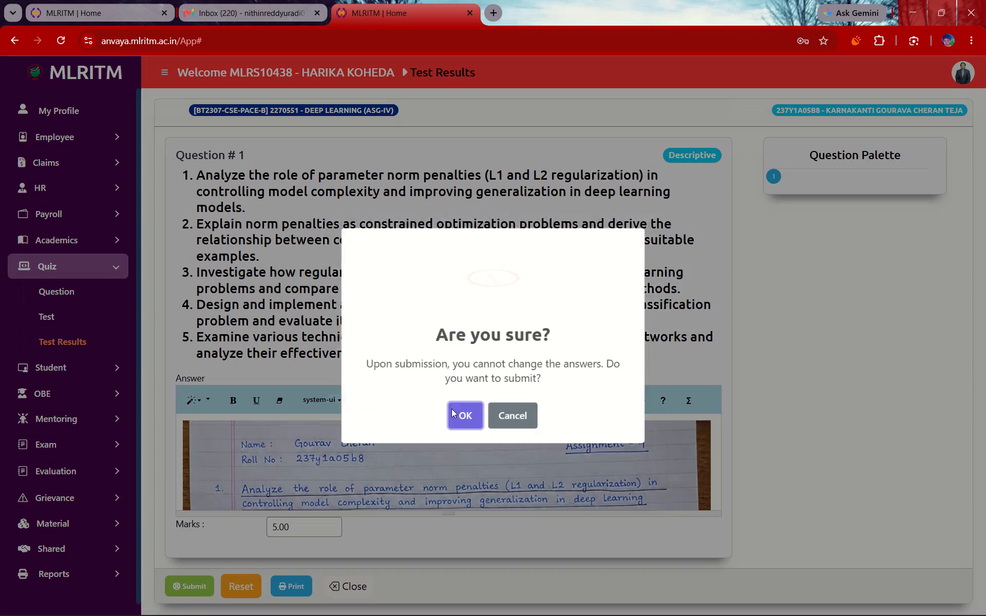
pyautogui.click(468, 410)
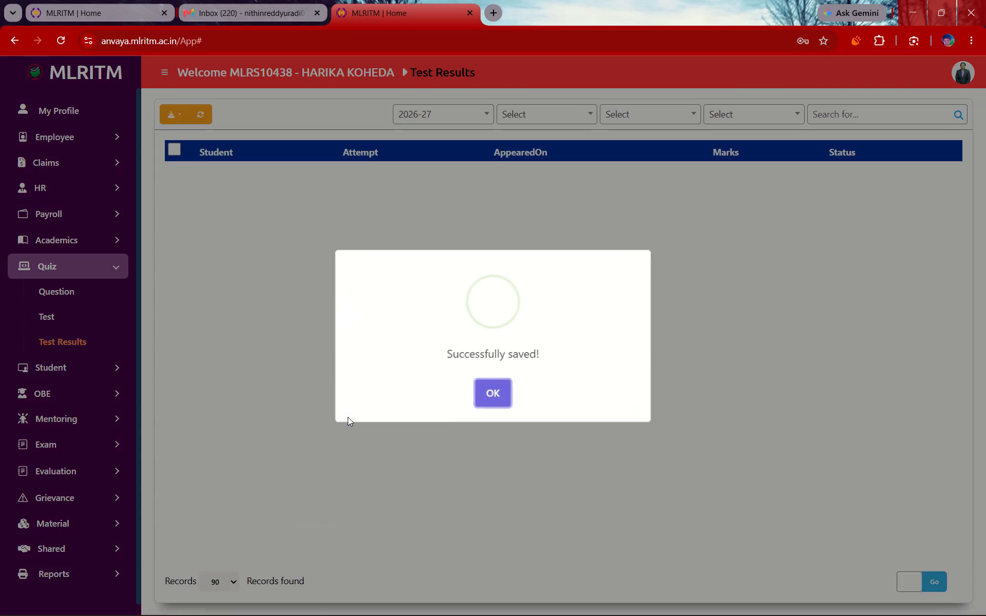
pyautogui.click(488, 385)
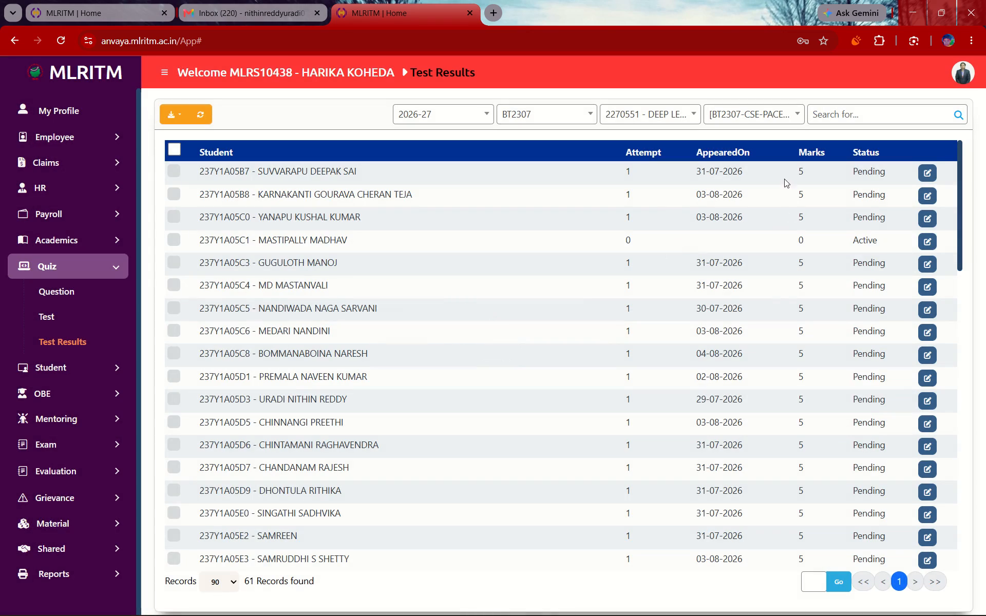
# Filter the test results to the 2270551 - DEEP LEARNING (ASG-IV) test again.
pyautogui.moveTo(781, 114); pyautogui.dragTo(745, 200)
pyautogui.scroll(-1, 745, 200)
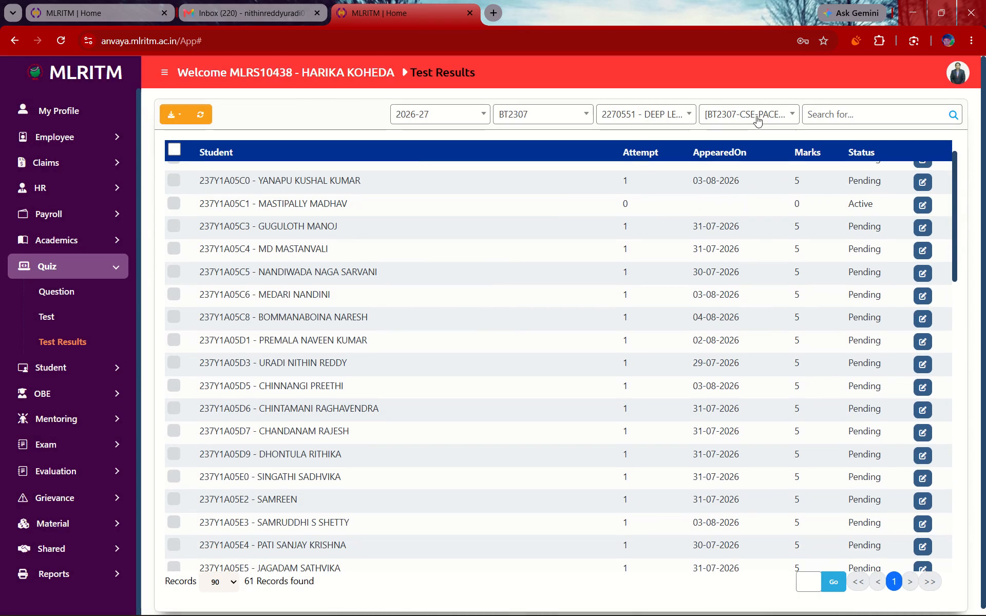
pyautogui.click(758, 111)
pyautogui.scroll(-4, 760, 188)
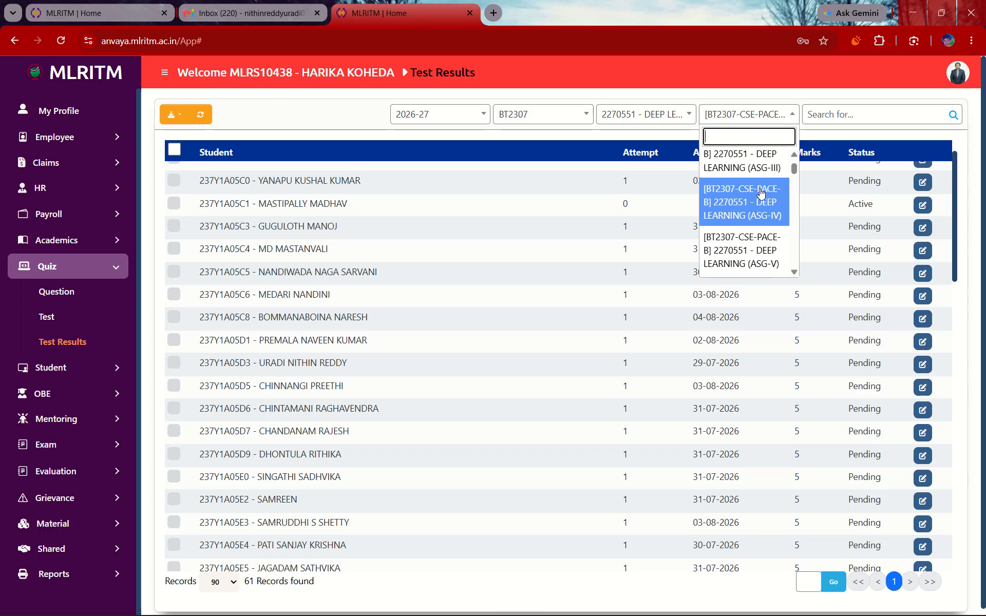
pyautogui.click(760, 188)
pyautogui.scroll(1, 772, 265)
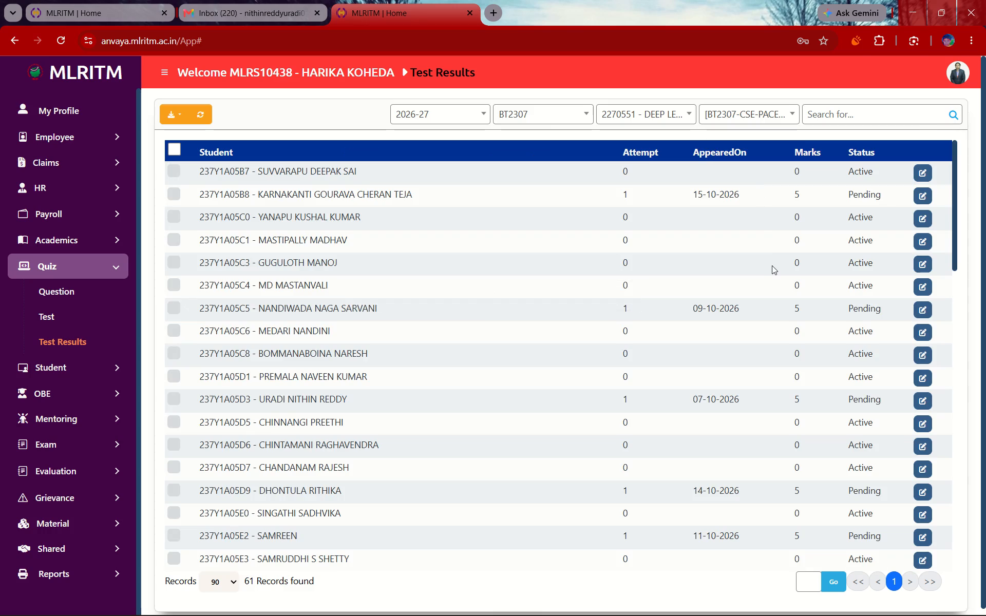
pyautogui.scroll(1, 772, 265)
# Open the first pending ASG-IV attempt still at 0 marks, dated 09-10-2026, set its marks to 5.00 and submit the evaluation.
pyautogui.scroll(-1, 772, 265)
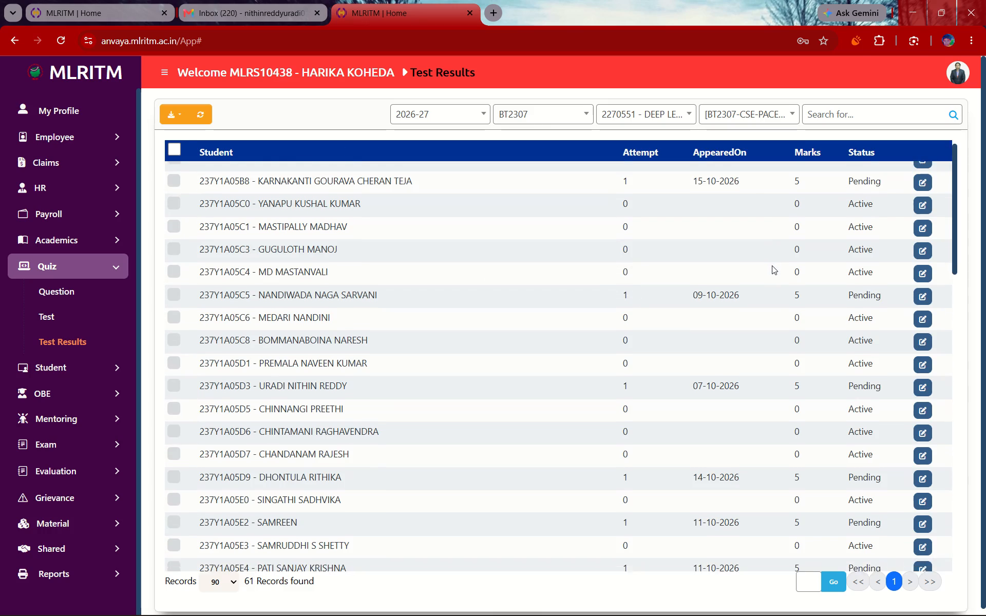
pyautogui.scroll(-3, 772, 265)
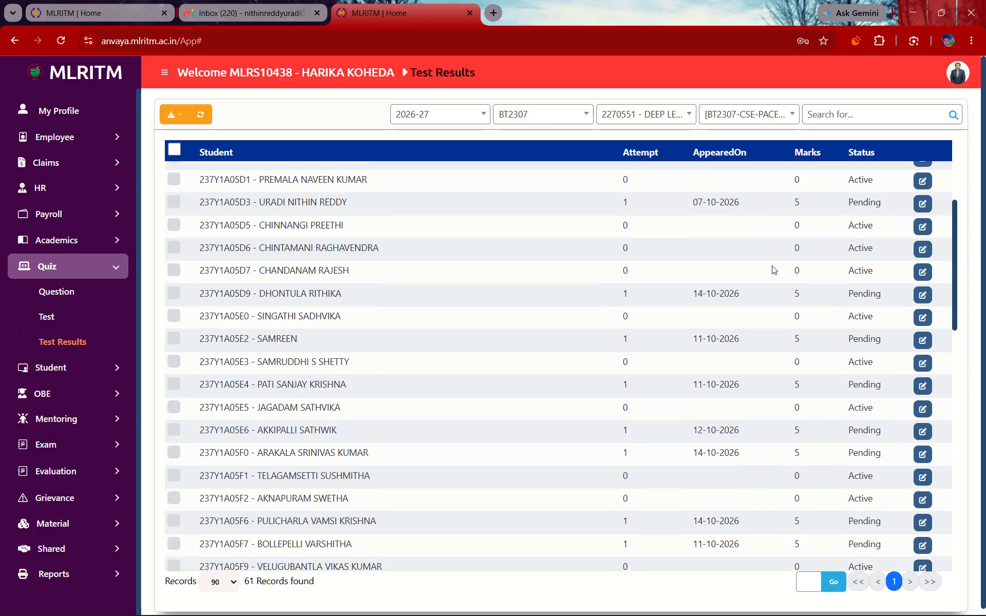
pyautogui.scroll(-4, 772, 265)
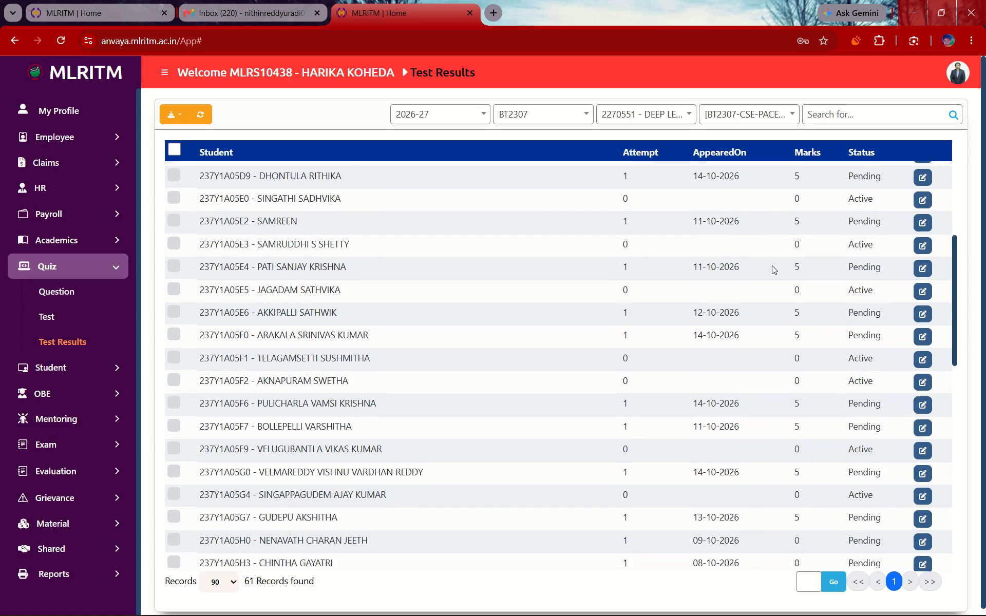
pyautogui.scroll(-1, 772, 265)
pyautogui.scroll(-1, 782, 316)
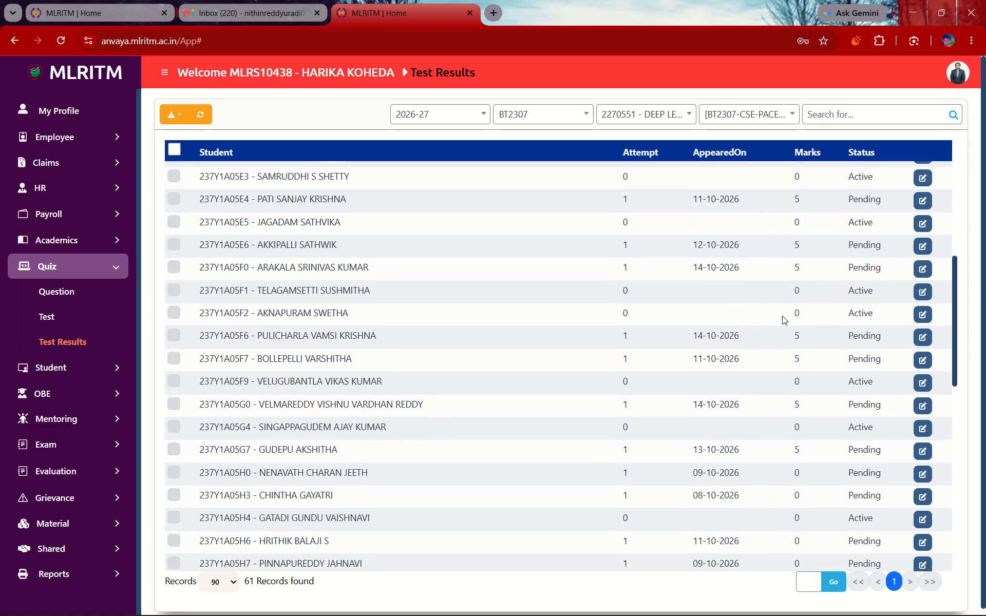
pyautogui.scroll(-2, 782, 316)
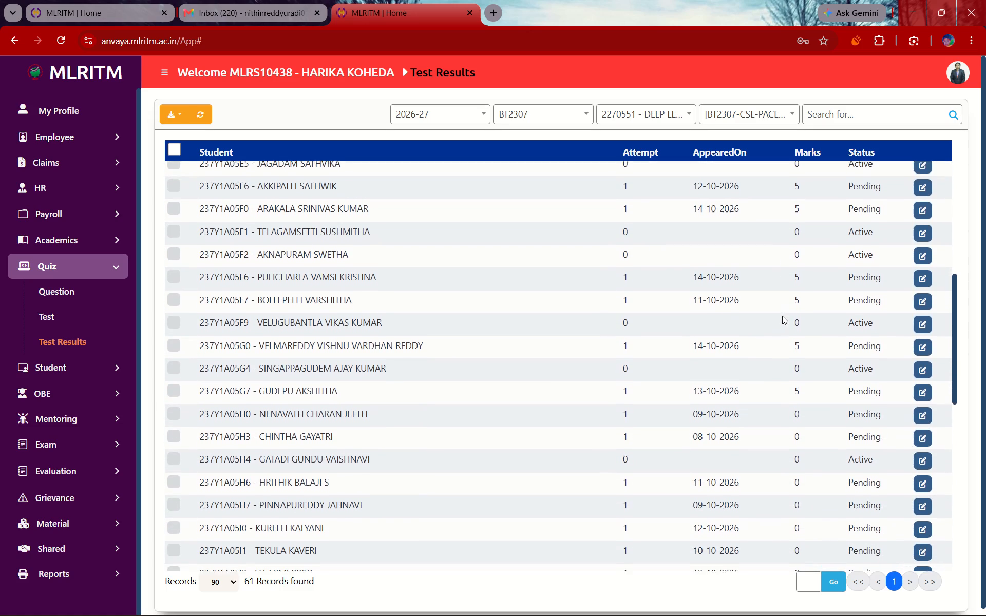
pyautogui.scroll(-1, 782, 316)
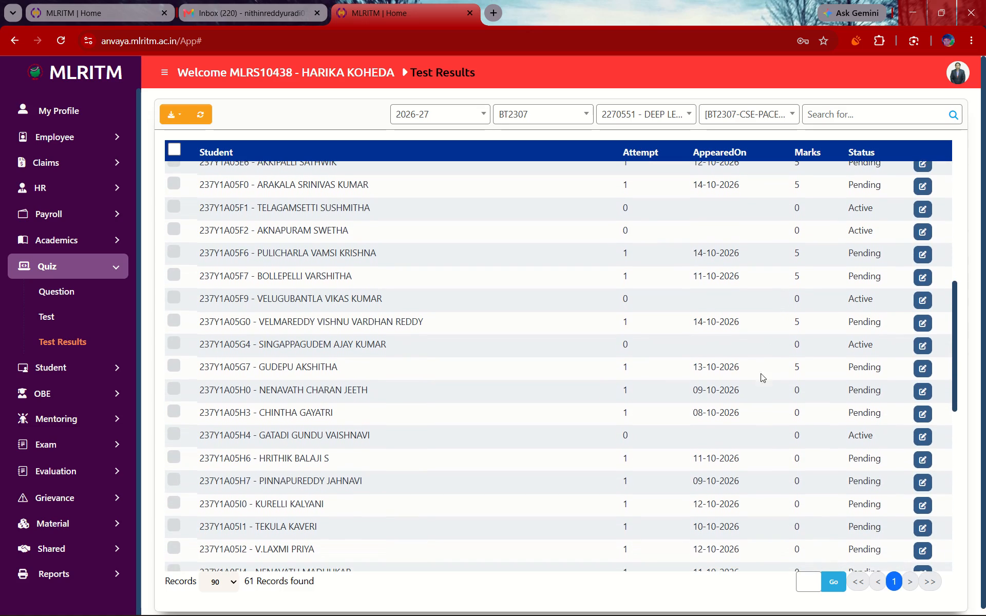
pyautogui.scroll(-1, 760, 390)
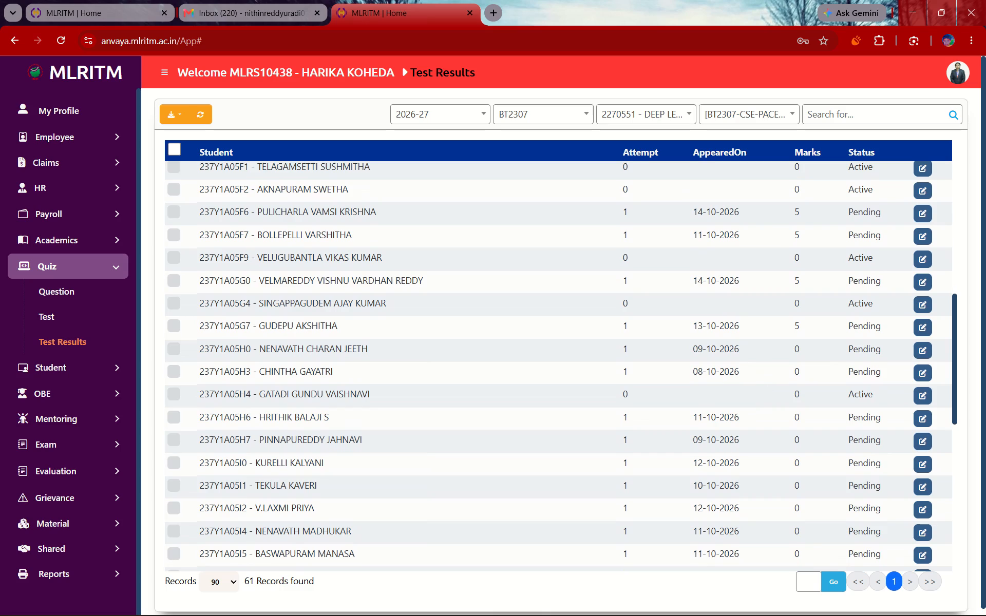
pyautogui.click(923, 345)
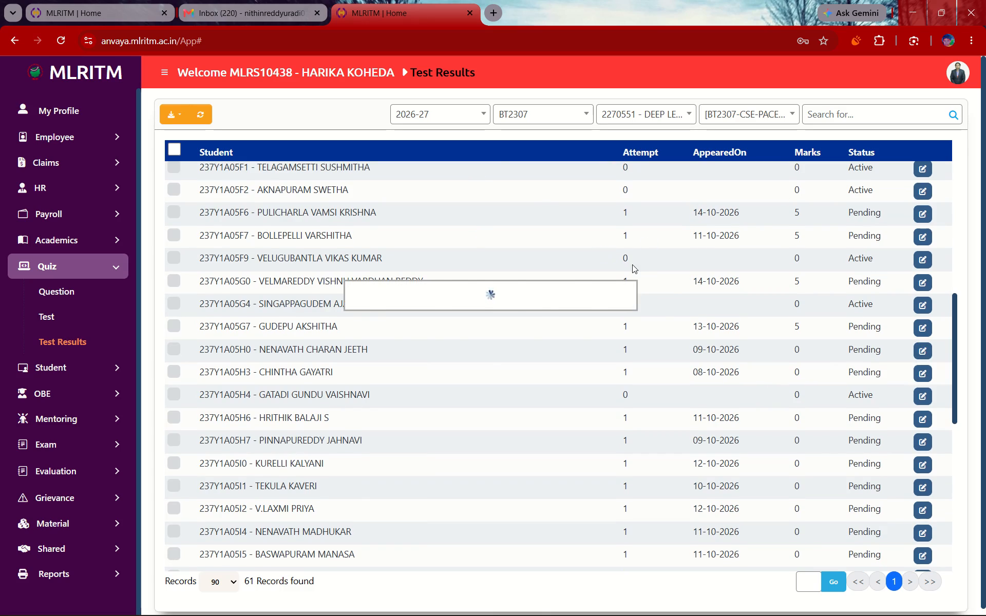
pyautogui.scroll(-4, 378, 425)
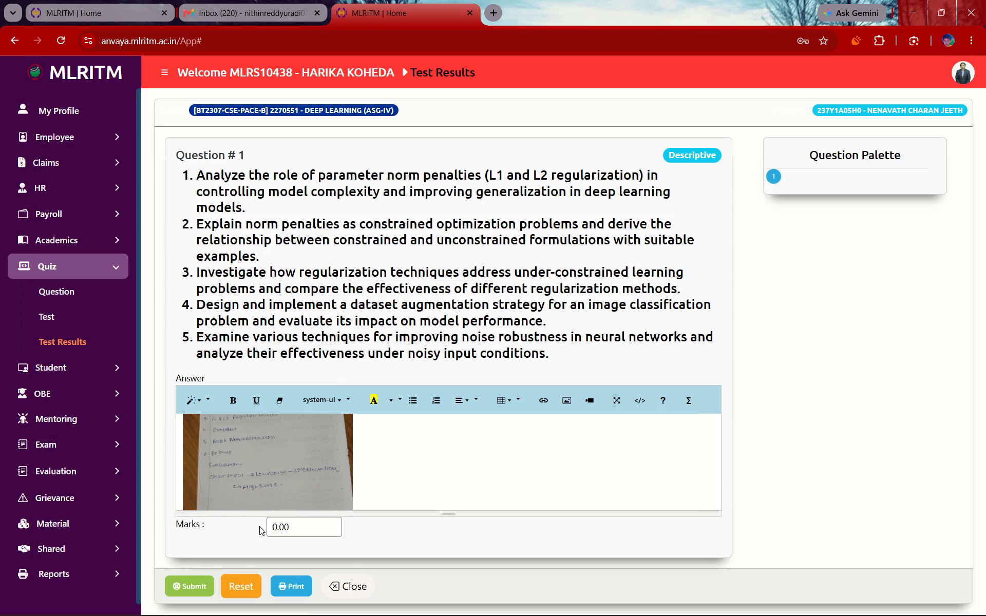
pyautogui.click(309, 530)
pyautogui.press('BackSpace')
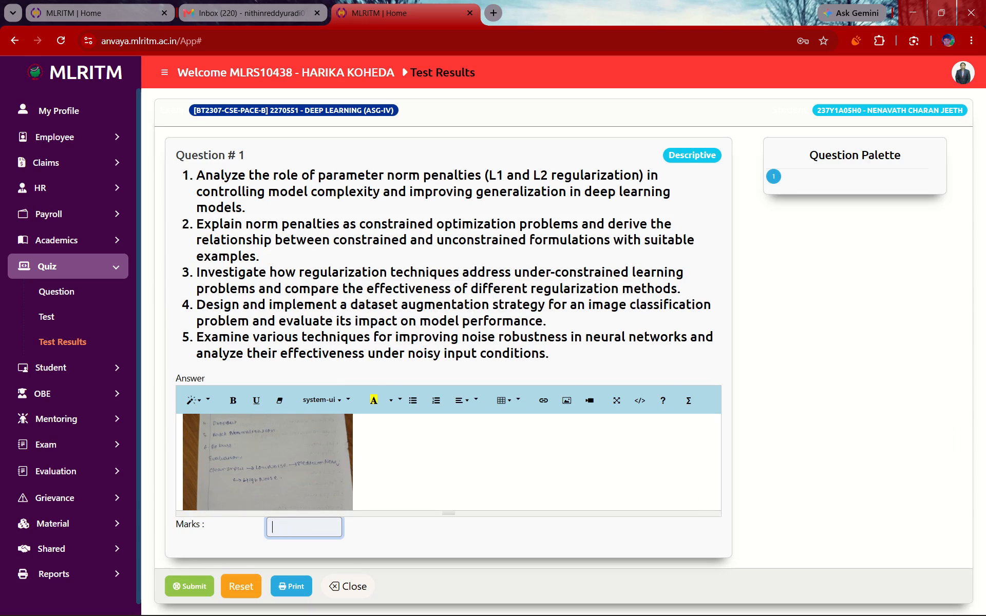
pyautogui.write('5.00')
pyautogui.click(192, 590)
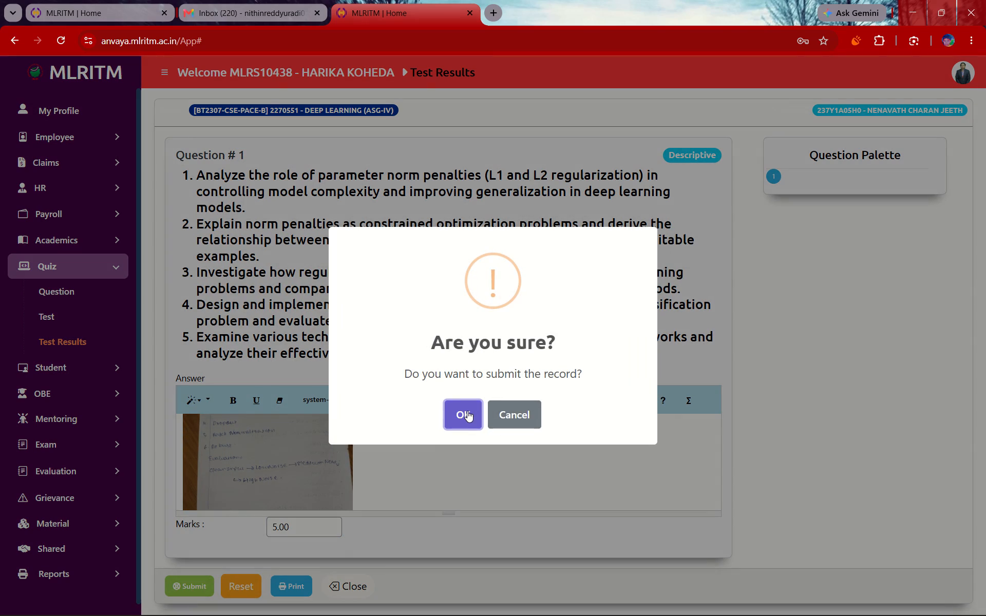
pyautogui.click(467, 411)
pyautogui.click(466, 420)
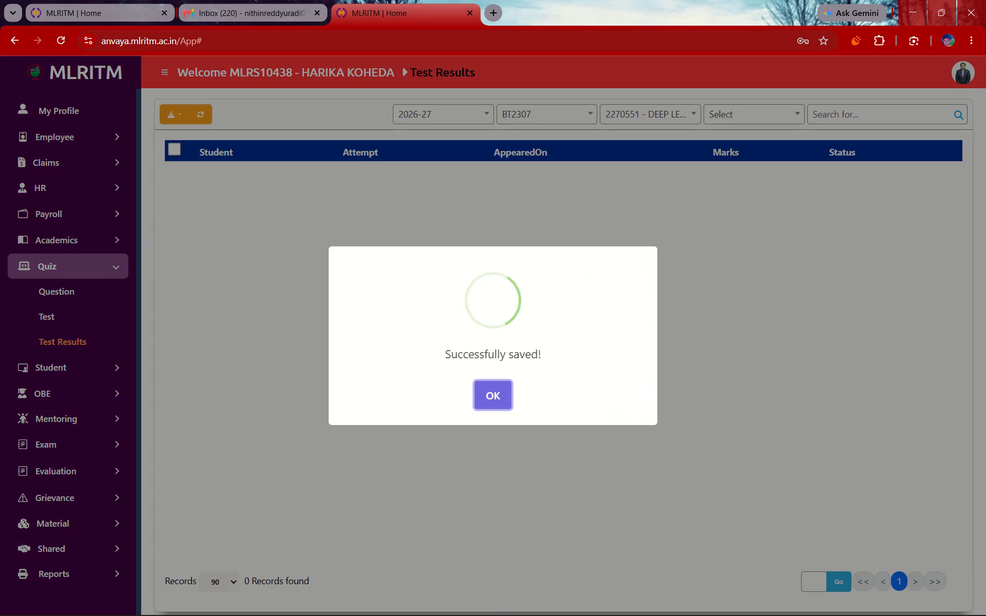
# Dismiss the save notice and filter the test results to the [BT2307-CSE-PACE-B] 2270551 - DEEP LEARNING (ASG-IV) test again.
pyautogui.click(492, 400)
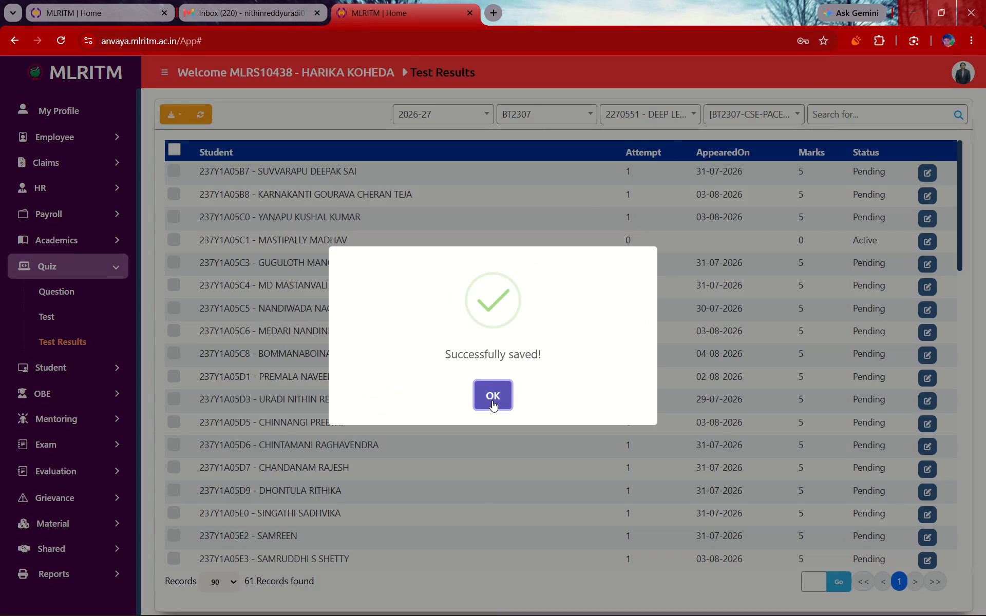
pyautogui.click(767, 112)
pyautogui.scroll(-1, 755, 215)
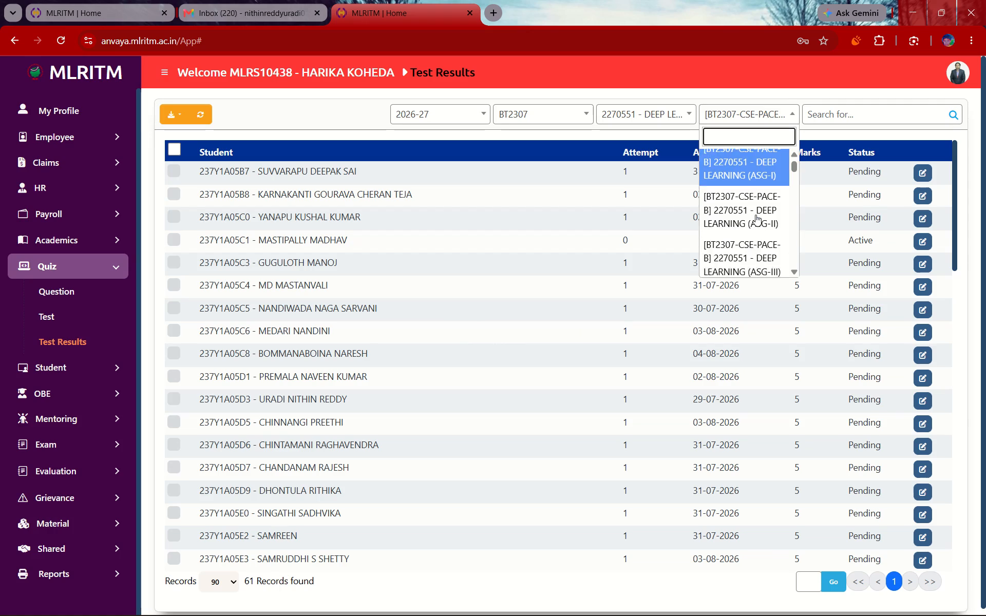
pyautogui.scroll(-2, 755, 215)
pyautogui.click(753, 215)
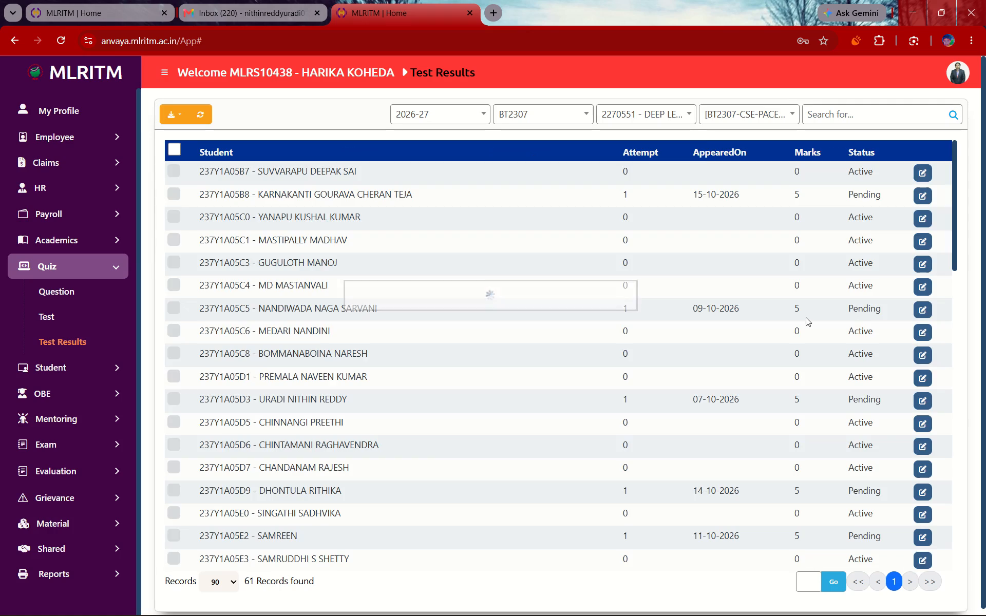
# Open the first pending ASG-IV attempt still at 0 marks, dated 08-10-2026, and set its marks to 5.00.
pyautogui.scroll(-4, 806, 317)
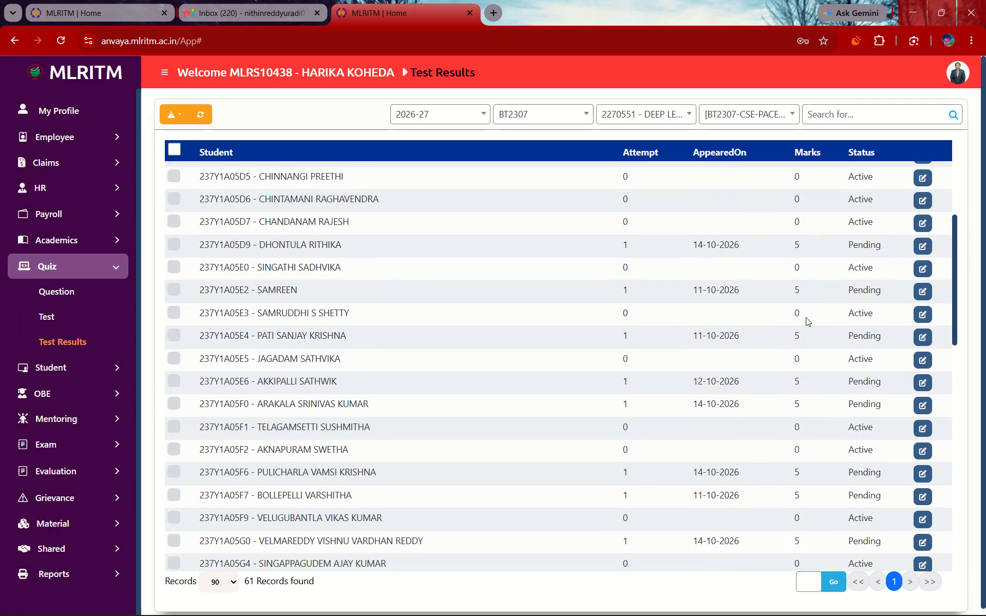
pyautogui.scroll(-3, 806, 317)
pyautogui.hscroll(1, 806, 317)
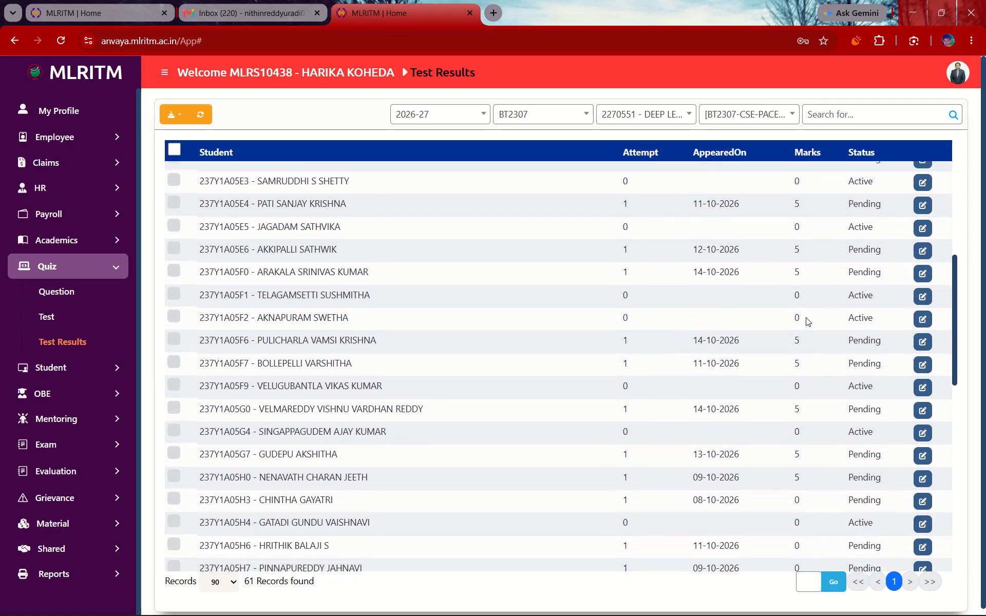
pyautogui.hscroll(1, 806, 317)
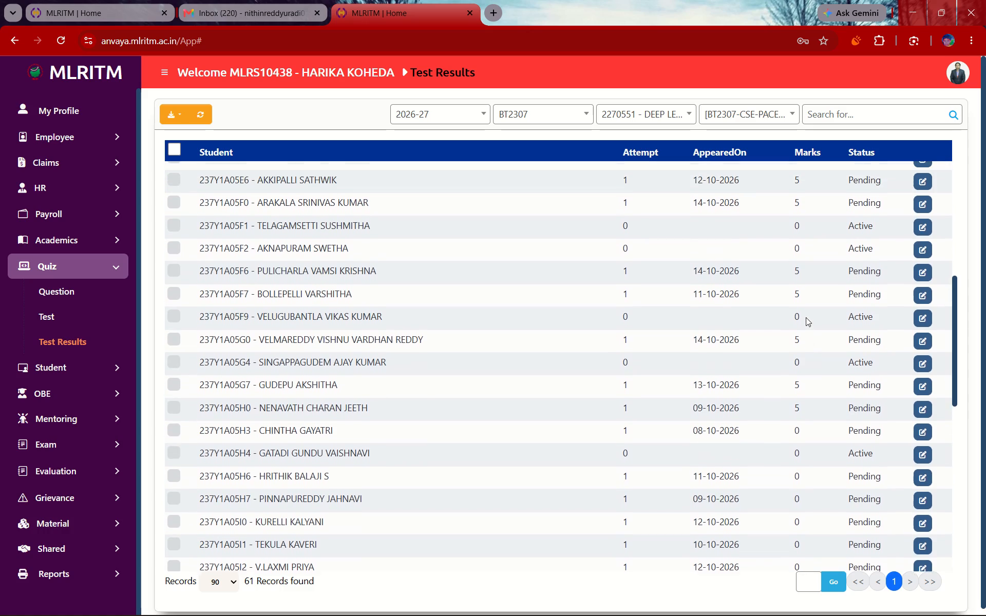
pyautogui.hscroll(1, 806, 317)
pyautogui.scroll(2, 806, 317)
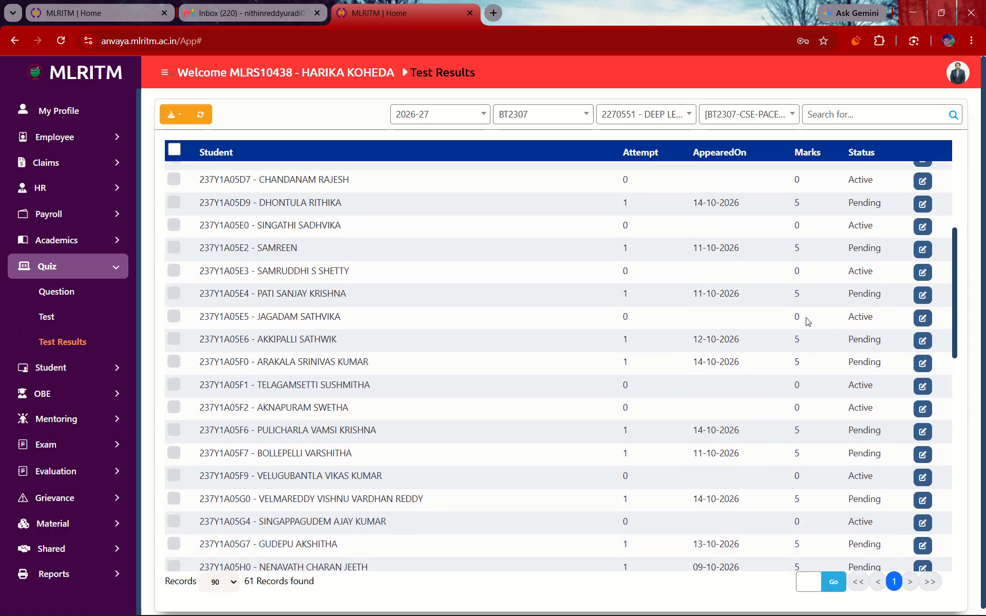
pyautogui.scroll(4, 806, 317)
pyautogui.hscroll(1, 806, 317)
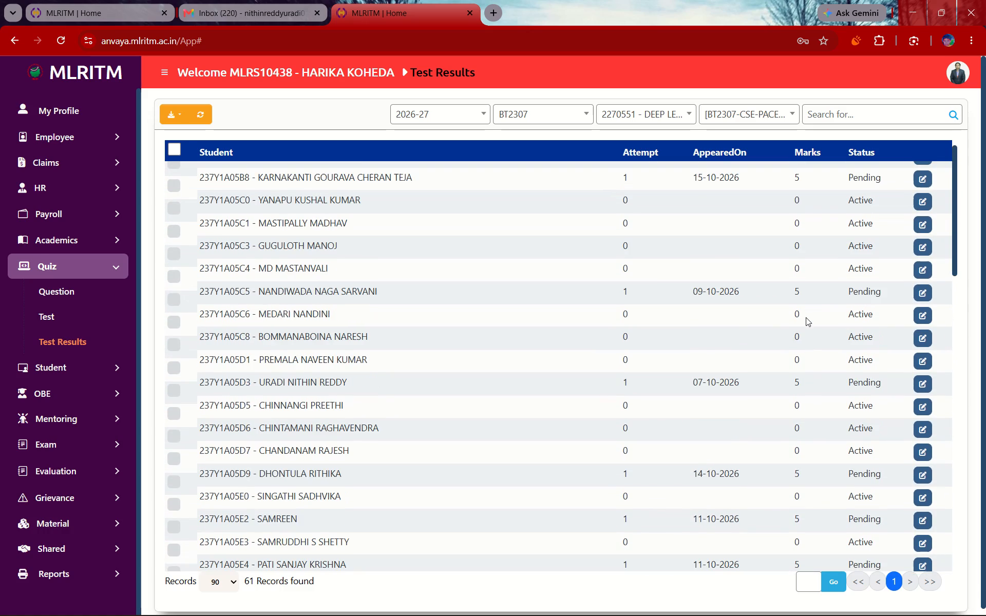
pyautogui.hscroll(1, 806, 317)
pyautogui.scroll(1, 806, 317)
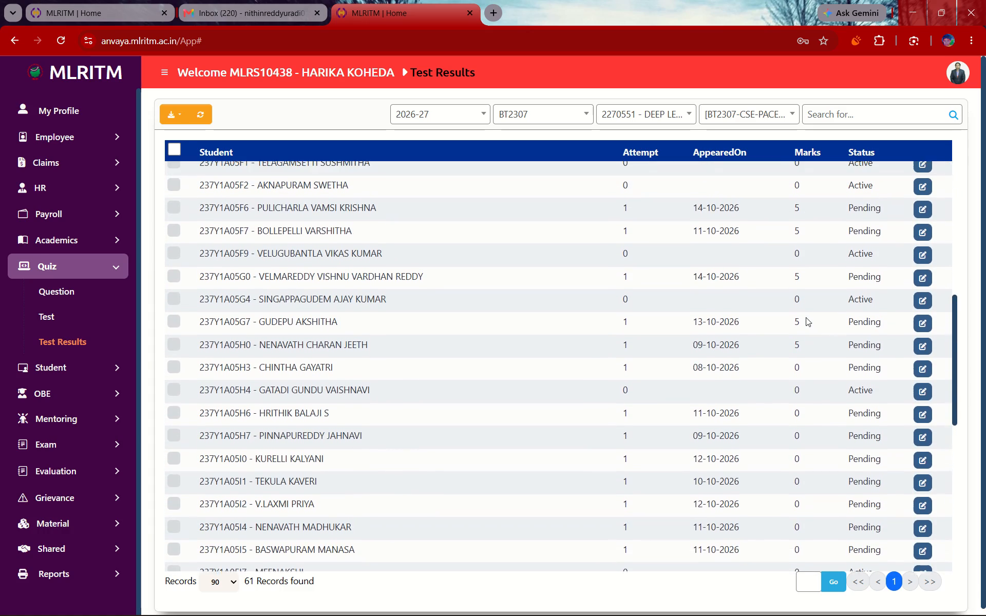
pyautogui.scroll(3, 806, 317)
pyautogui.scroll(-1, 806, 317)
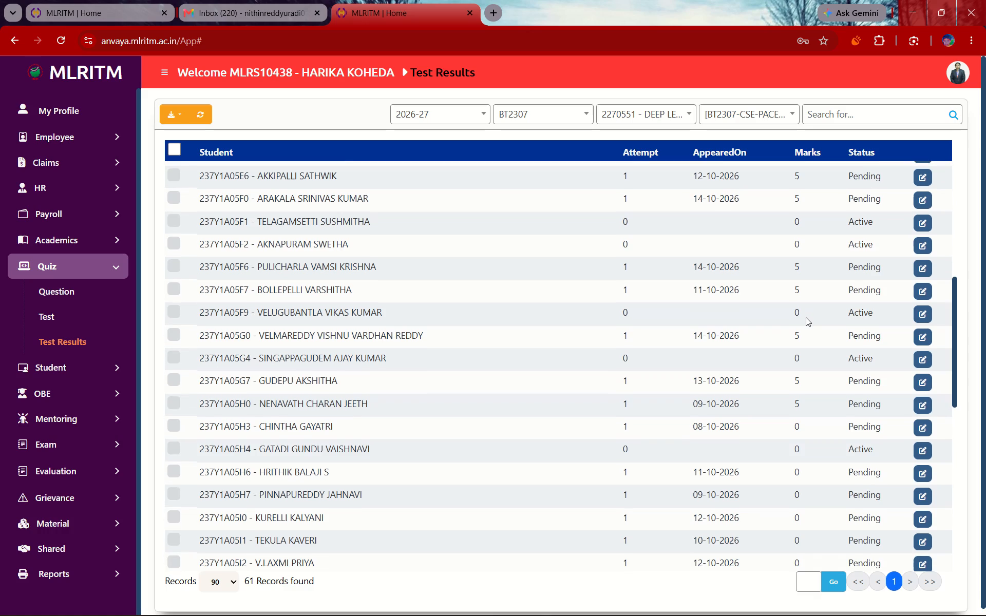
pyautogui.scroll(-1, 806, 317)
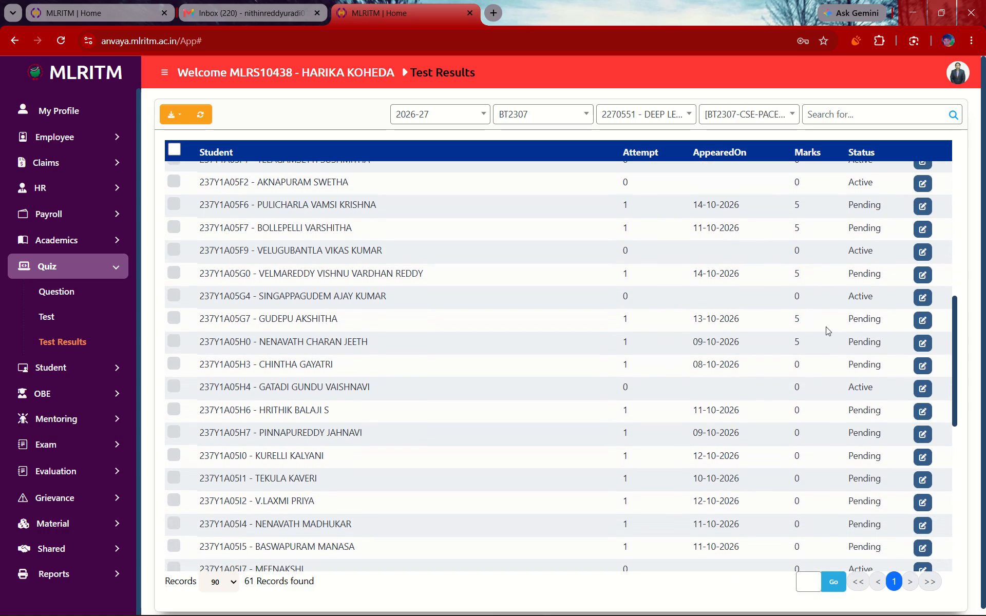
pyautogui.click(924, 365)
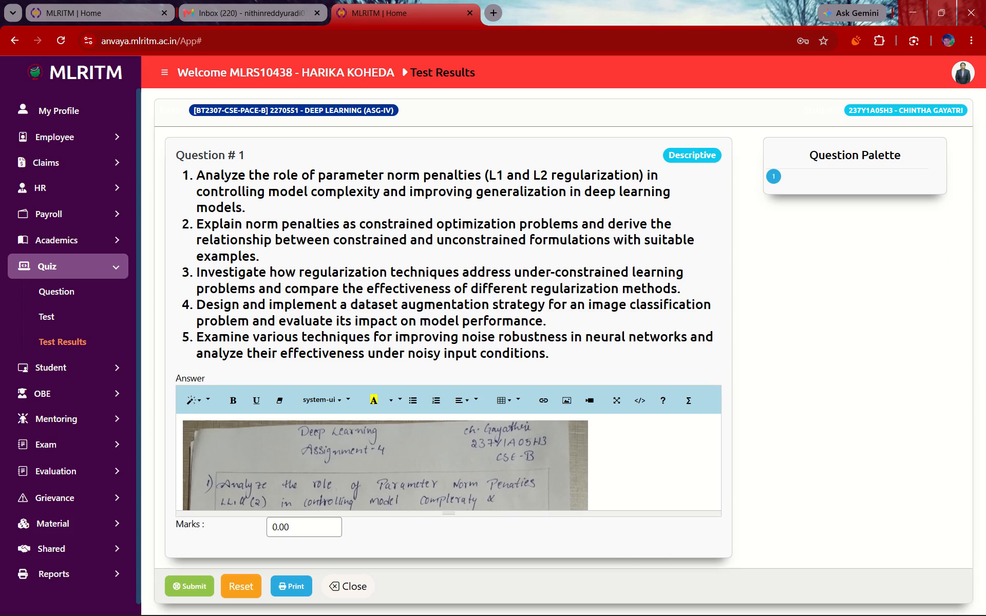
pyautogui.click(322, 528)
pyautogui.press('BackSpace')
pyautogui.write('5.00')
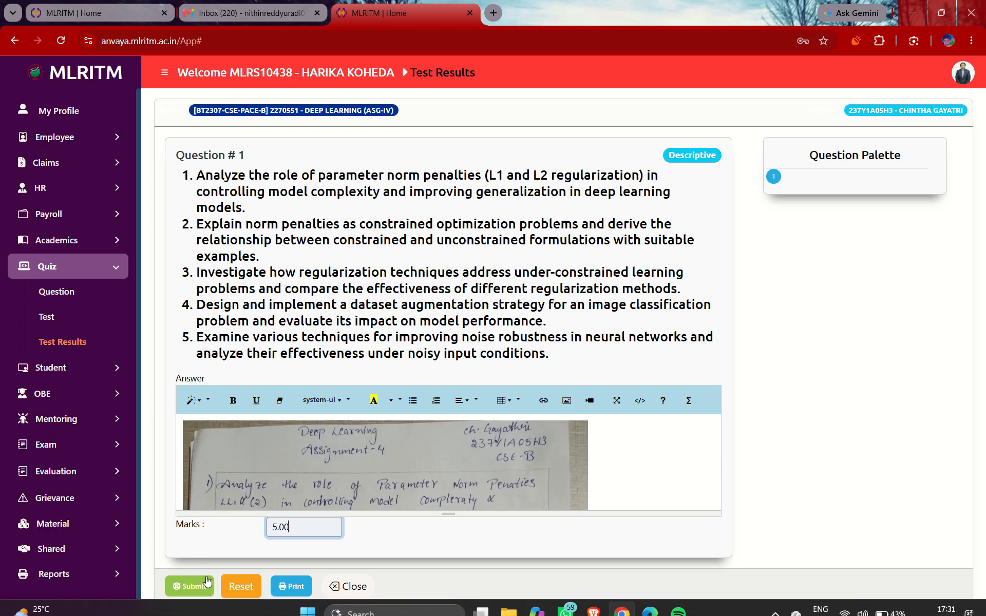
# Submit the evaluation of the open ASG-IV attempt and dismiss the save notice.
pyautogui.click(197, 579)
pyautogui.click(464, 409)
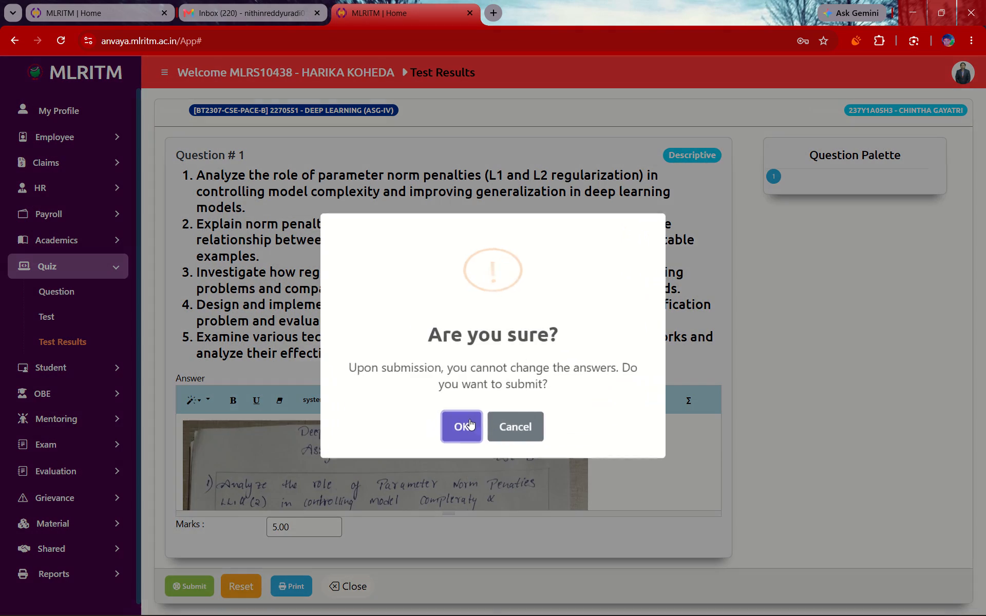
pyautogui.click(467, 421)
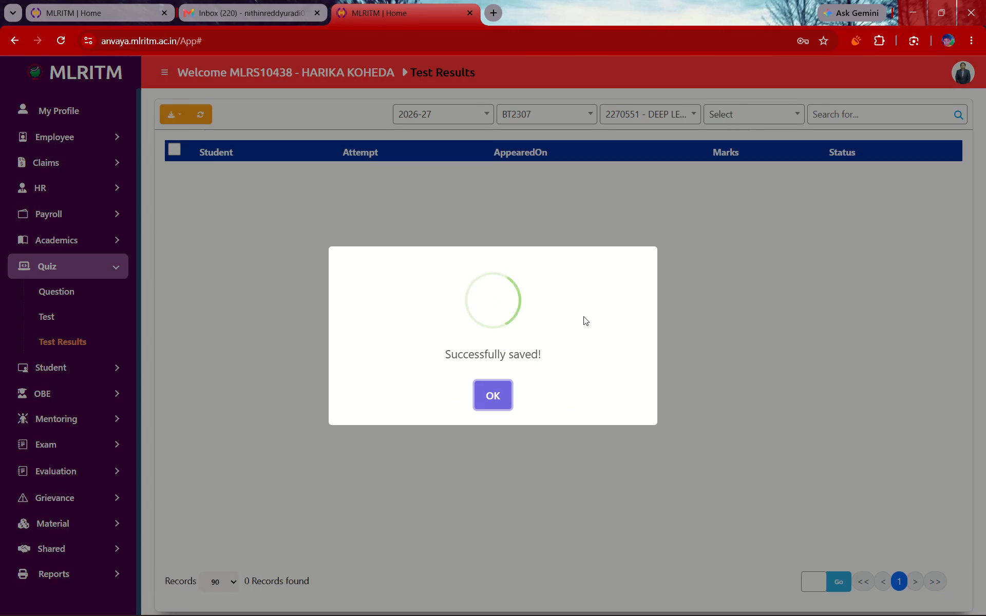
pyautogui.click(490, 393)
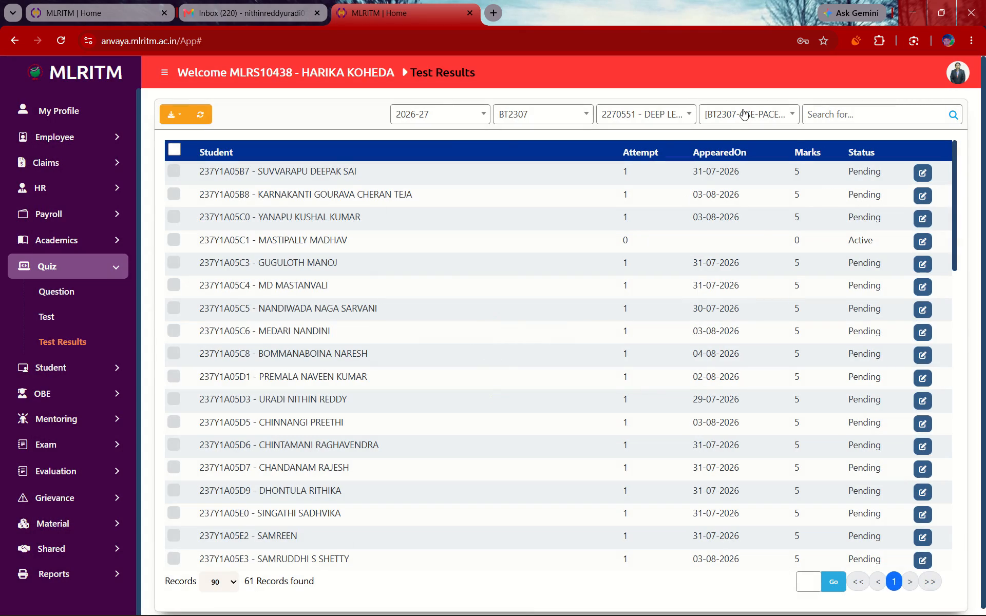
# Filter the test results to the [BT2307-CSE-PACE-B] 2270551 - DEEP LEARNING (ASG-IV) test again.
pyautogui.click(743, 109)
pyautogui.scroll(-4, 741, 176)
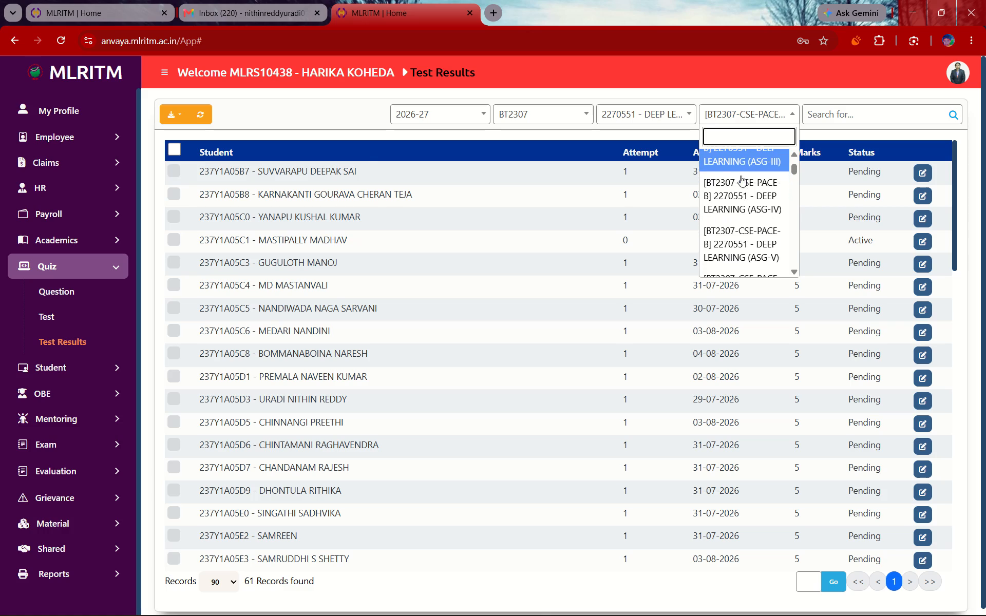
pyautogui.click(737, 186)
# Open the first pending ASG-IV attempt still at 0 marks, dated 11-10-2026, for evaluation.
pyautogui.scroll(-2, 744, 291)
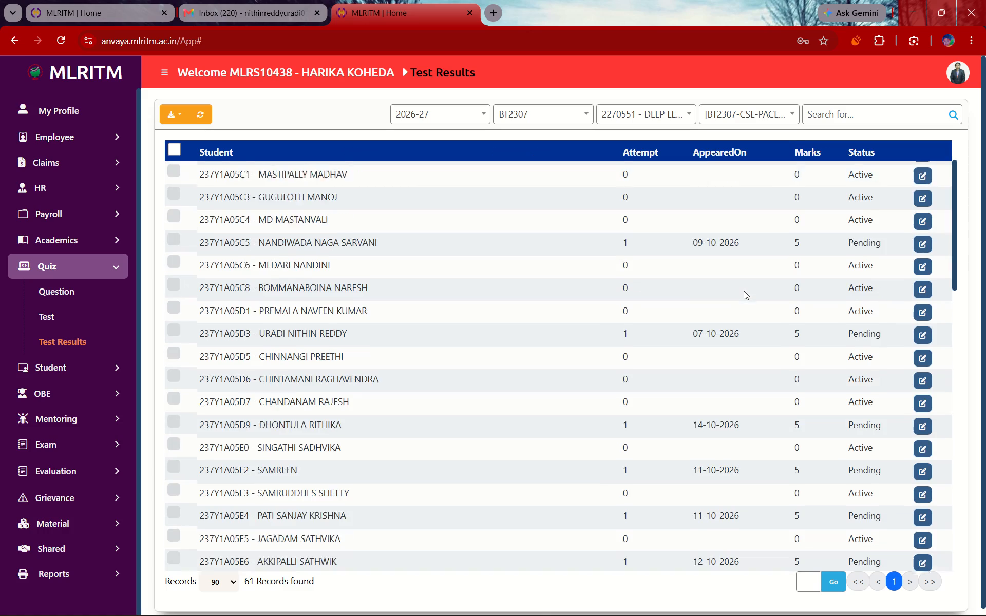
pyautogui.scroll(-2, 744, 291)
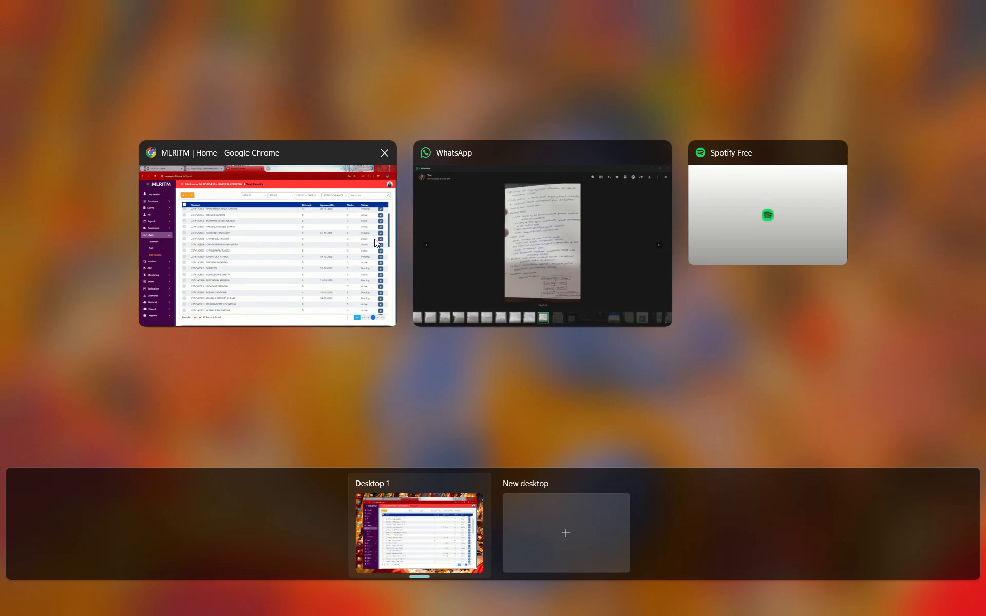
pyautogui.click(374, 239)
pyautogui.scroll(-1, 542, 312)
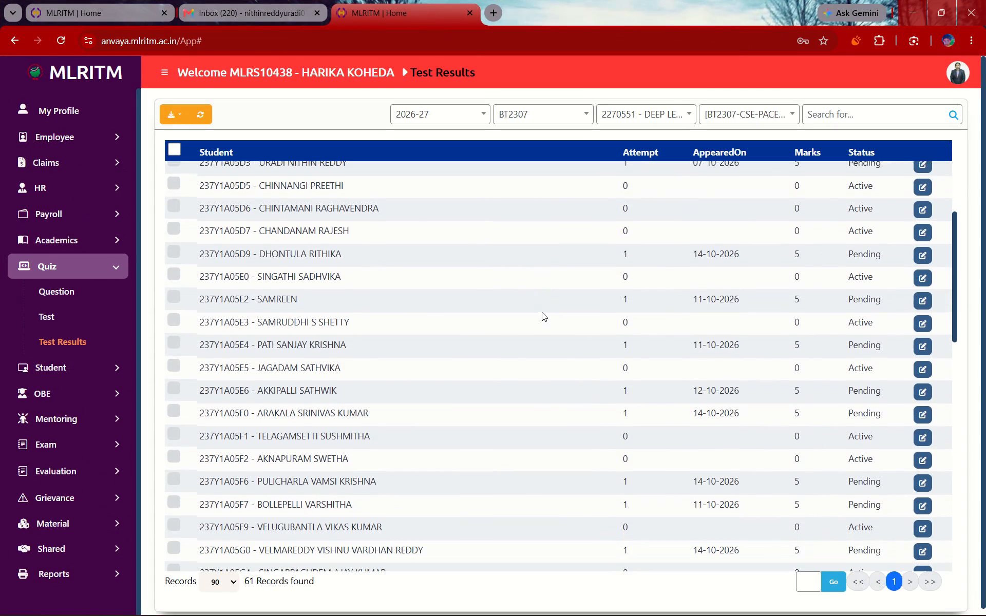
pyautogui.scroll(-4, 542, 312)
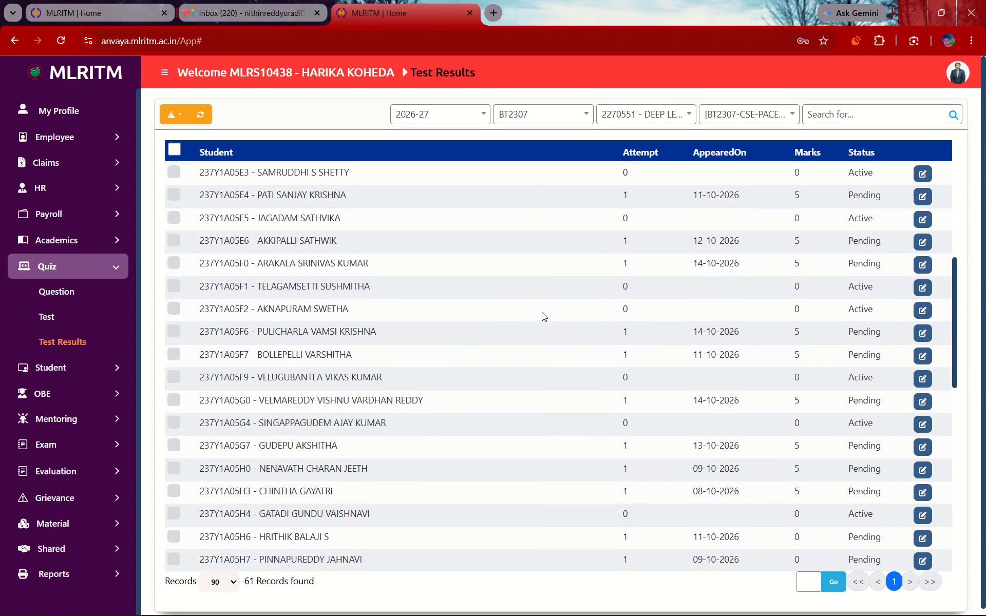
pyautogui.scroll(-4, 542, 312)
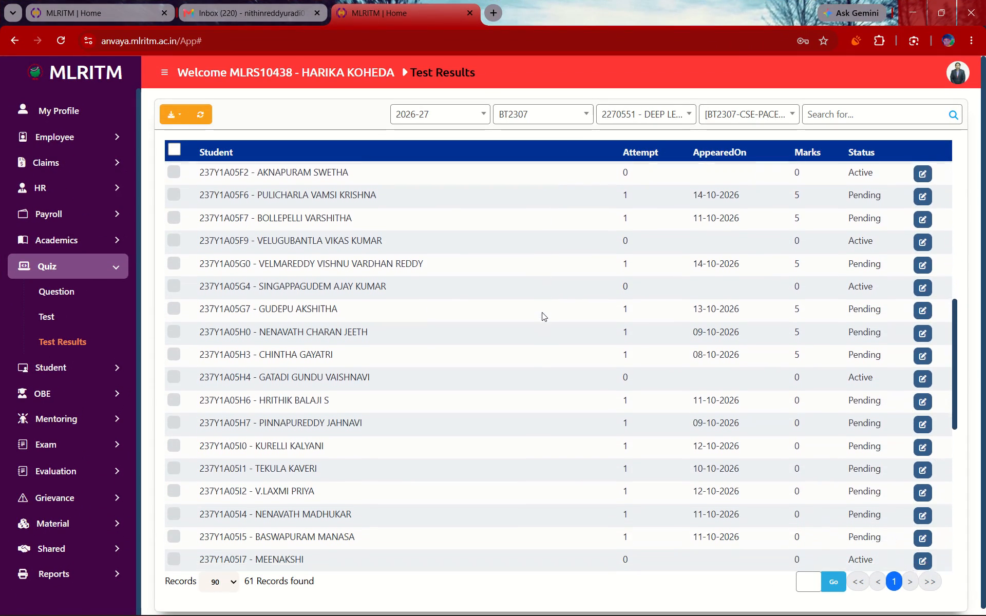
pyautogui.scroll(-4, 542, 312)
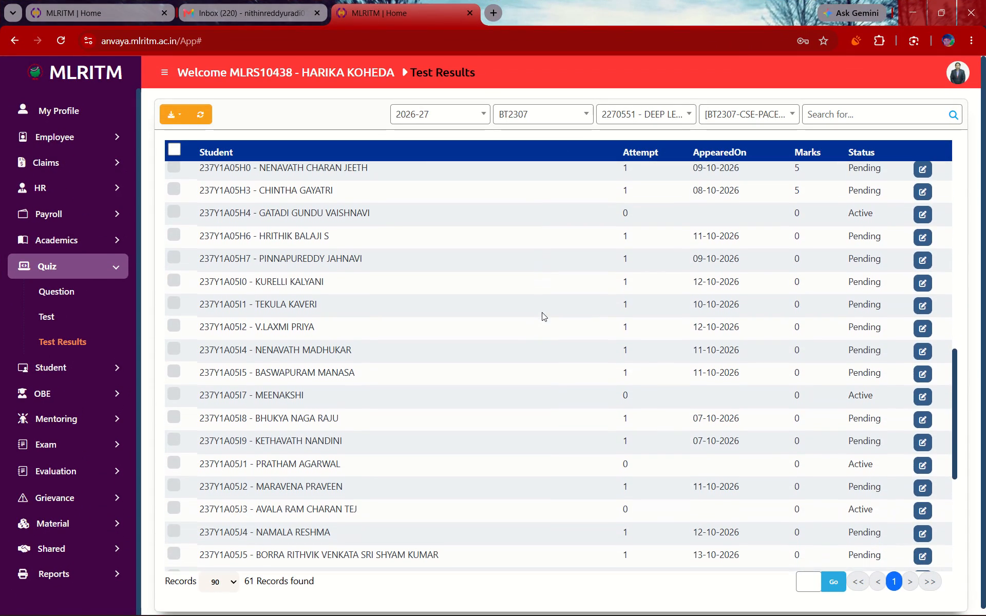
pyautogui.click(930, 229)
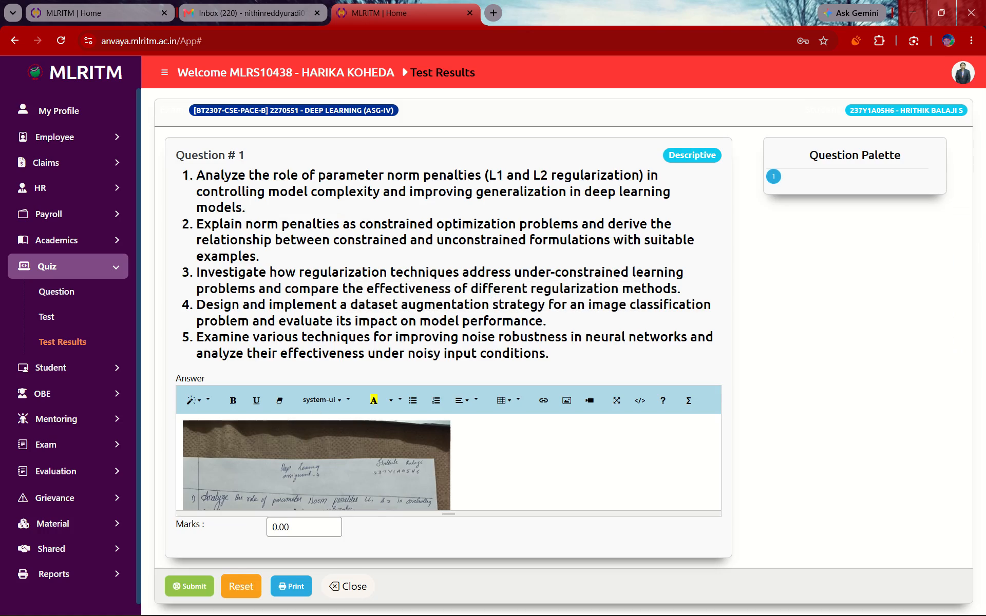
# Set the marks of the opened ASG-IV attempt to 5.00 and submit the evaluation.
pyautogui.scroll(-1, 320, 480)
pyautogui.click(292, 533)
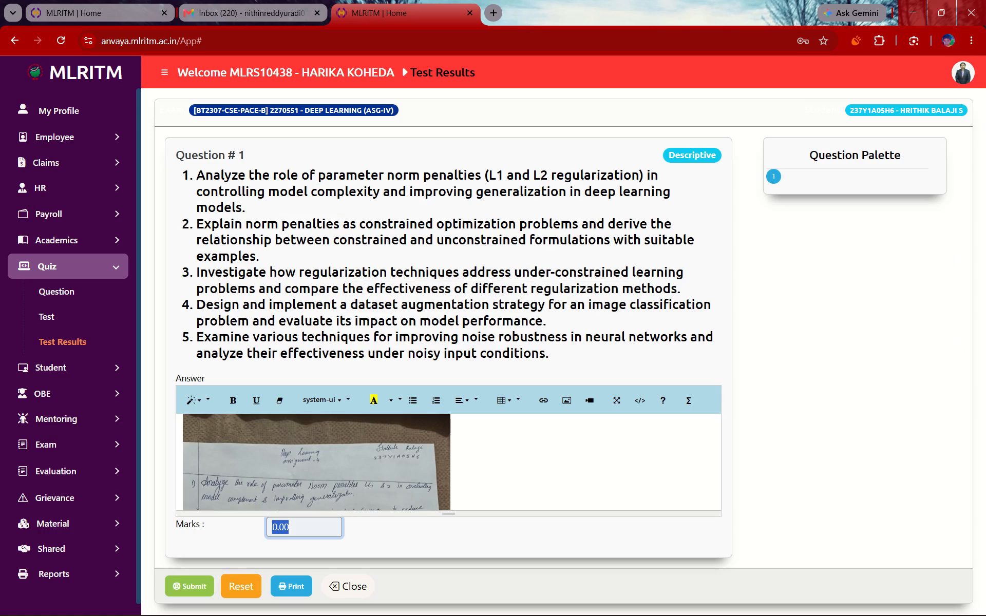
pyautogui.press('BackSpace')
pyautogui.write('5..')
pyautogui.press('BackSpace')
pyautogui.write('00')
pyautogui.click(199, 592)
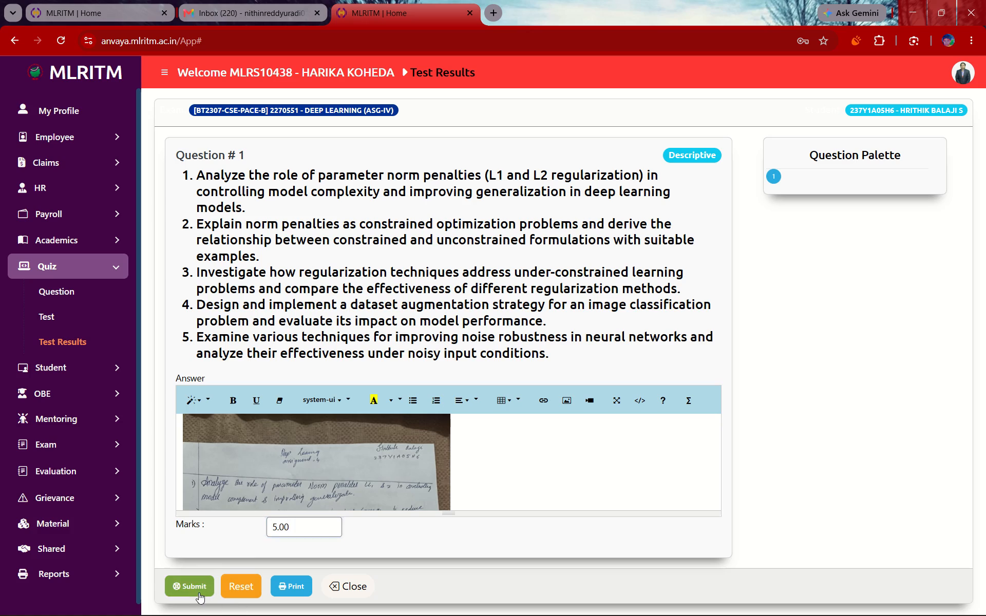
pyautogui.click(468, 407)
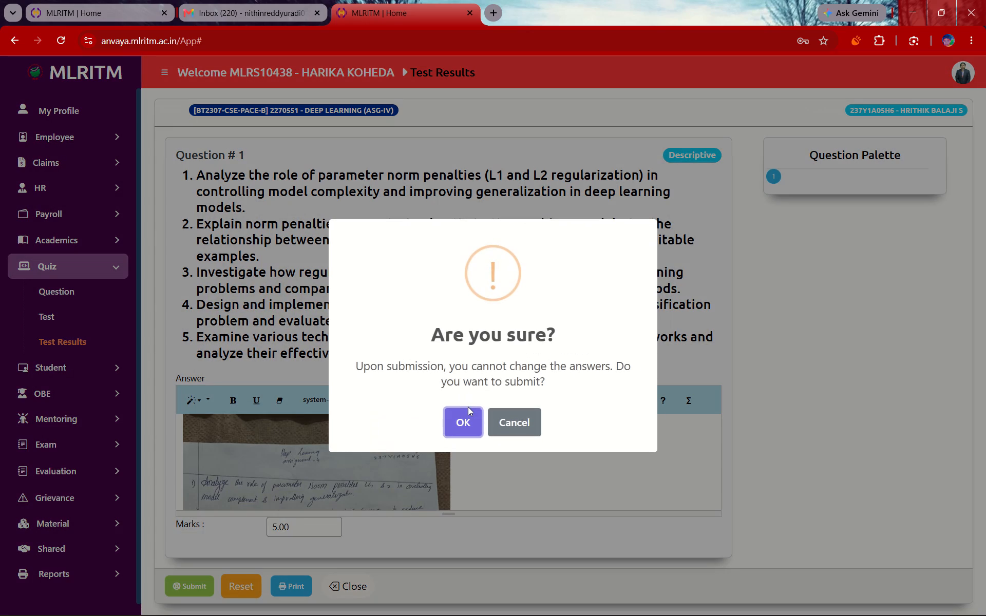
# Confirm submission of the open ASG-IV evaluation with 5.00 marks and dismiss the save notice.
pyautogui.click(476, 419)
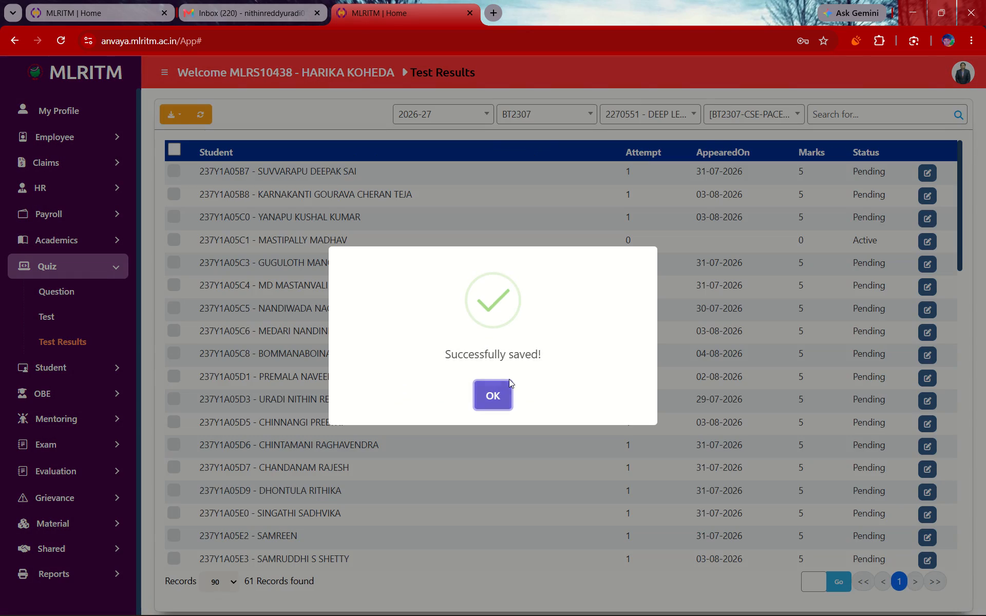
pyautogui.click(509, 379)
pyautogui.click(504, 384)
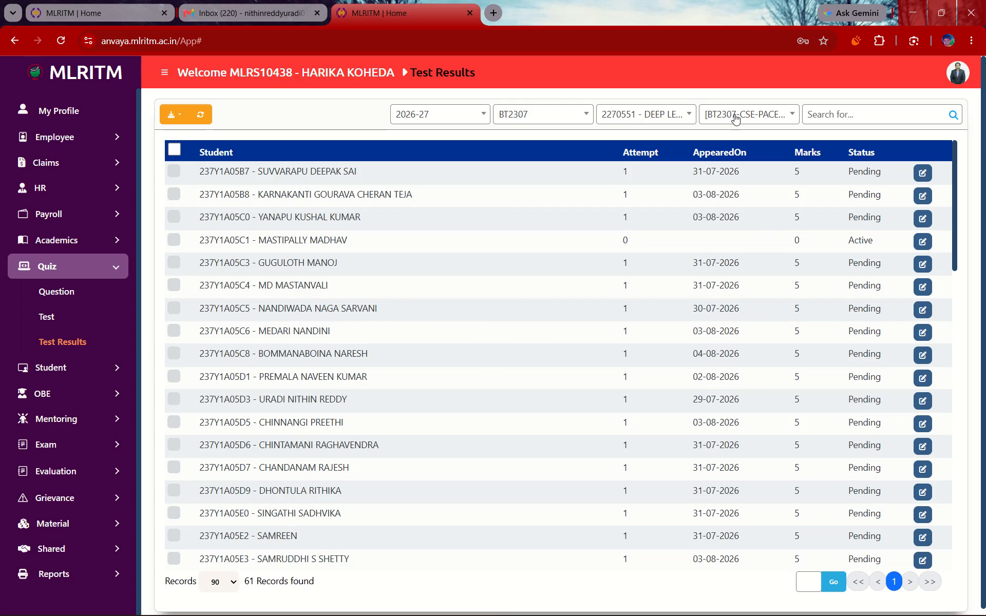
# Filter the test results to the 2270551 - DEEP LEARNING (ASG-IV) test of BT2307-CSE-PACE-B again.
pyautogui.click(734, 114)
pyautogui.scroll(-3, 722, 192)
pyautogui.click(713, 206)
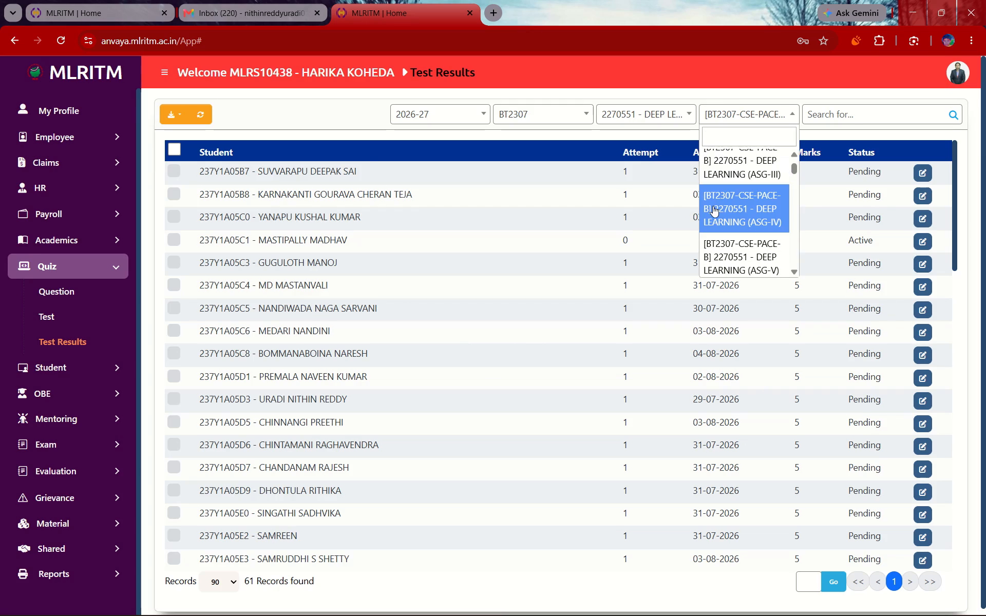
# Open the first pending ASG-IV attempt still at 0 marks, dated 09-10-2026, set its marks to 5.00 and submit the evaluation.
pyautogui.scroll(-5, 761, 320)
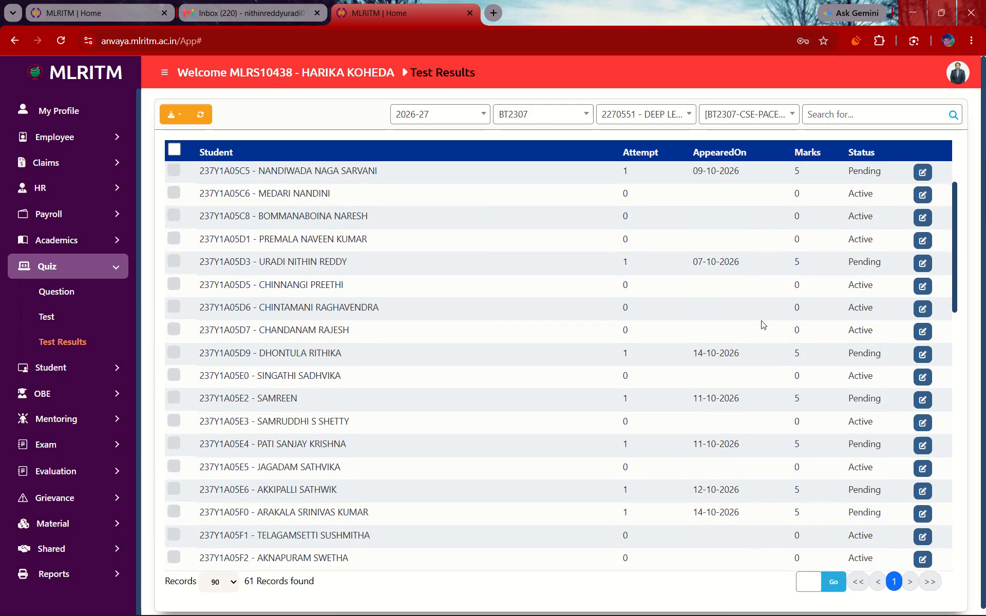
pyautogui.scroll(-6, 761, 320)
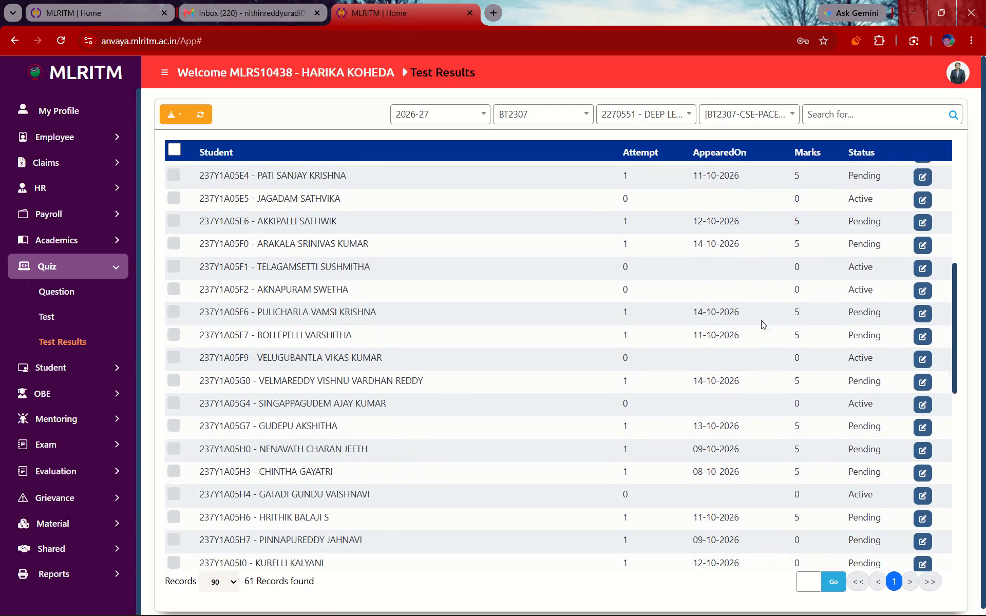
pyautogui.scroll(-3, 761, 320)
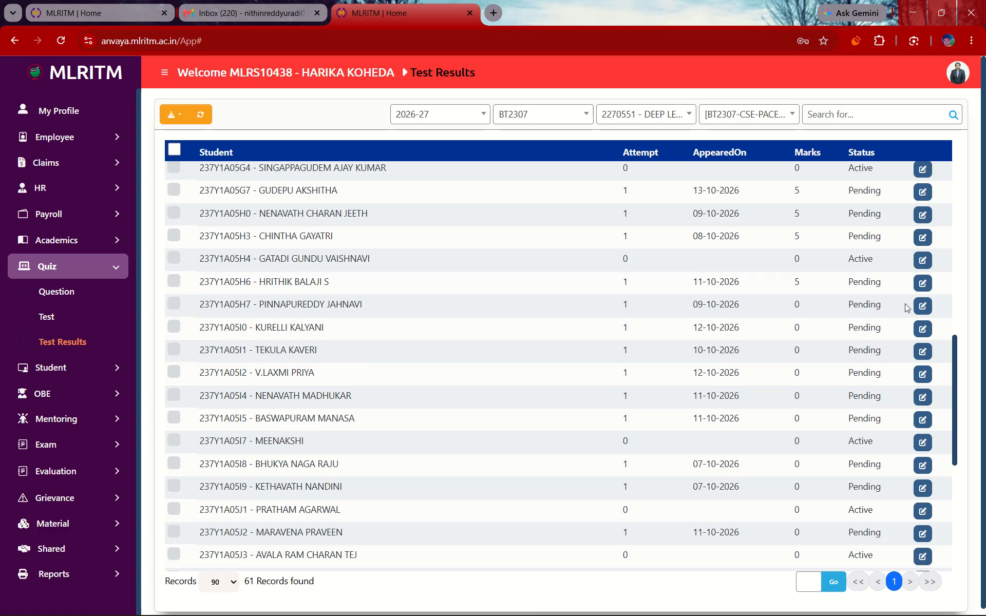
pyautogui.click(919, 307)
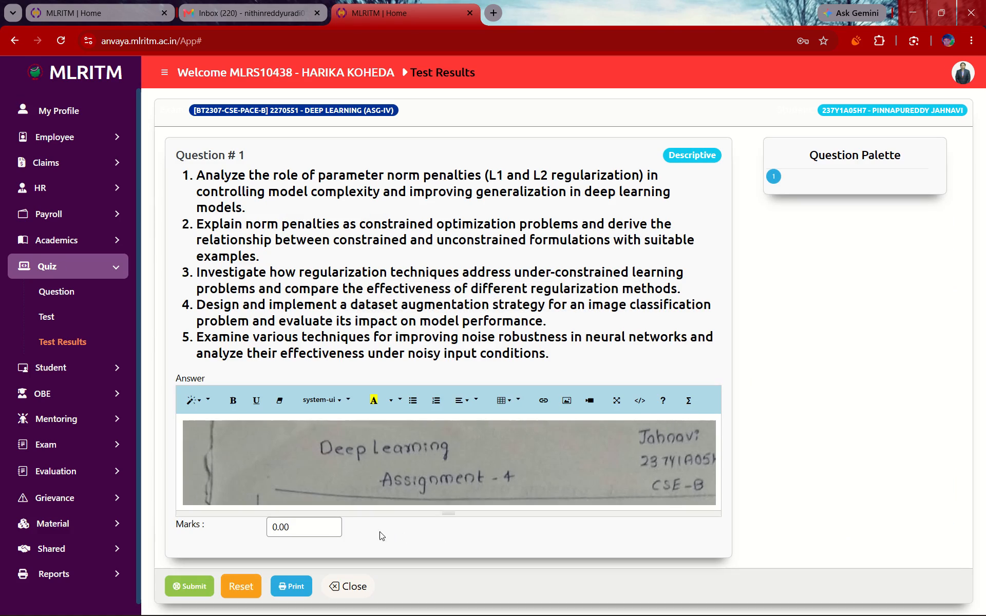
pyautogui.click(330, 523)
pyautogui.press('BackSpace')
pyautogui.write('5.00')
pyautogui.click(188, 591)
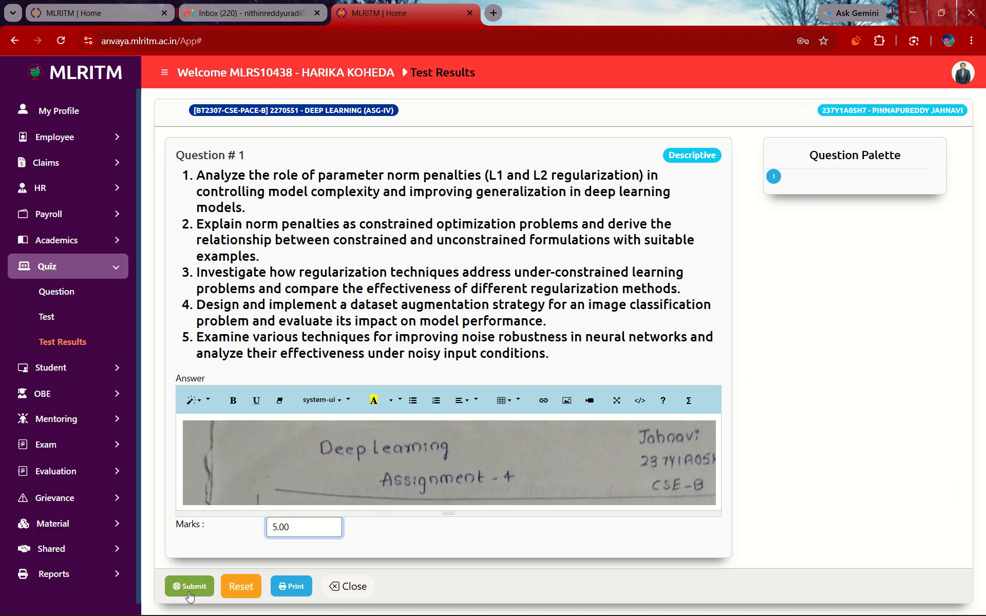
pyautogui.click(456, 410)
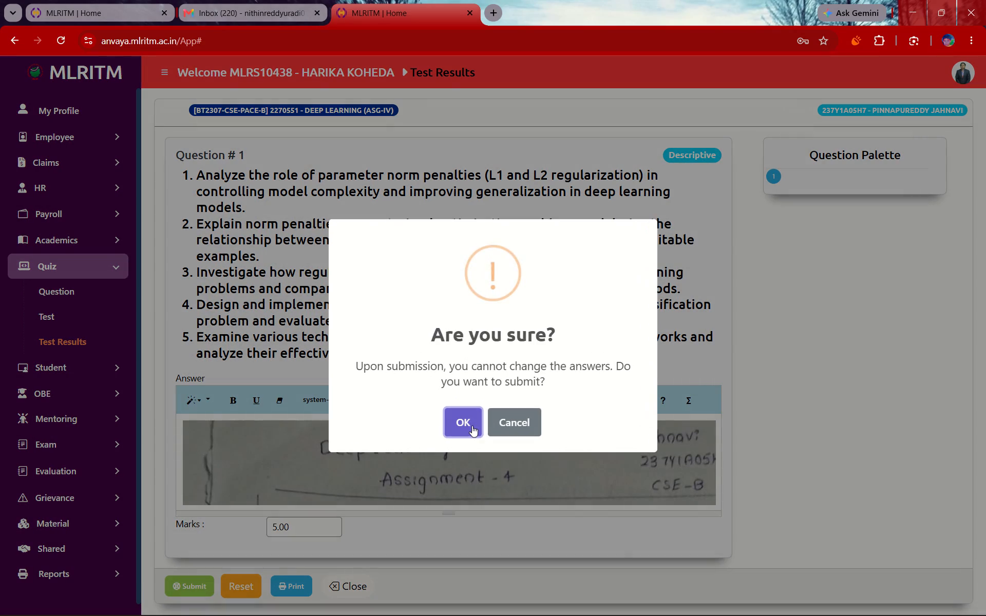
pyautogui.click(472, 426)
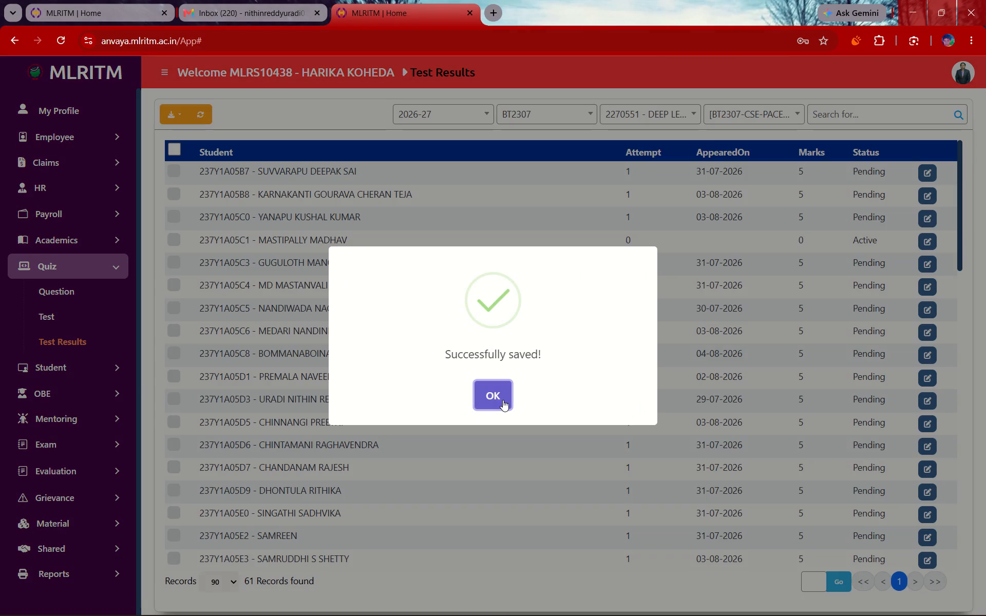
pyautogui.click(503, 400)
# Filter the test results to the 2270551 - DEEP LEARNING (ASG-IV) test of BT2307-CSE-PACE-B again.
pyautogui.click(730, 115)
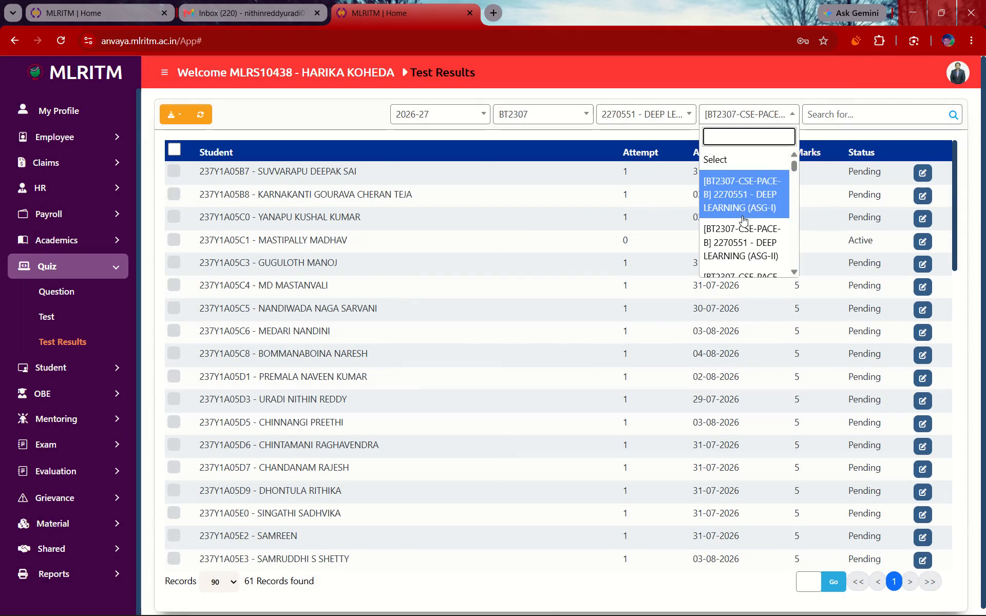
pyautogui.scroll(-3, 742, 216)
pyautogui.click(742, 216)
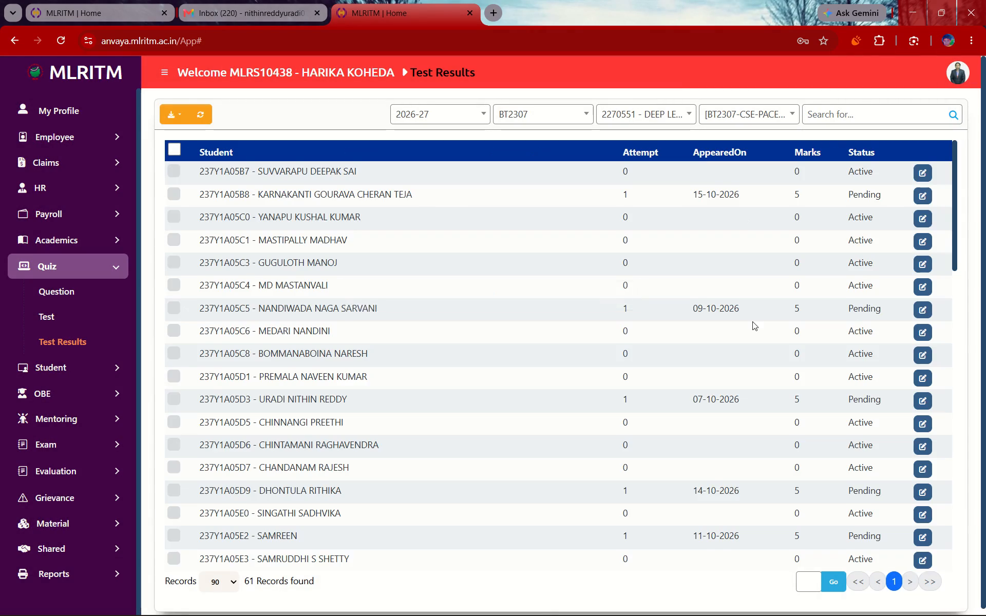
# Open the first pending ASG-IV attempt still at 0 marks, dated 12-10-2026, set its marks to 5.00 and submit the evaluation.
pyautogui.scroll(-8, 752, 321)
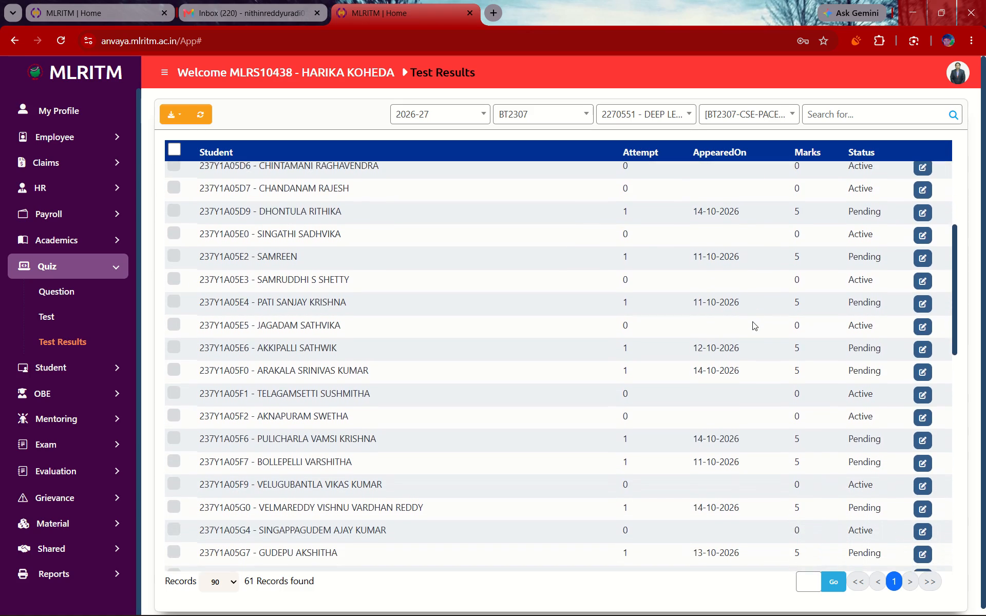
pyautogui.scroll(-6, 752, 321)
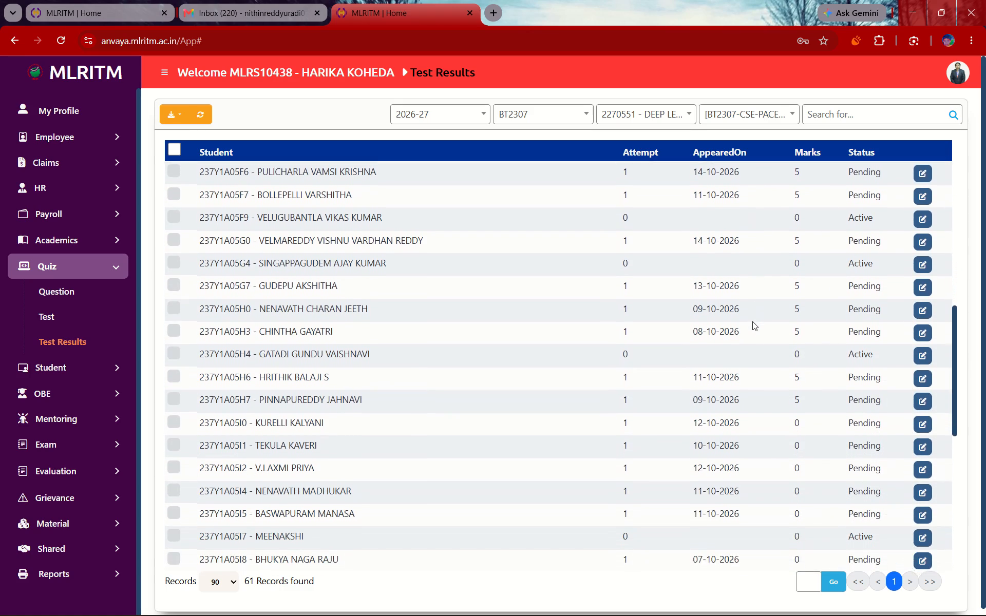
pyautogui.scroll(-2, 752, 321)
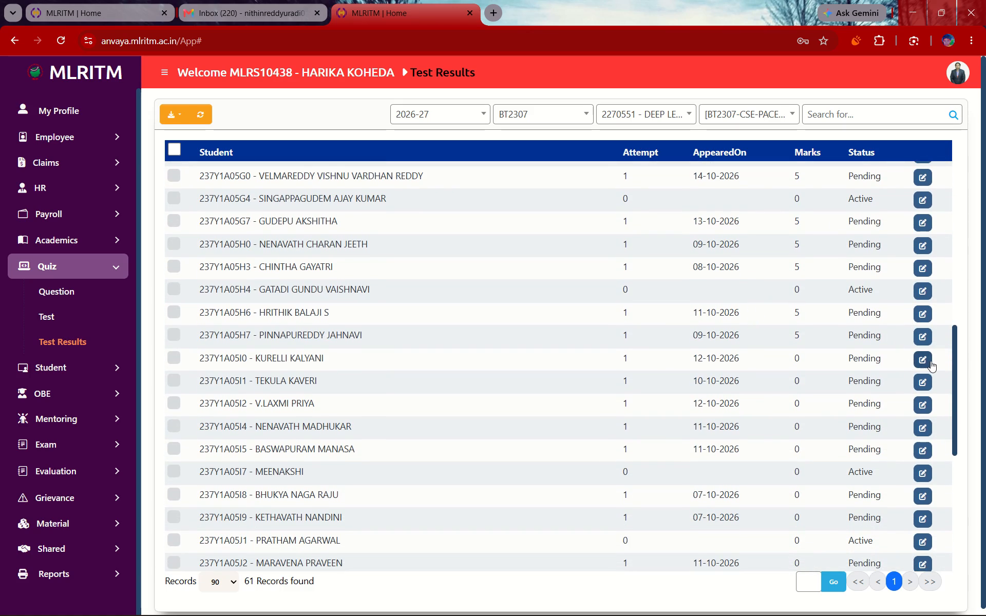
pyautogui.click(931, 361)
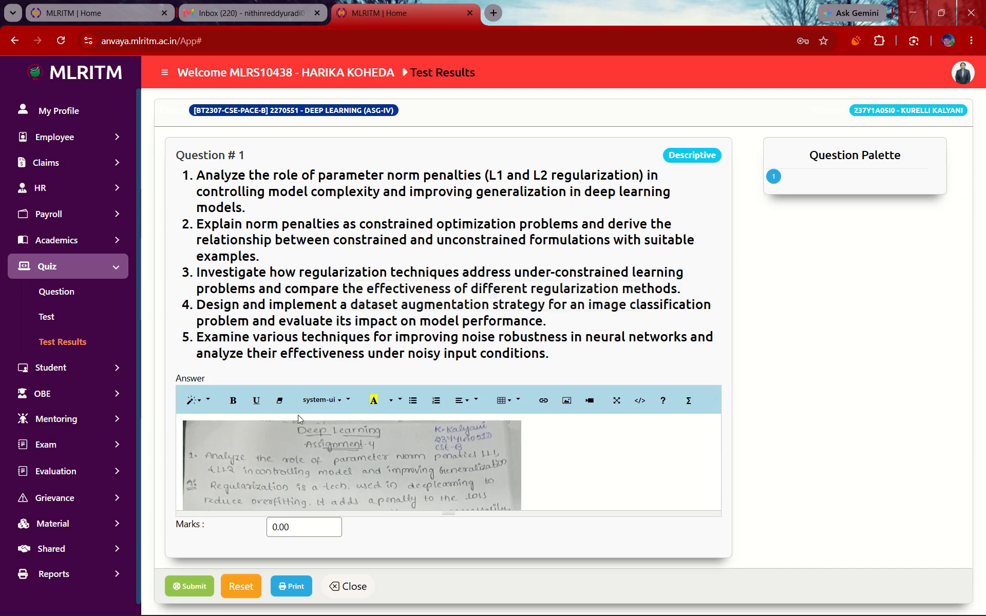
pyautogui.click(305, 531)
pyautogui.press('BackSpace')
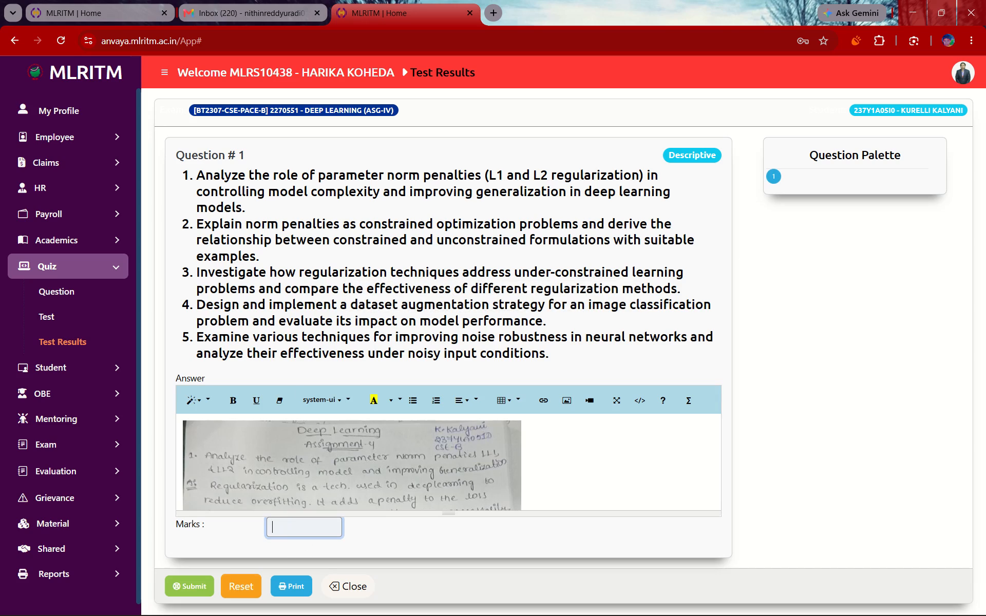
pyautogui.write('5.00')
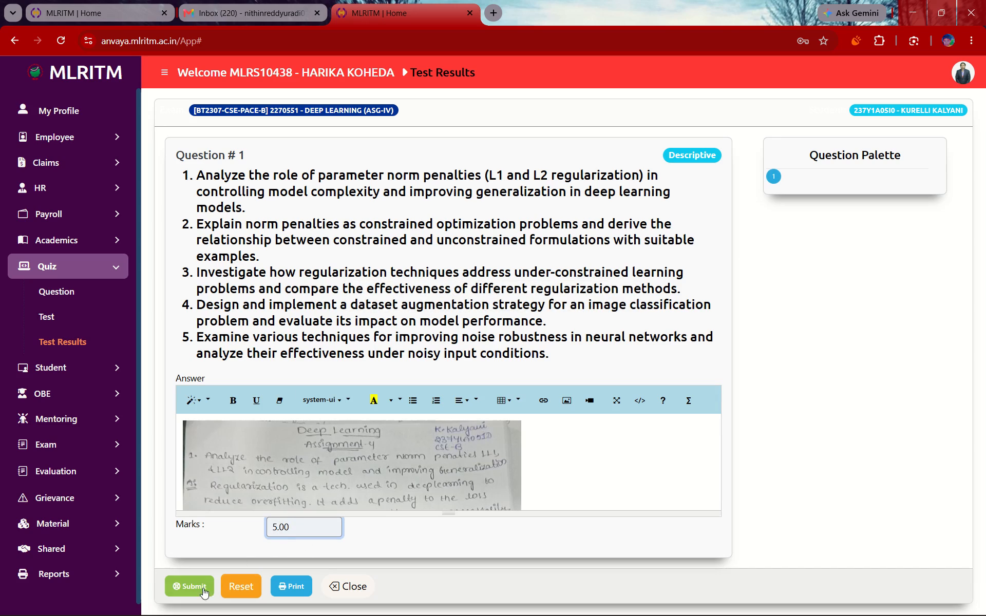
pyautogui.click(195, 589)
pyautogui.click(464, 426)
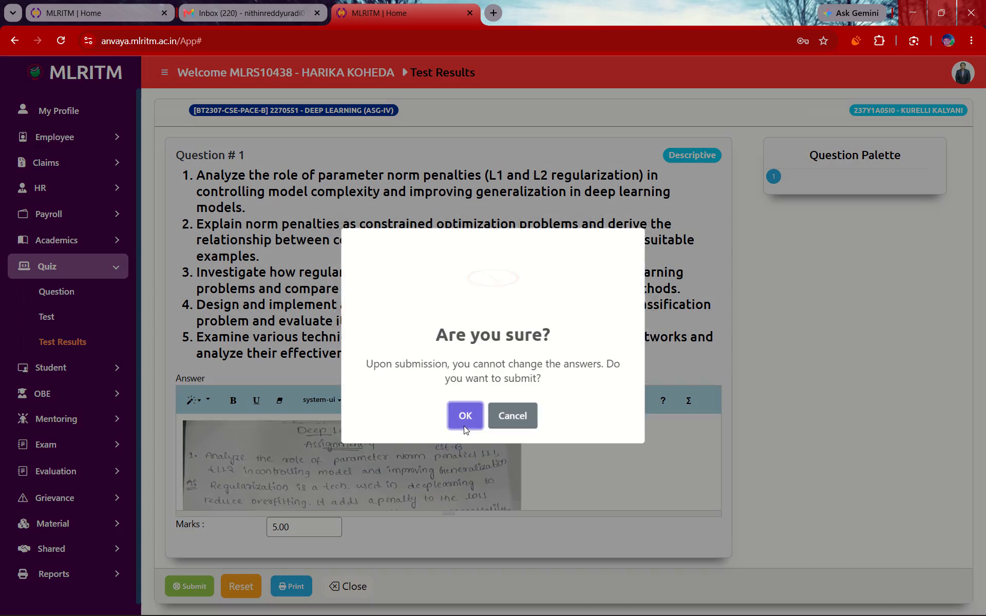
pyautogui.click(461, 427)
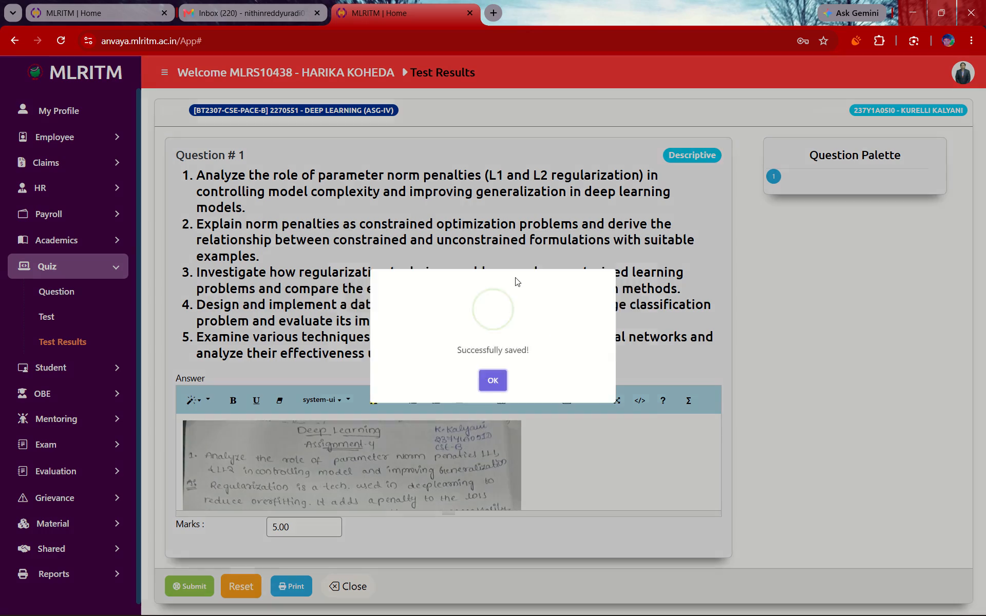
pyautogui.click(502, 401)
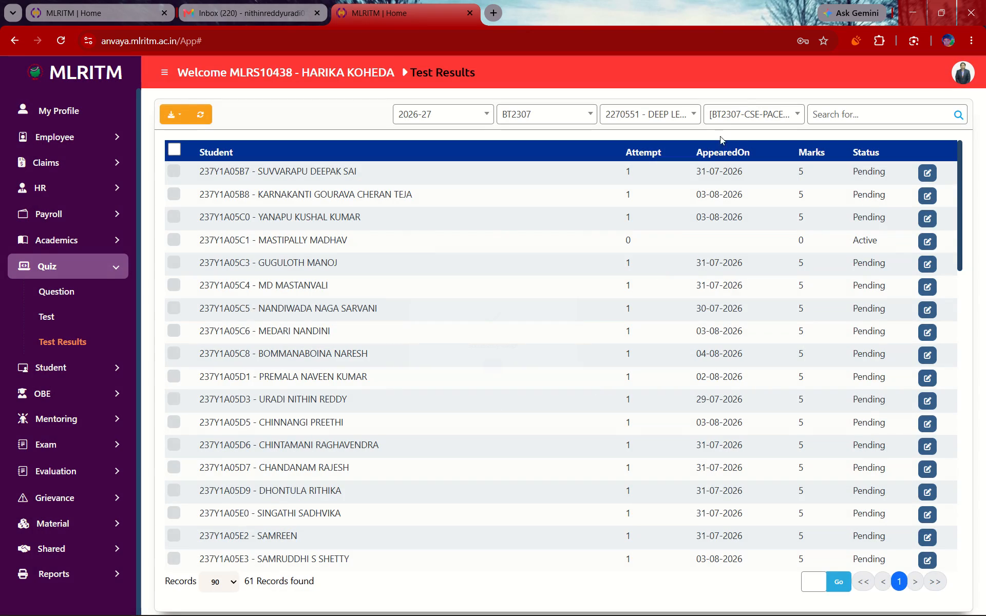
# Filter the test results to the 2270551 - DEEP LEARNING (ASG-IV) test of BT2307-CSE-PACE-B again.
pyautogui.click(746, 103)
pyautogui.click(737, 112)
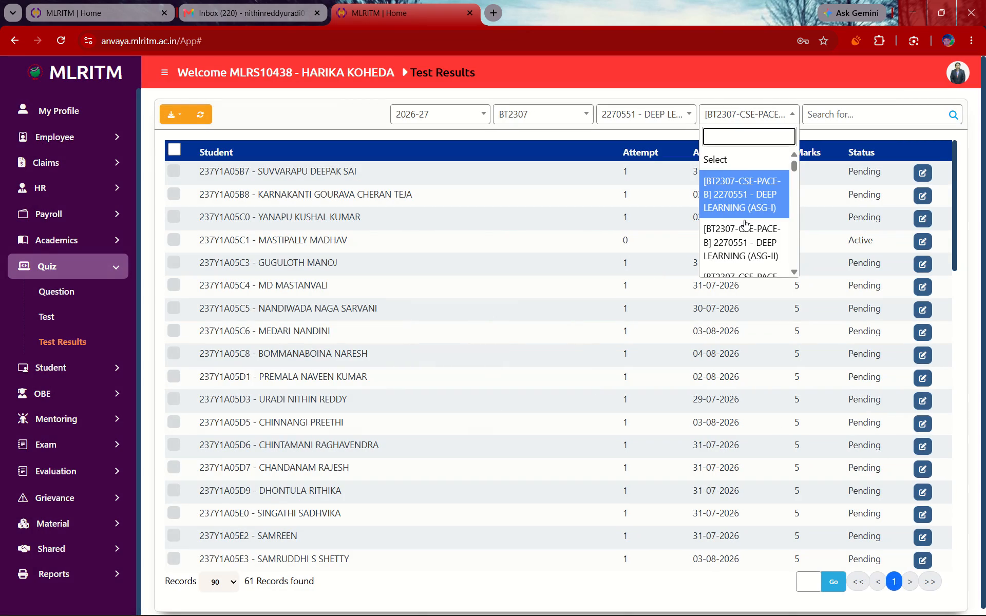
pyautogui.scroll(-3, 744, 220)
pyautogui.click(748, 244)
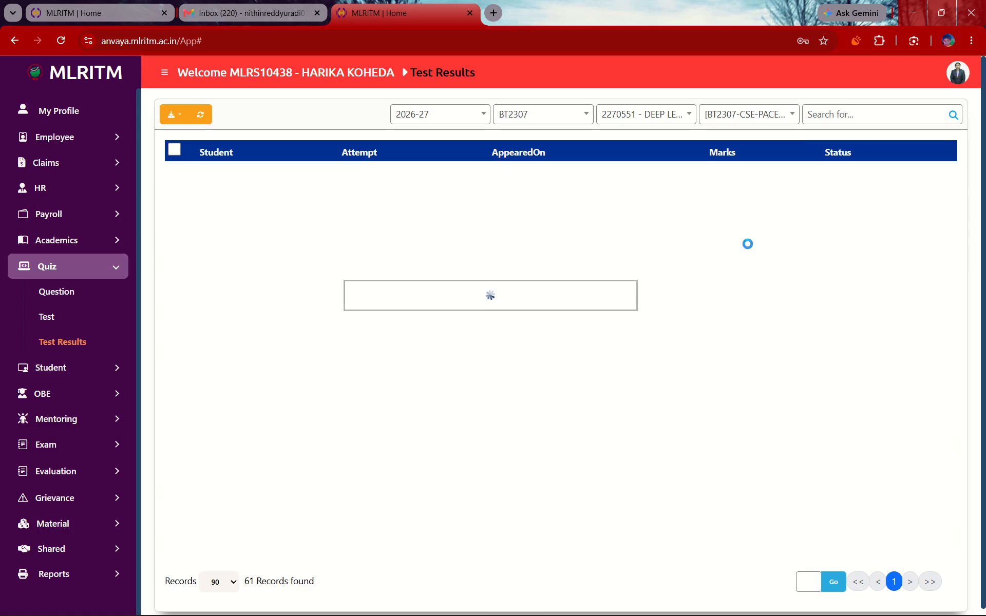
# Open the first pending ASG-IV attempt still at 0 marks, dated 10-10-2026, set its marks to 5.00 and submit the evaluation.
pyautogui.scroll(-1, 821, 312)
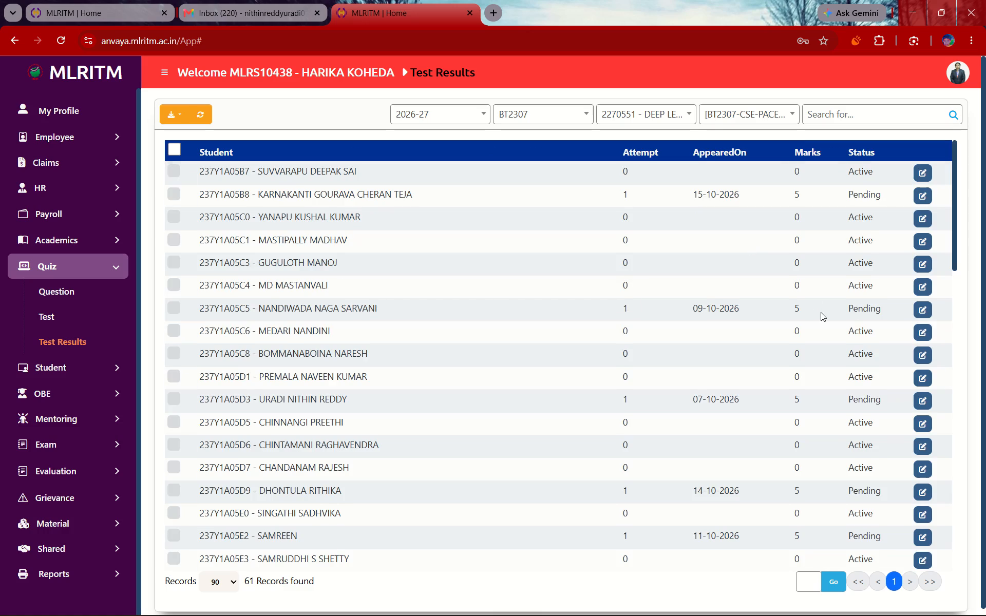
pyautogui.scroll(-7, 821, 312)
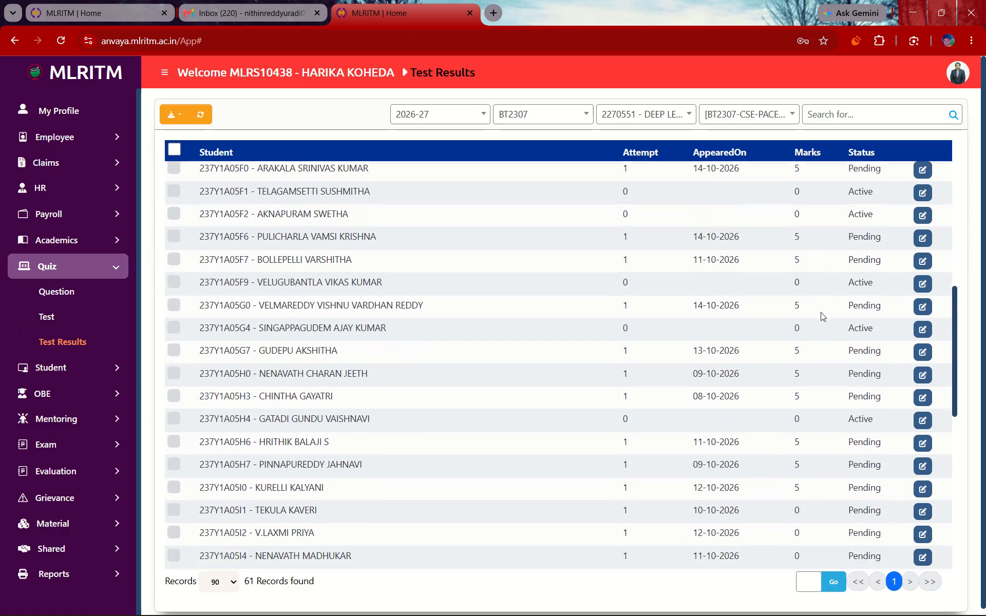
pyautogui.scroll(-3, 821, 312)
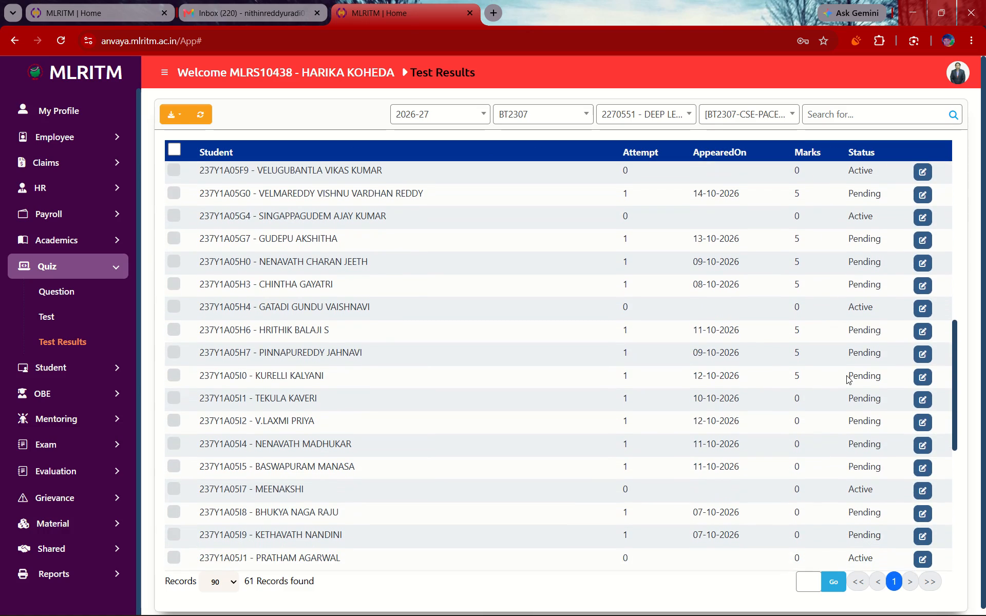
pyautogui.click(928, 400)
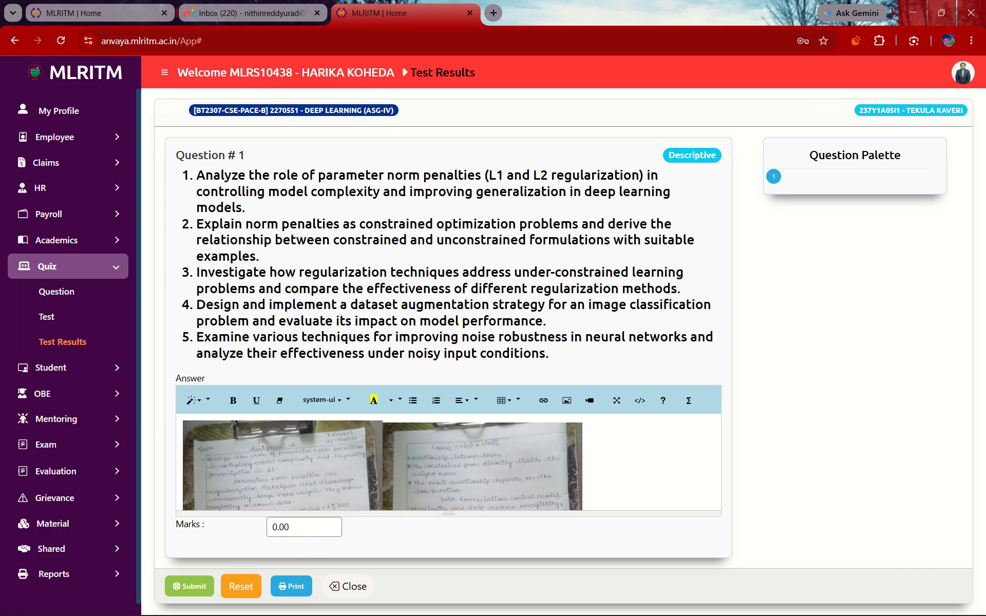
pyautogui.click(319, 531)
pyautogui.press('BackSpace')
pyautogui.write('5.00')
pyautogui.click(195, 577)
pyautogui.click(461, 413)
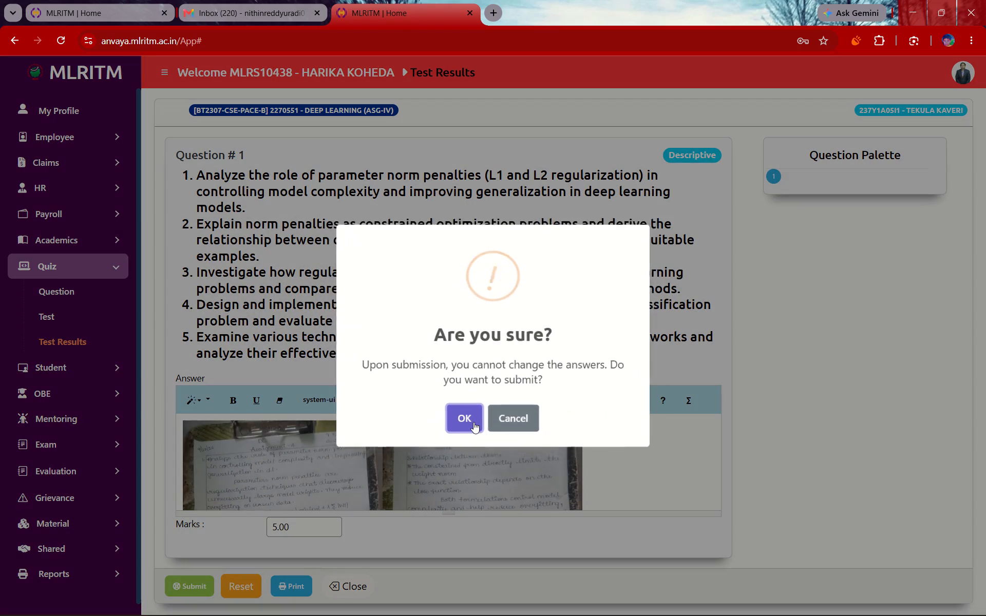
pyautogui.click(475, 424)
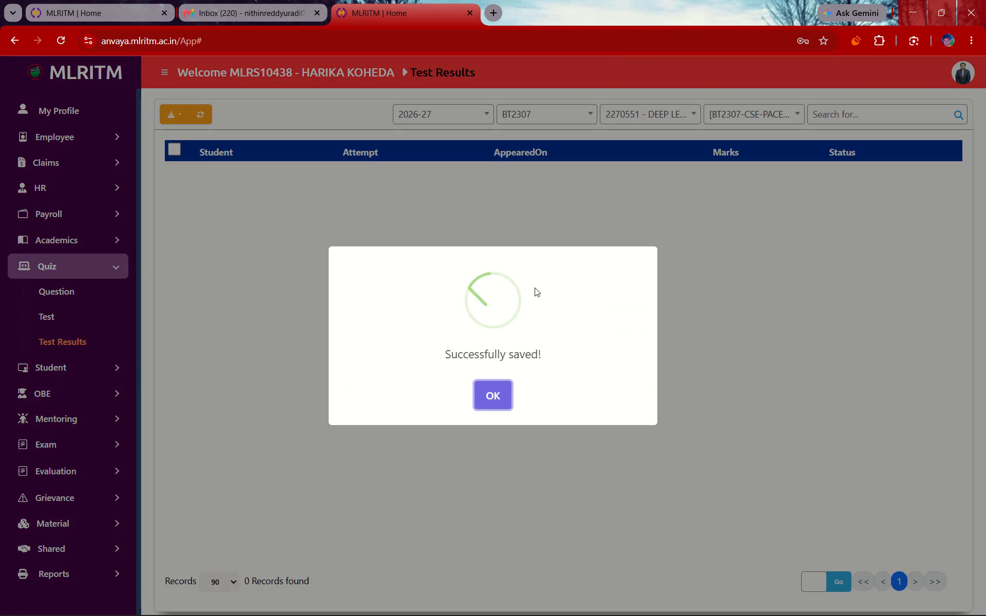
pyautogui.click(484, 399)
# Filter the test results to the 2270551 - DEEP LEARNING (ASG-IV) test of BT2307-CSE-PACE-B again.
pyautogui.click(726, 112)
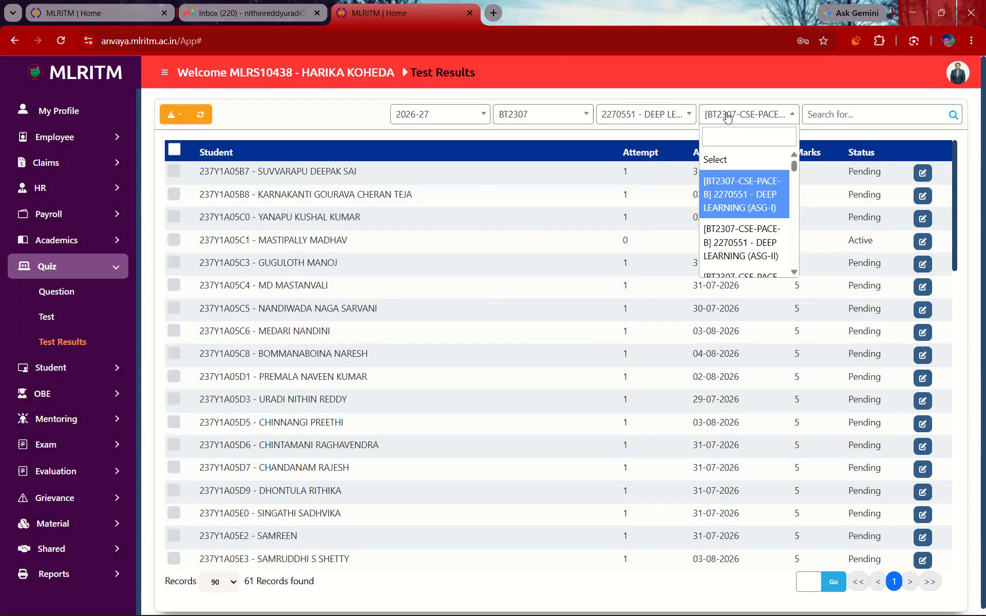
pyautogui.scroll(-2, 743, 218)
pyautogui.click(734, 244)
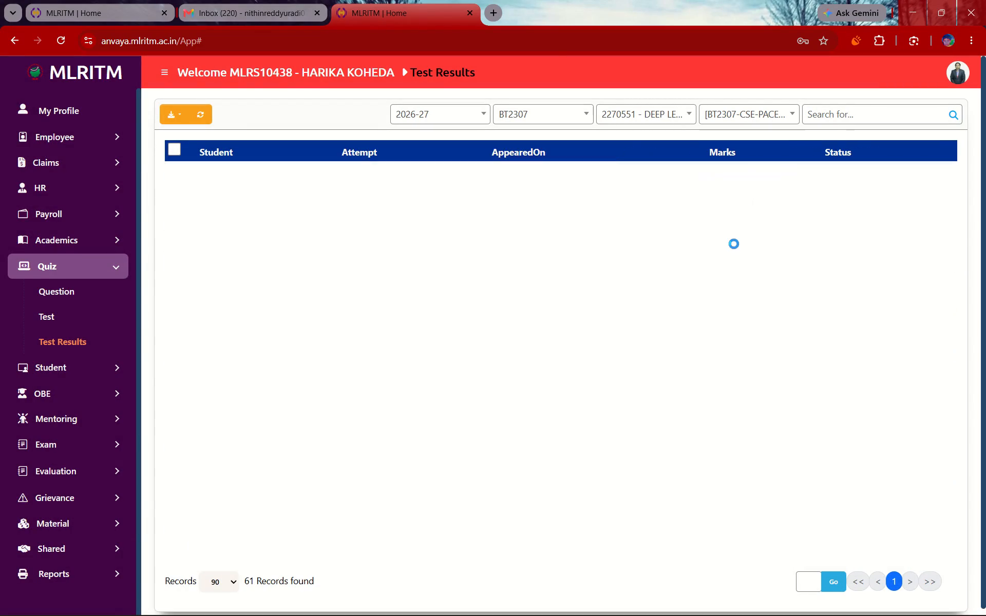
# Locate the first pending ASG-IV attempt still at 0 marks in the student list.
pyautogui.scroll(-9, 761, 301)
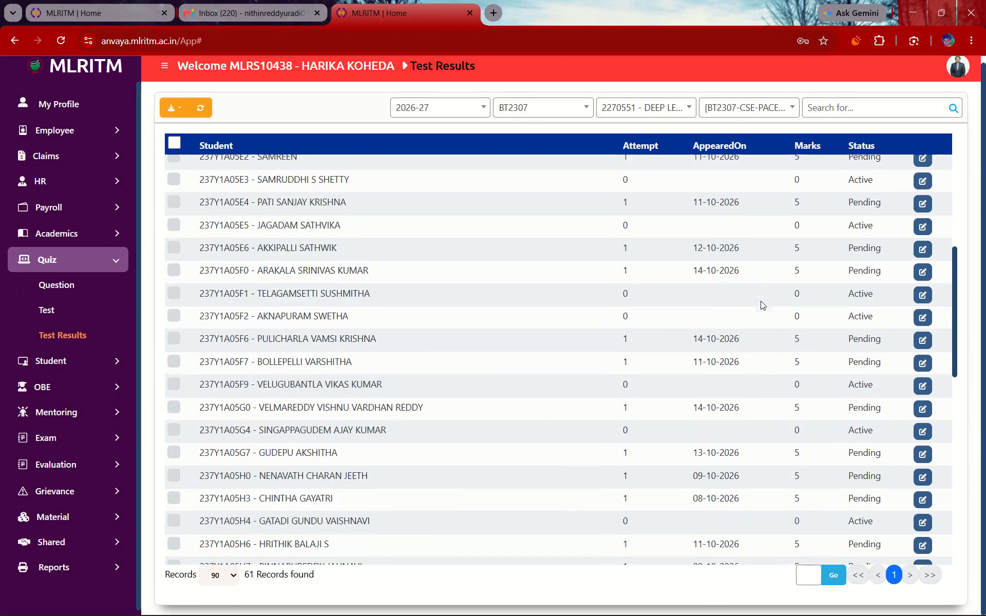
# Locate the next pending ASG-IV attempt still at 0 marks further down the student list.
pyautogui.scroll(-2, 761, 301)
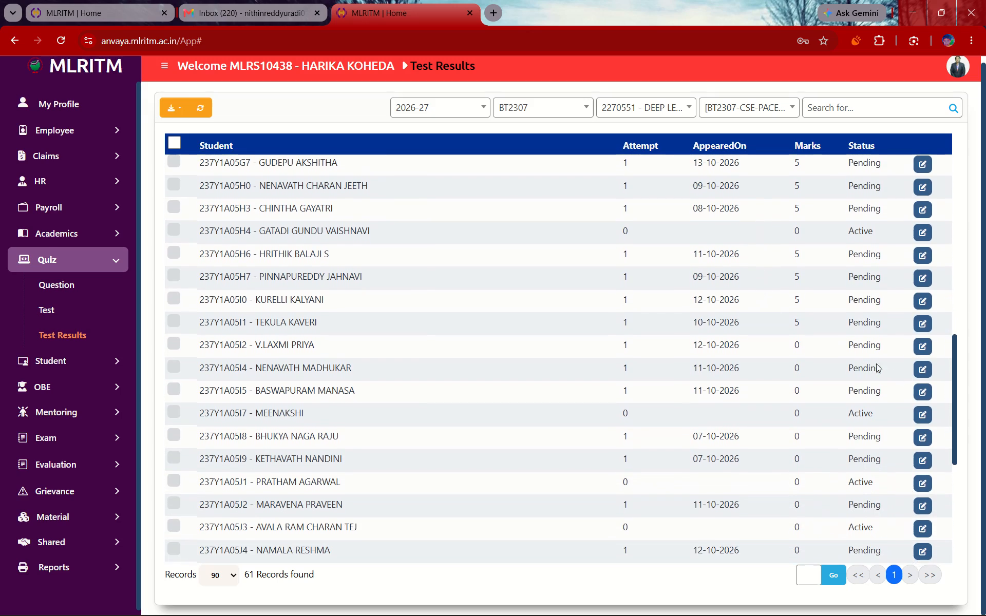
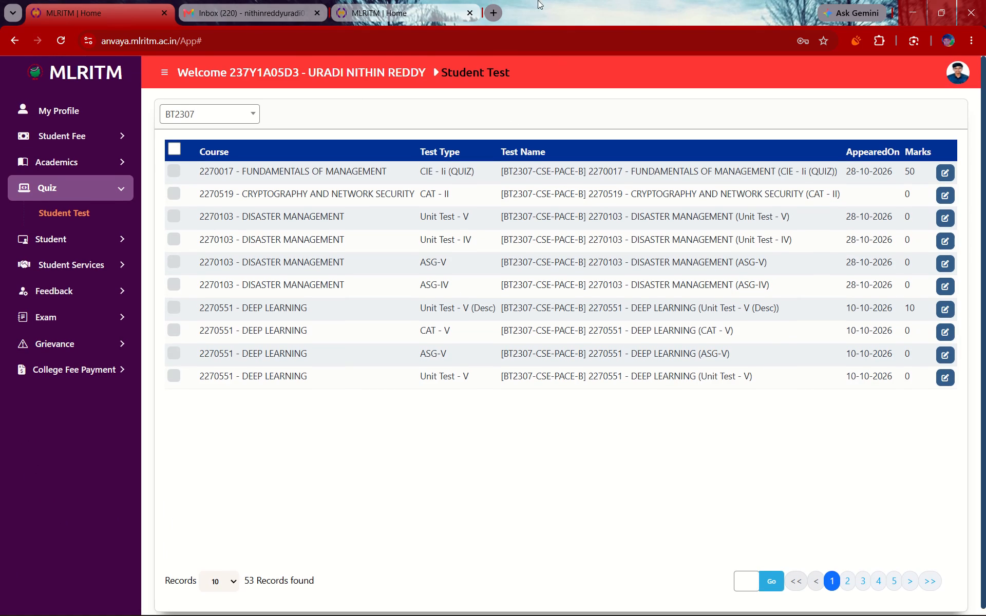
# Return to the faculty Test Results page in the other browser tab and reload it.
pyautogui.click(403, 3)
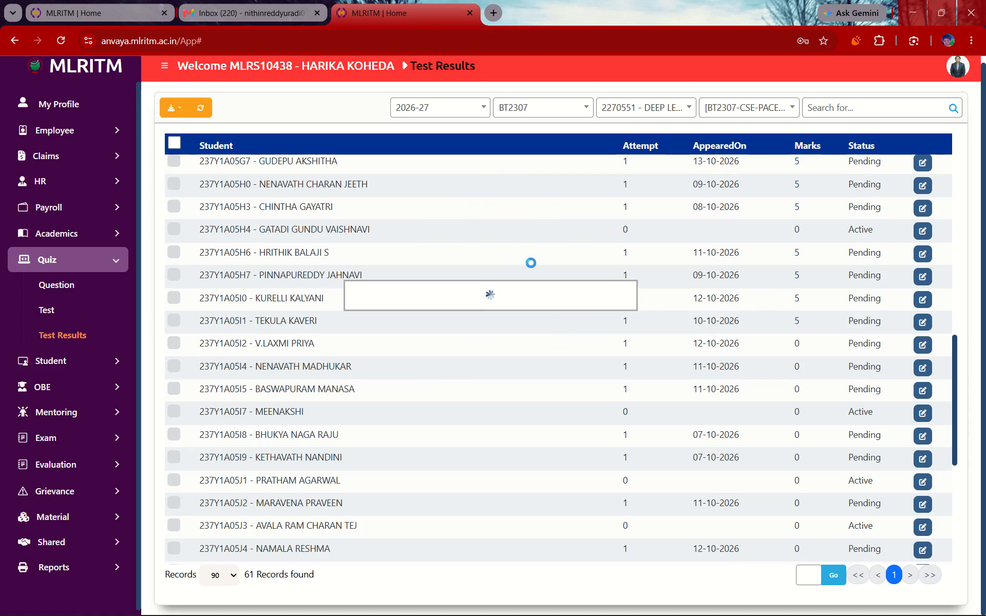
pyautogui.scroll(-1, 531, 263)
pyautogui.click(60, 37)
# Switch the computer's Wi-Fi connection to the NIVARA@402 403 & 412 413 network.
pyautogui.click(886, 603)
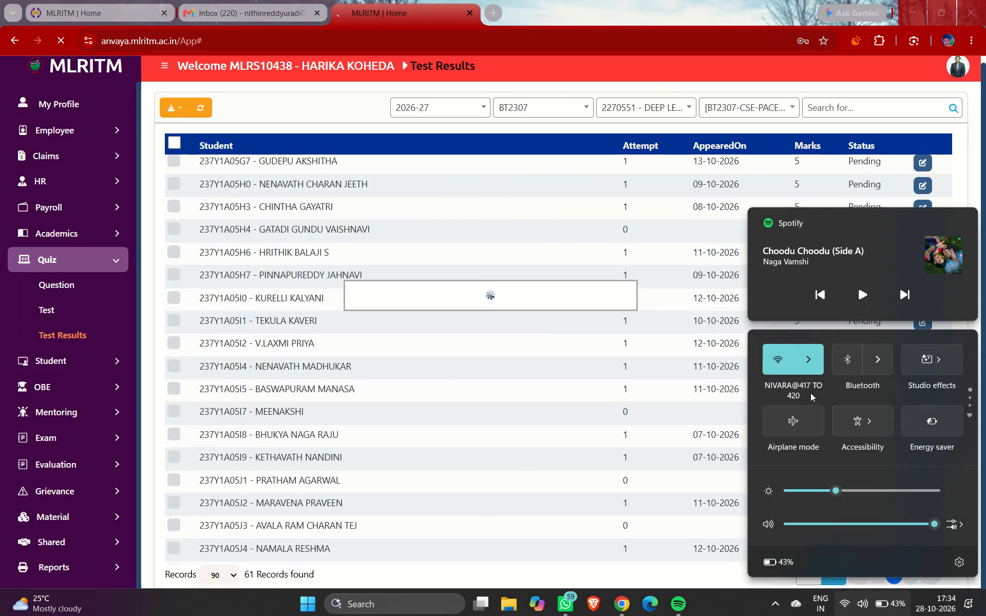
pyautogui.click(806, 363)
pyautogui.scroll(1, 830, 445)
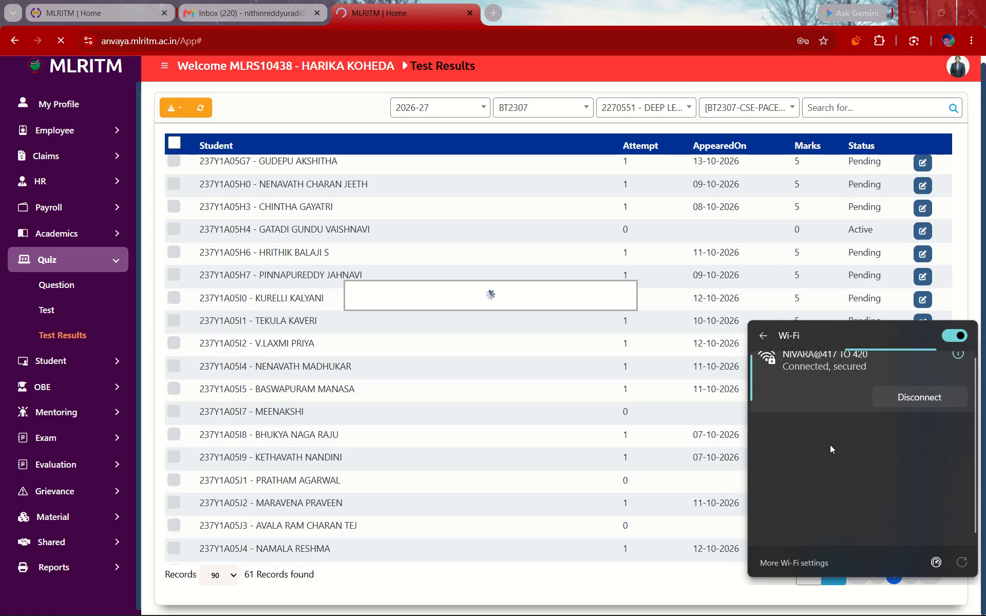
pyautogui.scroll(2, 830, 445)
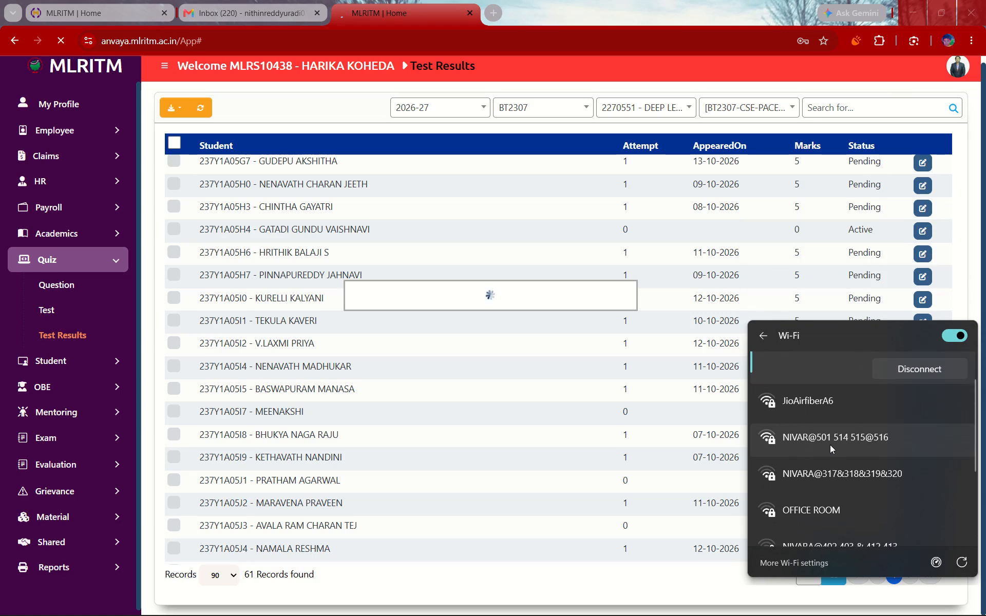
pyautogui.scroll(1, 830, 445)
pyautogui.scroll(-1, 830, 445)
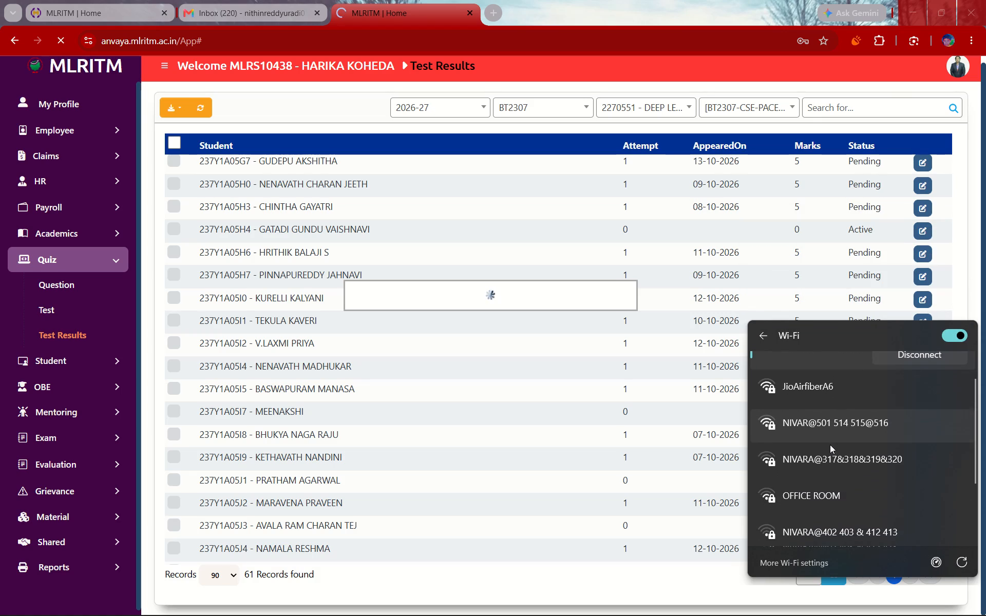
pyautogui.scroll(-3, 830, 445)
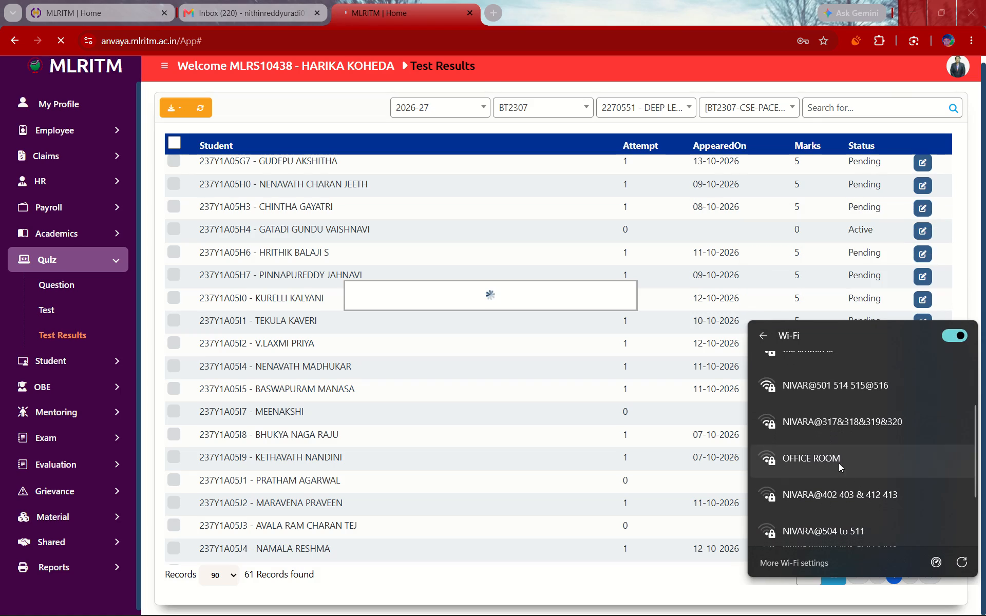
pyautogui.click(855, 490)
pyautogui.click(902, 521)
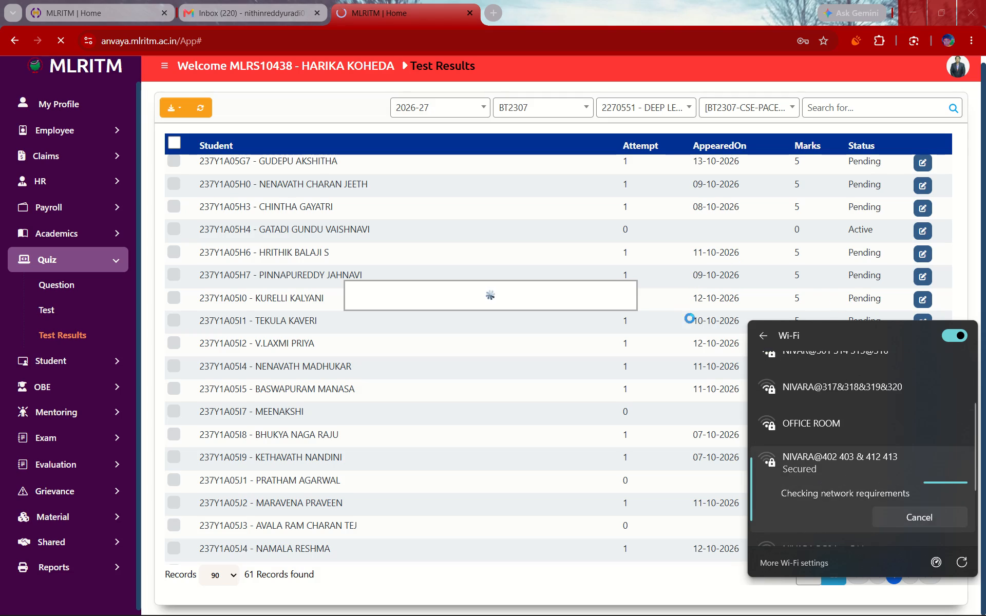
# Select the NIVARA@417 TO 420 network among the available Wi-Fi networks.
pyautogui.scroll(4, 815, 455)
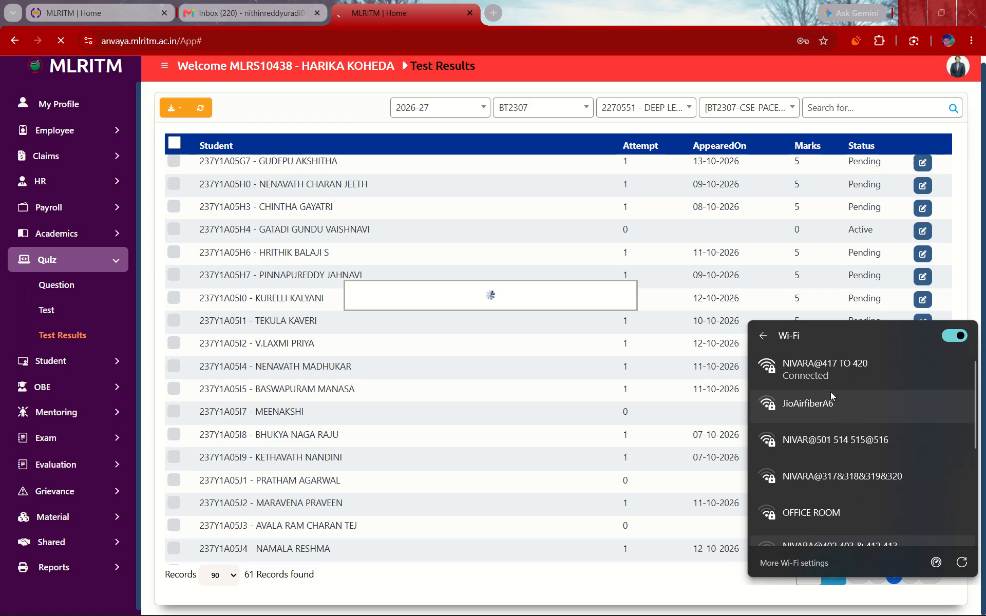
pyautogui.click(841, 382)
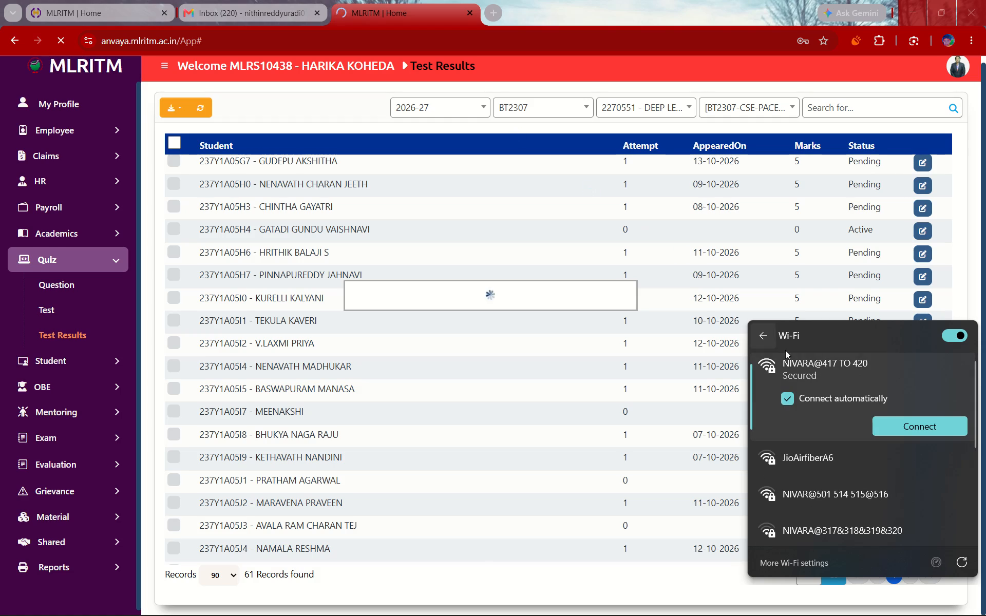
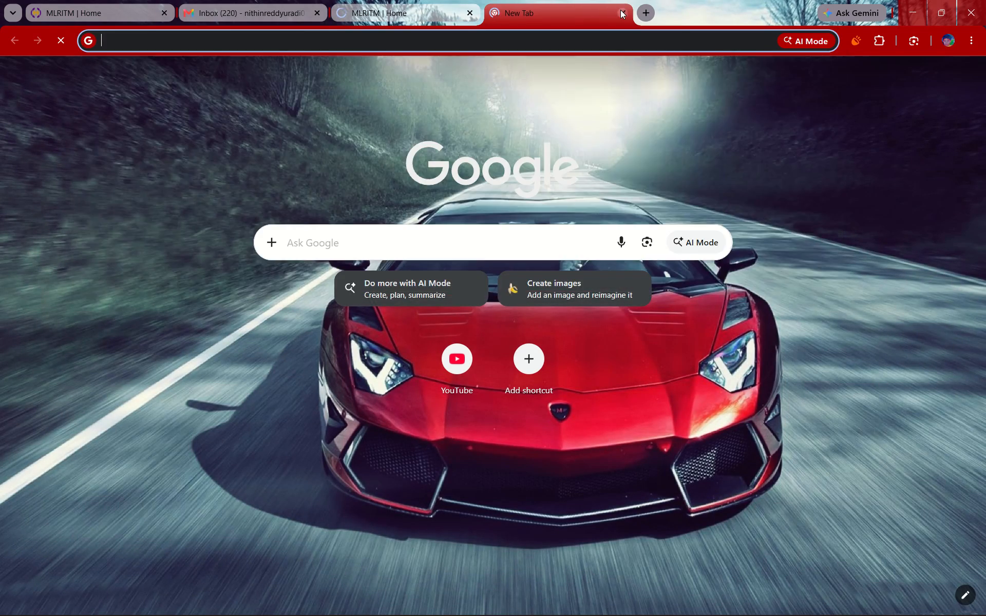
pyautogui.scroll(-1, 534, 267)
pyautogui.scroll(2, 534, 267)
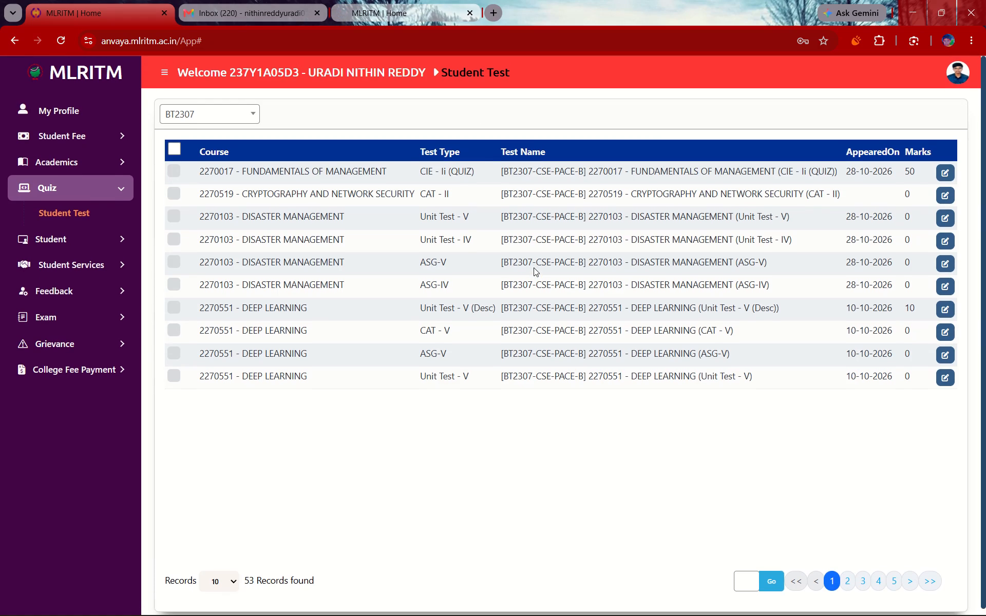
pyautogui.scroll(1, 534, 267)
# Return to the faculty Test Results page and try to reload the stalled page.
pyautogui.click(357, 3)
pyautogui.scroll(-2, 500, 318)
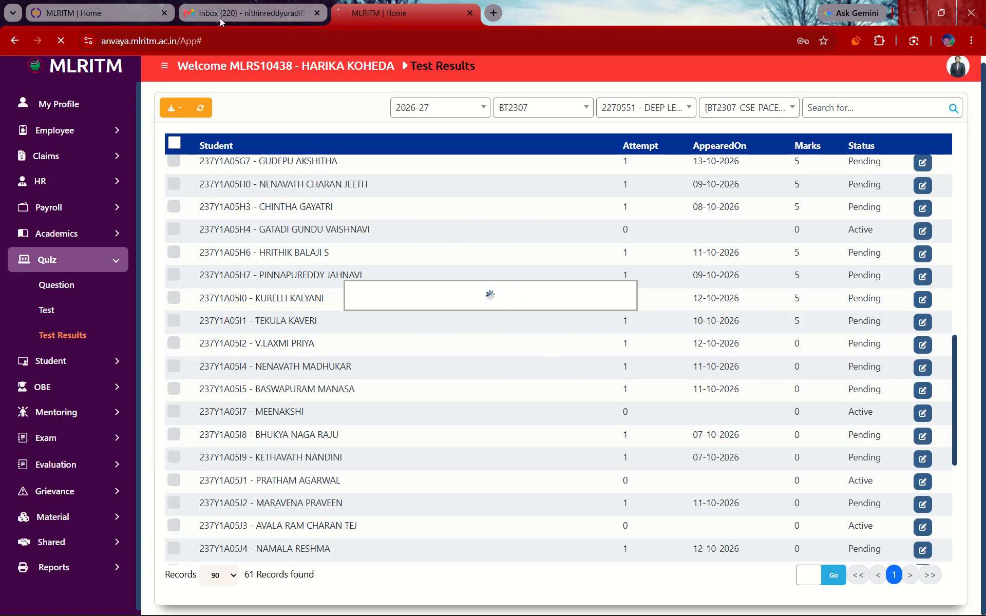
pyautogui.click(58, 38)
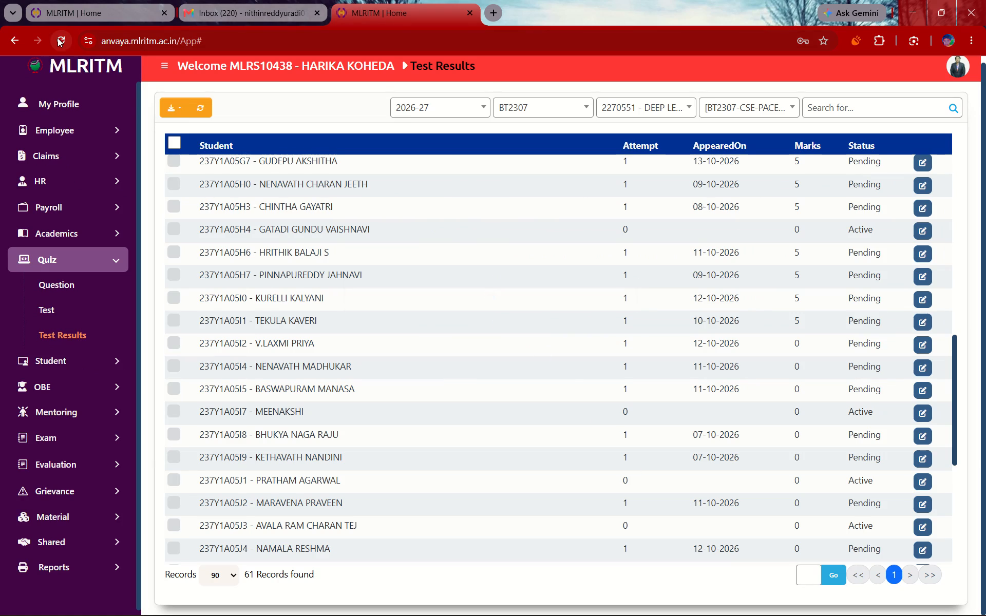
pyautogui.click(58, 38)
pyautogui.click(61, 36)
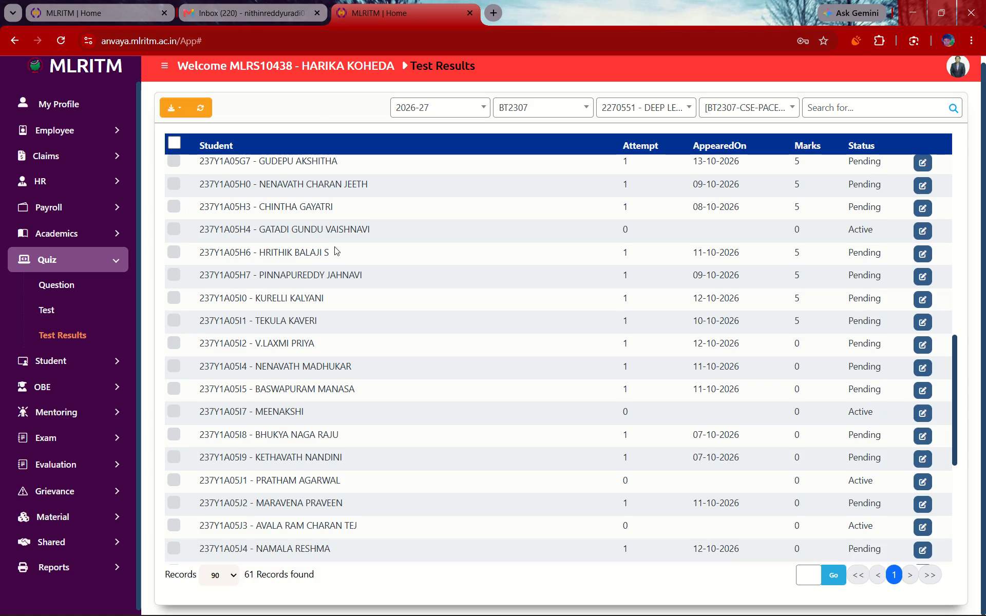
# Select the [BT2307-CSE-PACE-B] 2270551 - DEEP LEARNING (ASG-IV) test again as the results filter.
pyautogui.scroll(5, 334, 246)
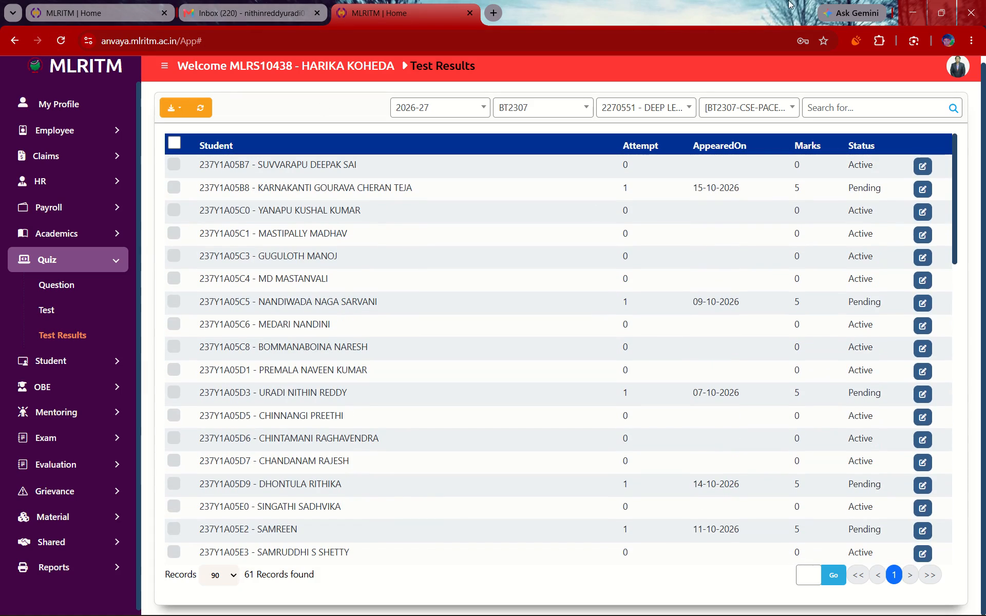
pyautogui.click(738, 115)
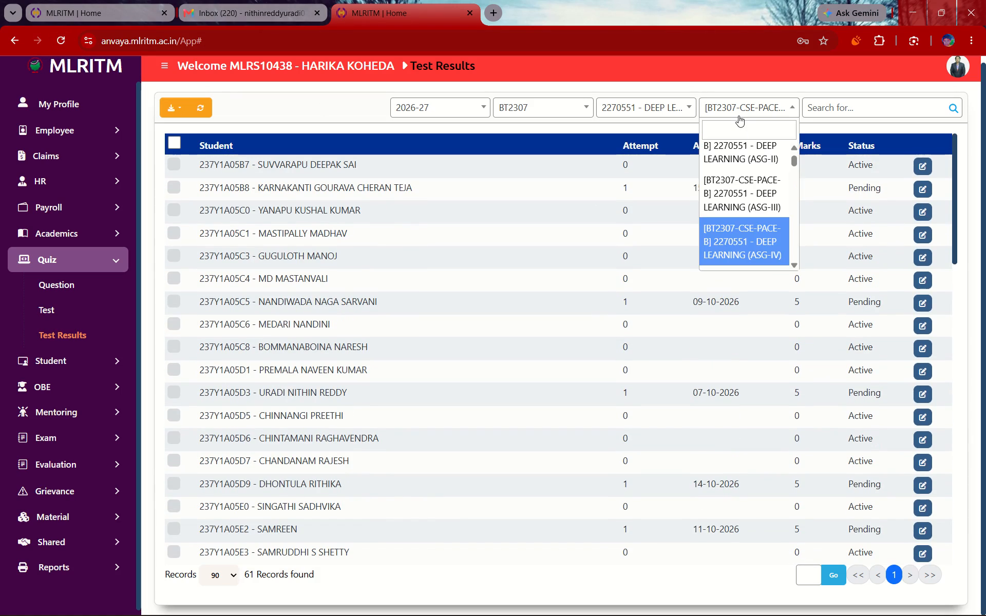
pyautogui.click(744, 241)
# Open the last pending ASG-IV attempt in the student list, dated 10-10-2026 and still at 0 marks.
pyautogui.scroll(-5, 775, 336)
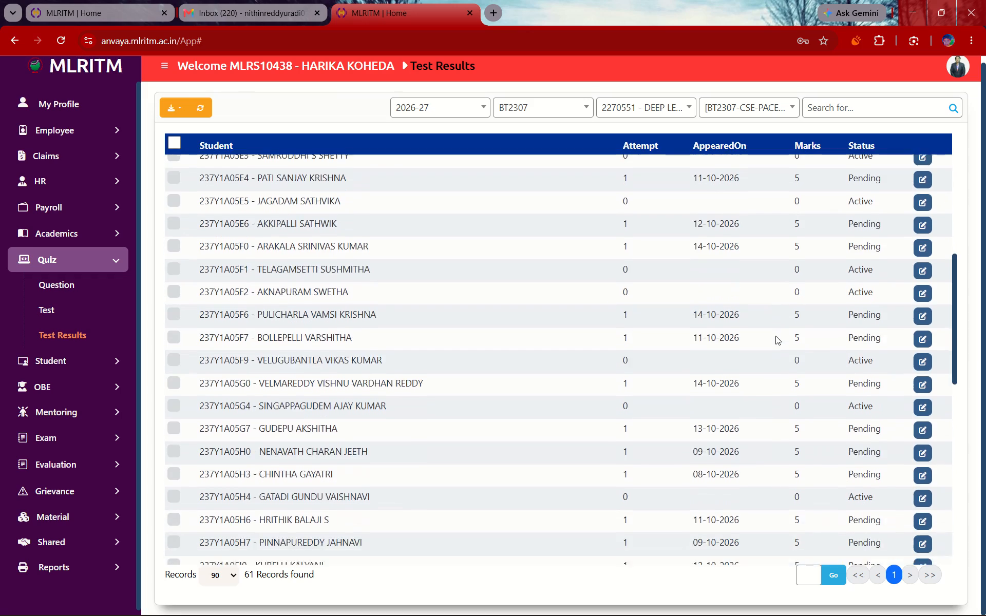
pyautogui.scroll(-14, 775, 336)
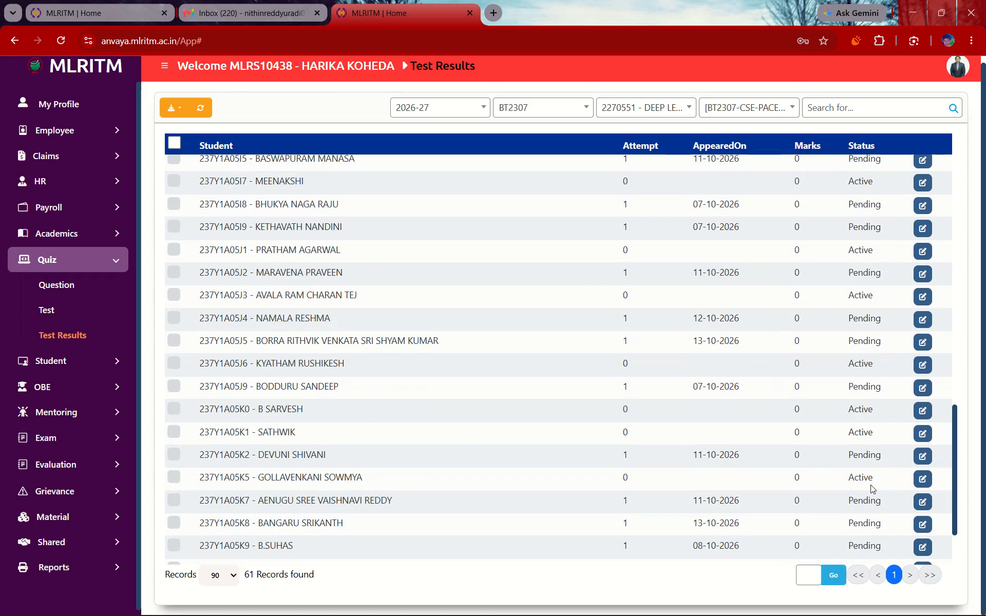
pyautogui.click(919, 544)
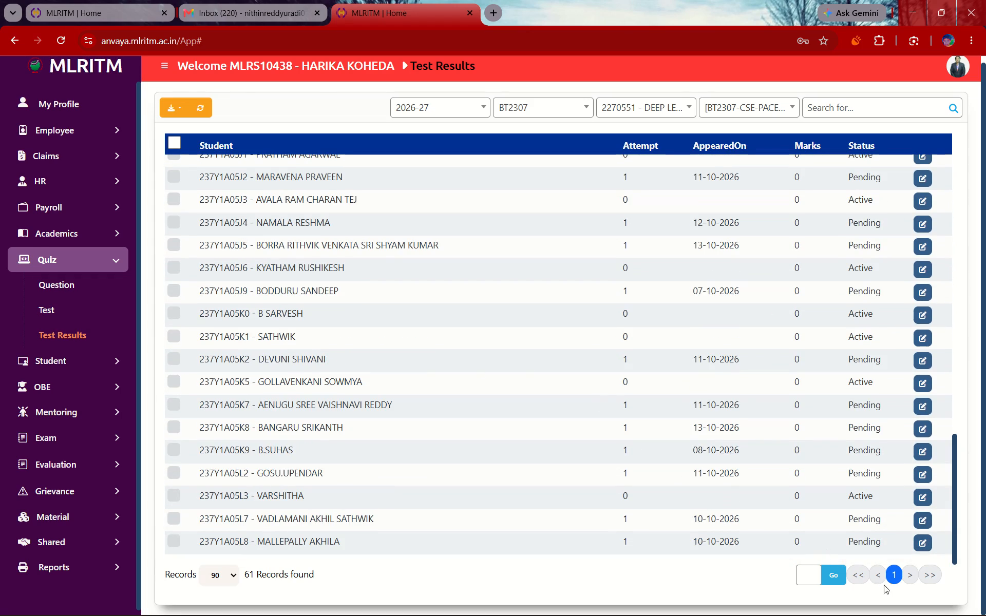
pyautogui.click(926, 543)
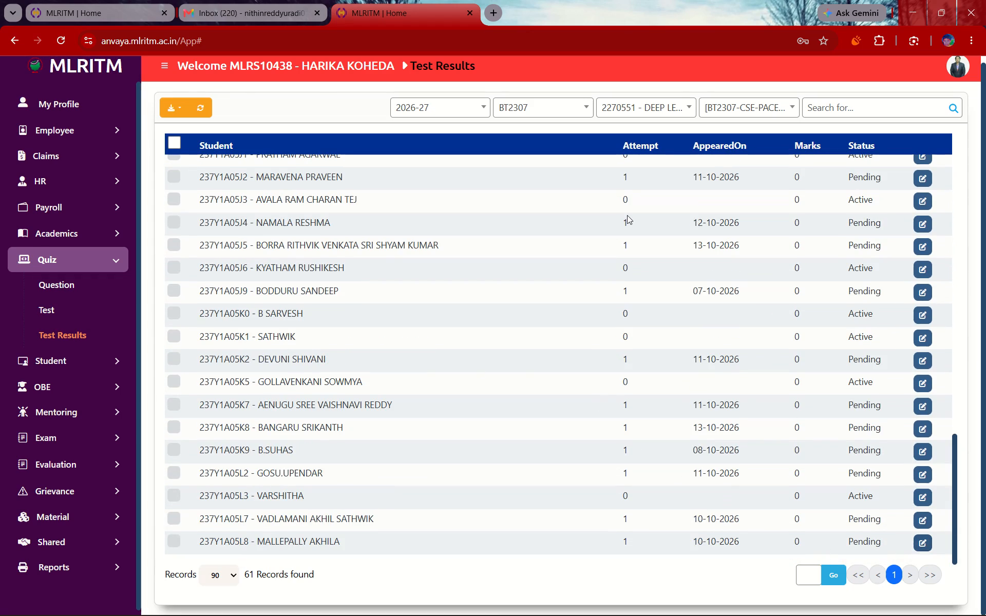
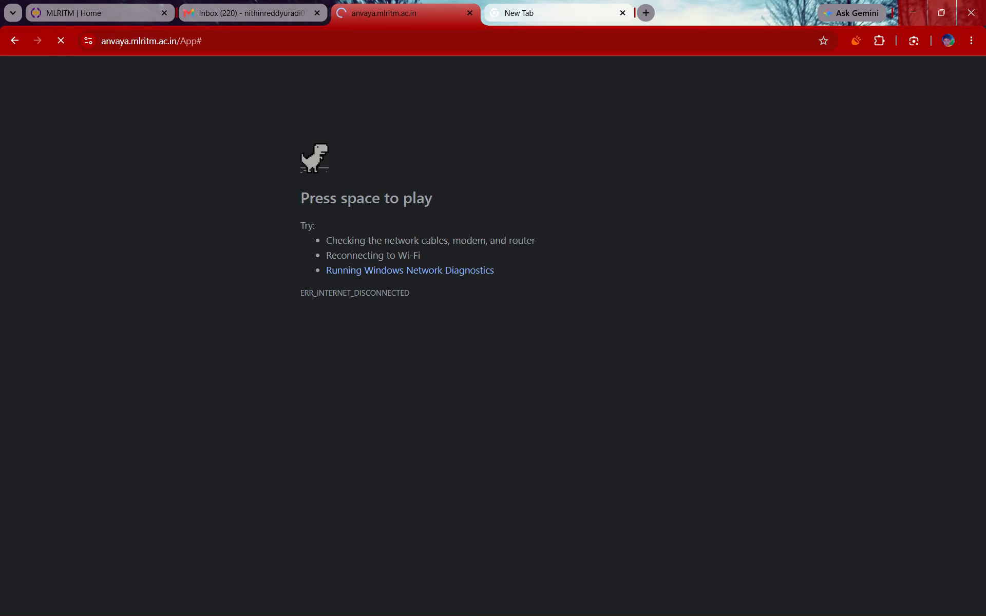
# Restore internet access by connecting to the Wi-Fi network "NIVARA@401 to 403 and 412 to 416" and return to the portal page.
pyautogui.click(862, 607)
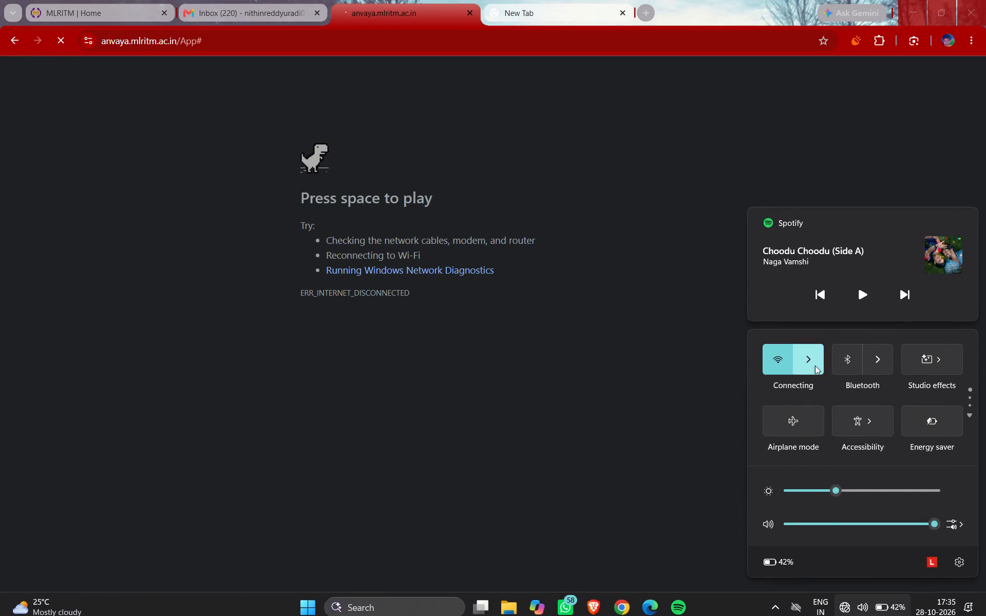
pyautogui.click(807, 365)
pyautogui.click(848, 370)
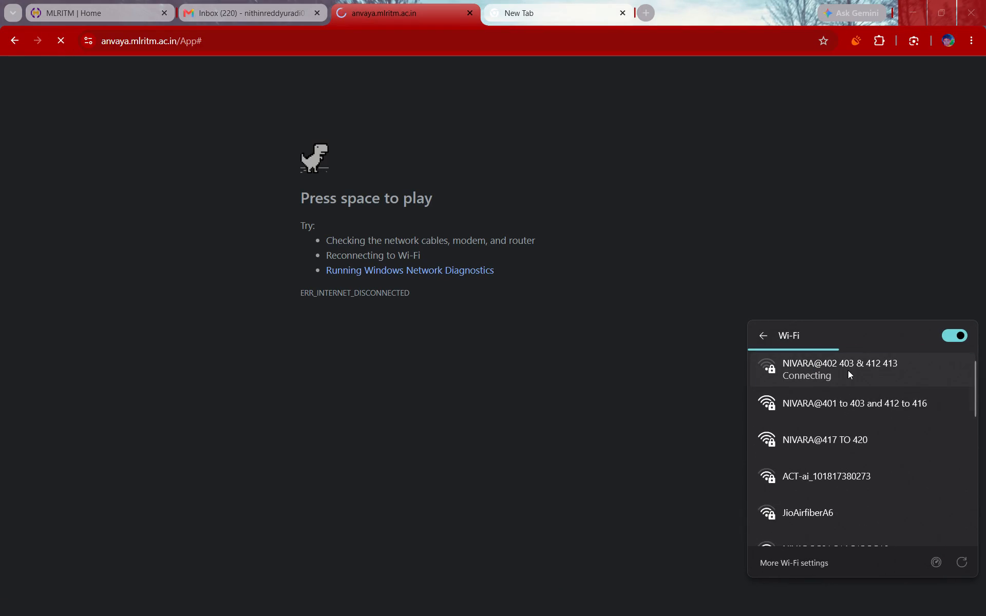
pyautogui.click(887, 458)
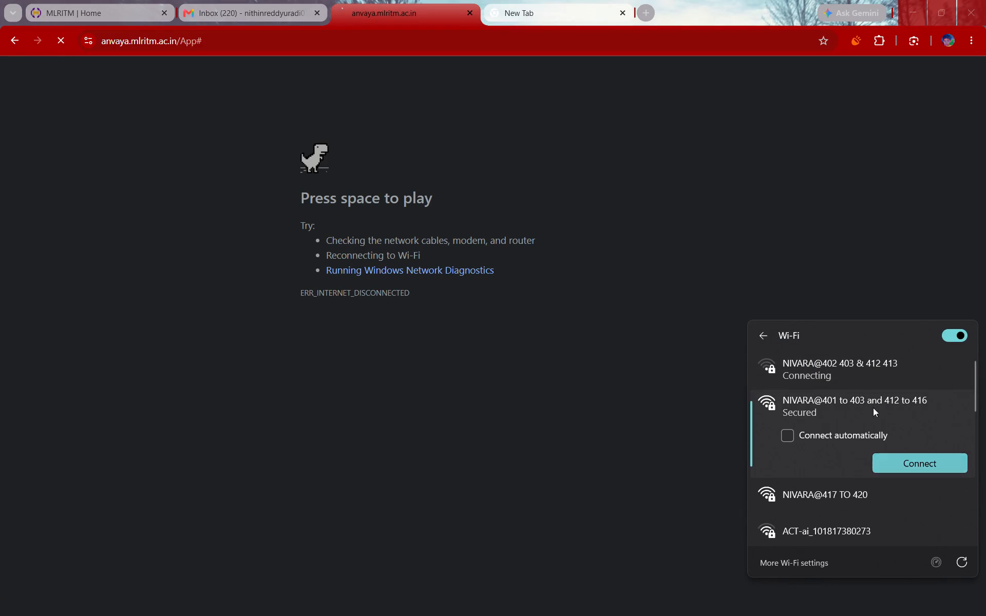
pyautogui.click(894, 454)
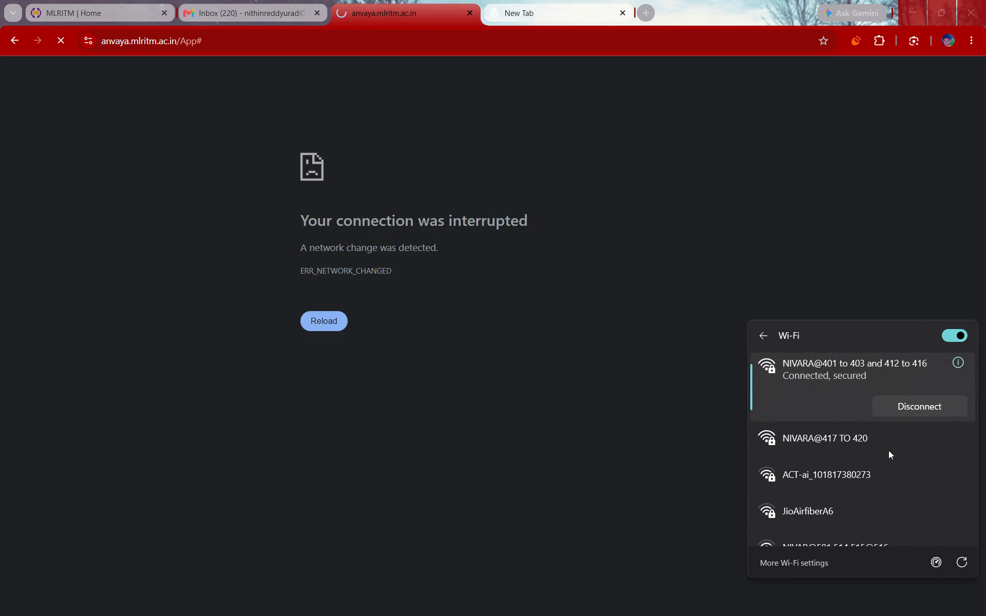
pyautogui.click(466, 366)
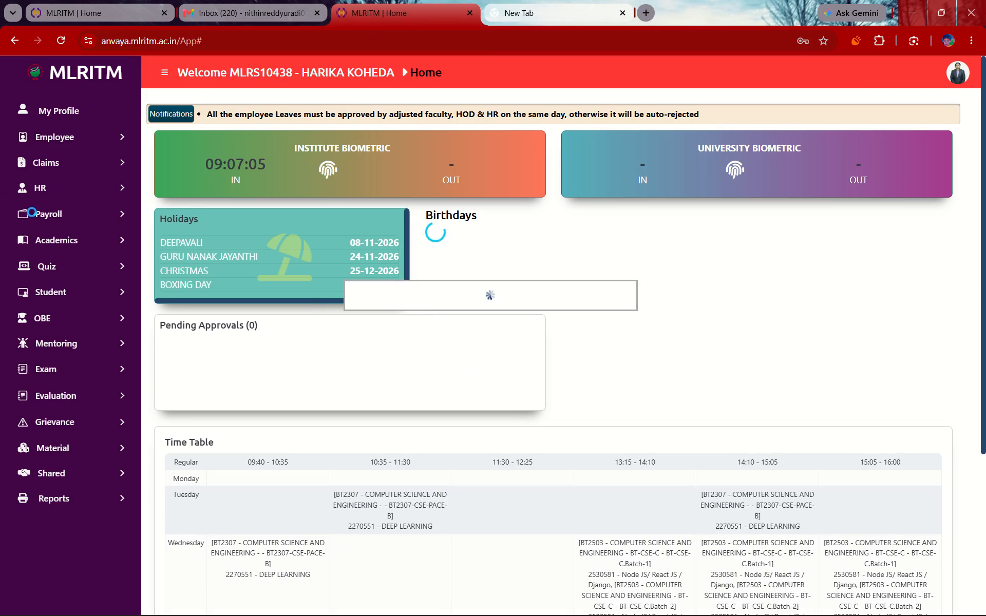
# Open the quiz test results, filter them to academic year 2026-27 and bring up the choice of DEEP LEARNING tests.
pyautogui.click(121, 262)
pyautogui.click(56, 339)
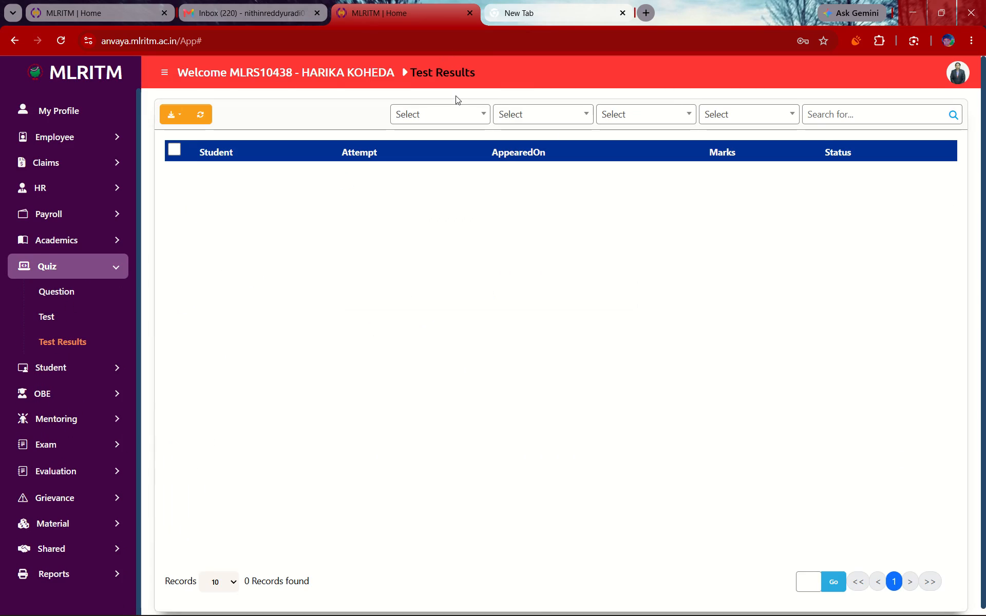
pyautogui.click(451, 121)
pyautogui.click(425, 187)
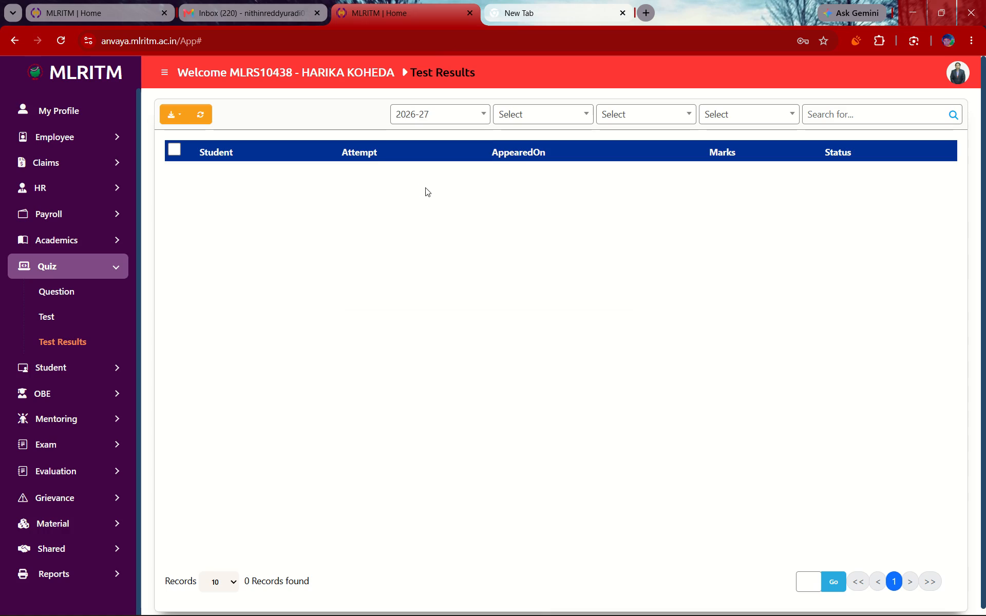
pyautogui.click(761, 115)
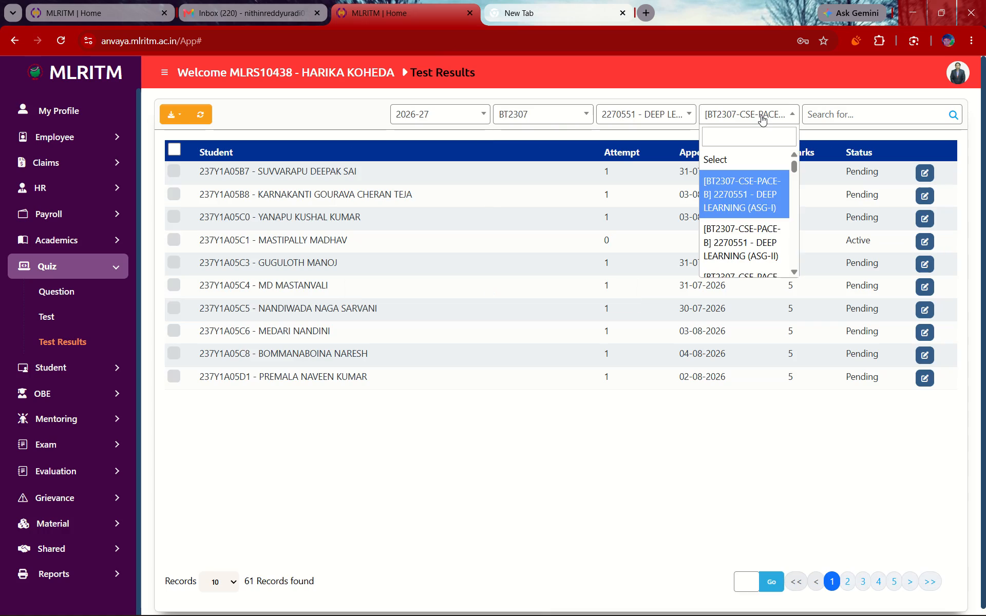
# Filter the test results to the 2270551 - DEEP LEARNING (ASG-IV) test of BT2307-CSE-PACE-B and show 70 records per page.
pyautogui.scroll(-3, 738, 229)
pyautogui.click(738, 229)
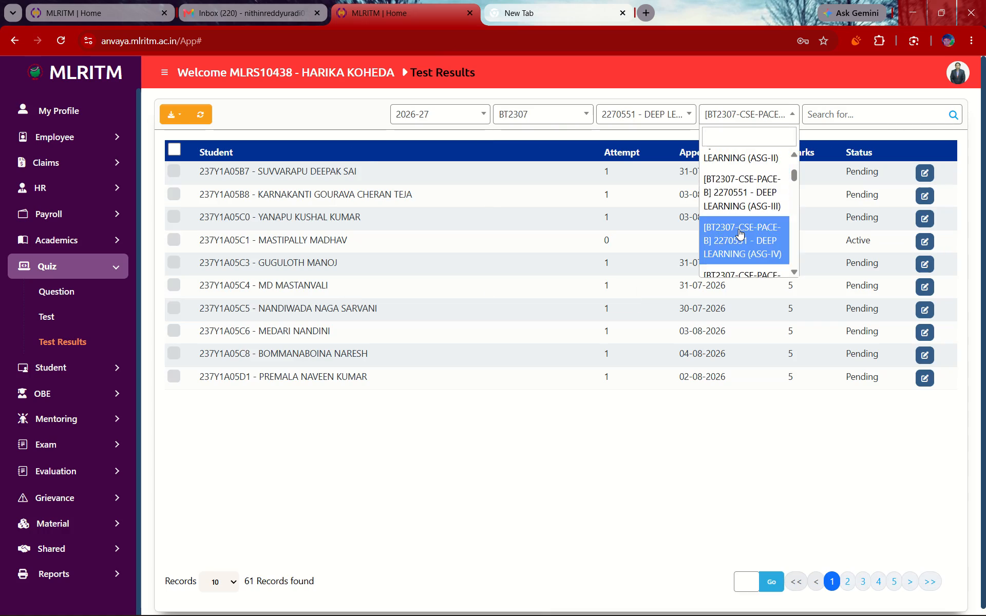
pyautogui.click(232, 582)
pyautogui.click(234, 516)
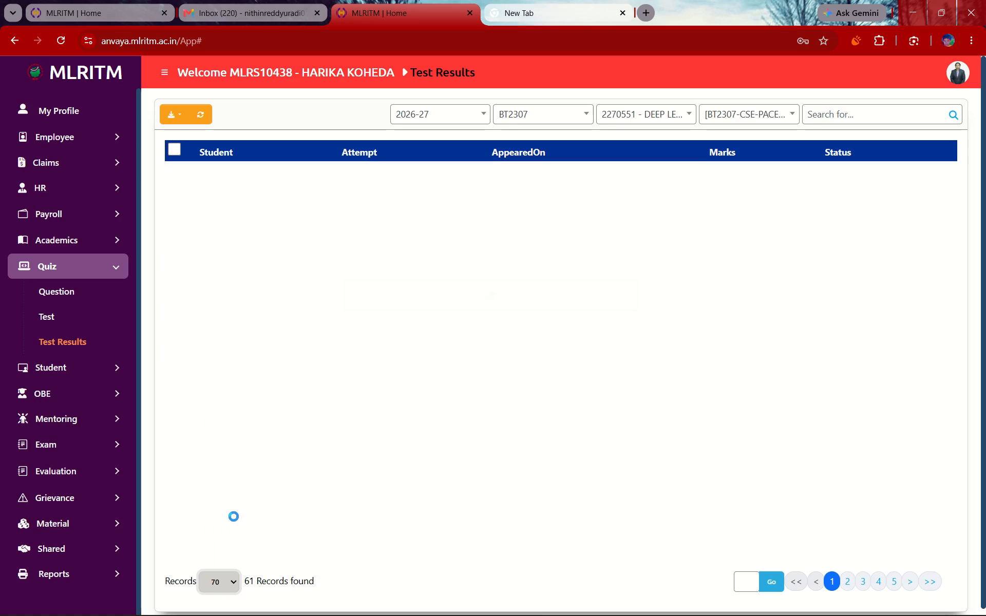
# Open the first pending ASG-IV attempt still at 0 marks, dated 12-10-2026, set its marks to 5.00 and submit the evaluation.
pyautogui.scroll(-1, 455, 485)
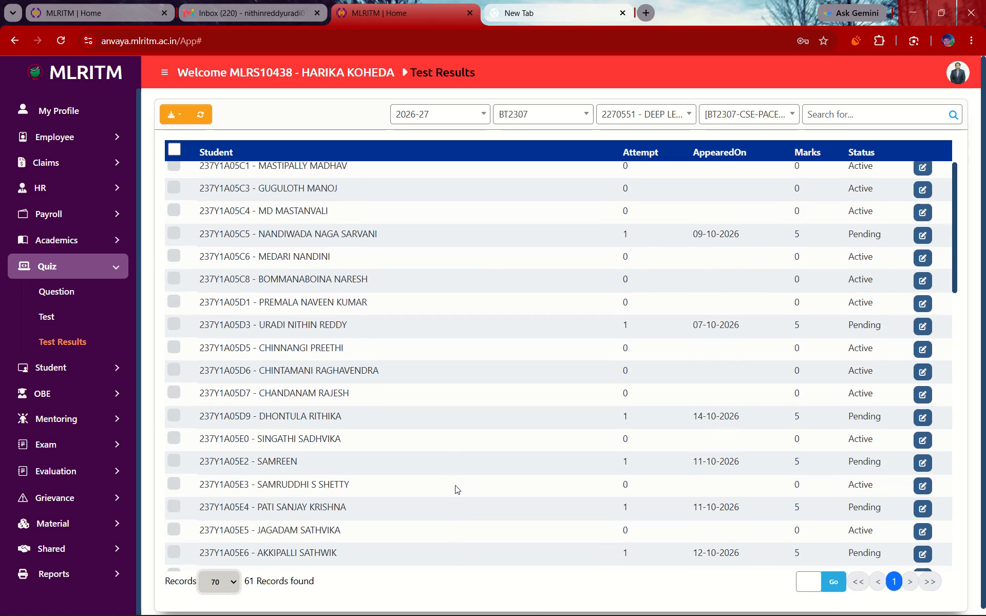
pyautogui.scroll(-5, 455, 485)
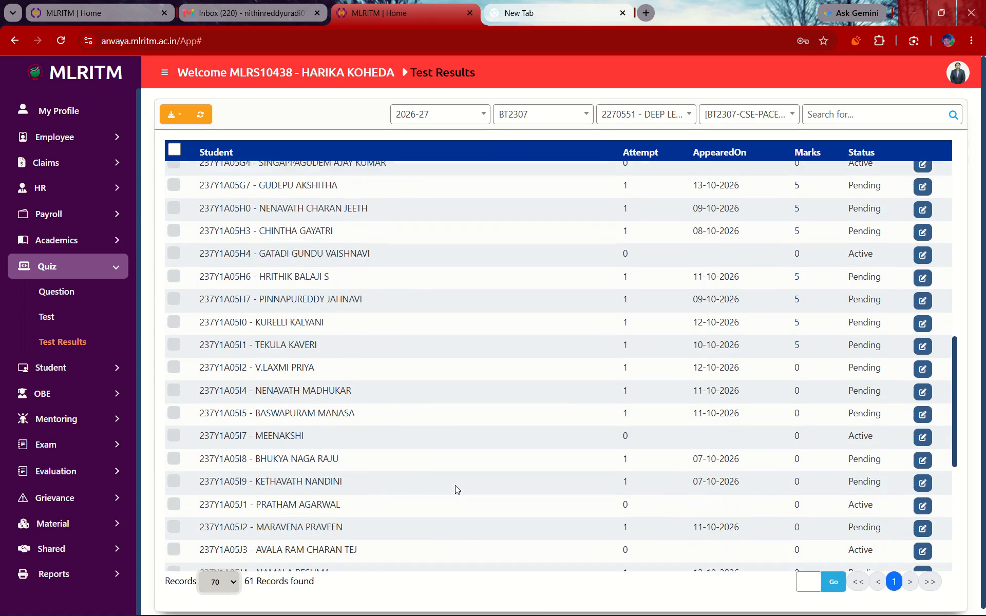
pyautogui.scroll(-1, 455, 485)
pyautogui.scroll(1, 455, 485)
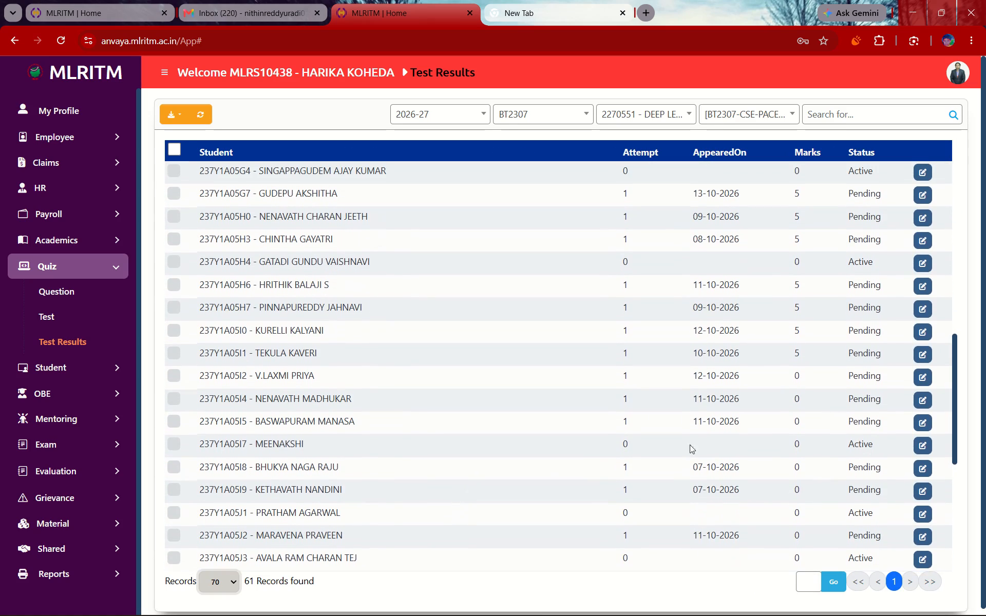
pyautogui.click(924, 373)
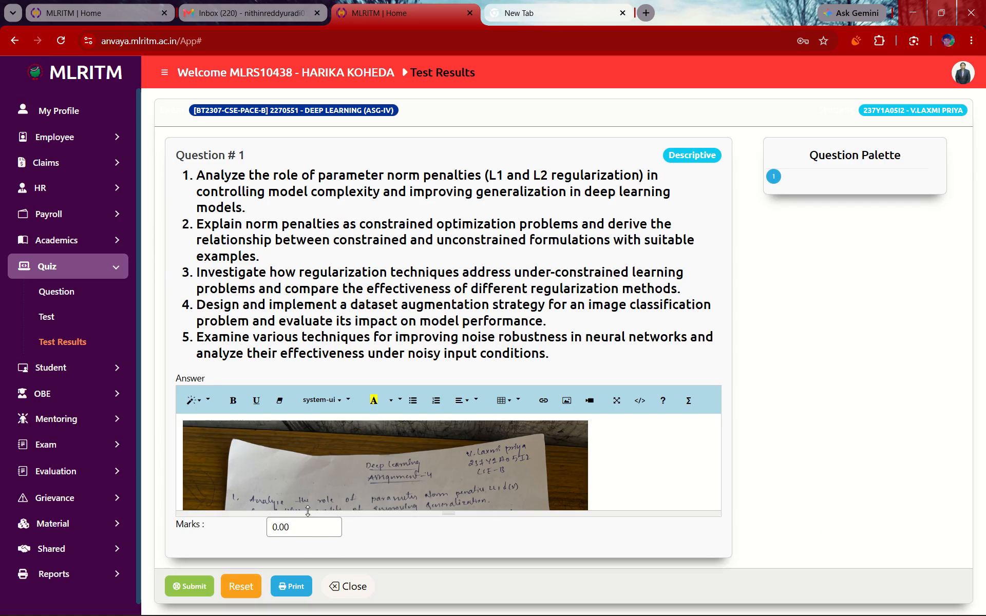
pyautogui.click(304, 526)
pyautogui.press('BackSpace')
pyautogui.write('5.00')
pyautogui.click(197, 587)
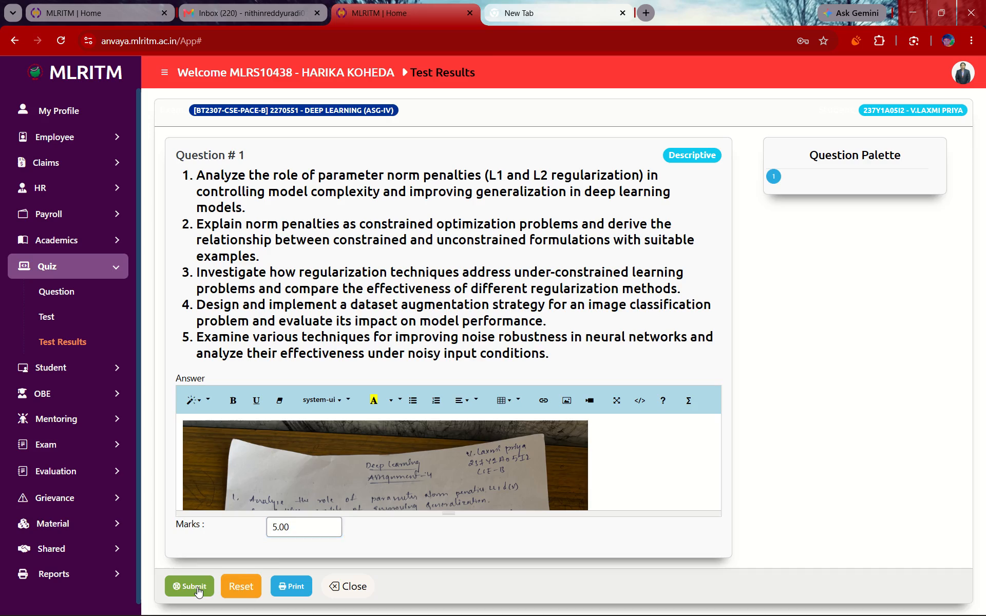
pyautogui.click(473, 412)
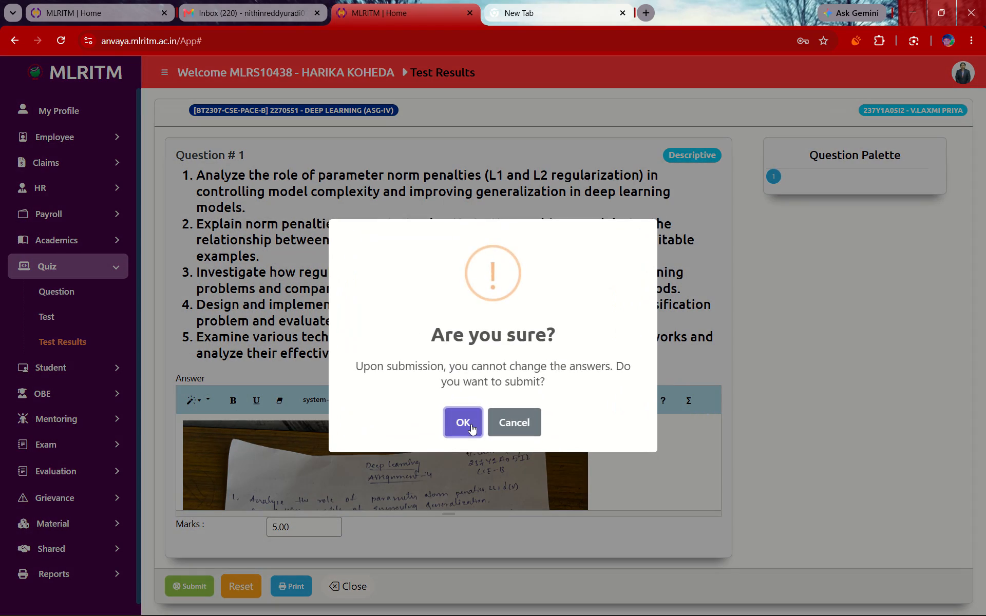
pyautogui.click(471, 424)
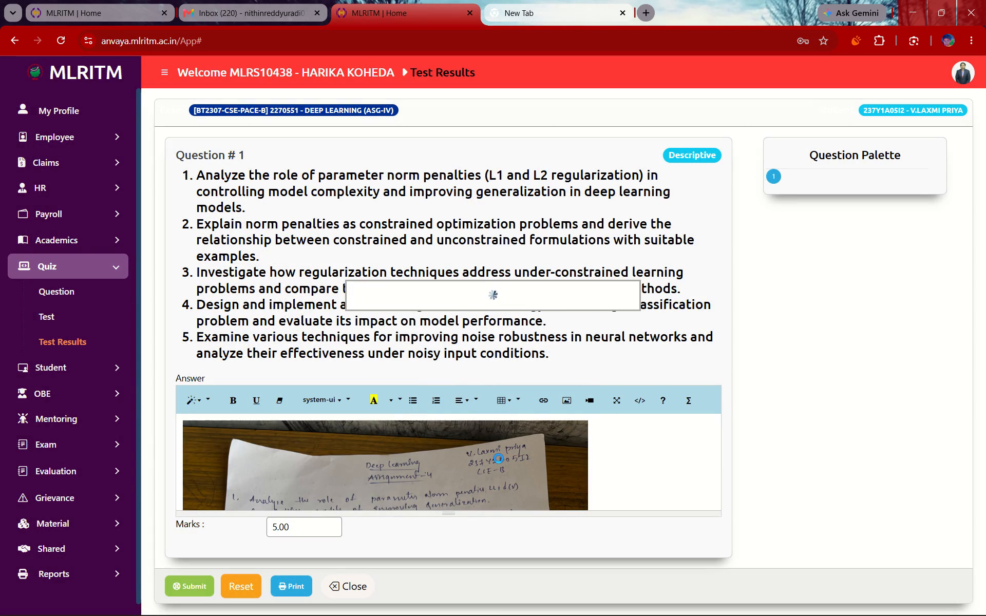
pyautogui.click(481, 389)
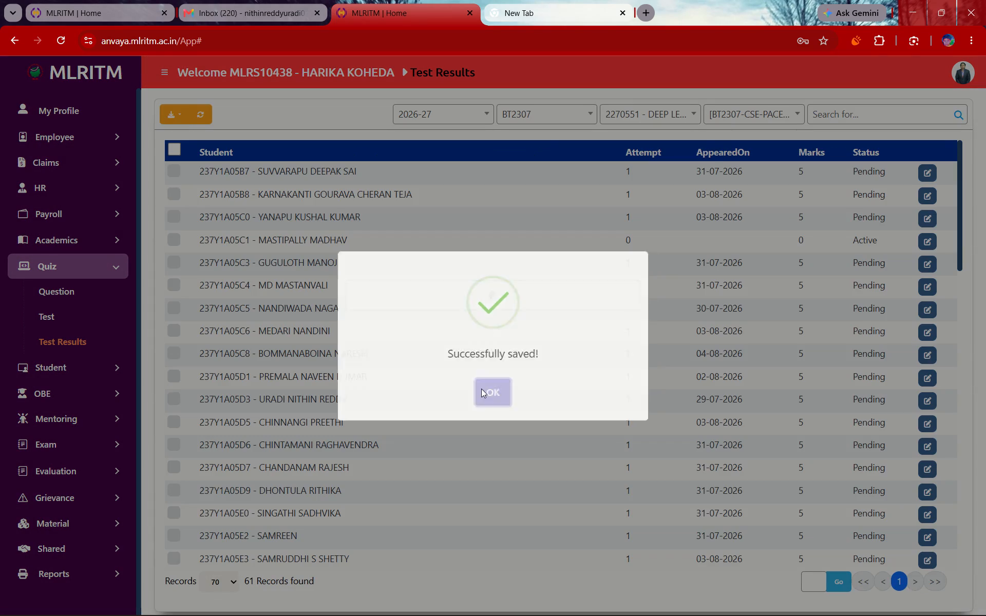
# Filter the test results to the 2270551 - DEEP LEARNING (ASG-IV) test of BT2307-CSE-PACE-B again.
pyautogui.click(723, 107)
pyautogui.scroll(-1, 718, 219)
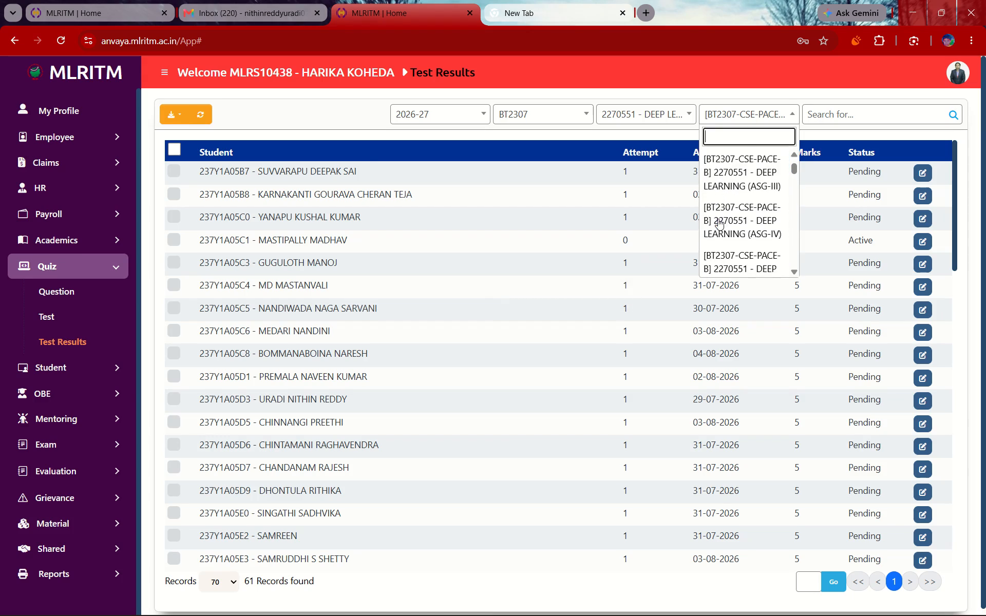
pyautogui.scroll(-1, 718, 219)
pyautogui.click(718, 219)
# Open the first pending ASG-IV attempt still at 0 marks, dated 11-10-2026, set its marks to 5.00 and submit the evaluation.
pyautogui.scroll(-1, 751, 343)
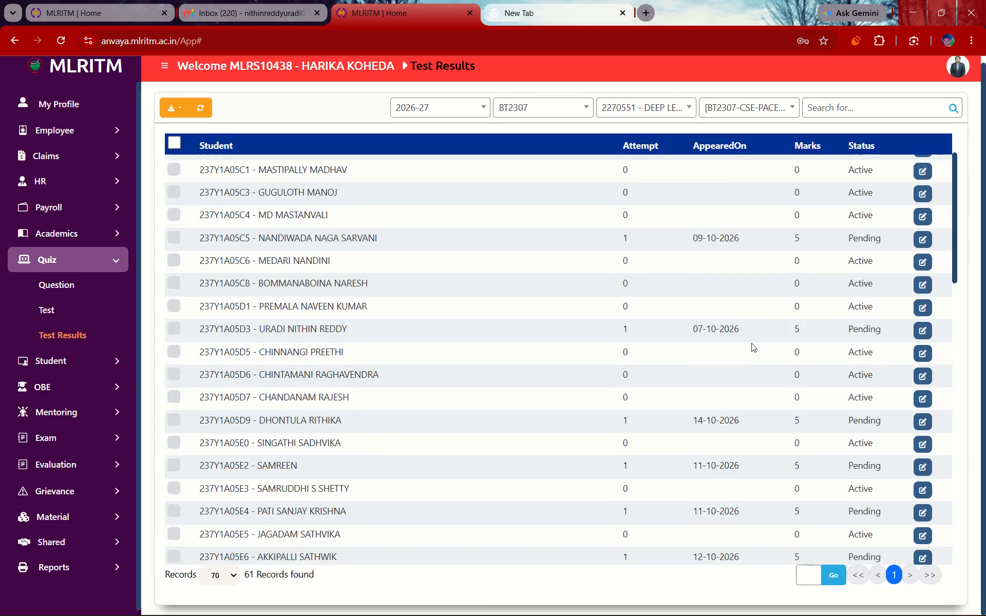
pyautogui.scroll(-2, 751, 343)
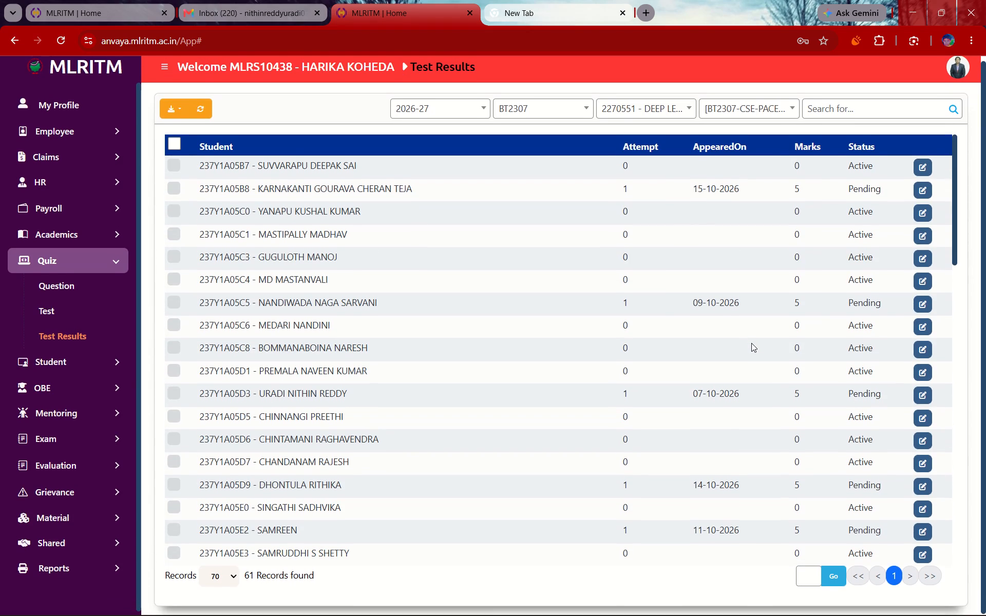
pyautogui.scroll(-5, 751, 343)
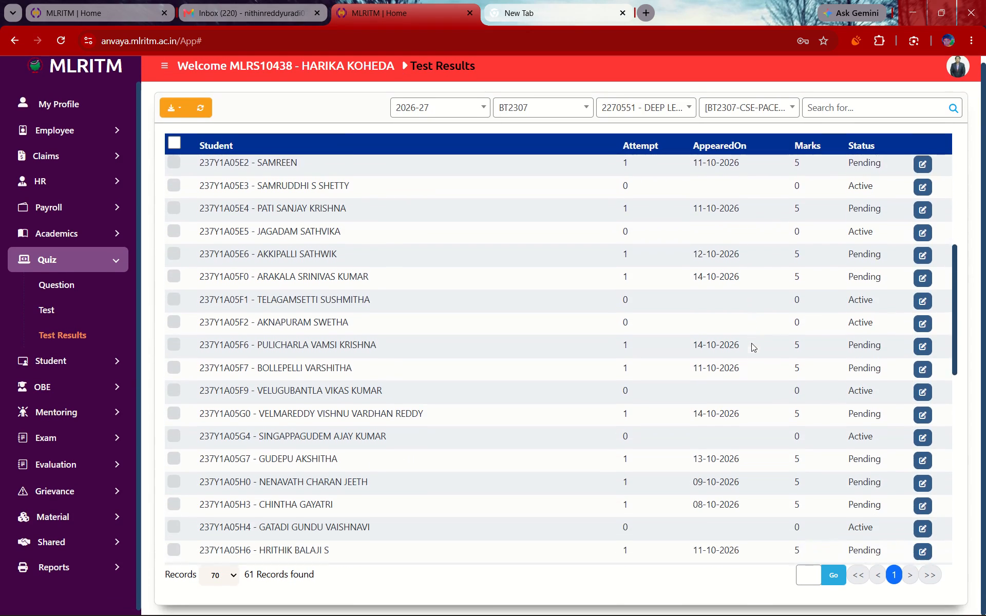
pyautogui.scroll(-3, 751, 343)
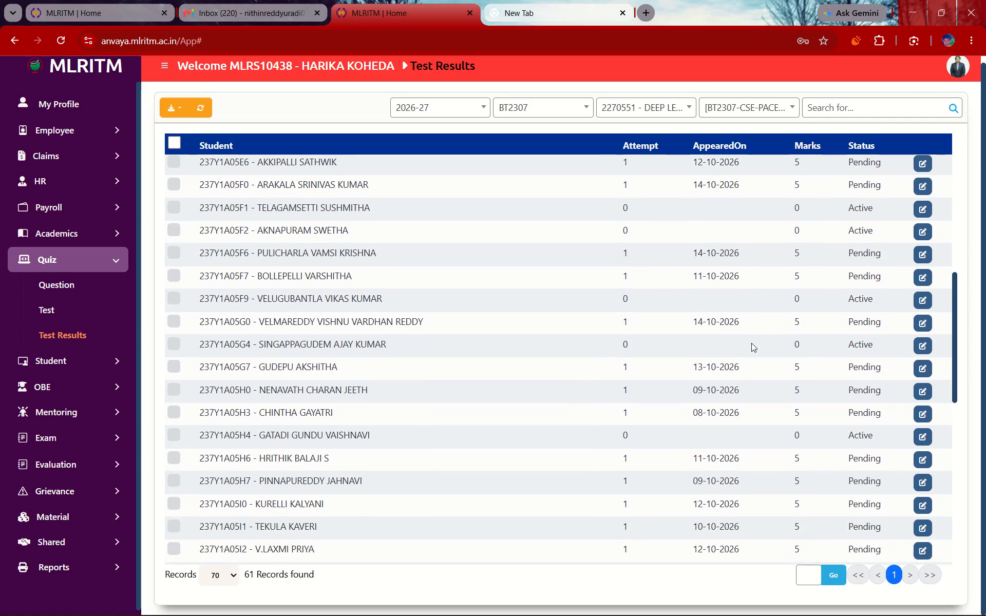
pyautogui.scroll(-5, 751, 343)
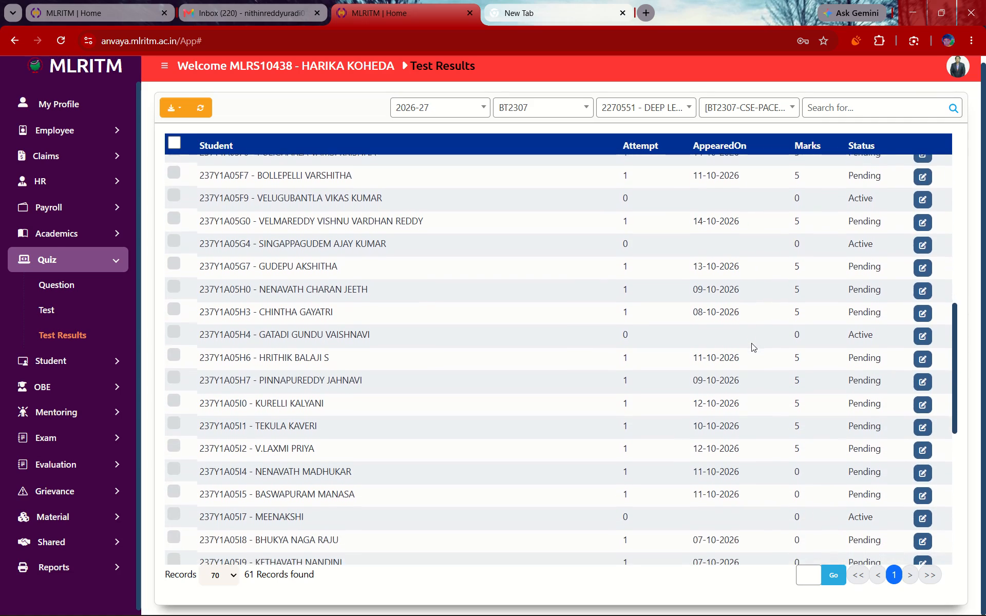
pyautogui.scroll(-3, 751, 343)
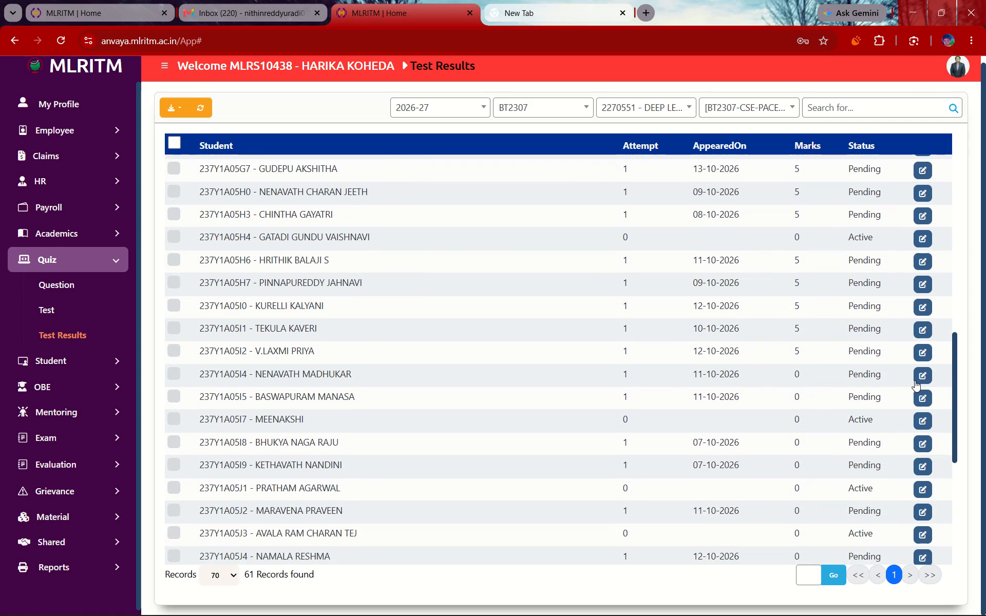
pyautogui.click(916, 380)
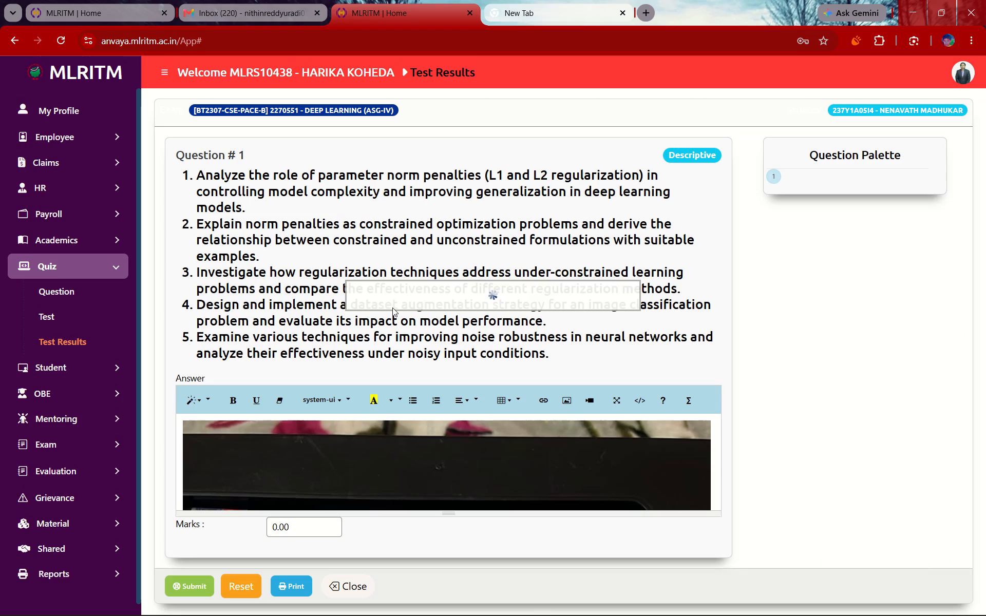
pyautogui.scroll(-2, 329, 468)
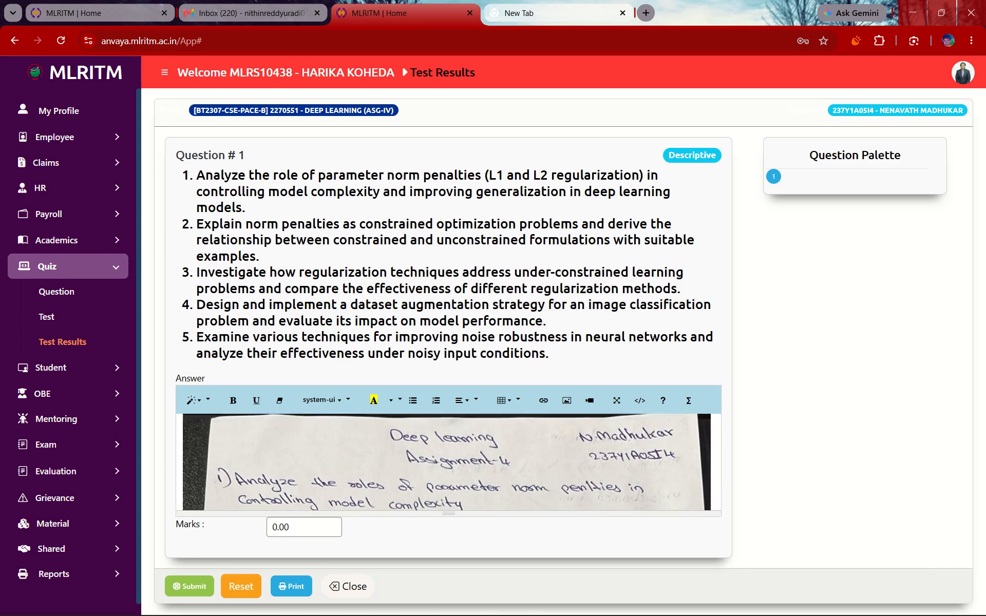
pyautogui.scroll(-1, 329, 468)
pyautogui.click(311, 535)
pyautogui.press('BackSpace')
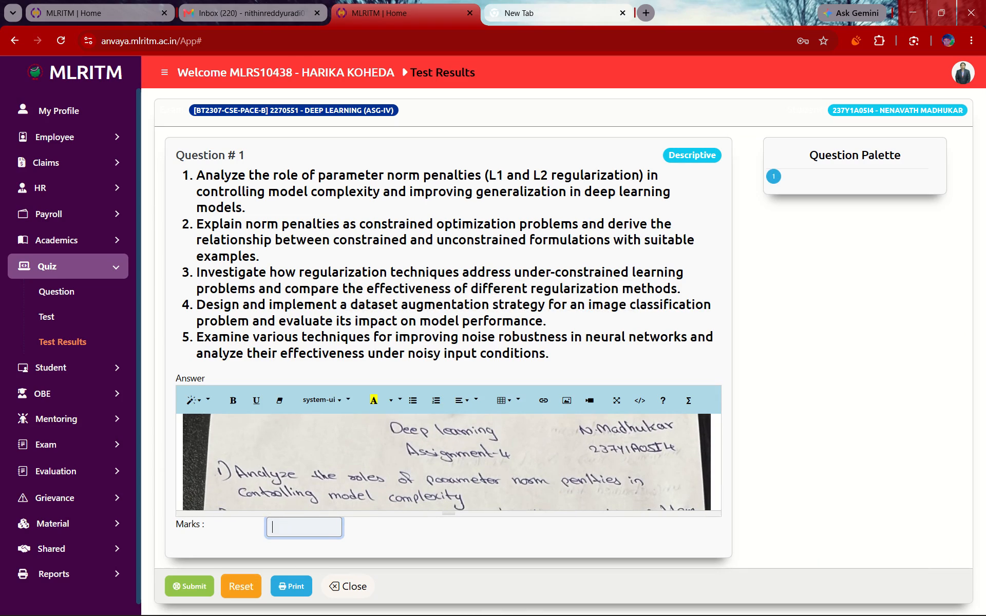
pyautogui.write('5.00')
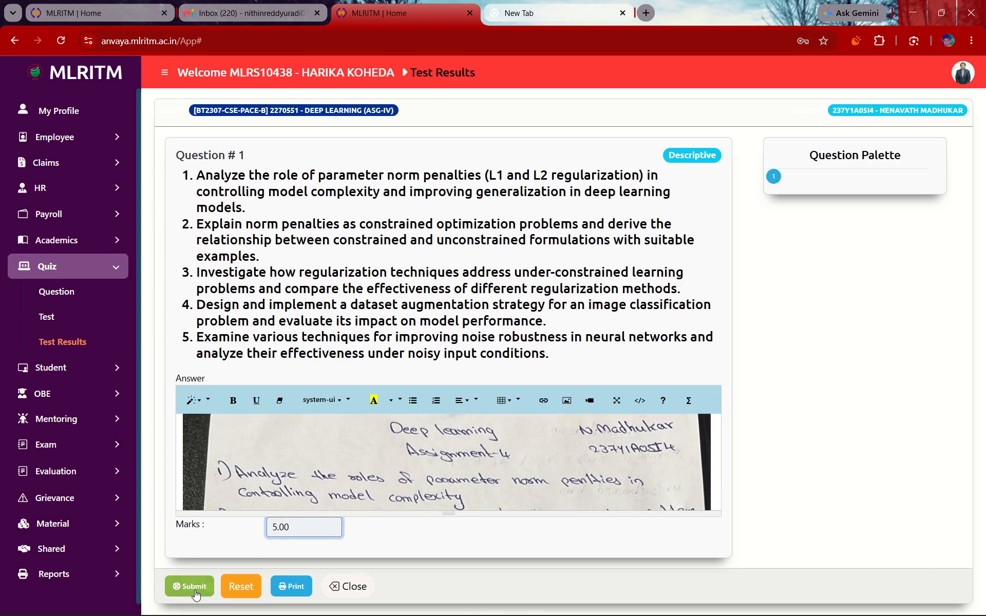
pyautogui.click(195, 590)
pyautogui.click(468, 413)
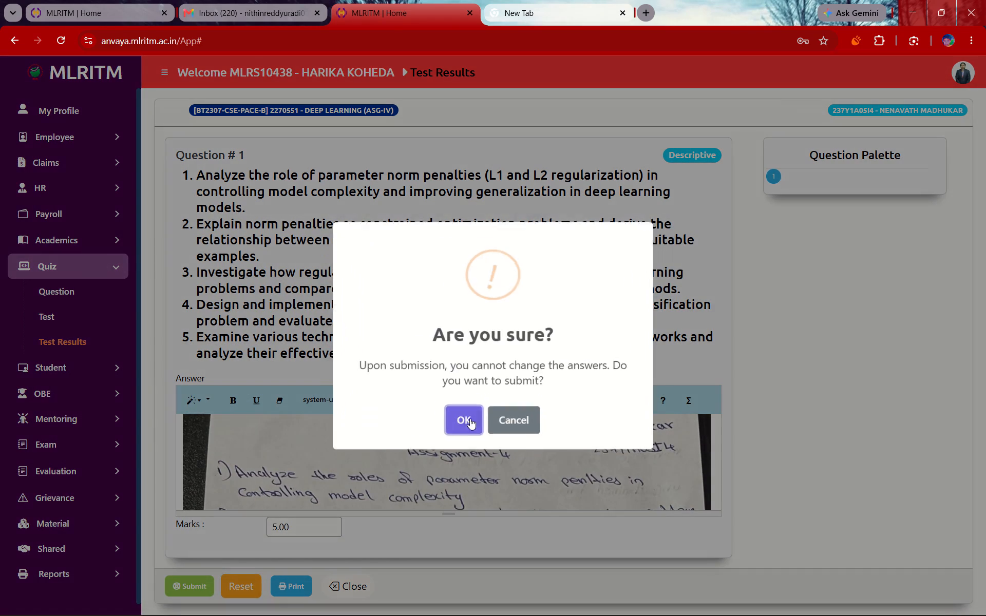
pyautogui.click(467, 428)
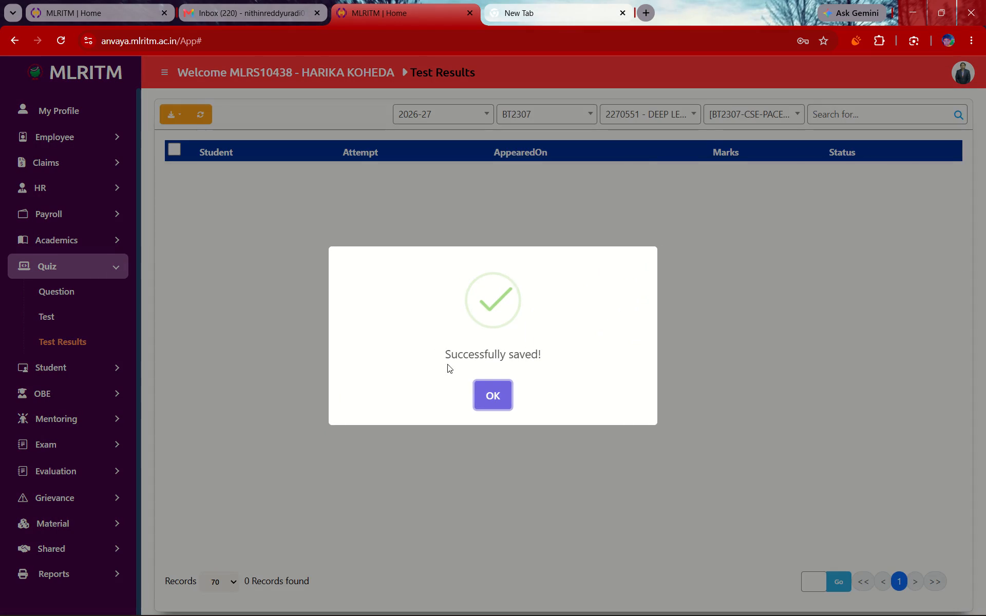
pyautogui.click(494, 390)
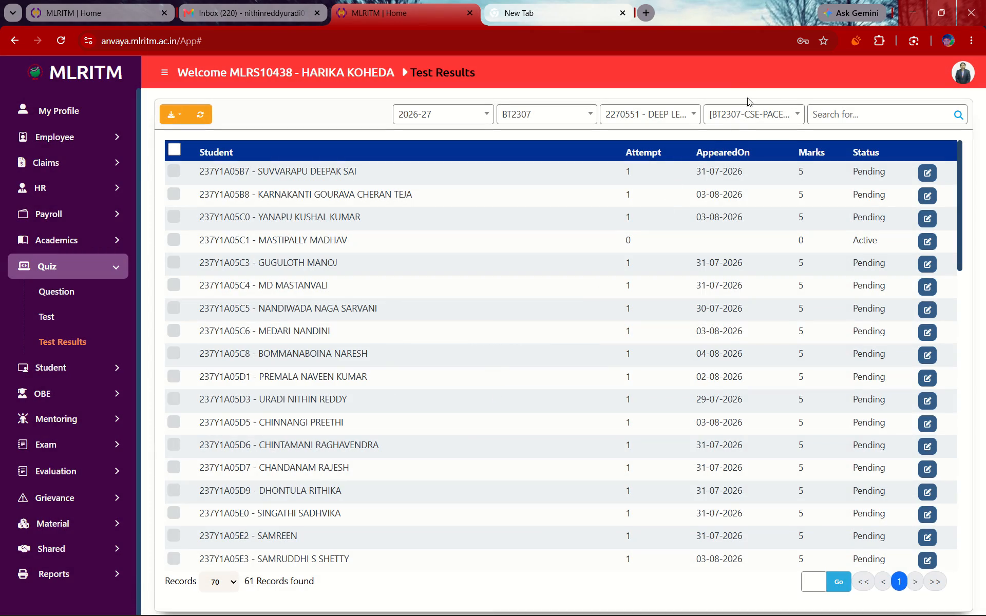
# Filter the test results to the 2270551 - DEEP LEARNING (ASG-IV) test of BT2307-CSE-PACE-B again.
pyautogui.click(746, 116)
pyautogui.scroll(-3, 742, 219)
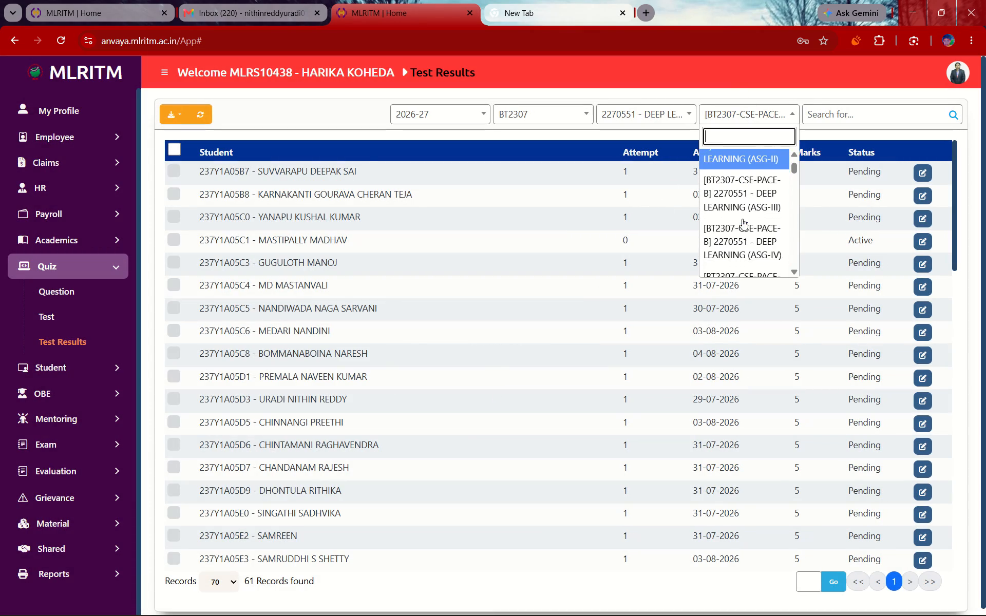
pyautogui.click(725, 233)
# Open the next pending ASG-IV attempt still at 0 marks, dated 11-10-2026, set its marks to 5.00 and submit the evaluation.
pyautogui.scroll(-5, 744, 360)
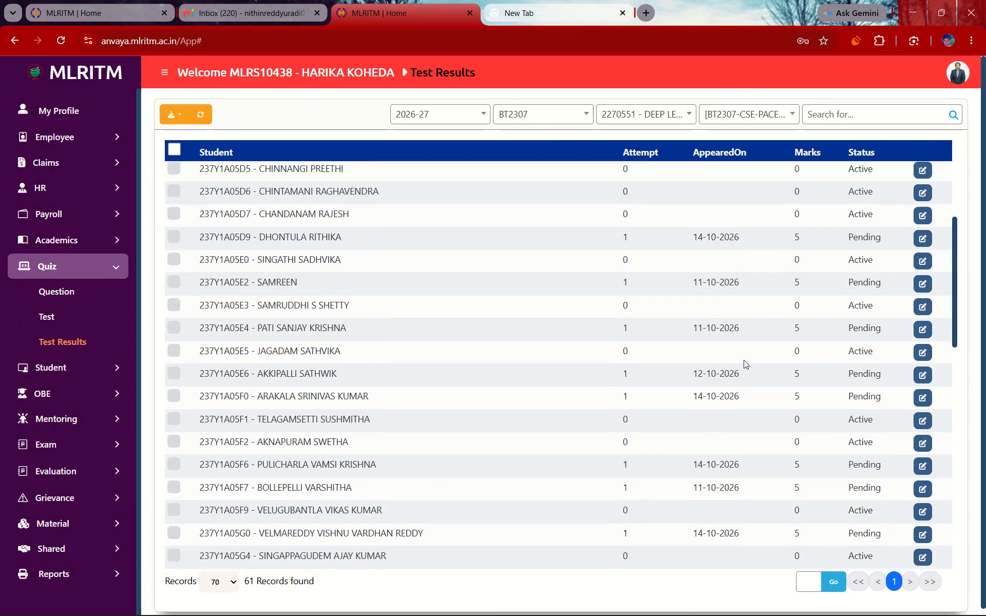
pyautogui.scroll(-3, 744, 360)
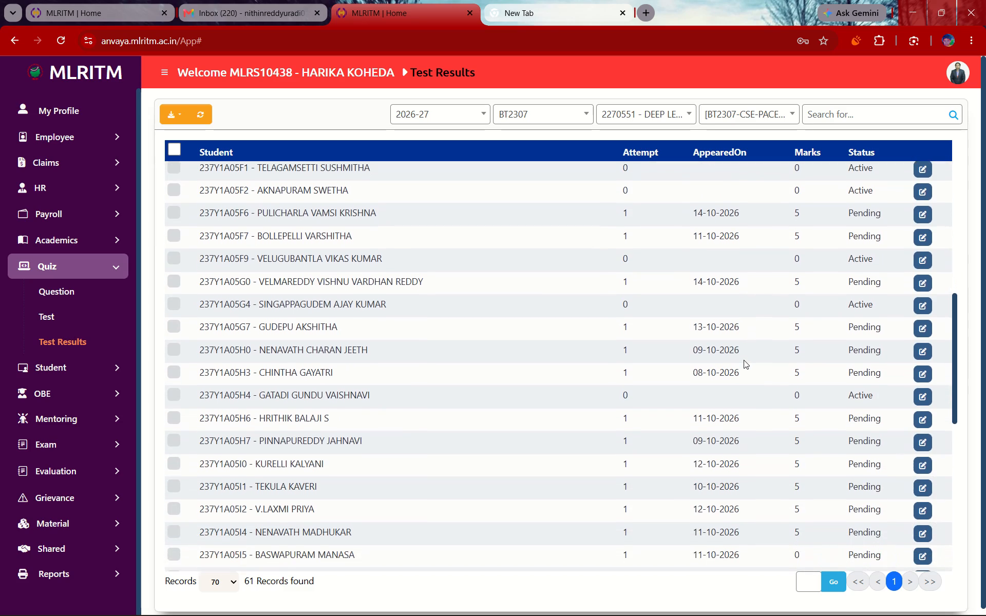
pyautogui.scroll(-2, 744, 360)
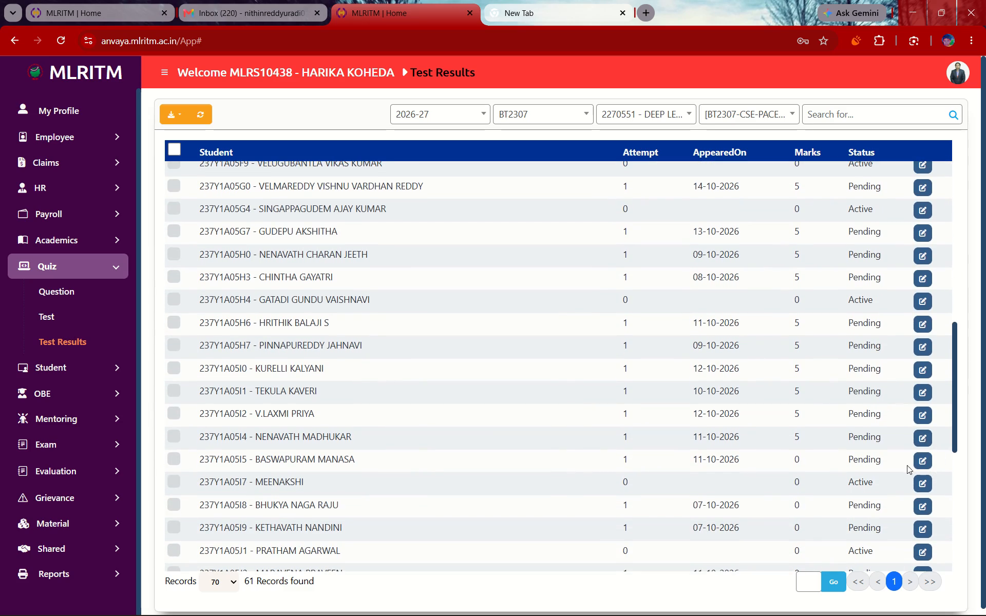
pyautogui.click(922, 460)
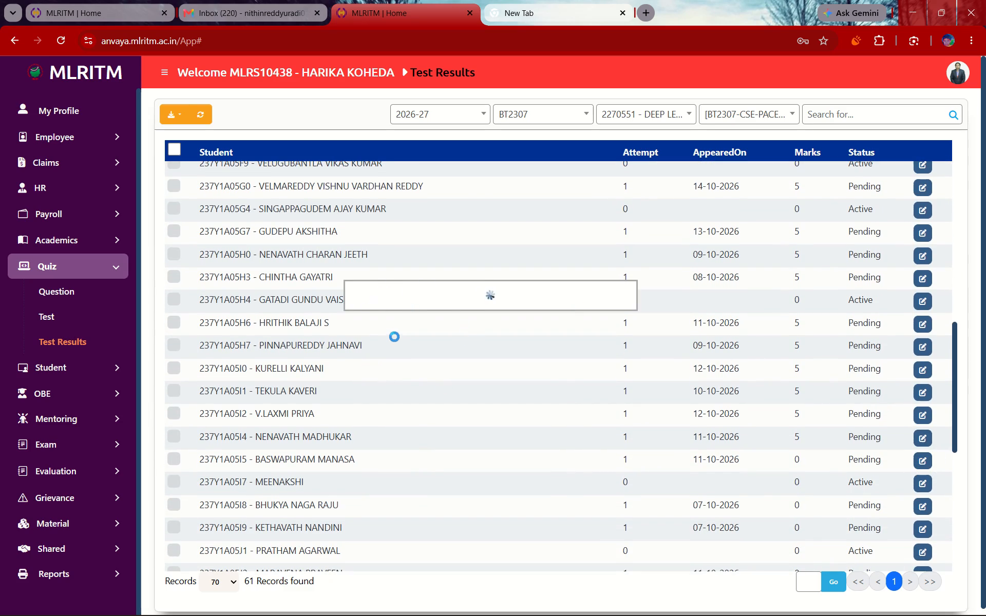
pyautogui.scroll(-1, 400, 453)
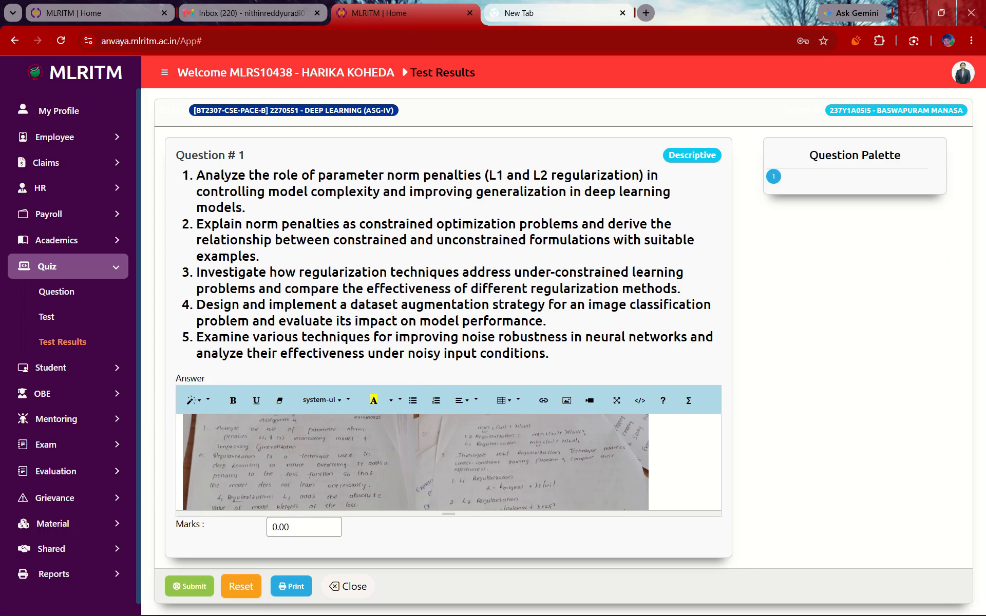
pyautogui.click(314, 535)
pyautogui.press('BackSpace')
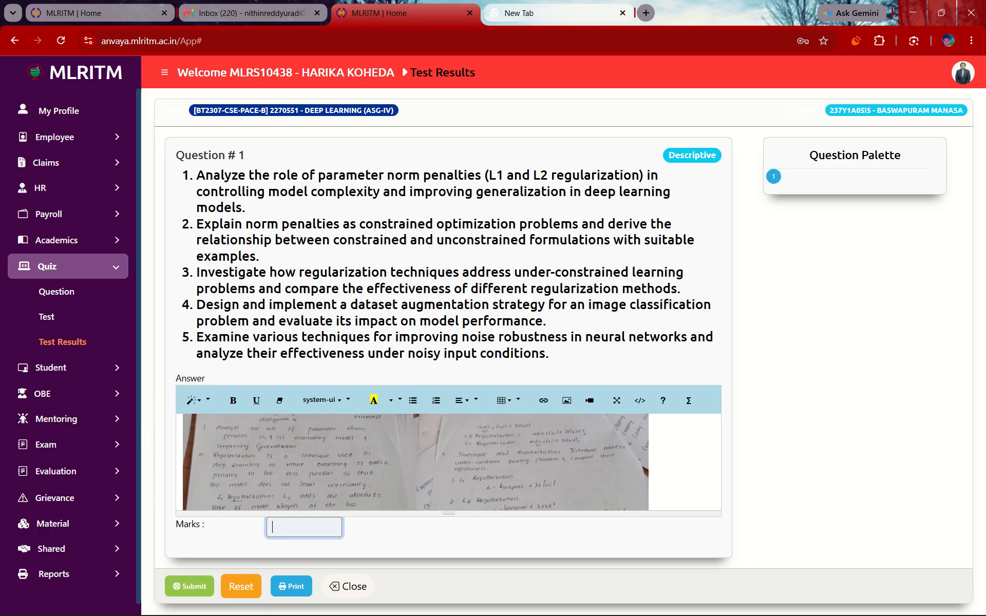
pyautogui.write('5.00')
pyautogui.click(200, 580)
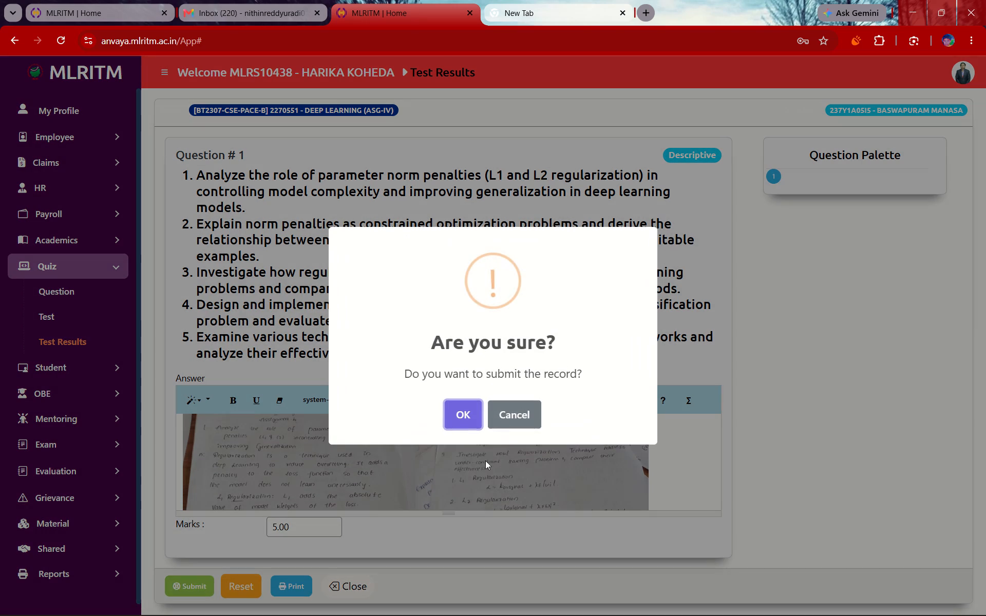
pyautogui.click(471, 409)
pyautogui.click(465, 421)
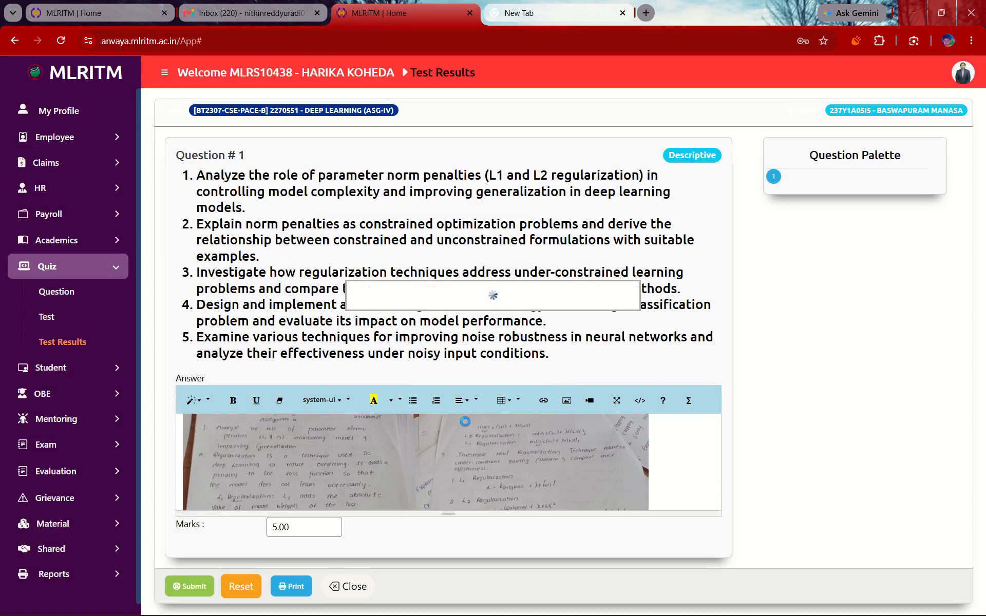
pyautogui.click(495, 388)
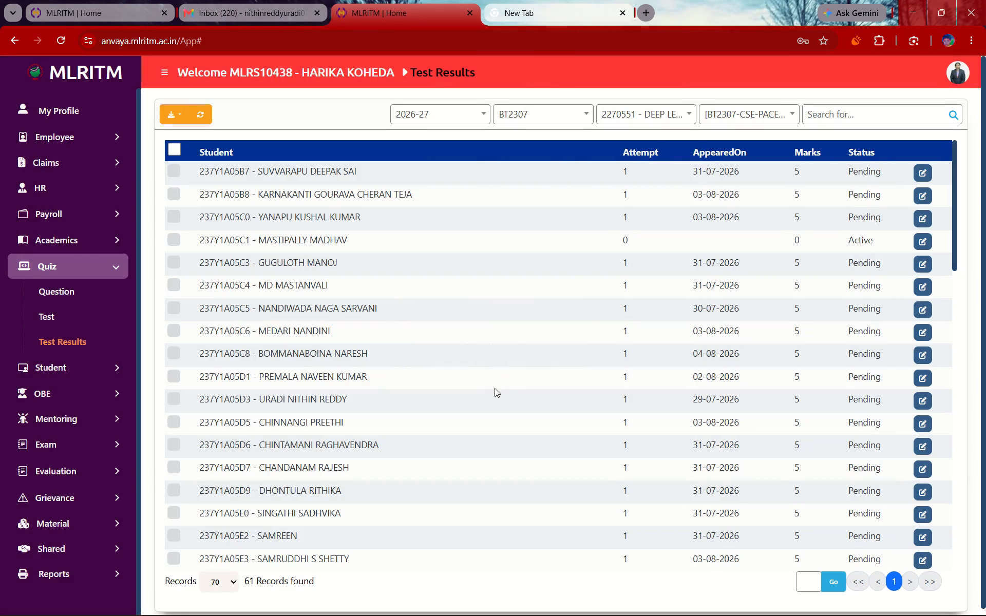
# Filter the test results to the 2270551 - DEEP LEARNING (ASG-IV) test of BT2307-CSE-PACE-B again.
pyautogui.click(731, 110)
pyautogui.scroll(-1, 726, 211)
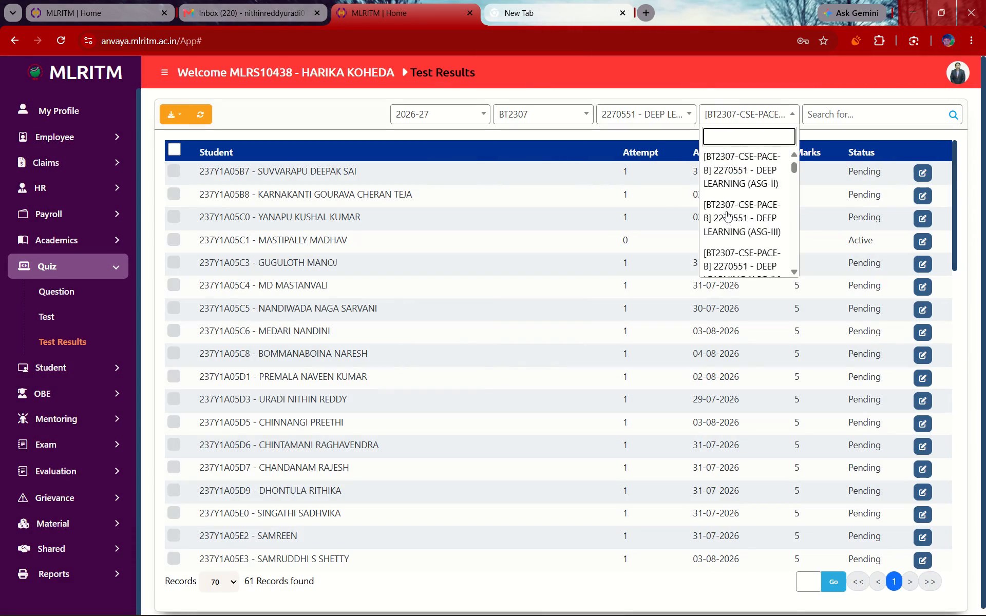
pyautogui.scroll(-1, 726, 211)
pyautogui.click(726, 211)
# Open the first pending ASG-IV attempt still at 0 marks, dated 07-10-2026, set its marks to 5.00 and submit the evaluation.
pyautogui.scroll(-7, 727, 348)
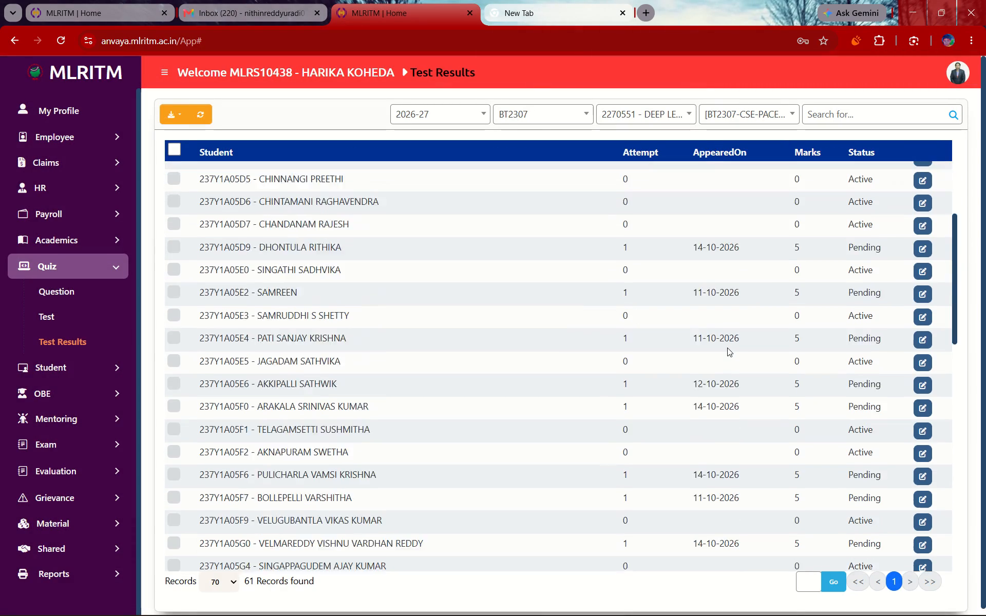
pyautogui.scroll(-8, 727, 348)
pyautogui.scroll(1, 852, 287)
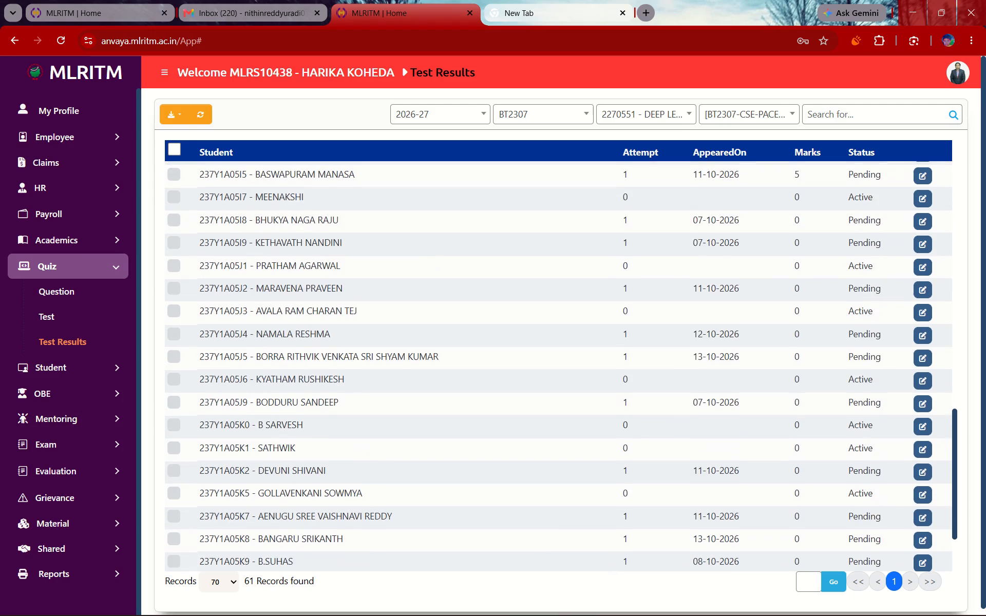
pyautogui.scroll(2, 852, 287)
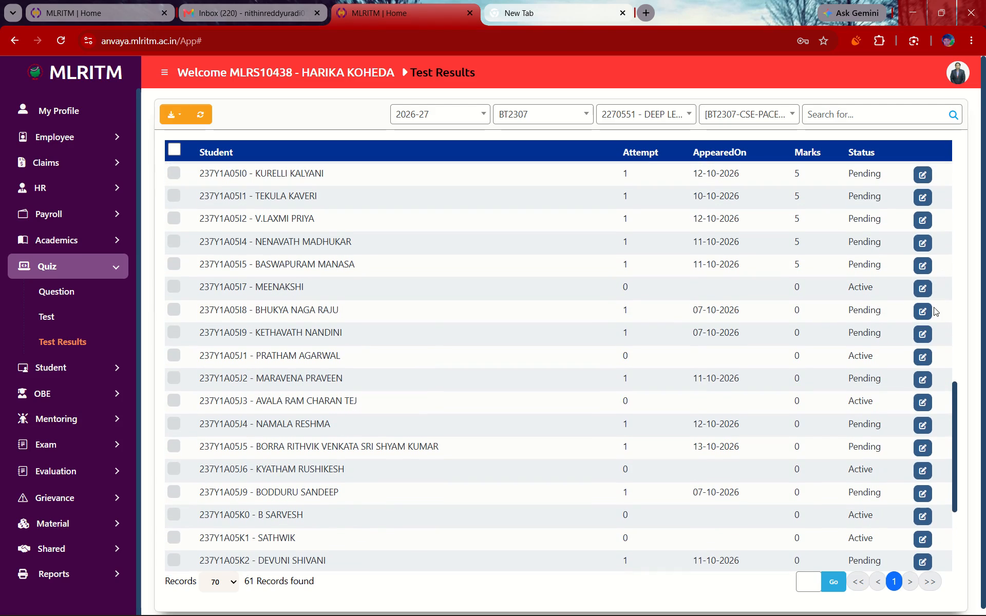
pyautogui.click(928, 307)
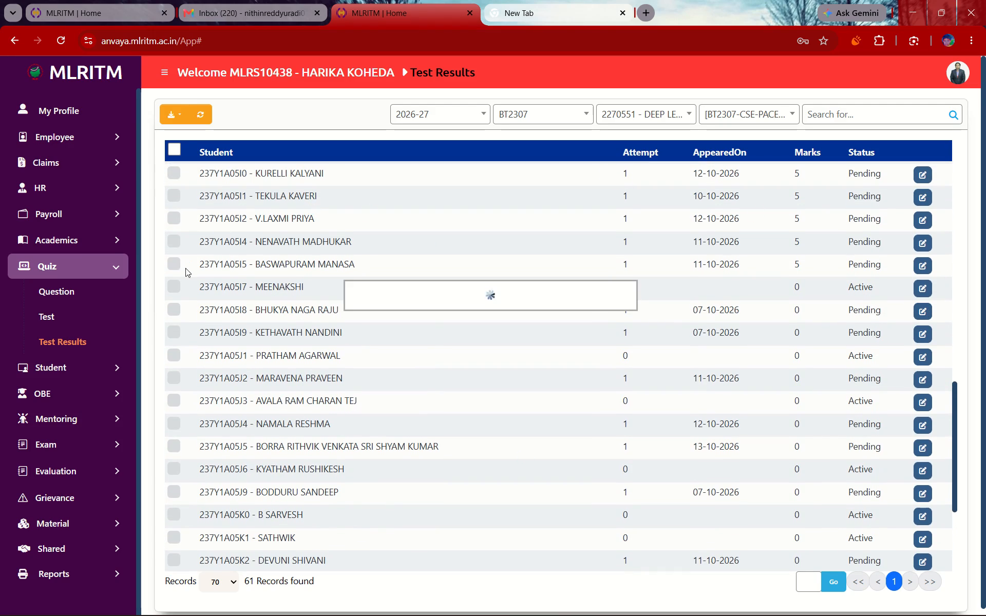
pyautogui.click(306, 515)
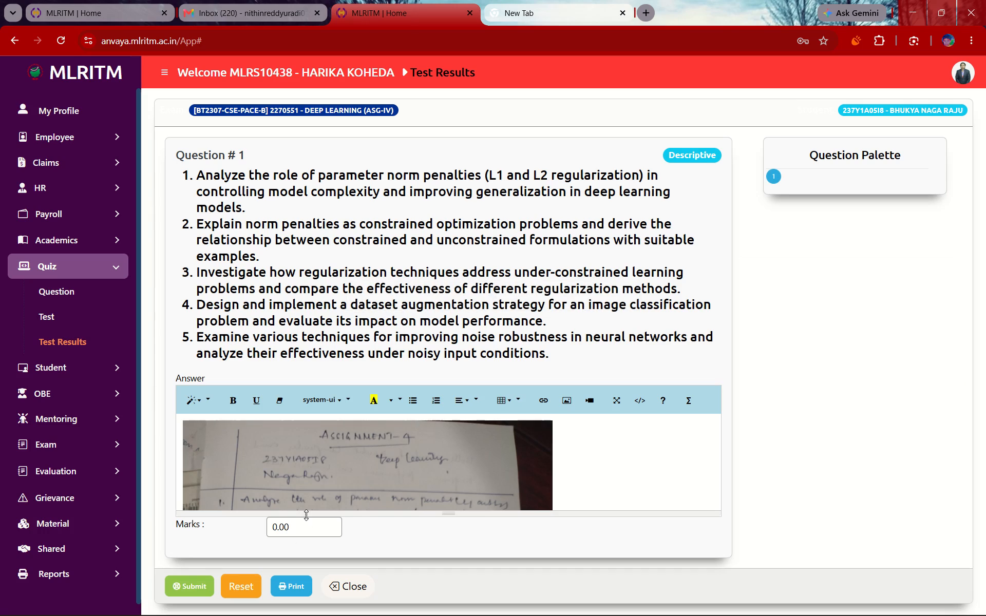
pyautogui.click(297, 521)
pyautogui.press('BackSpace')
pyautogui.write('5.00')
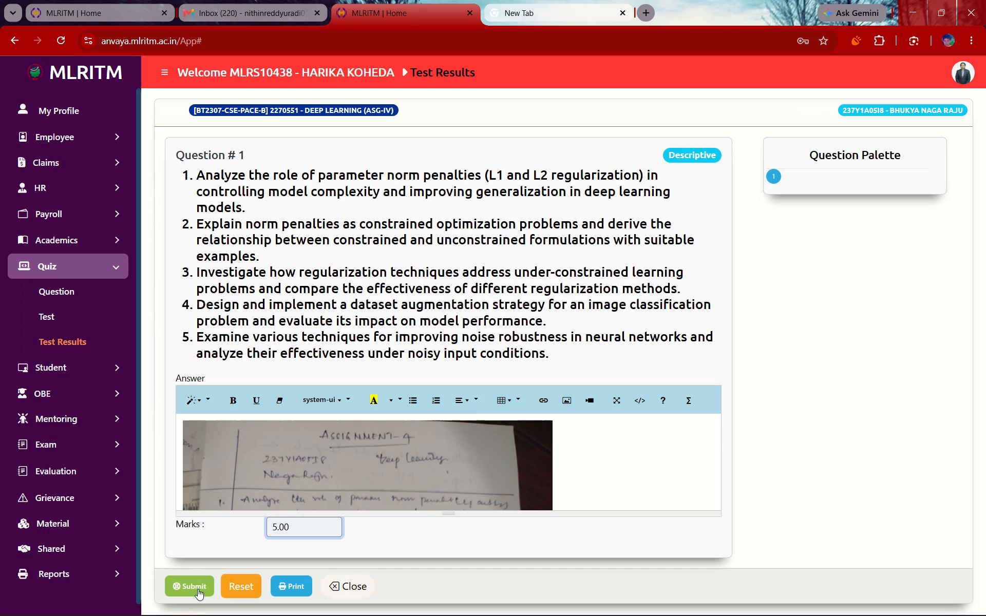
pyautogui.click(198, 588)
pyautogui.click(461, 421)
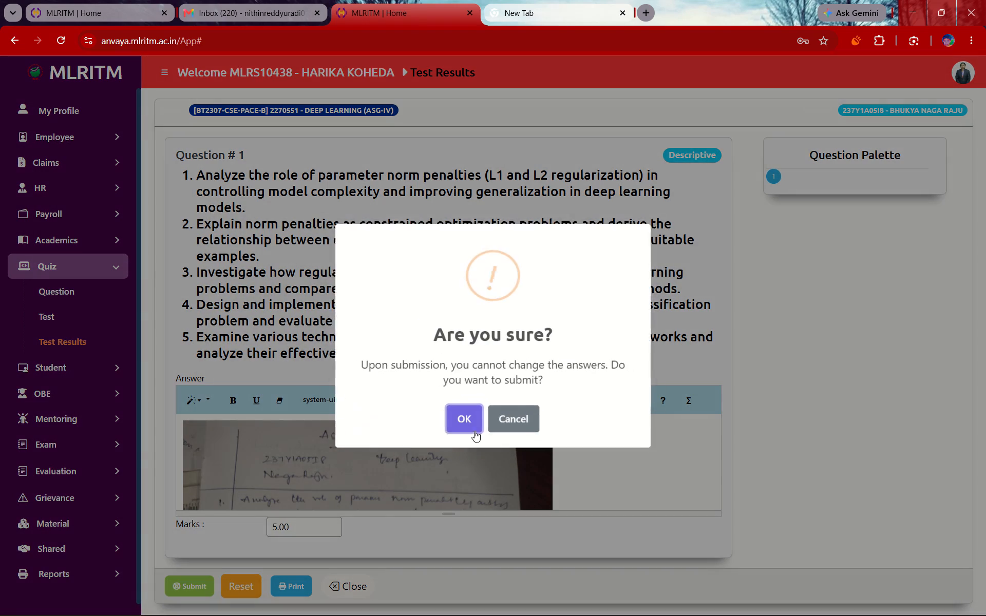
pyautogui.click(462, 419)
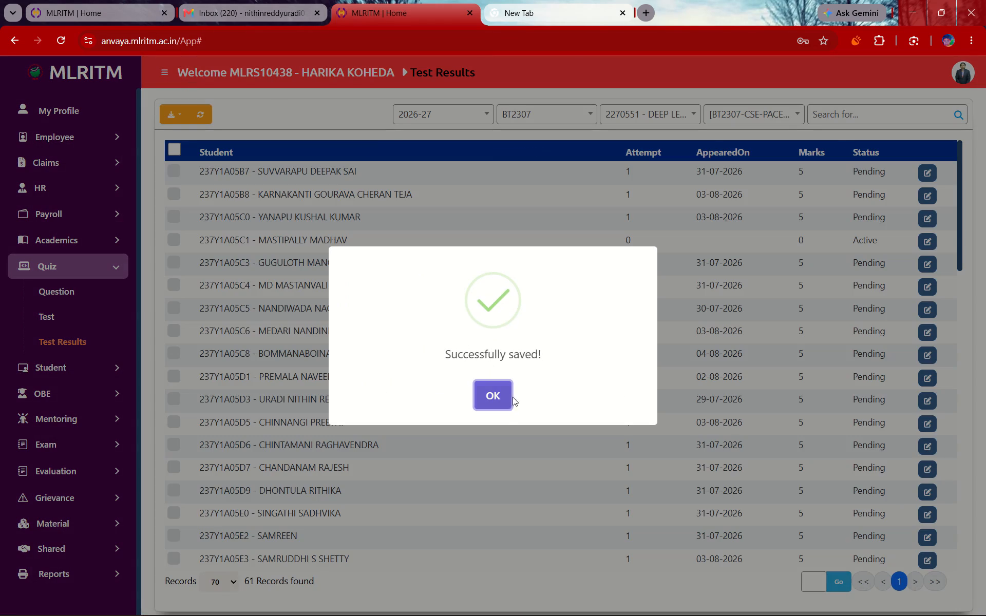
pyautogui.click(508, 408)
# Filter the test results to the 2270551 - DEEP LEARNING (ASG-IV) test of BT2307-CSE-PACE-B again.
pyautogui.click(746, 117)
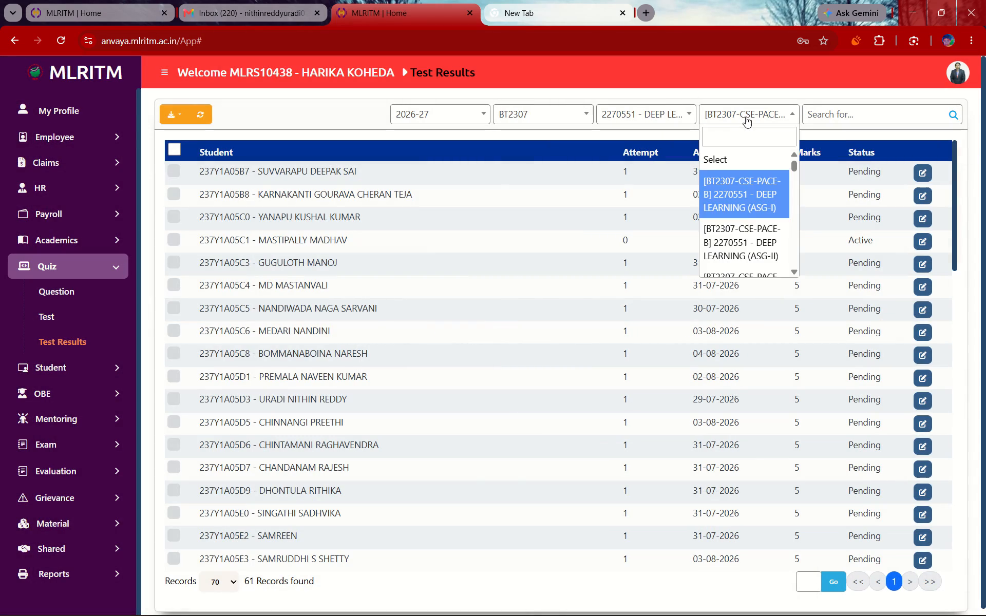
pyautogui.scroll(-2, 745, 224)
pyautogui.click(744, 248)
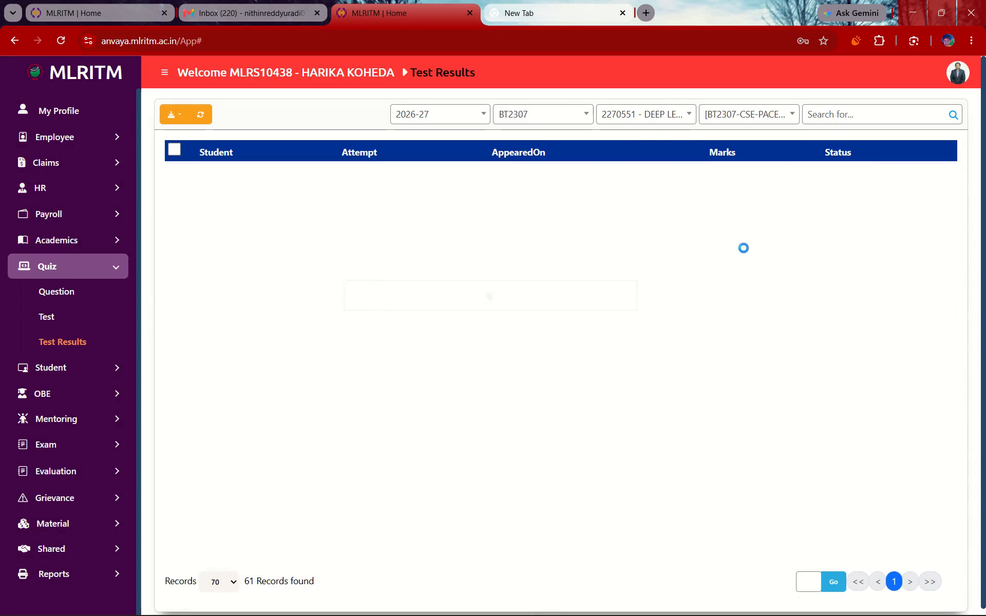
# Open the pending ASG-IV attempt at the very end of the list, dated 10-10-2026, set its marks to 5.00 and submit the evaluation.
pyautogui.scroll(-11, 766, 356)
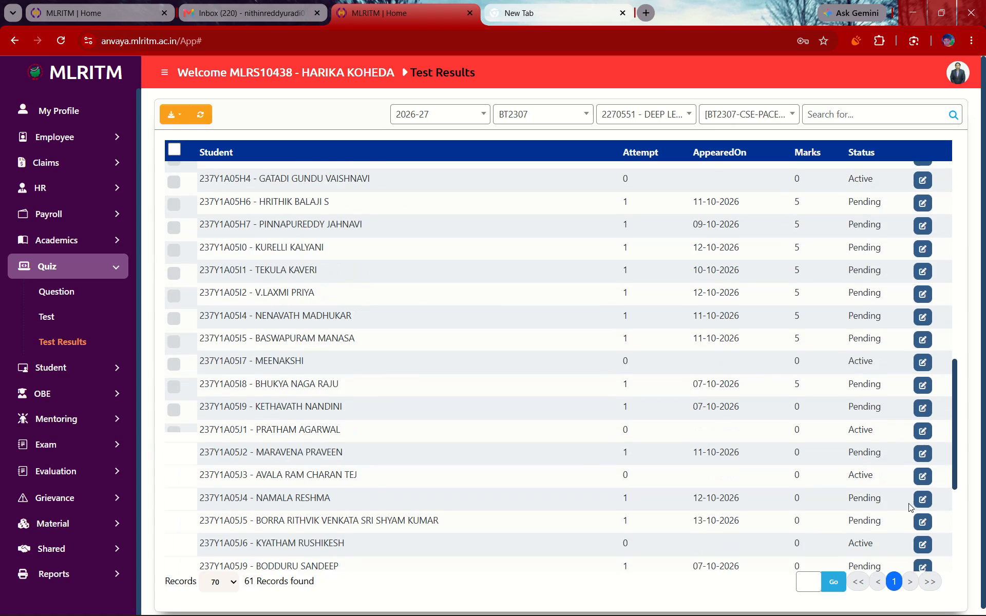
pyautogui.click(921, 543)
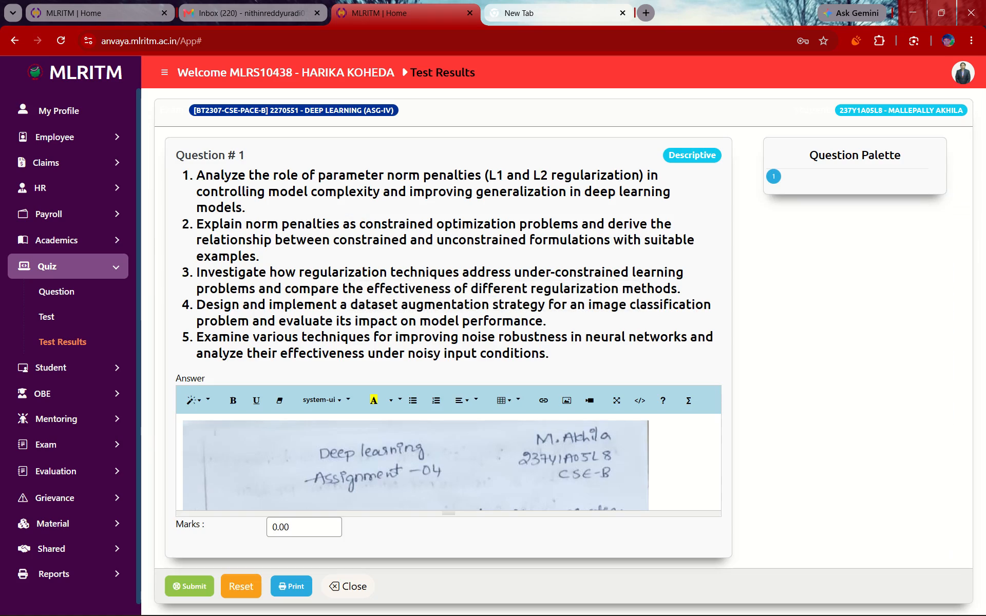
pyautogui.click(318, 522)
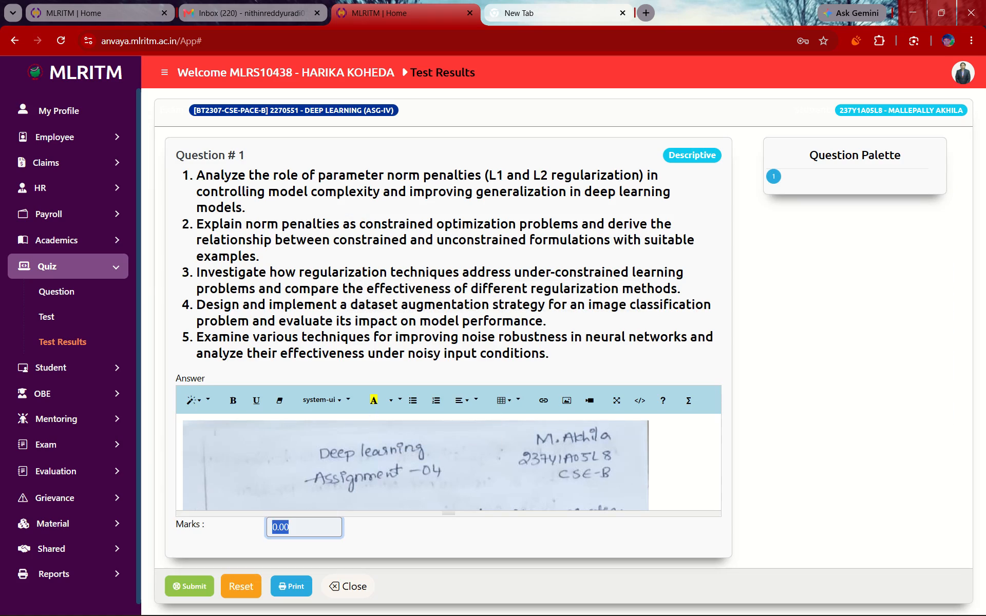
pyautogui.press('BackSpace')
pyautogui.write('5.00')
pyautogui.click(194, 587)
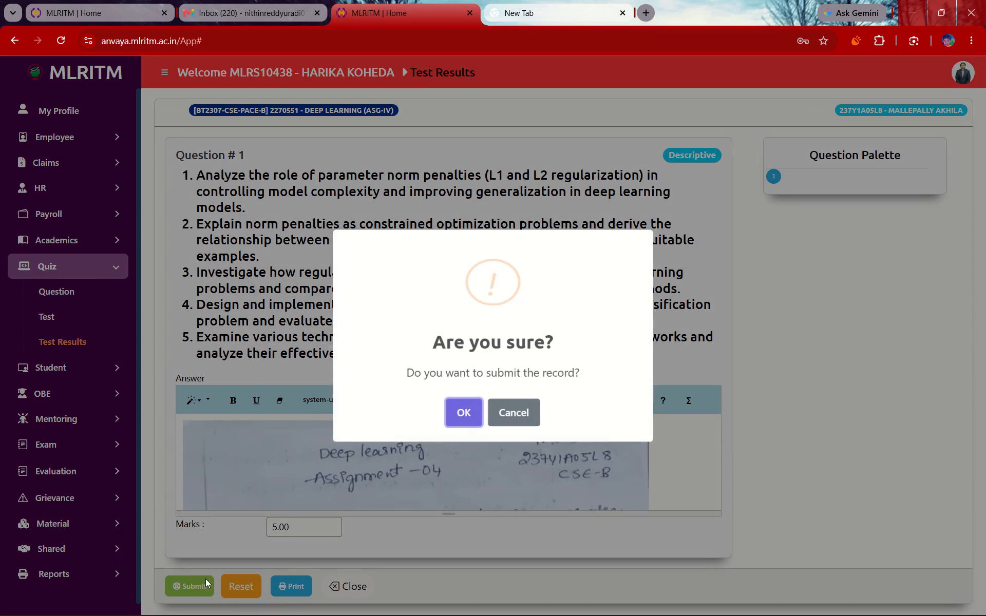
pyautogui.click(473, 403)
pyautogui.click(464, 422)
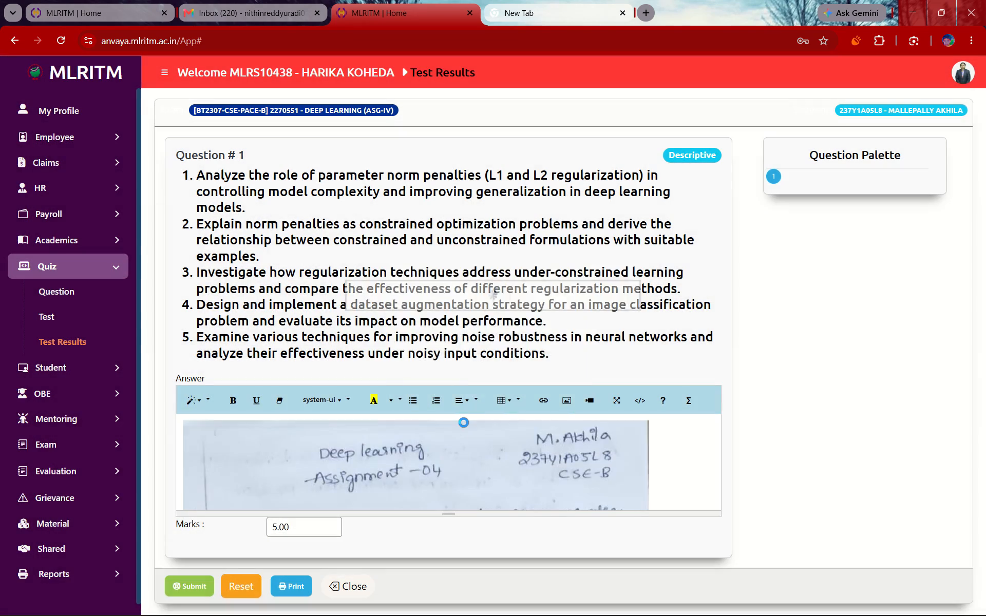
pyautogui.click(494, 399)
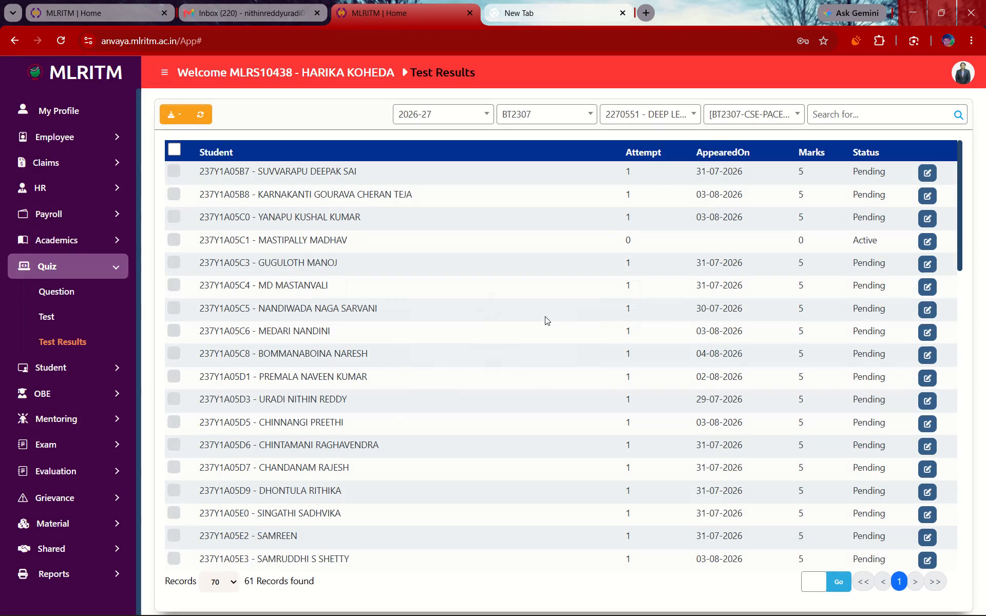
# Filter the test results to the 2270551 - DEEP LEARNING (ASG-IV) test of BT2307-CSE-PACE-B again.
pyautogui.click(739, 107)
pyautogui.scroll(-6, 737, 242)
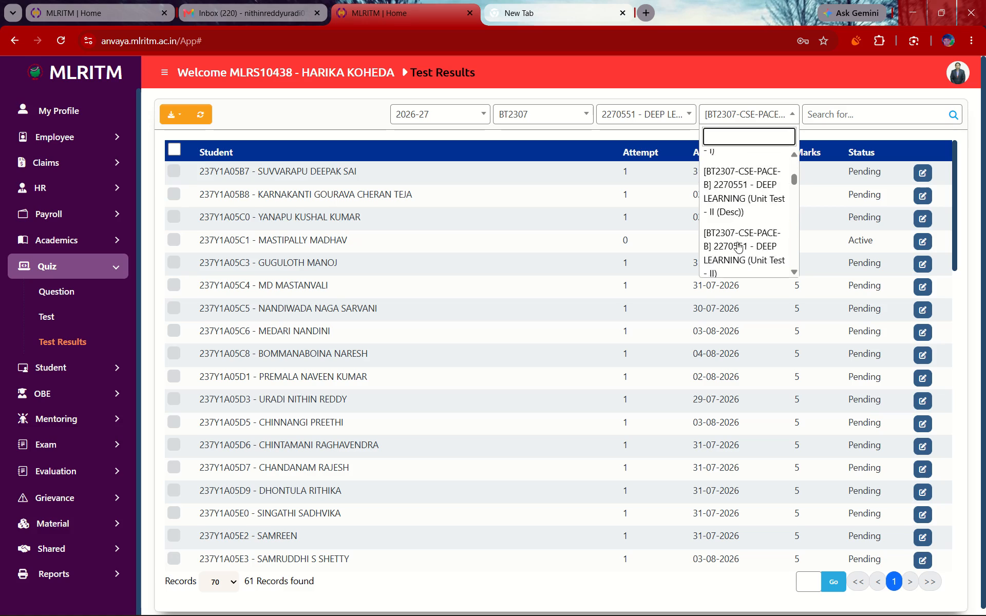
pyautogui.scroll(8, 747, 210)
pyautogui.scroll(-1, 747, 210)
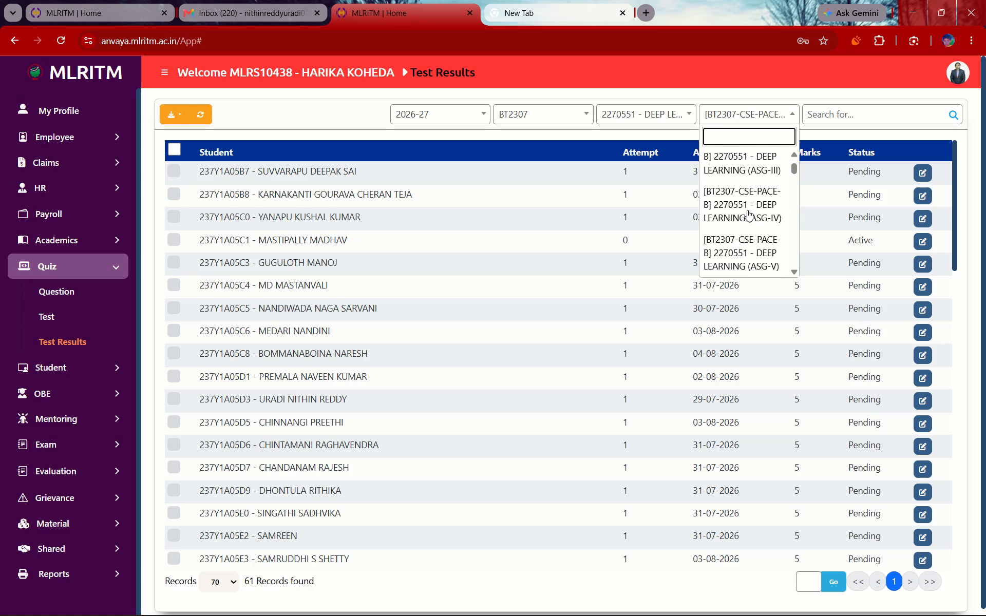
pyautogui.scroll(-1, 747, 210)
pyautogui.click(764, 214)
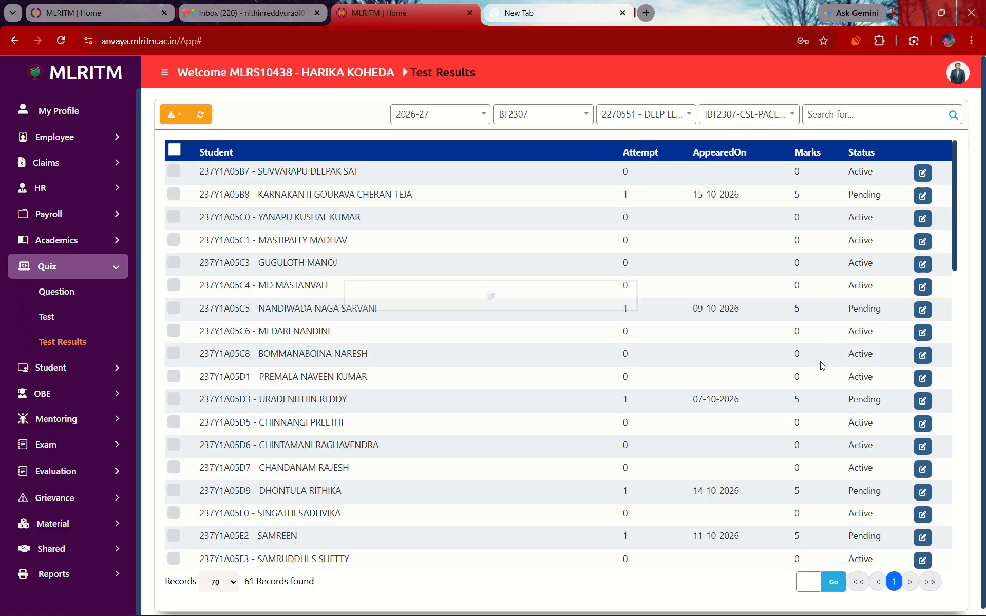
# Open the last pending ASG-IV attempt still at 0 marks, dated 10-10-2026, set its marks to 5.00 and submit the evaluation.
pyautogui.scroll(-7, 820, 361)
pyautogui.scroll(-5, 854, 464)
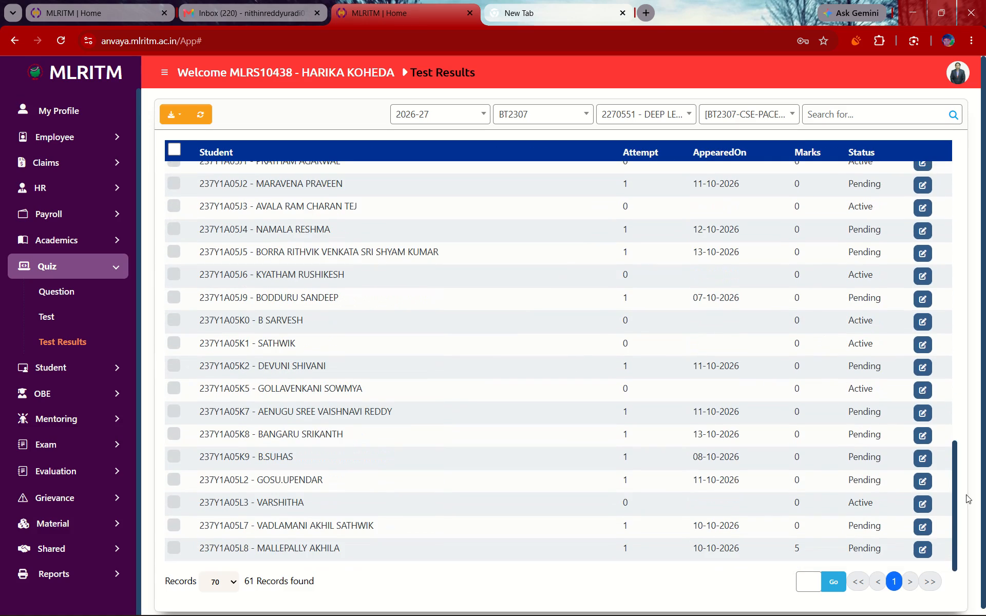
pyautogui.click(920, 526)
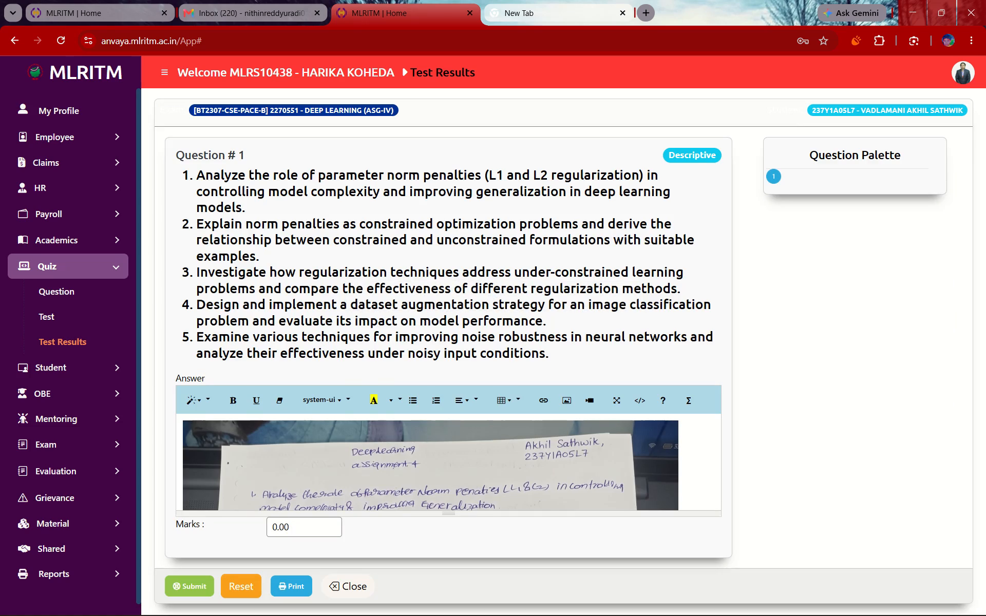
pyautogui.click(306, 523)
pyautogui.press('BackSpace')
pyautogui.press('5')
pyautogui.write('00')
pyautogui.press('BackSpace')
pyautogui.press('BackSpace')
pyautogui.press('BackSpace')
pyautogui.write('5.00')
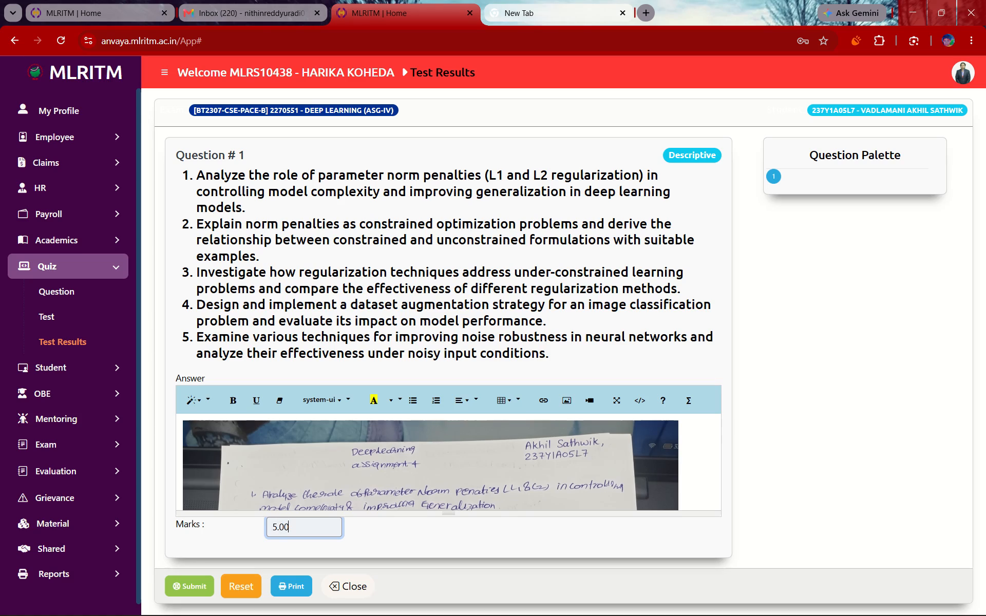
pyautogui.click(195, 589)
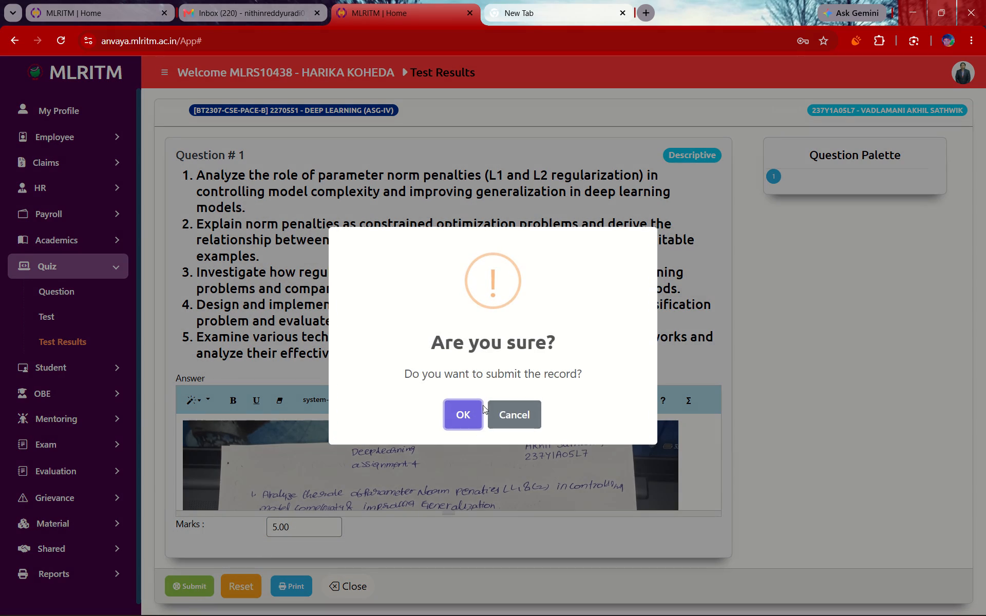
pyautogui.click(481, 405)
pyautogui.click(461, 417)
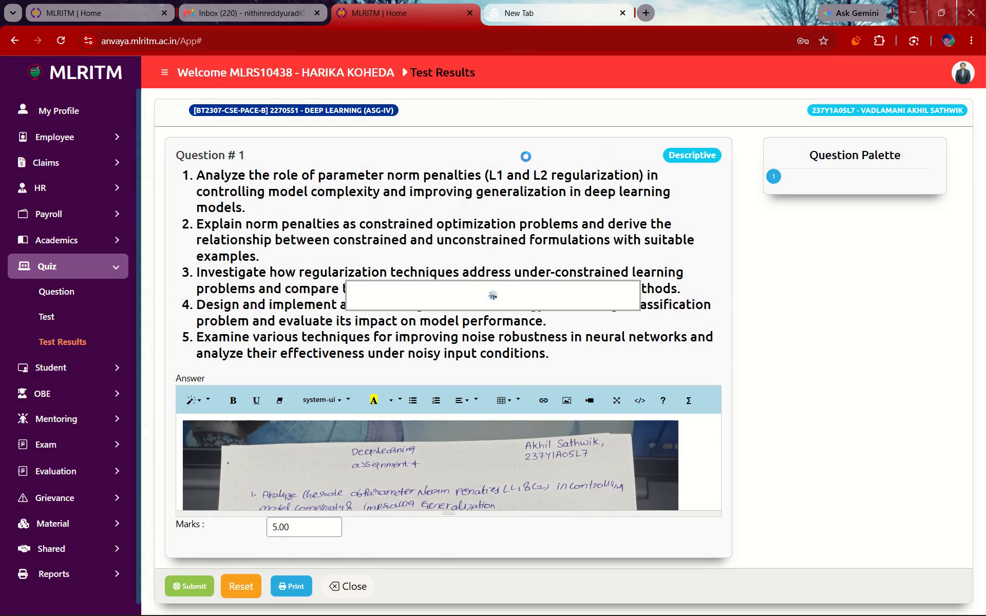
pyautogui.click(503, 389)
# Filter the test results to the 2270551 - DEEP LEARNING (ASG-IV) test of BT2307-CSE-PACE-B again.
pyautogui.scroll(-2, 503, 389)
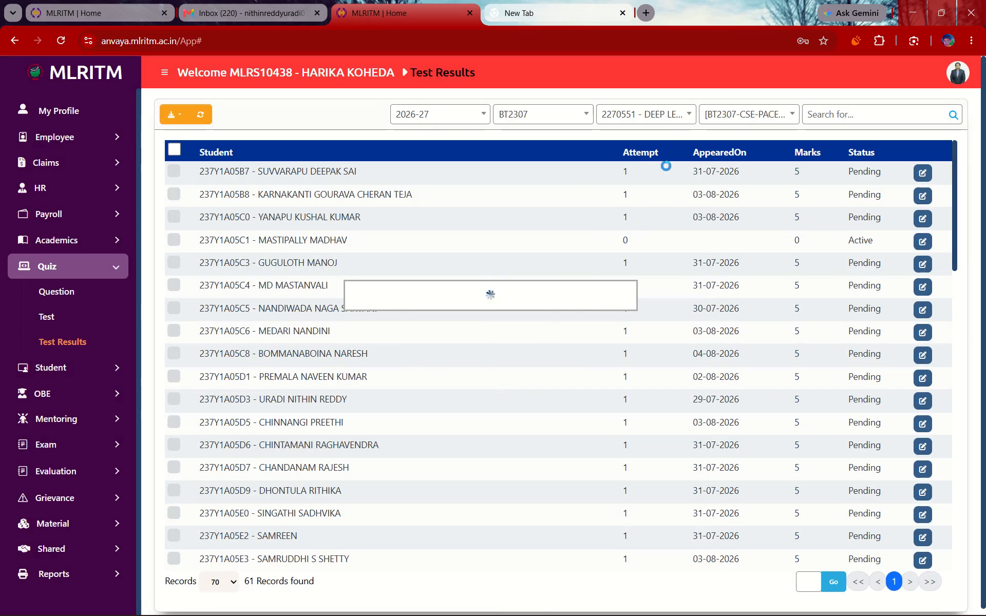
pyautogui.click(734, 116)
pyautogui.click(736, 118)
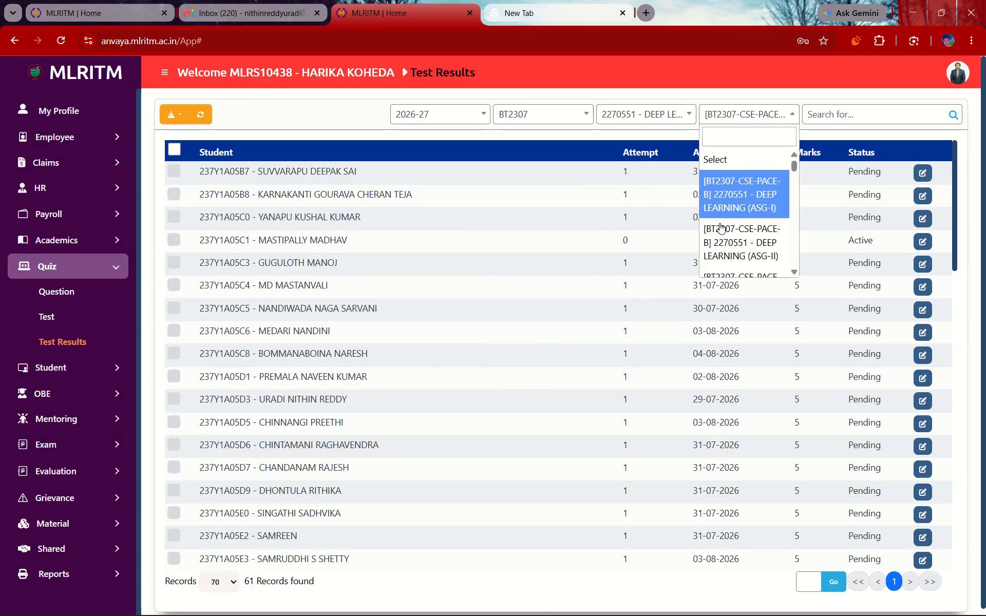
pyautogui.scroll(-3, 719, 223)
pyautogui.click(719, 223)
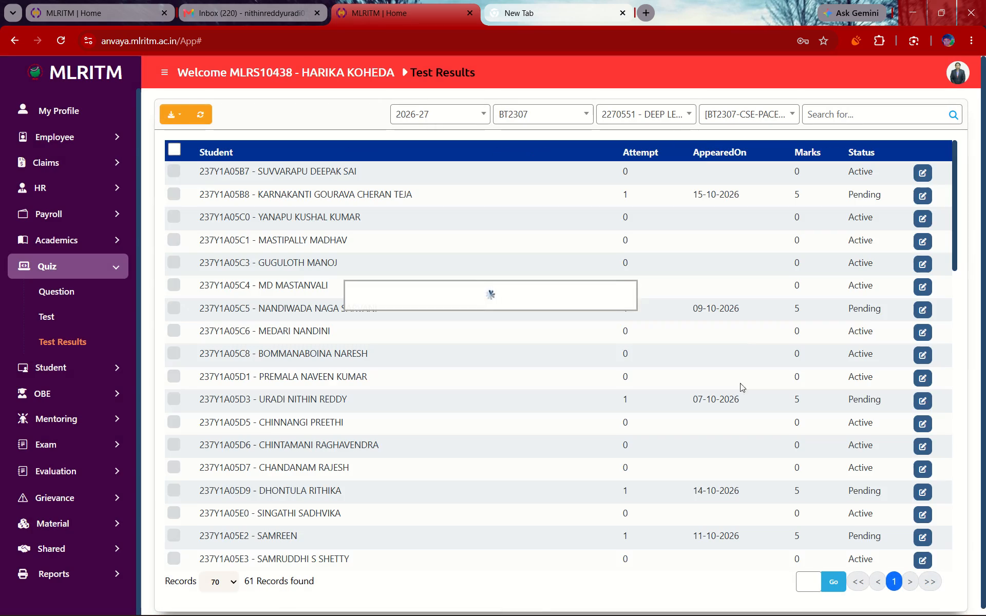
# Open the last pending ASG-IV attempt still at 0 marks, dated 11-10-2026, set its marks to 5.00 and submit the evaluation.
pyautogui.scroll(-9, 737, 390)
pyautogui.scroll(-15, 737, 390)
pyautogui.scroll(-7, 890, 427)
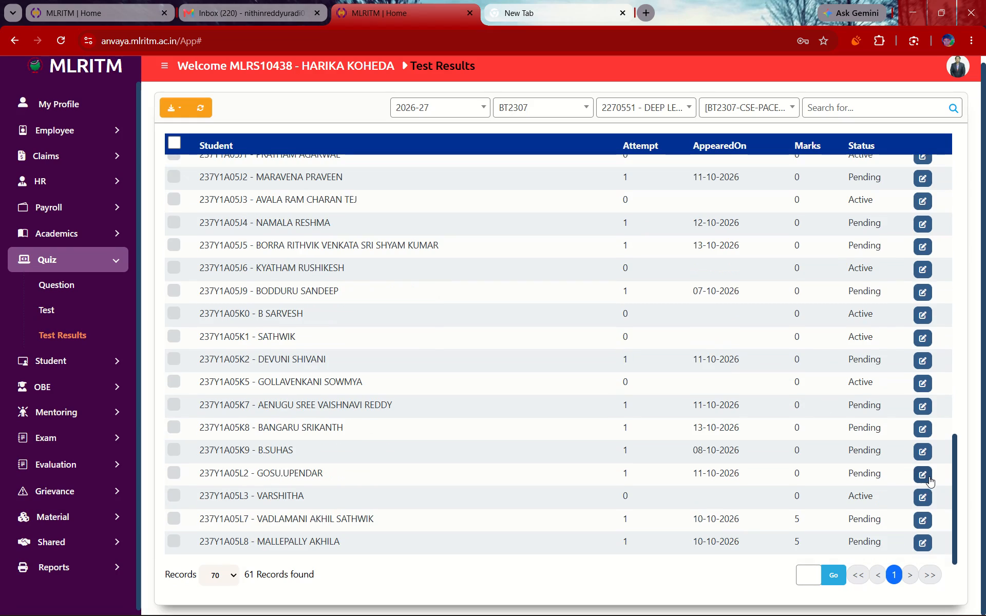
pyautogui.click(929, 476)
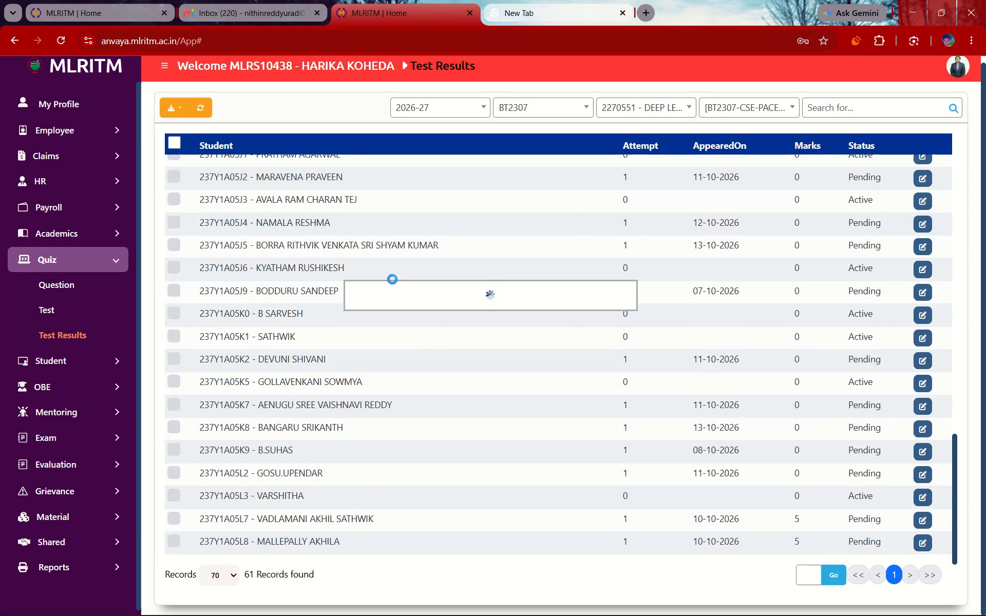
pyautogui.scroll(-1, 395, 477)
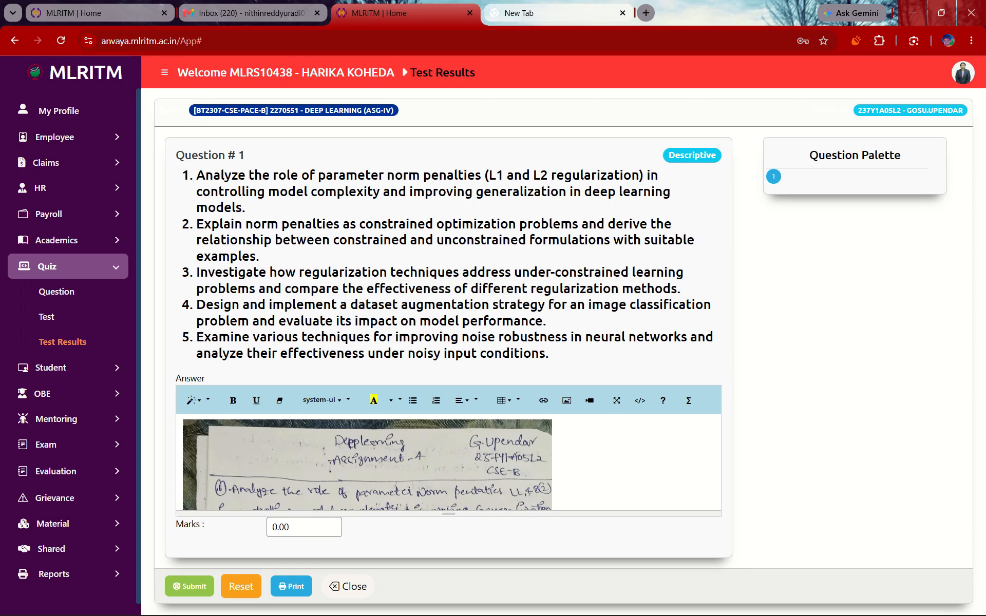
pyautogui.scroll(-1, 395, 477)
pyautogui.click(332, 526)
pyautogui.press('BackSpace')
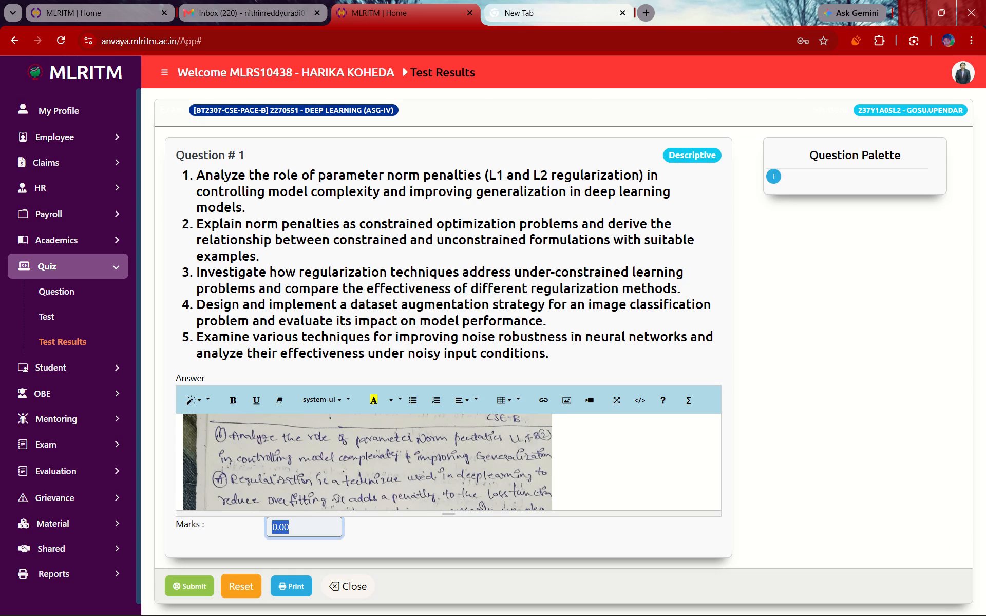
pyautogui.write('5.00')
pyautogui.click(203, 591)
pyautogui.click(457, 401)
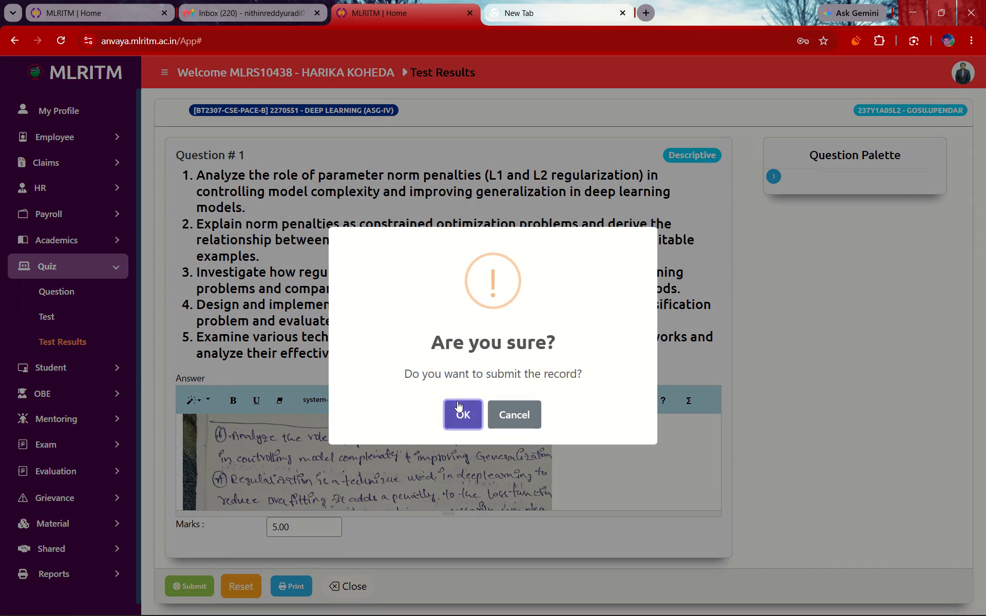
pyautogui.click(448, 414)
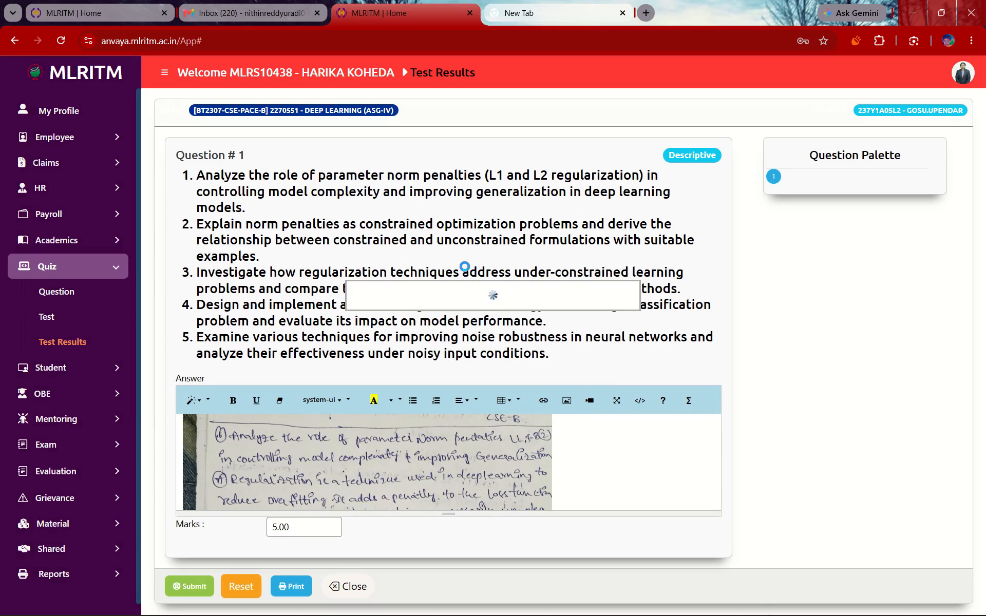
pyautogui.click(509, 395)
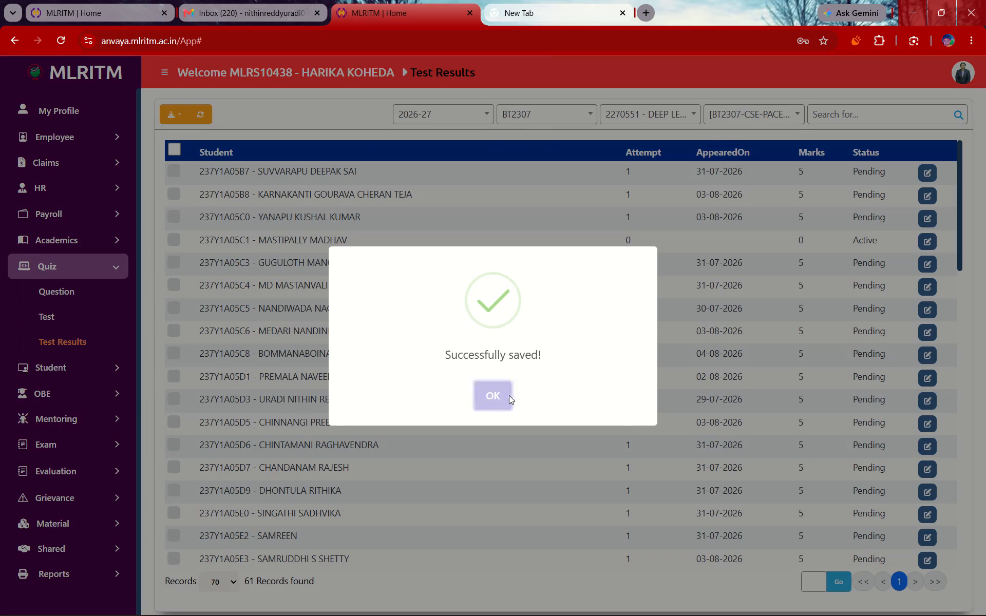
# Filter the test results to the 2270551 - DEEP LEARNING (ASG-IV) test of BT2307-CSE-PACE-B again.
pyautogui.click(739, 124)
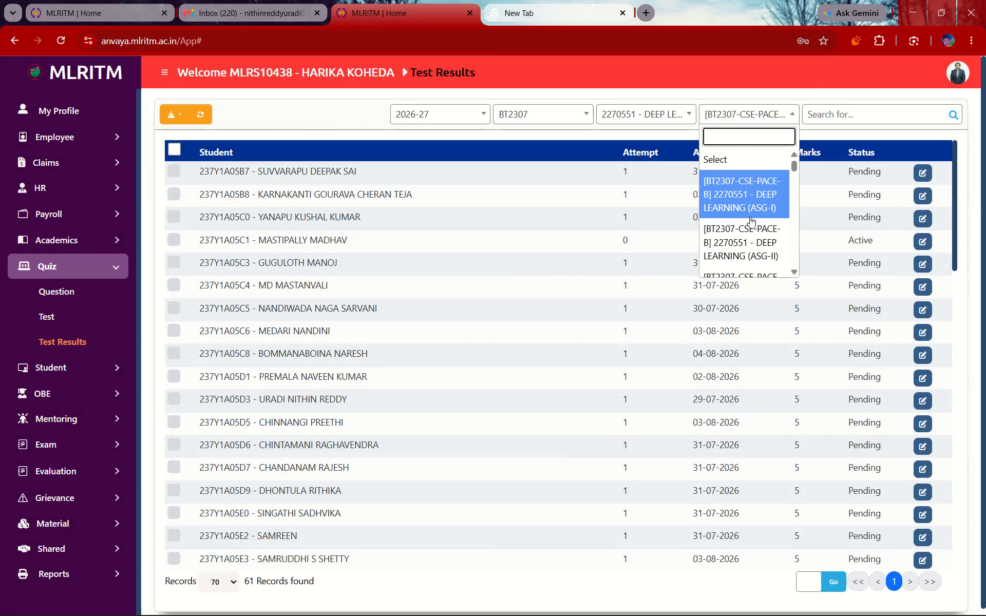
pyautogui.scroll(-2, 750, 217)
pyautogui.click(758, 225)
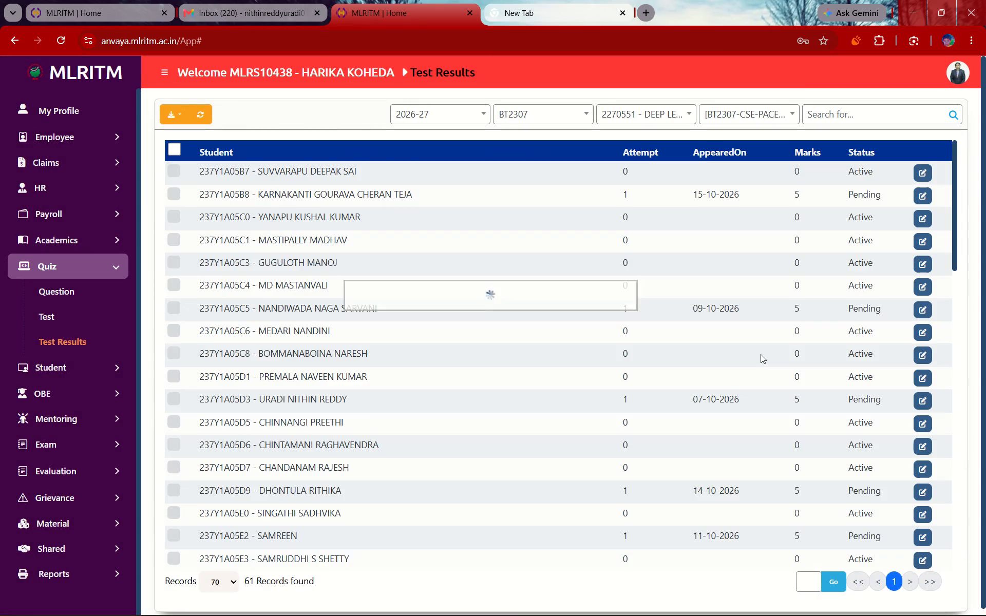
# Open the last pending ASG-IV attempt still at 0 marks, dated 08-10-2026, set its marks to 5.00 and submit the evaluation.
pyautogui.scroll(-12, 761, 354)
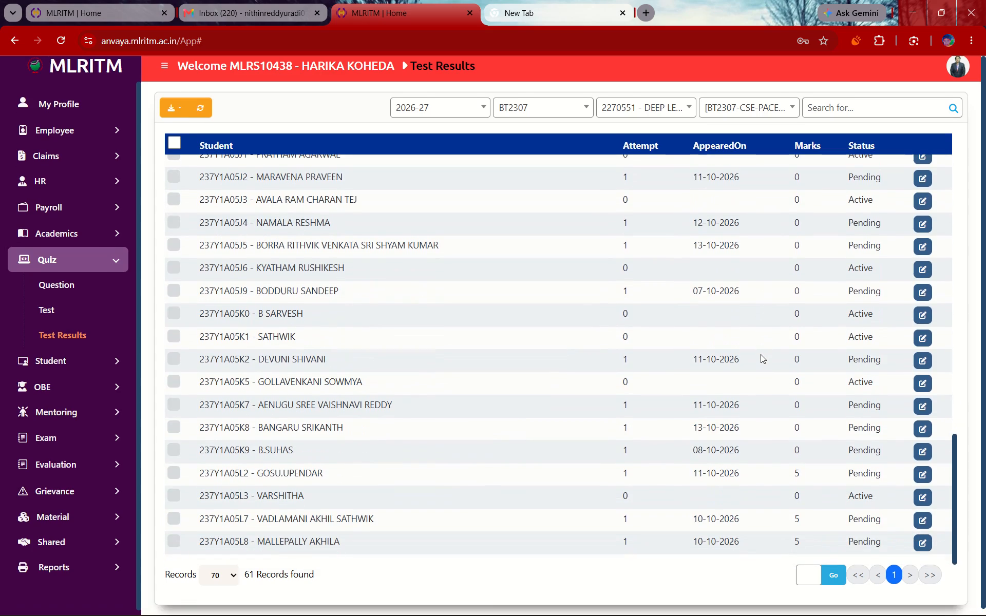
pyautogui.scroll(-1, 761, 354)
pyautogui.click(924, 450)
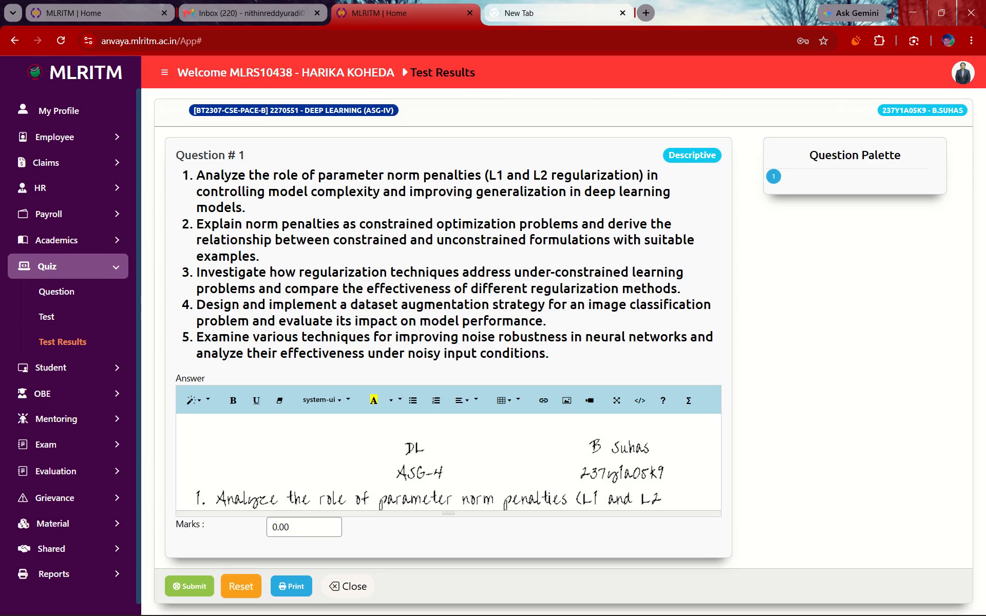
pyautogui.click(305, 525)
pyautogui.press('BackSpace')
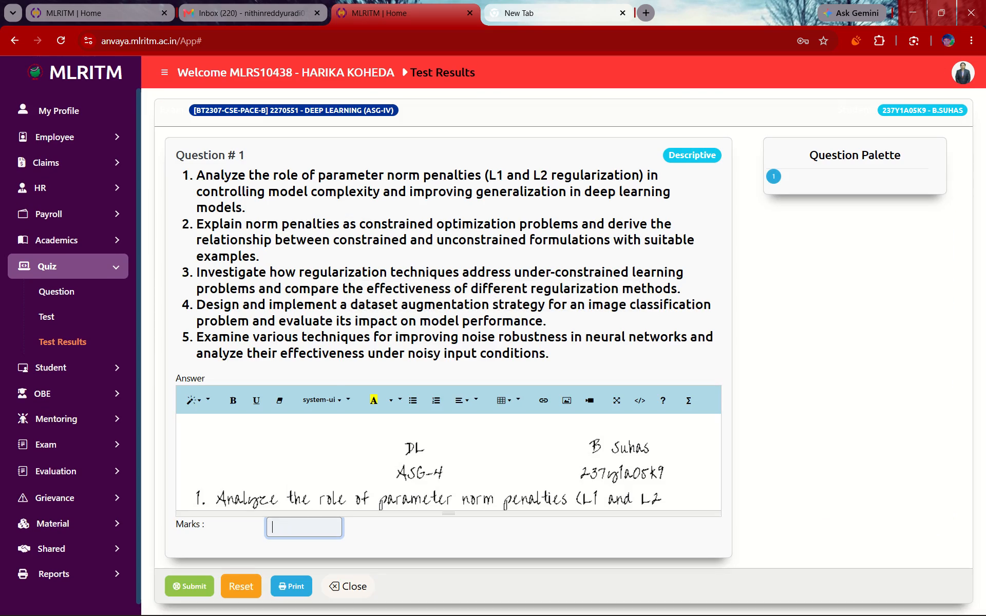
pyautogui.write('5.00')
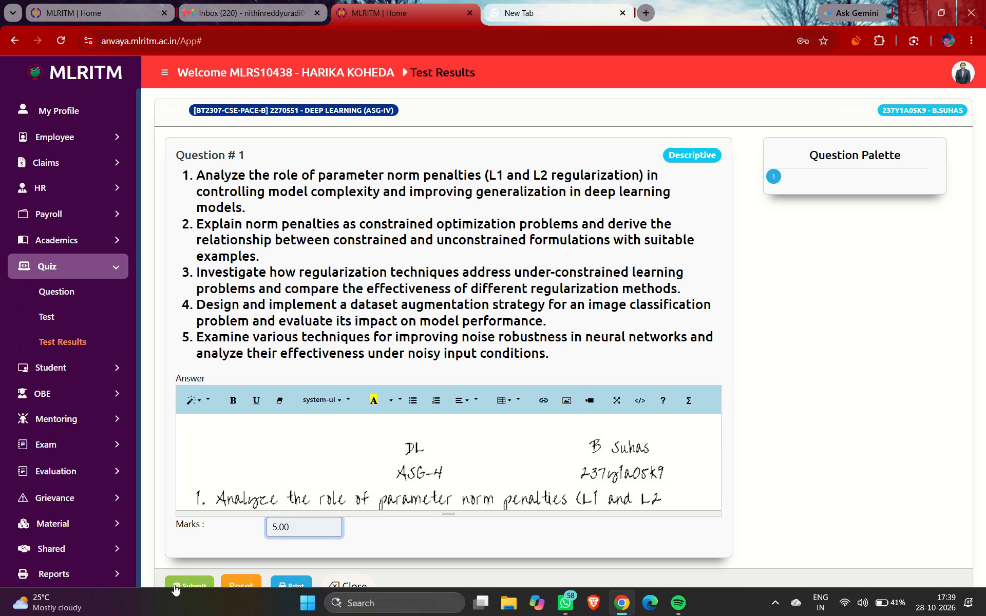
pyautogui.moveTo(198, 573); pyautogui.dragTo(193, 580)
pyautogui.click(193, 580)
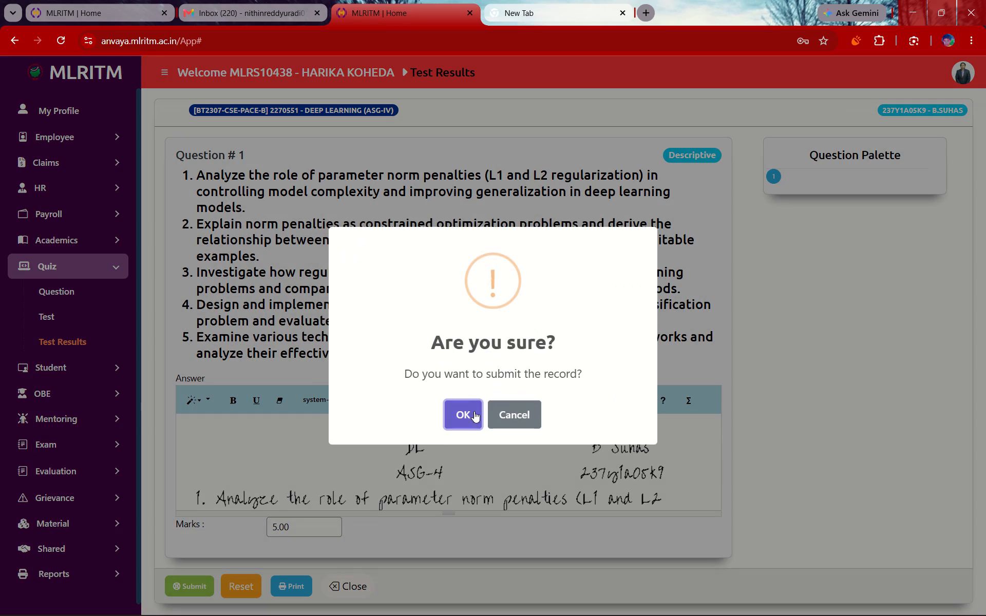
pyautogui.click(451, 411)
pyautogui.click(468, 421)
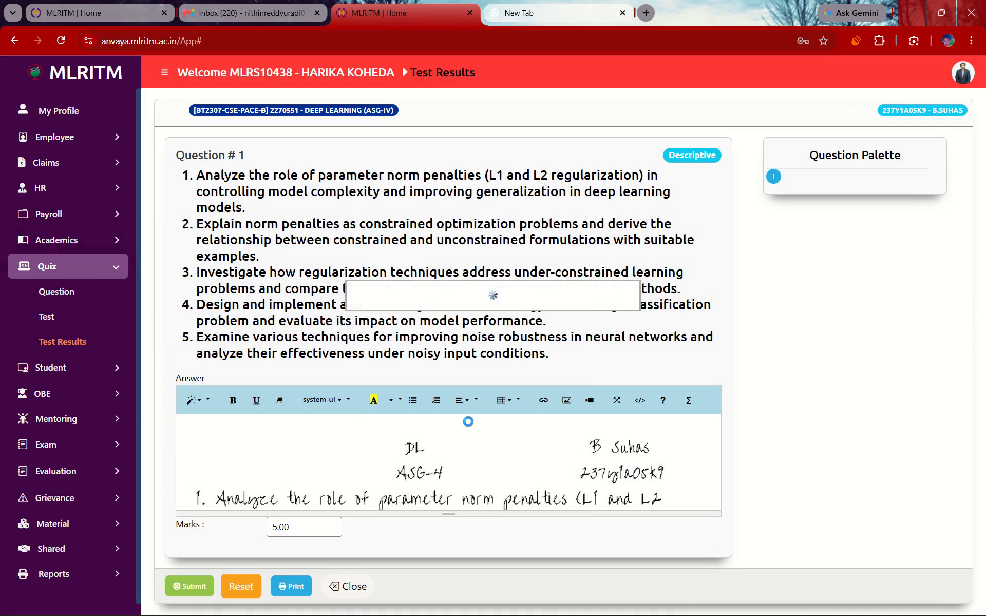
pyautogui.click(493, 409)
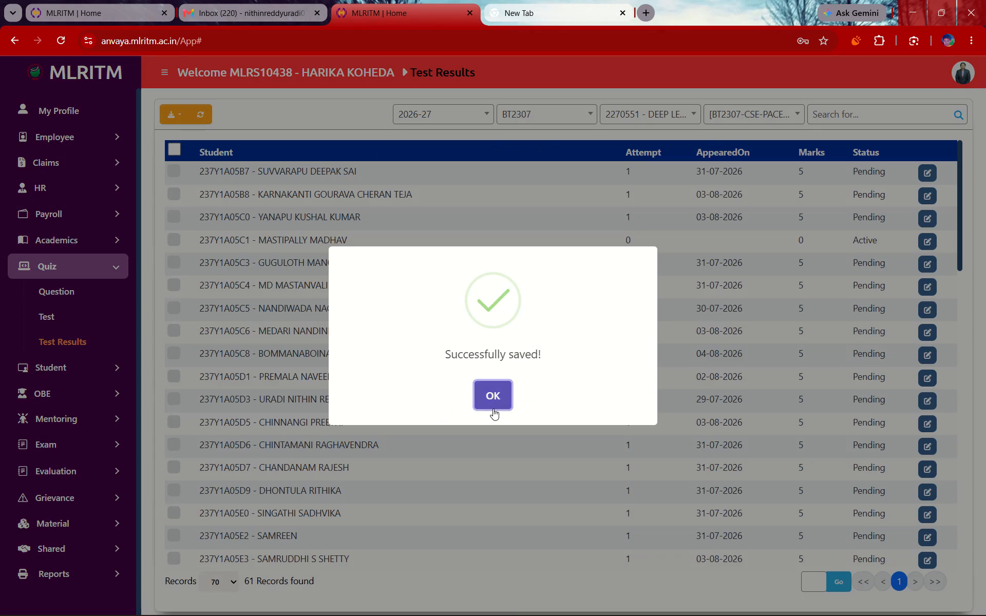
# Filter the test results to the 2270551 - DEEP LEARNING (ASG-IV) test of BT2307-CSE-PACE-B again.
pyautogui.moveTo(772, 115); pyautogui.dragTo(753, 192)
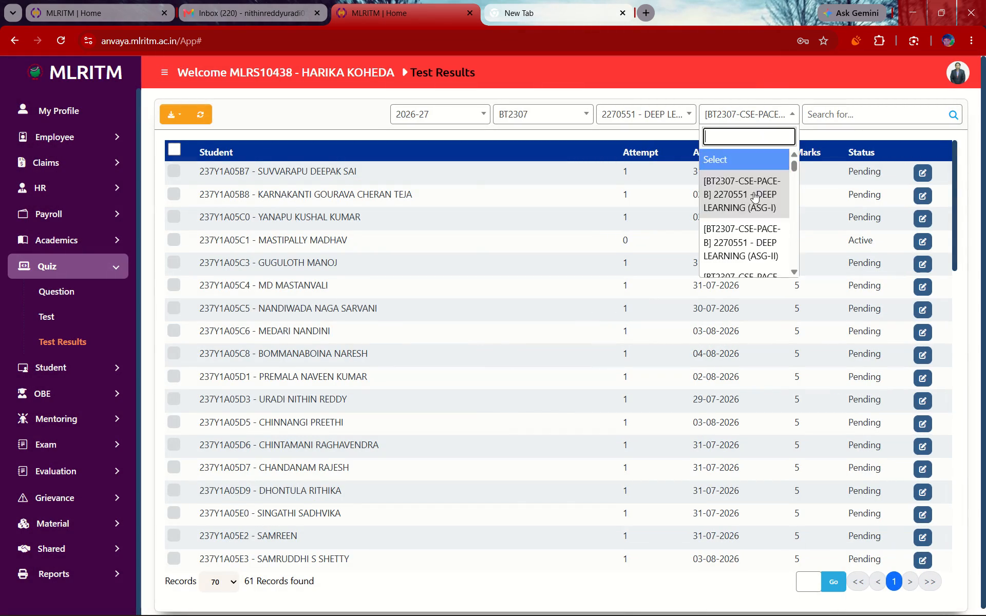
pyautogui.moveTo(753, 192); pyautogui.dragTo(746, 214)
pyautogui.scroll(-1, 746, 214)
pyautogui.click(769, 114)
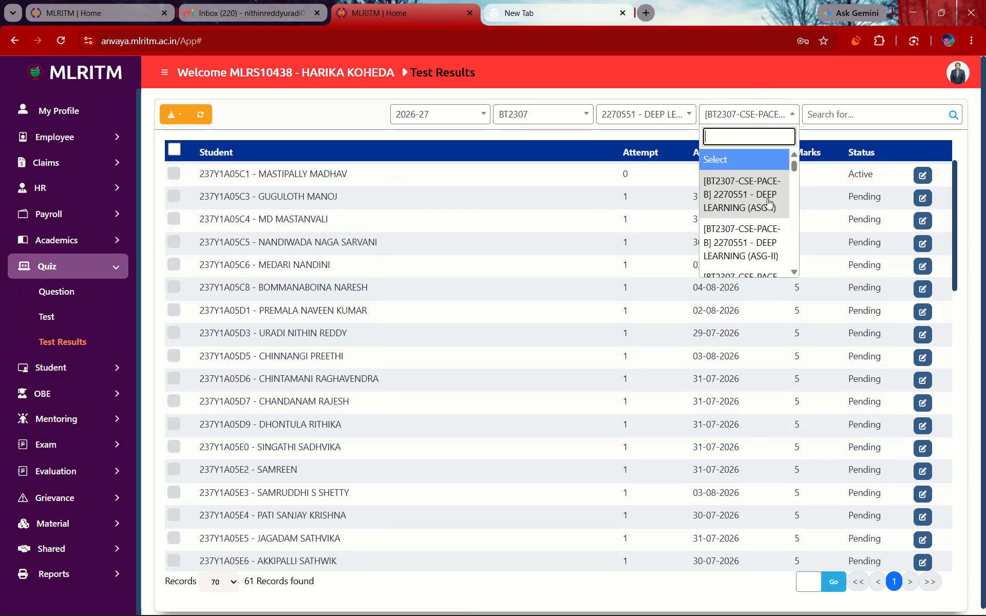
pyautogui.scroll(-3, 767, 198)
pyautogui.click(757, 215)
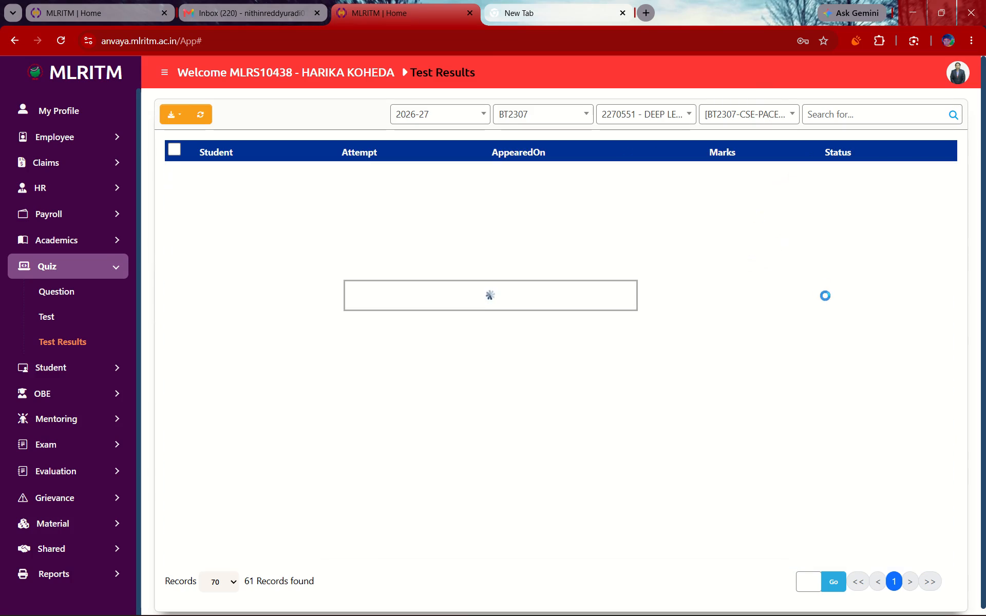
# Open the last pending ASG-IV attempt still at 0 marks, dated 13-10-2026, set its marks to 5.00 and submit the evaluation.
pyautogui.scroll(-12, 773, 328)
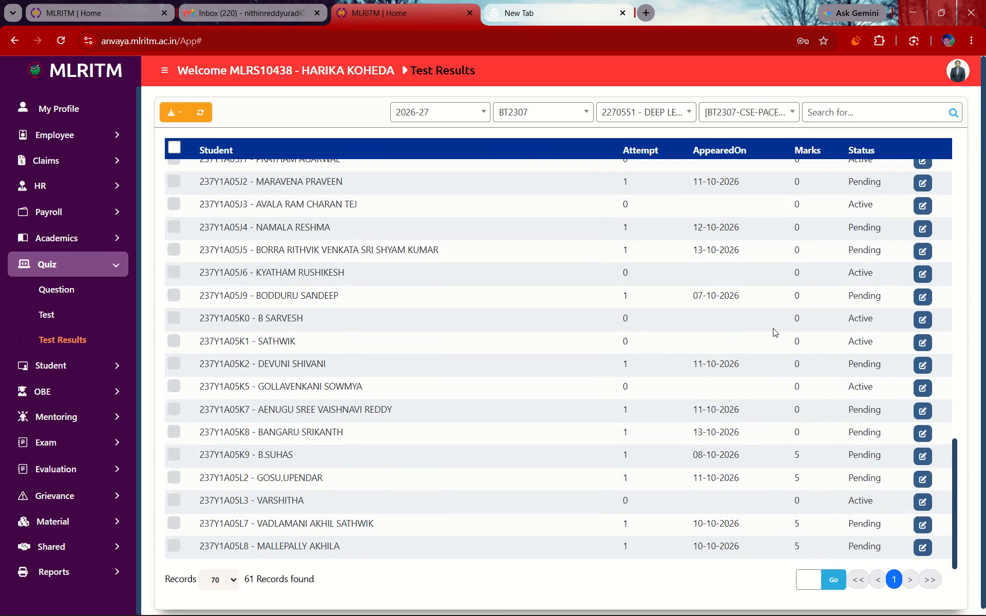
pyautogui.click(921, 425)
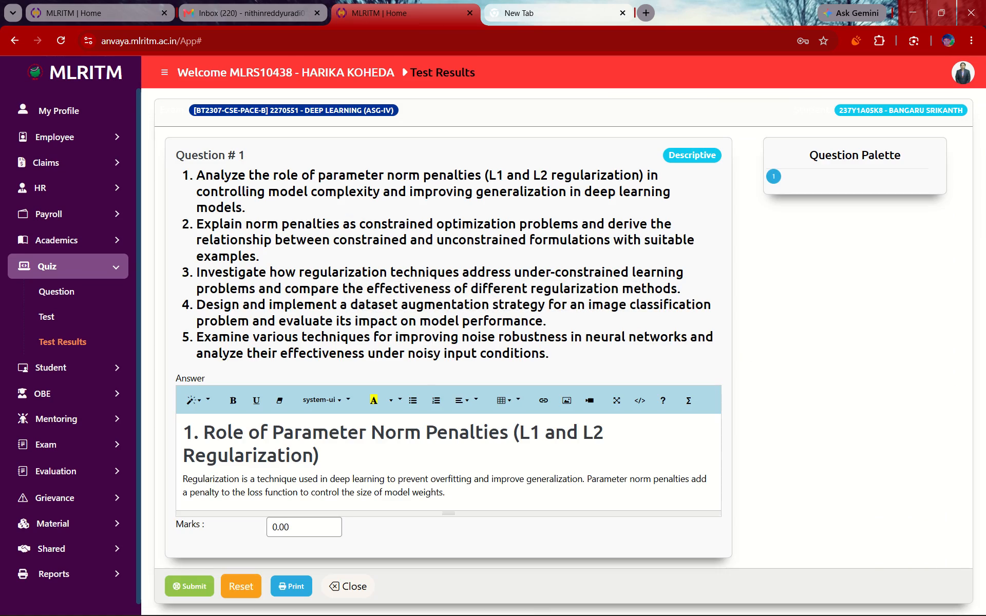
pyautogui.click(306, 531)
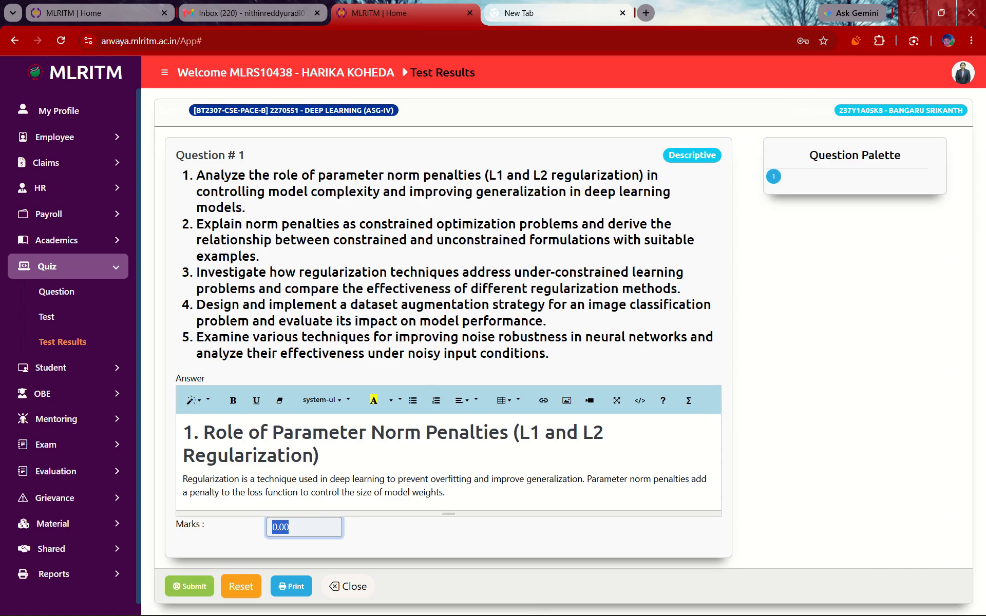
pyautogui.press('BackSpace')
pyautogui.write('5.00')
pyautogui.click(178, 583)
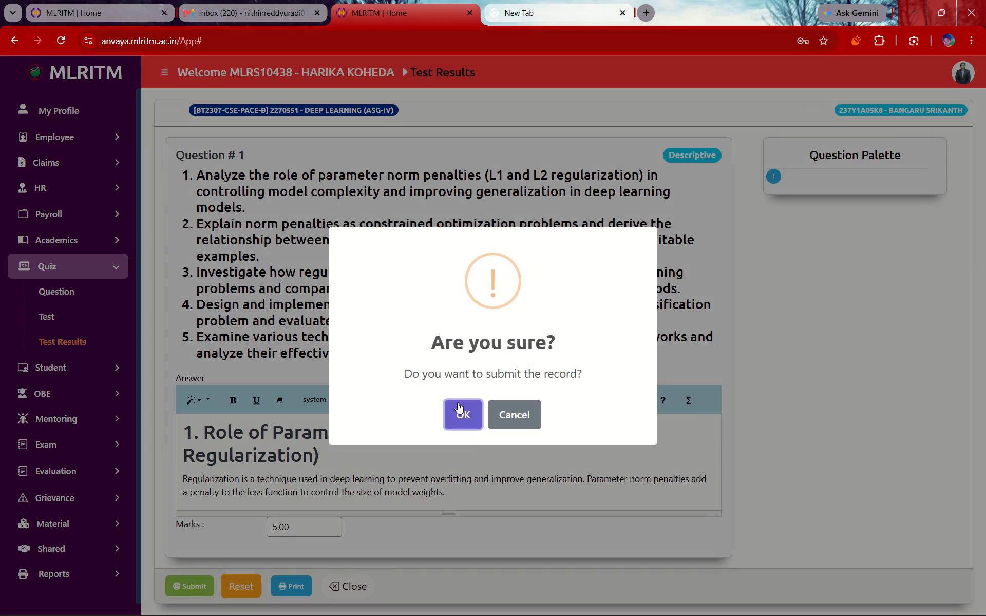
pyautogui.click(458, 401)
pyautogui.click(467, 422)
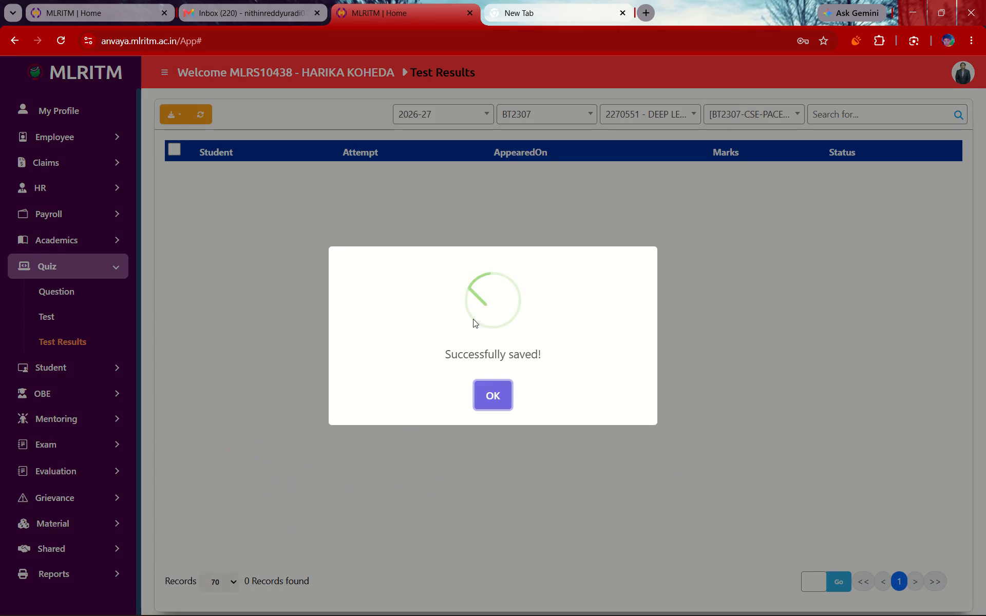
pyautogui.click(484, 393)
# Filter the test results to the 2270551 - DEEP LEARNING (ASG-IV) test of BT2307-CSE-PACE-B again.
pyautogui.click(730, 124)
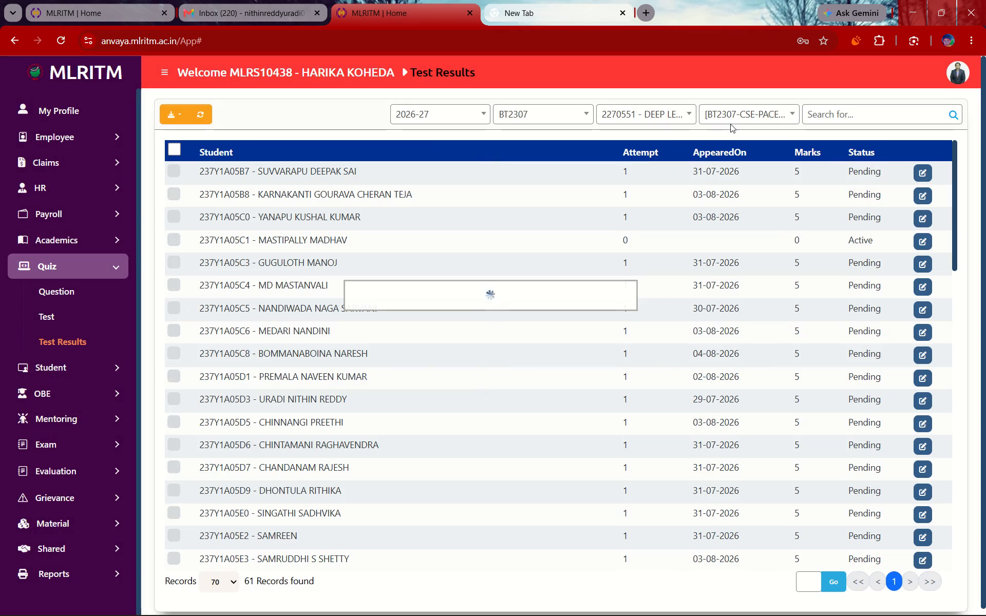
pyautogui.click(754, 115)
pyautogui.scroll(-1, 746, 226)
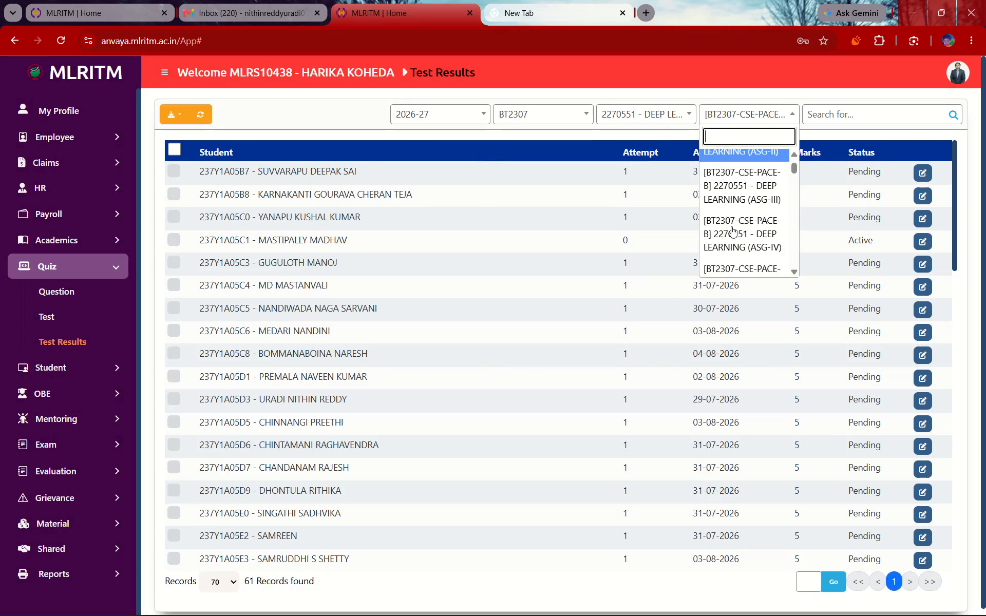
pyautogui.click(731, 228)
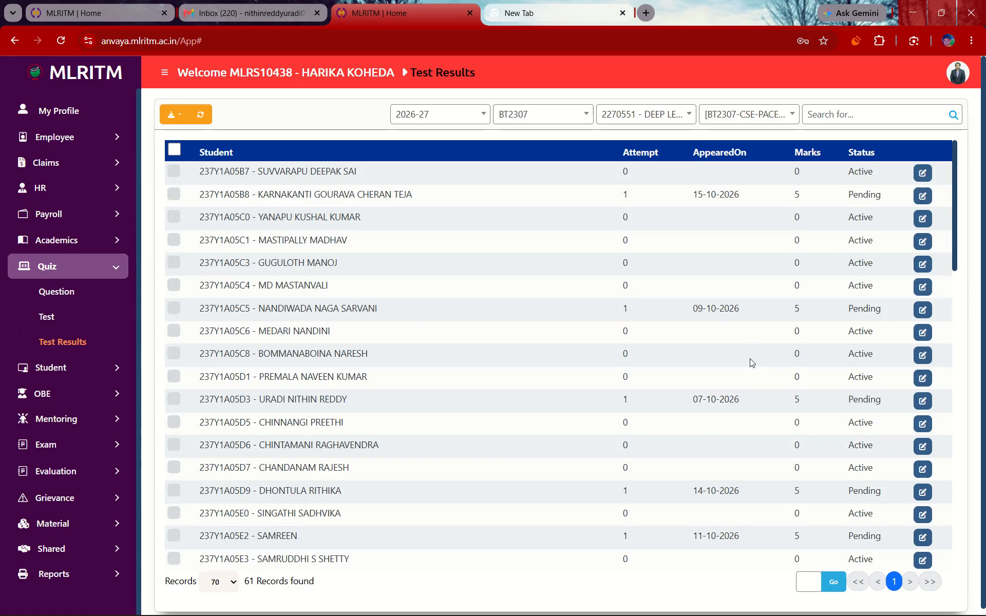
# Open the last pending ASG-IV attempt still at 0 marks, dated 11-10-2026, set its marks to 5.00 and submit the evaluation.
pyautogui.scroll(-15, 750, 358)
pyautogui.scroll(1, 750, 358)
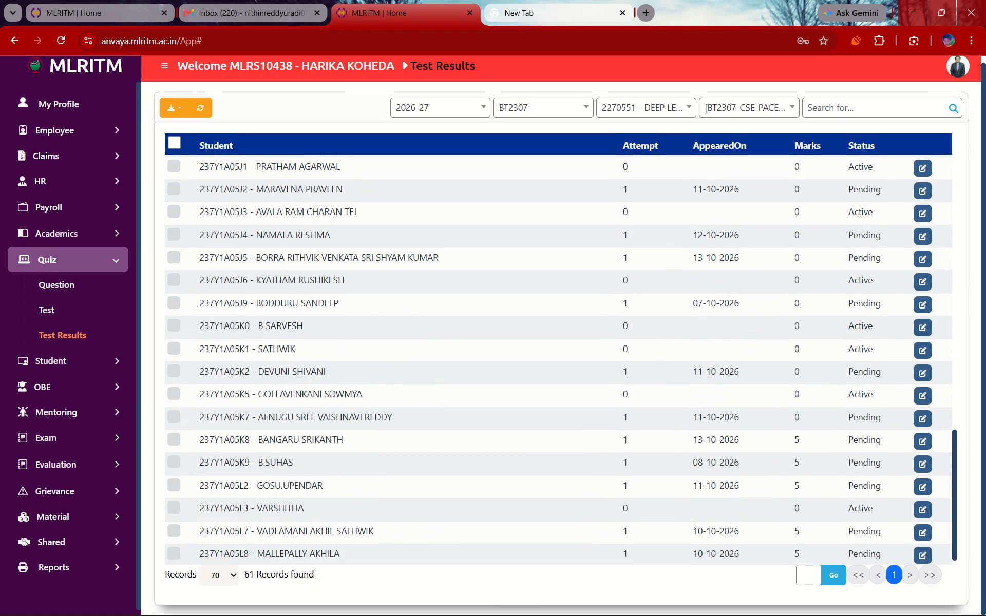
pyautogui.click(925, 419)
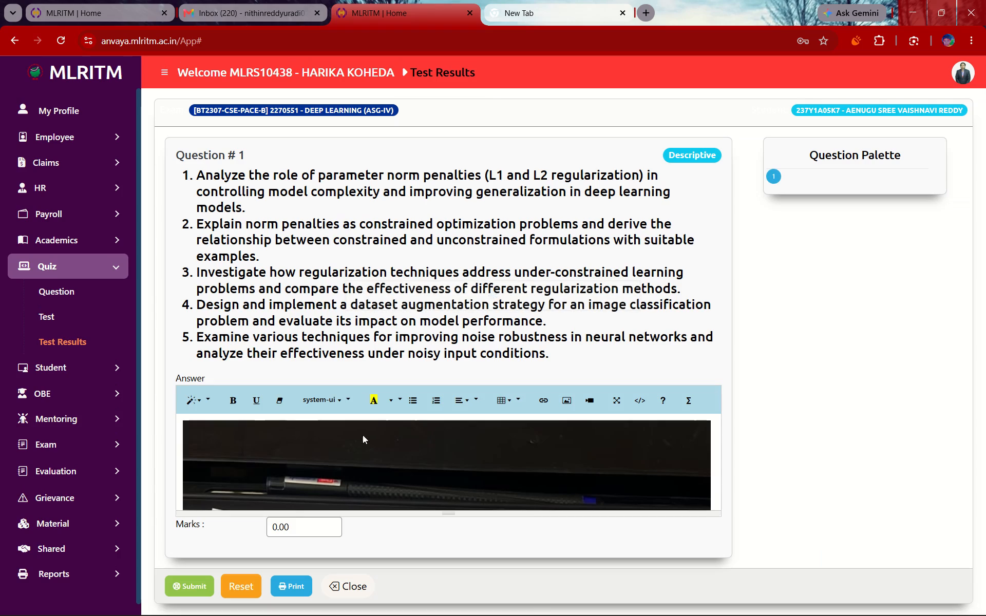
pyautogui.click(315, 533)
pyautogui.press('BackSpace')
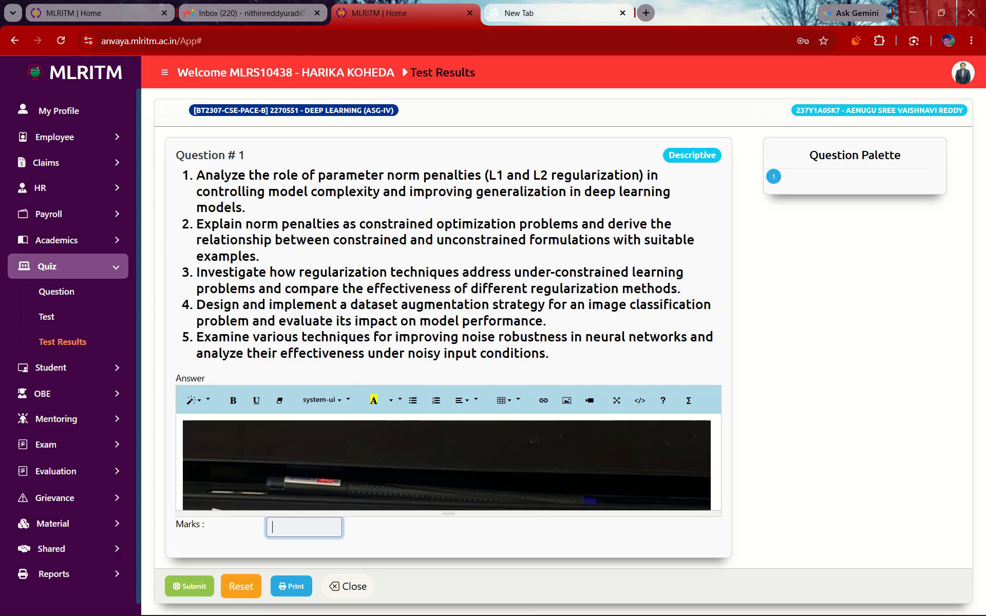
pyautogui.write('5.00')
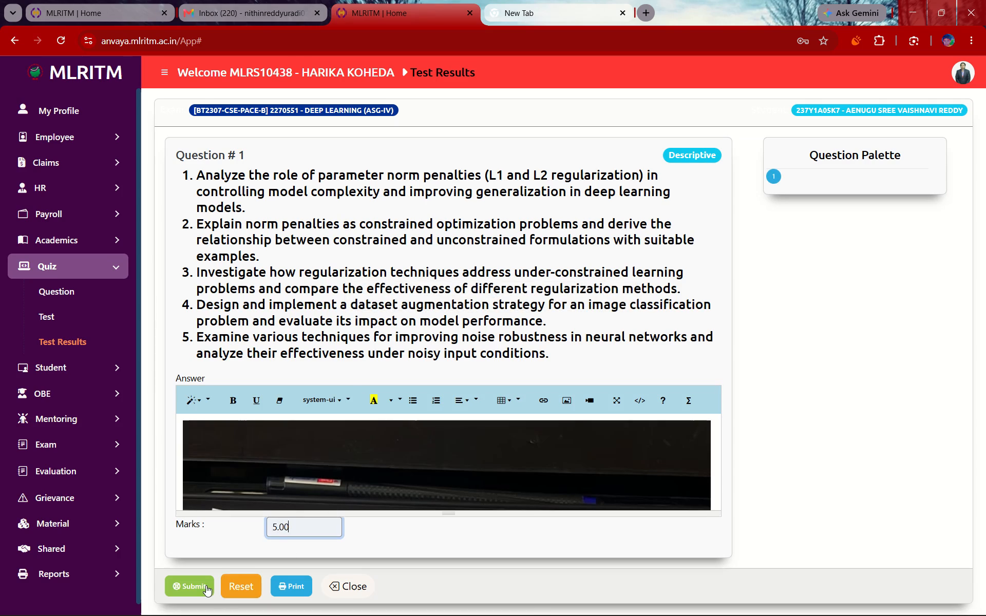
pyautogui.click(204, 585)
pyautogui.click(466, 412)
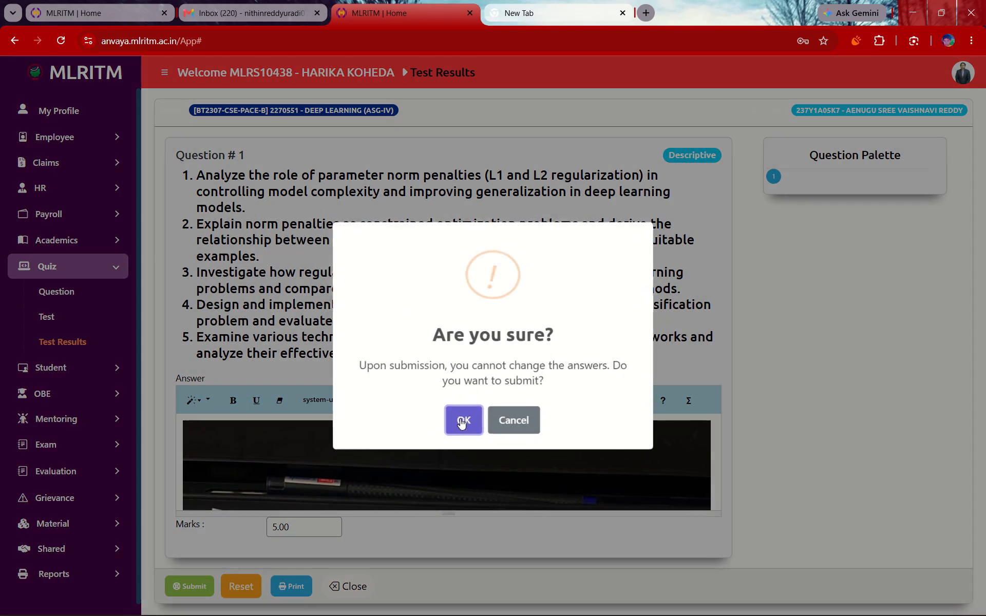
pyautogui.click(460, 418)
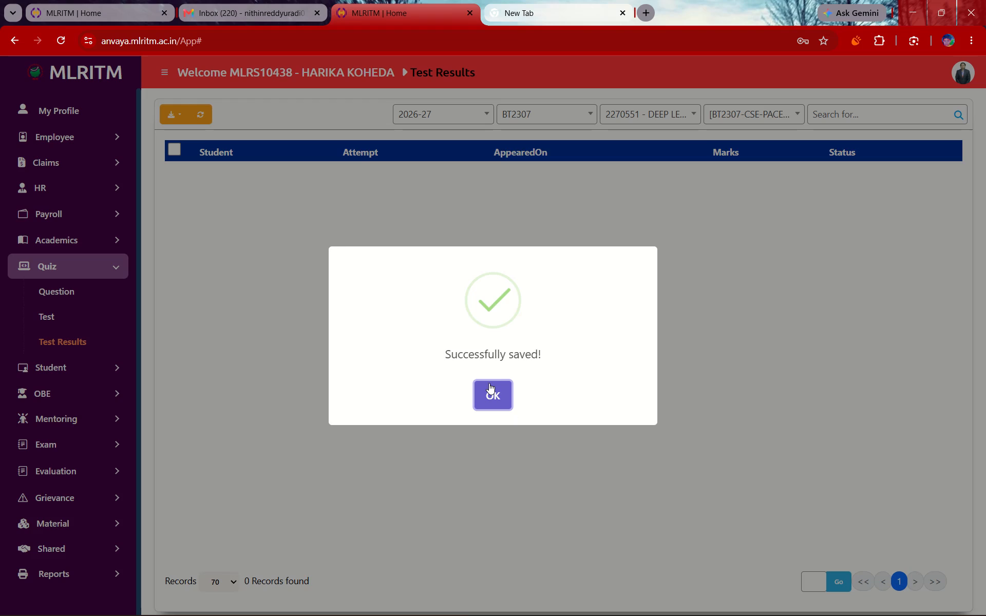
# Filter the test results to the 2270551 - DEEP LEARNING (ASG-IV) test of BT2307-CSE-PACE-B again.
pyautogui.click(488, 380)
pyautogui.click(751, 111)
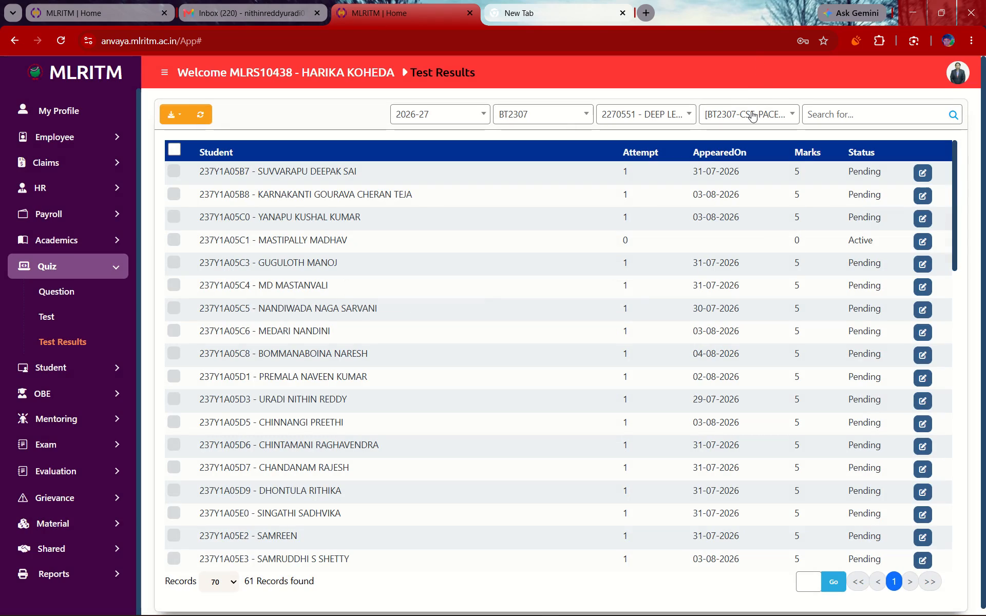
pyautogui.scroll(-2, 739, 176)
pyautogui.click(735, 205)
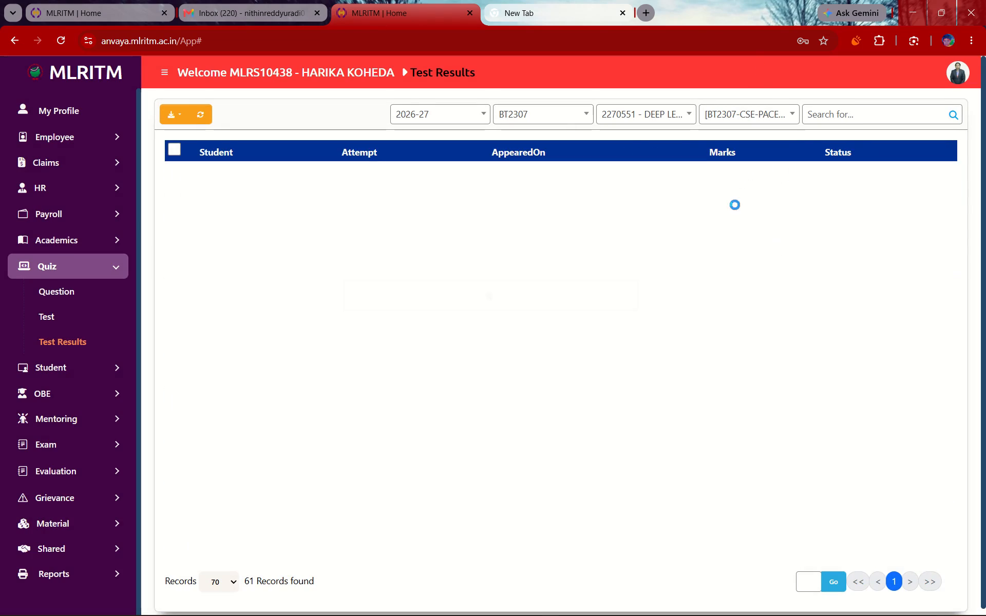
# Open the last pending ASG-IV attempt still at 0 marks, dated 11-10-2026, set its marks to 5.00 and submit the evaluation.
pyautogui.scroll(-20, 744, 334)
pyautogui.scroll(-8, 744, 334)
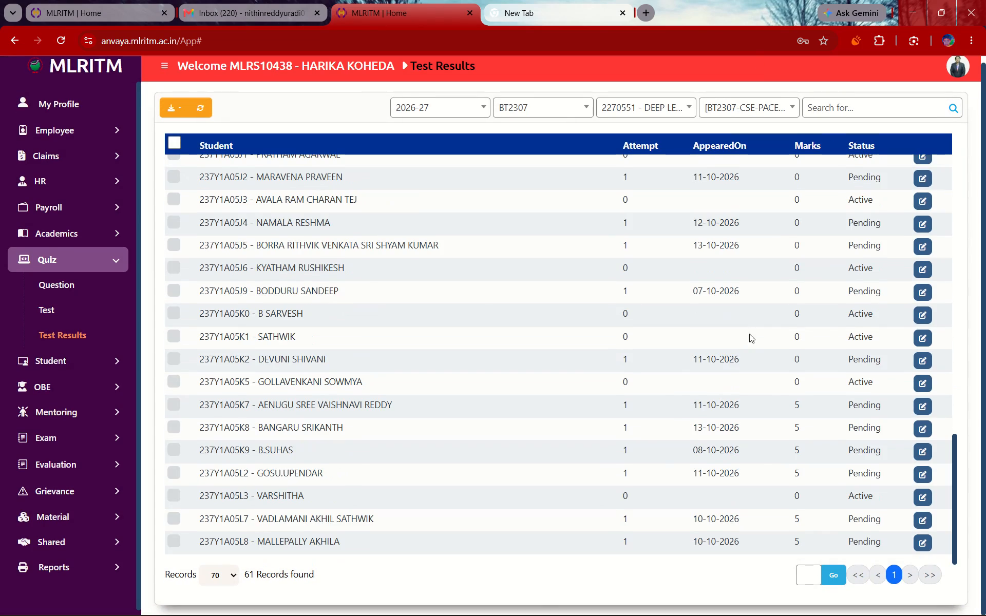
pyautogui.click(925, 359)
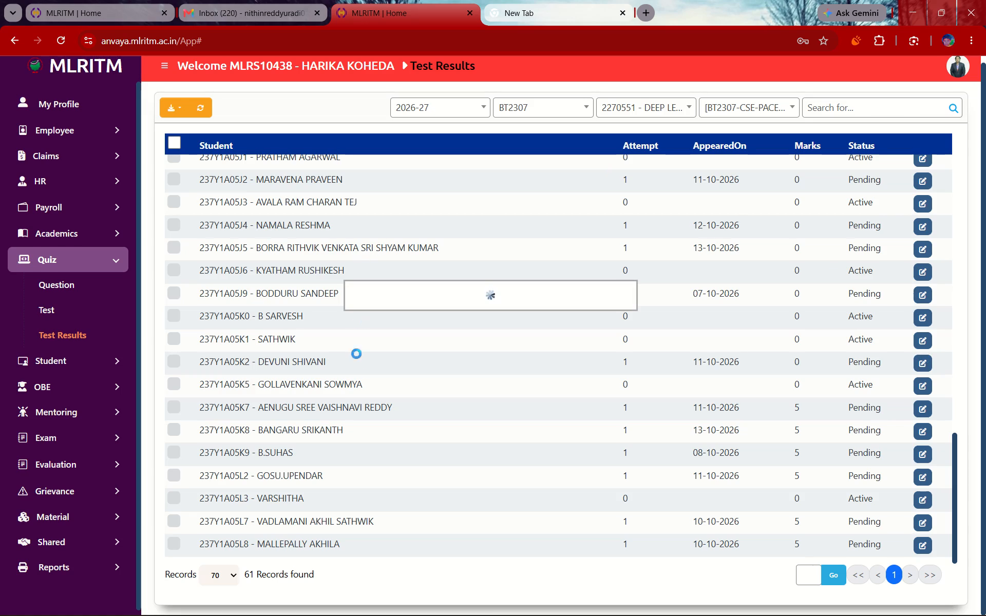
pyautogui.scroll(-1, 347, 468)
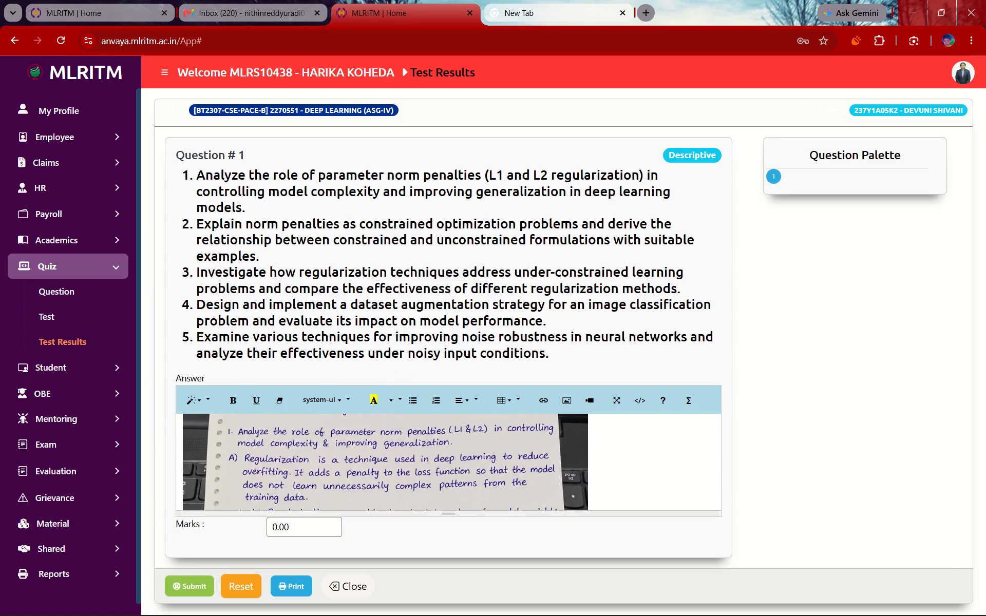
pyautogui.scroll(1, 333, 486)
pyautogui.click(305, 525)
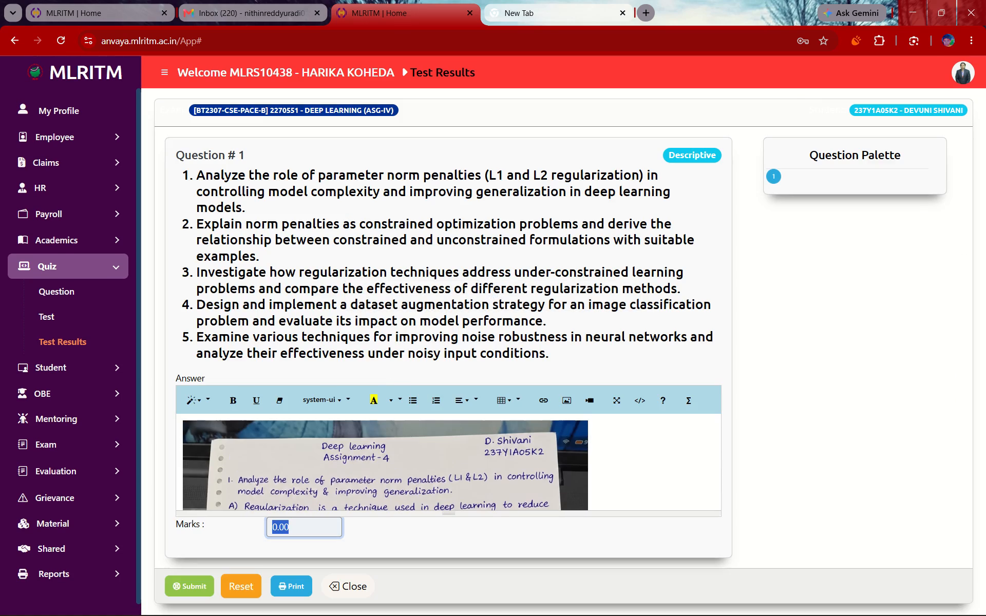
pyautogui.press('BackSpace')
pyautogui.write('5.00')
pyautogui.click(197, 590)
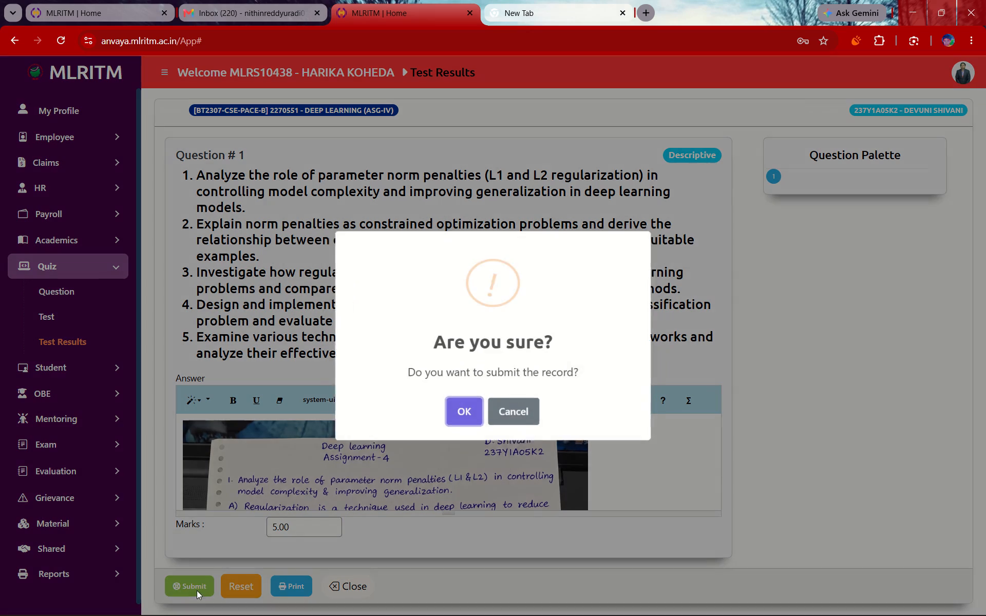
pyautogui.click(466, 412)
pyautogui.click(459, 417)
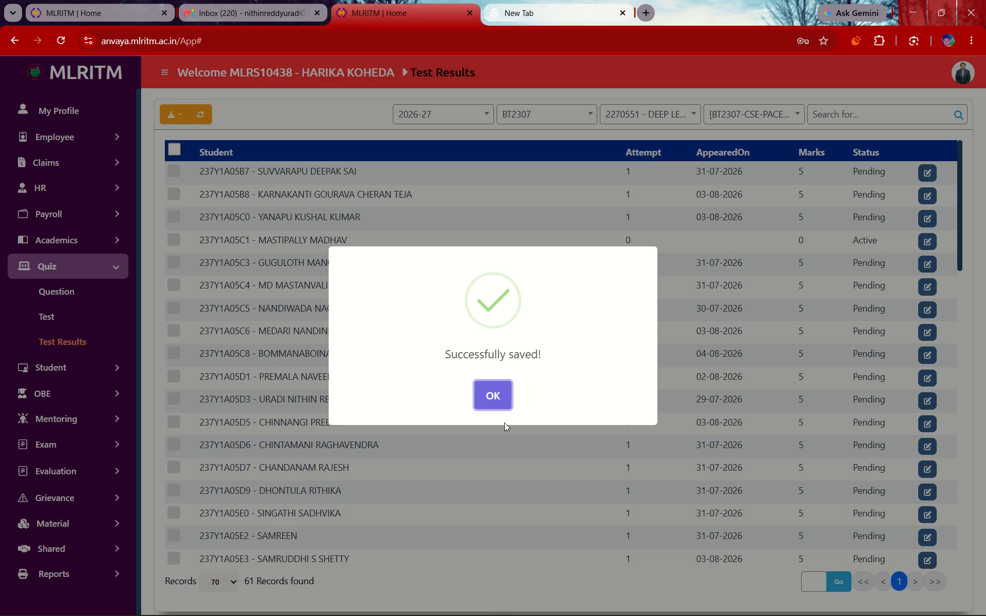
pyautogui.click(495, 401)
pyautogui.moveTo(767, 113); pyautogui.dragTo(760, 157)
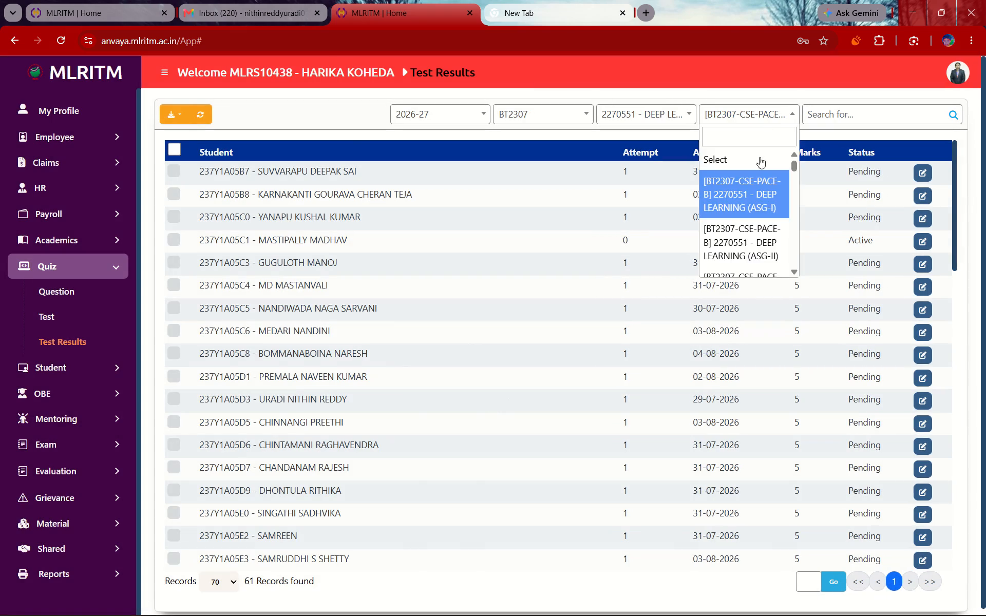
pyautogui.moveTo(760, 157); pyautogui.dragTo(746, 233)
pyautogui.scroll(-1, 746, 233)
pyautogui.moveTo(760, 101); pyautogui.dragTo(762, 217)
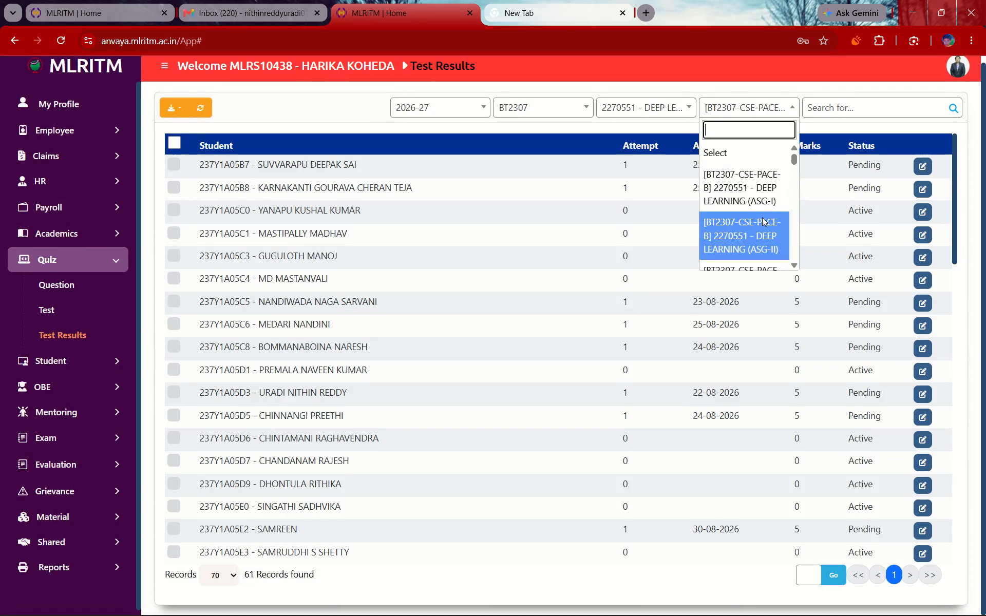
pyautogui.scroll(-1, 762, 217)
# Filter the test results to the 2270551 - DEEP LEARNING (ASG-IV) test of BT2307-CSE-PACE-B again.
pyautogui.click(770, 112)
pyautogui.scroll(-1, 763, 167)
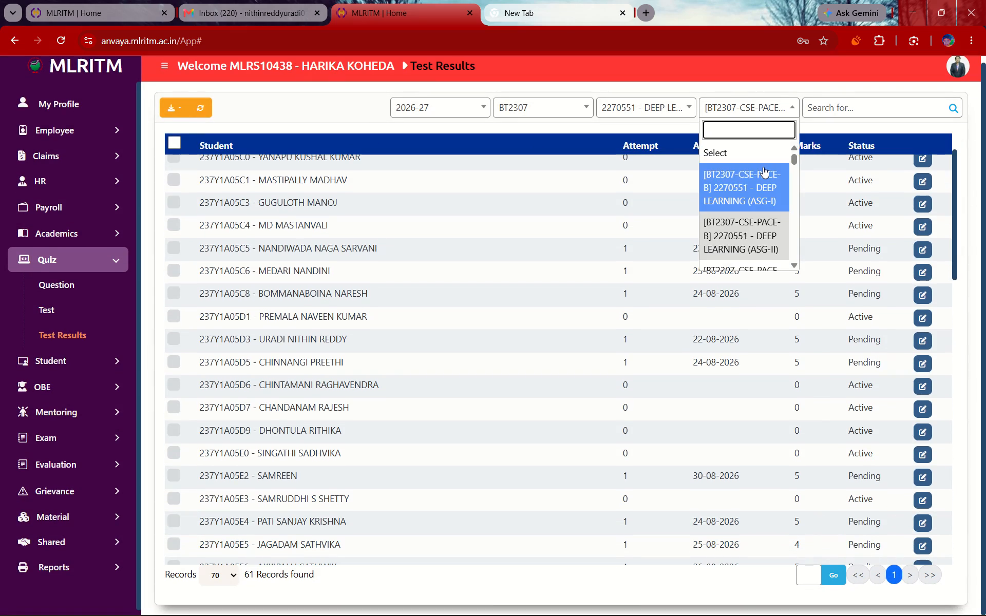
pyautogui.scroll(-2, 763, 167)
pyautogui.click(743, 213)
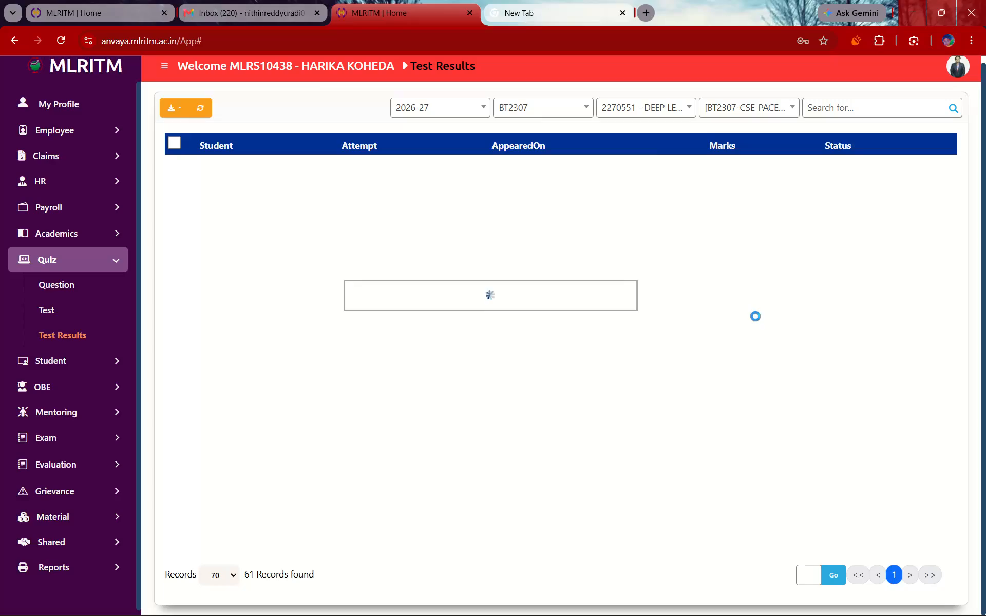
# Open the last pending ASG-IV attempt still at 0 marks, dated 07-10-2026, set its marks to 5.00 and submit the evaluation.
pyautogui.scroll(-6, 755, 316)
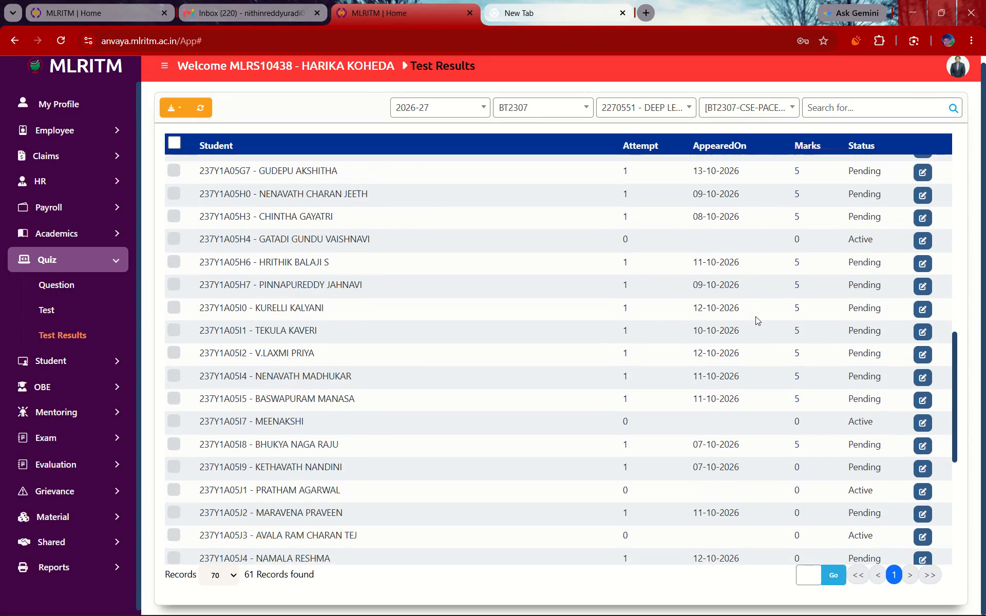
pyautogui.scroll(-8, 755, 316)
pyautogui.scroll(1, 755, 316)
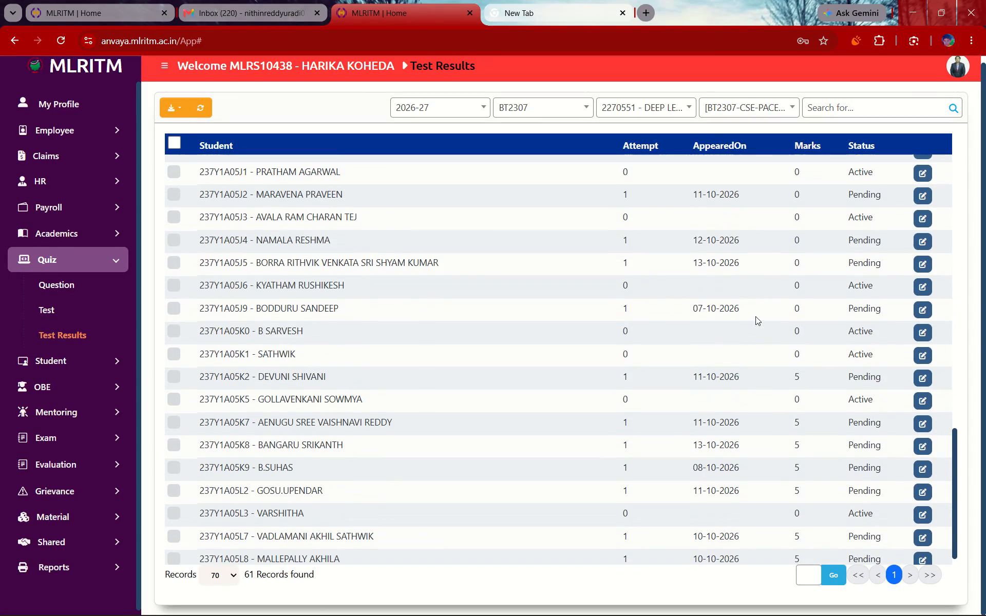
pyautogui.click(920, 312)
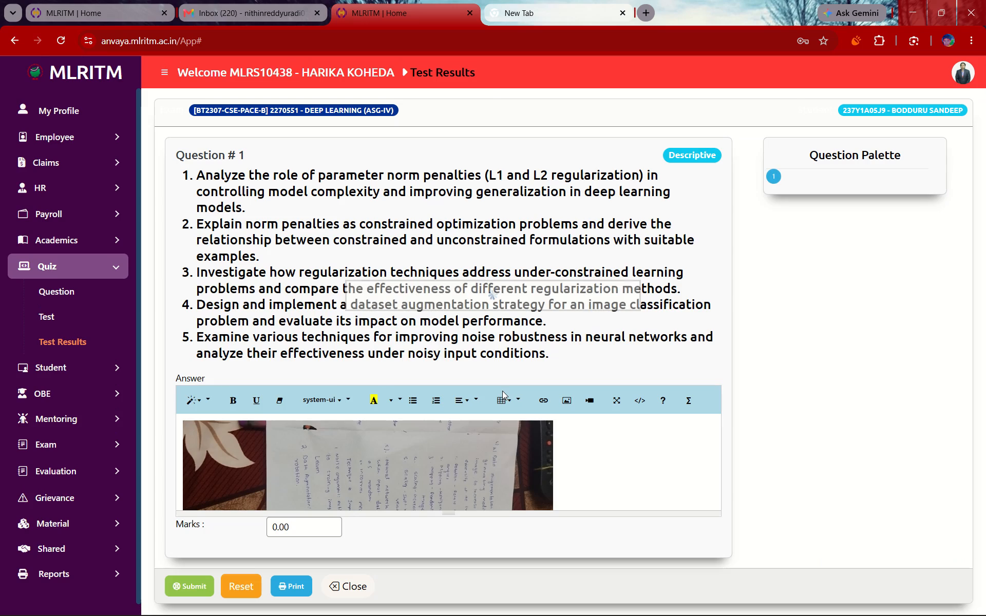
pyautogui.scroll(-2, 466, 441)
pyautogui.doubleClick(297, 532)
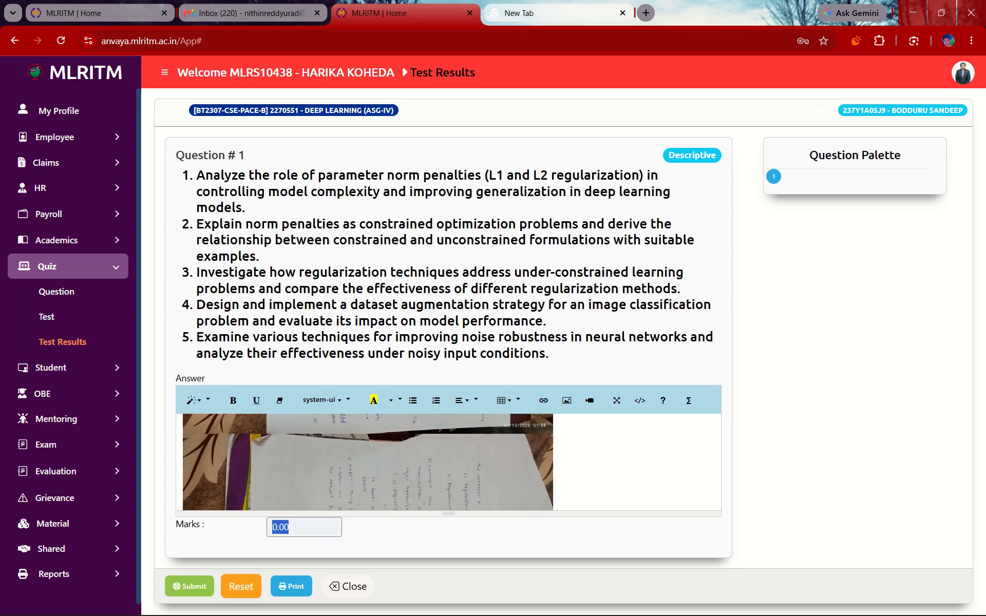
pyautogui.press('BackSpace')
pyautogui.write('5.00')
pyautogui.click(196, 592)
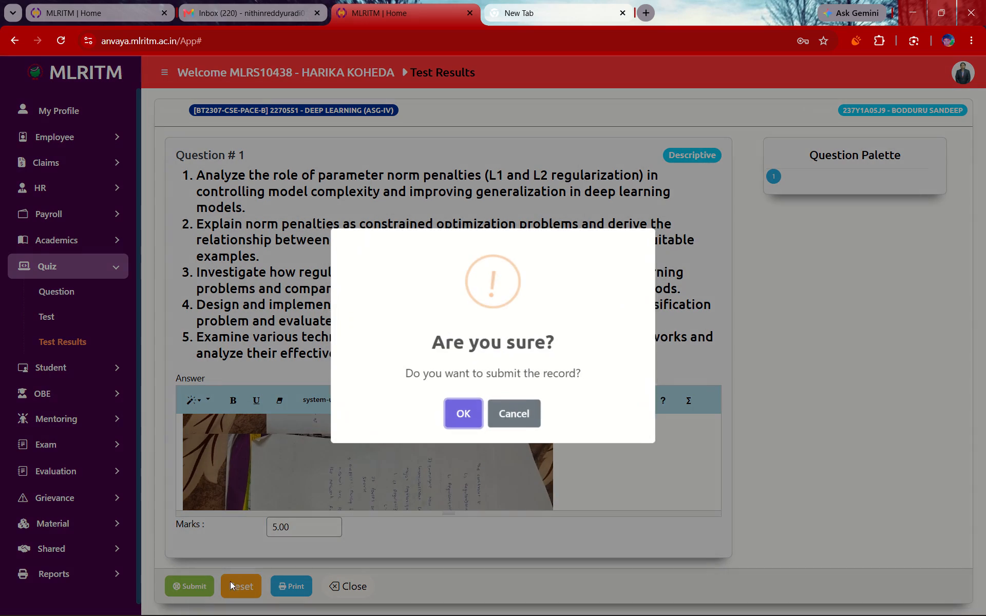
pyautogui.click(462, 408)
pyautogui.click(464, 427)
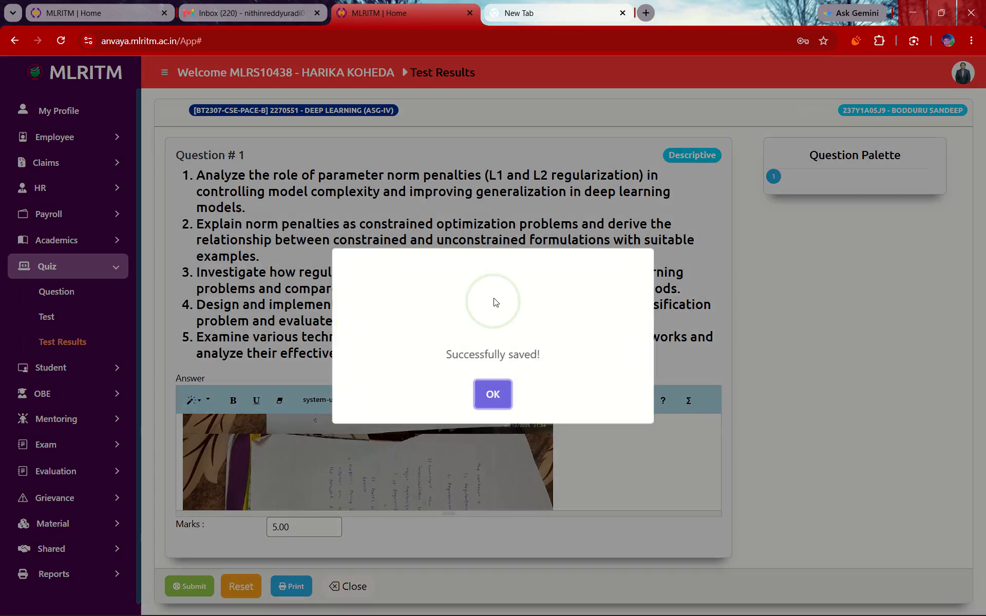
pyautogui.click(488, 390)
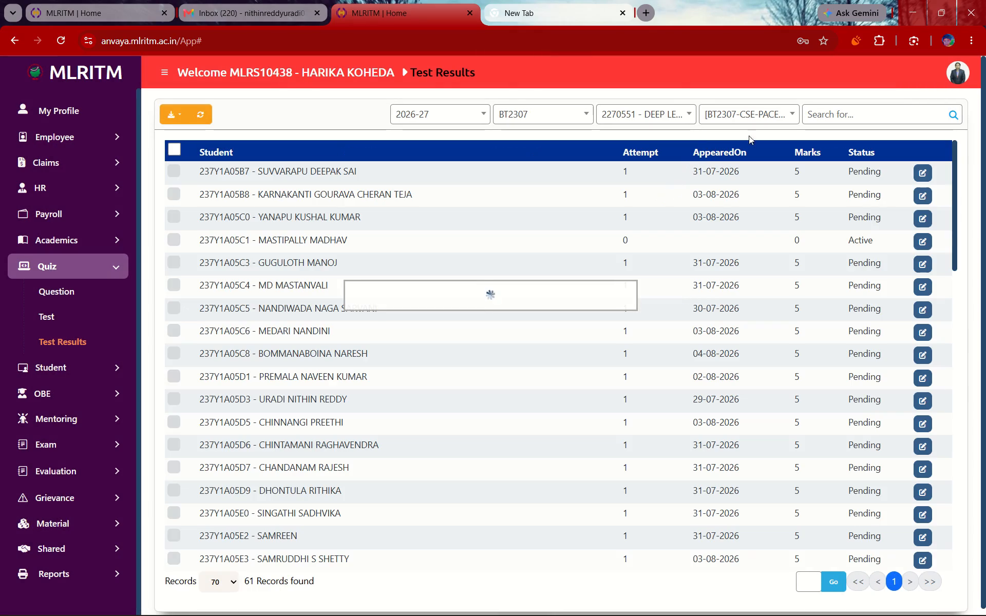
# Filter the test results to the 2270551 - DEEP LEARNING (ASG-IV) test of BT2307-CSE-PACE-B again.
pyautogui.click(767, 101)
pyautogui.click(762, 105)
pyautogui.scroll(-1, 727, 225)
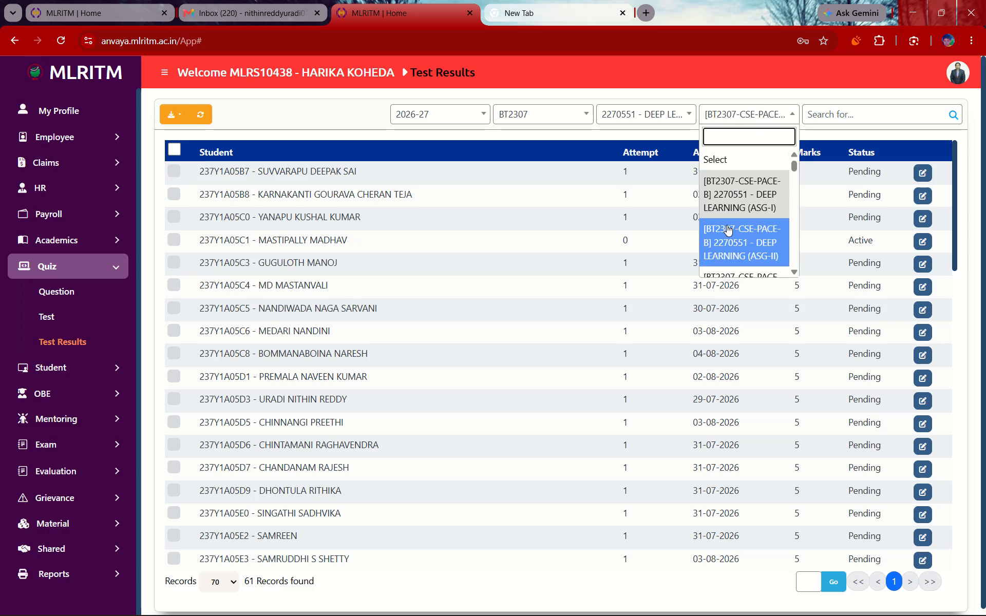
pyautogui.scroll(-1, 727, 225)
pyautogui.click(739, 261)
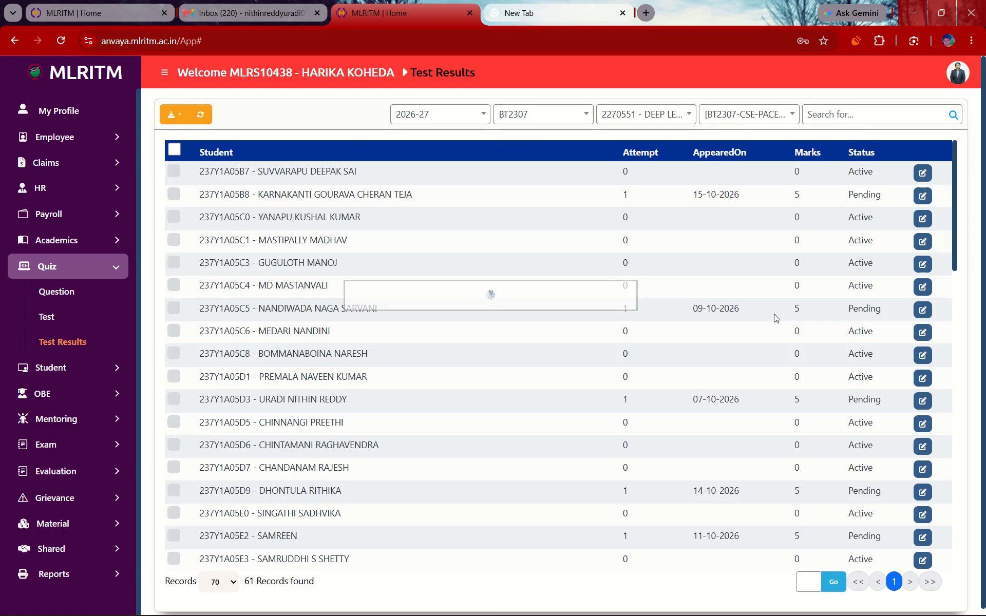
# Open the last pending ASG-IV attempt still at 0 marks, dated 13-10-2026, set its marks to 5.00 and submit the evaluation.
pyautogui.scroll(-11, 774, 314)
pyautogui.scroll(-18, 774, 314)
pyautogui.scroll(1, 774, 314)
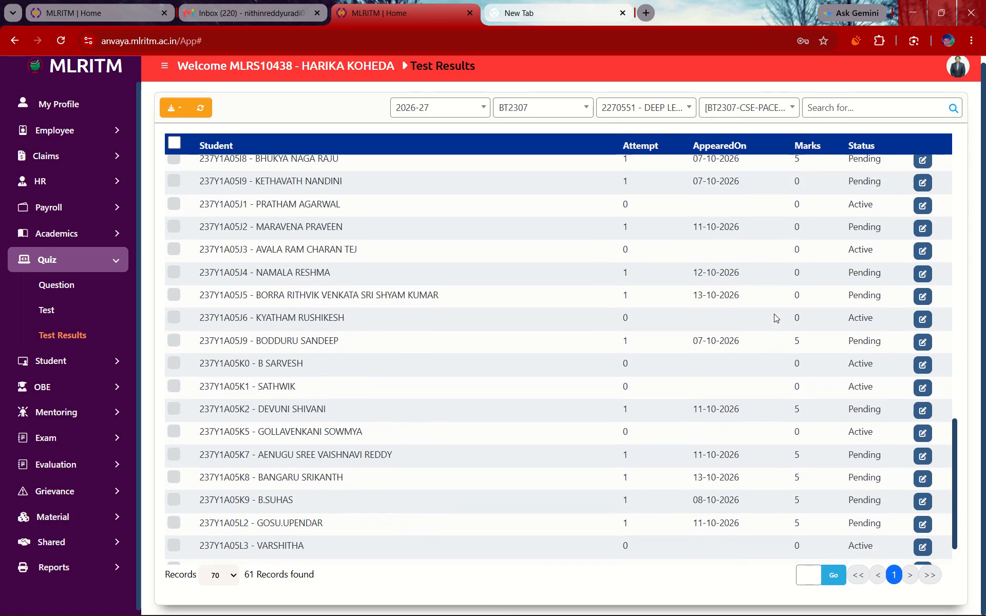
pyautogui.scroll(1, 774, 314)
pyautogui.click(926, 322)
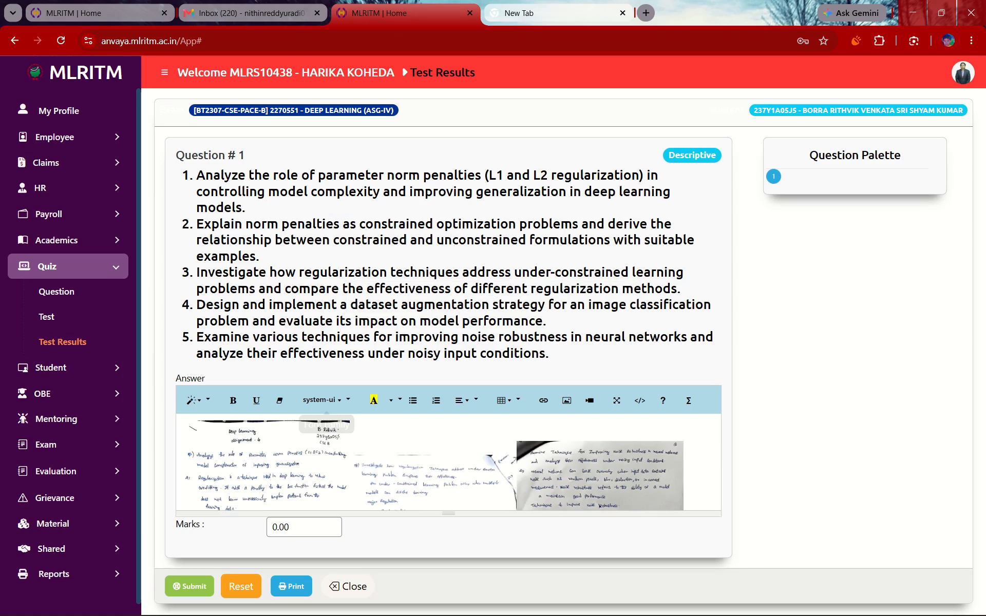
pyautogui.click(311, 530)
pyautogui.press('BackSpace')
pyautogui.write('5.00')
pyautogui.click(193, 579)
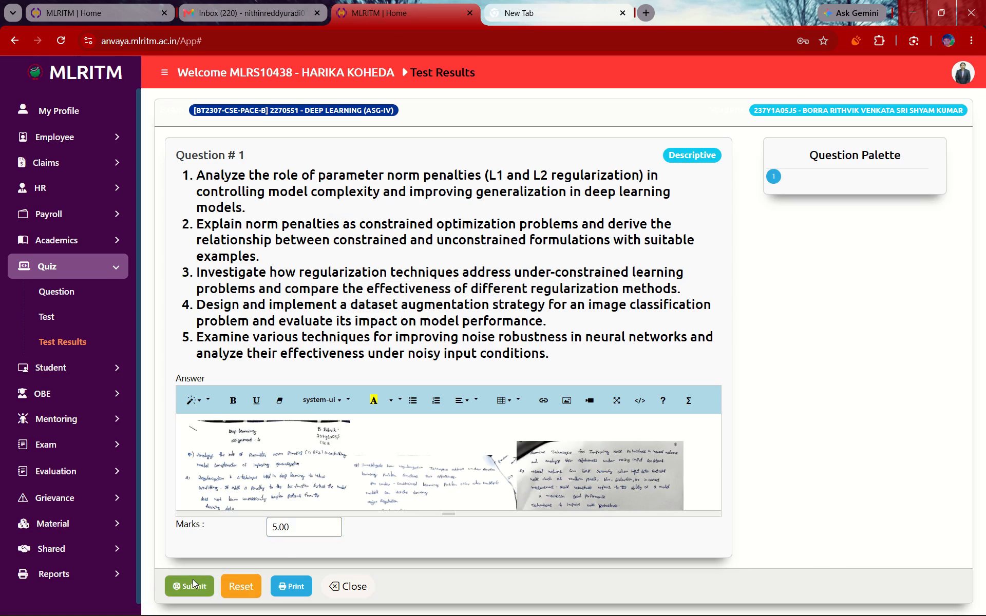
pyautogui.click(470, 403)
pyautogui.click(462, 419)
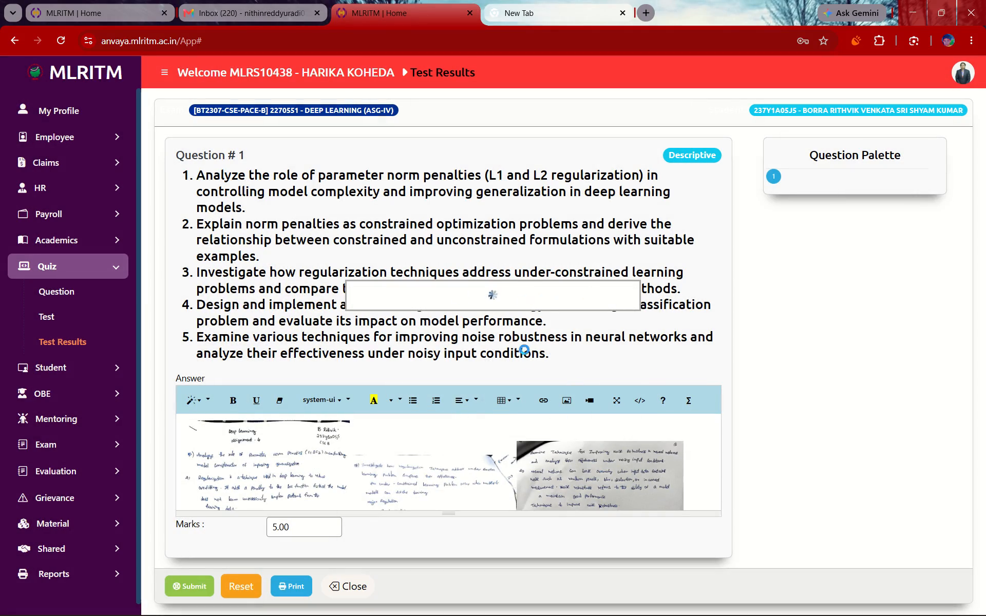
pyautogui.click(501, 393)
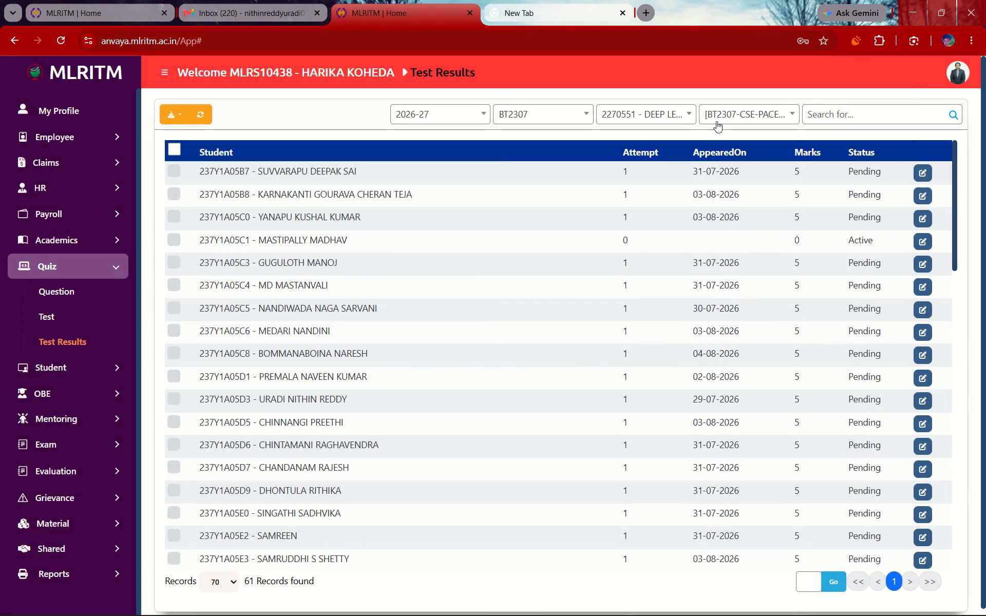
# Filter the test results to the 2270551 - DEEP LEARNING (ASG-IV) test of BT2307-CSE-PACE-B again.
pyautogui.click(727, 120)
pyautogui.scroll(-2, 722, 191)
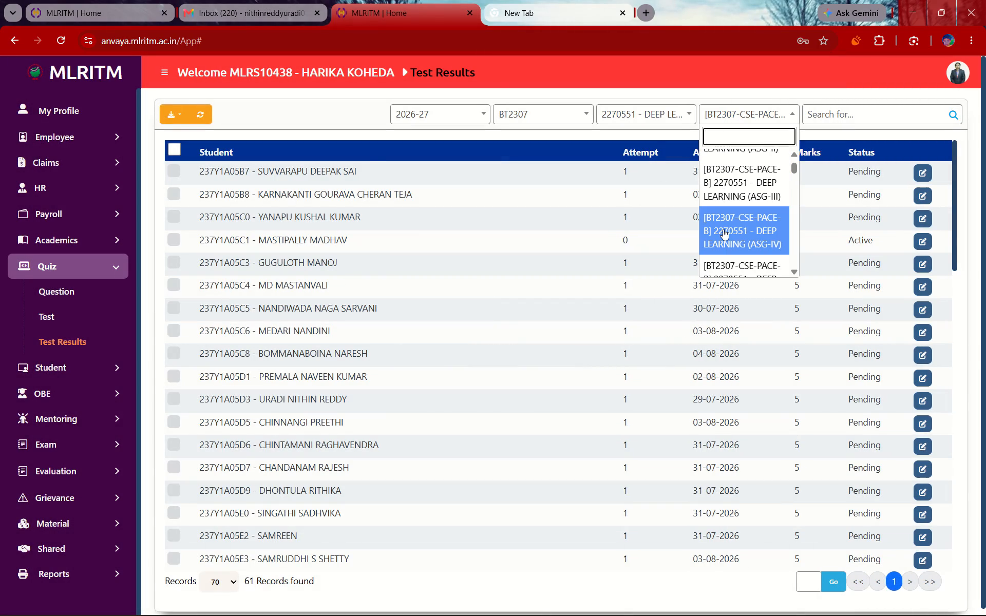
pyautogui.click(723, 229)
# Open the last pending ASG-IV attempt still at 0 marks, dated 12-10-2026, set its marks to 5.00 and submit the evaluation.
pyautogui.scroll(-13, 739, 276)
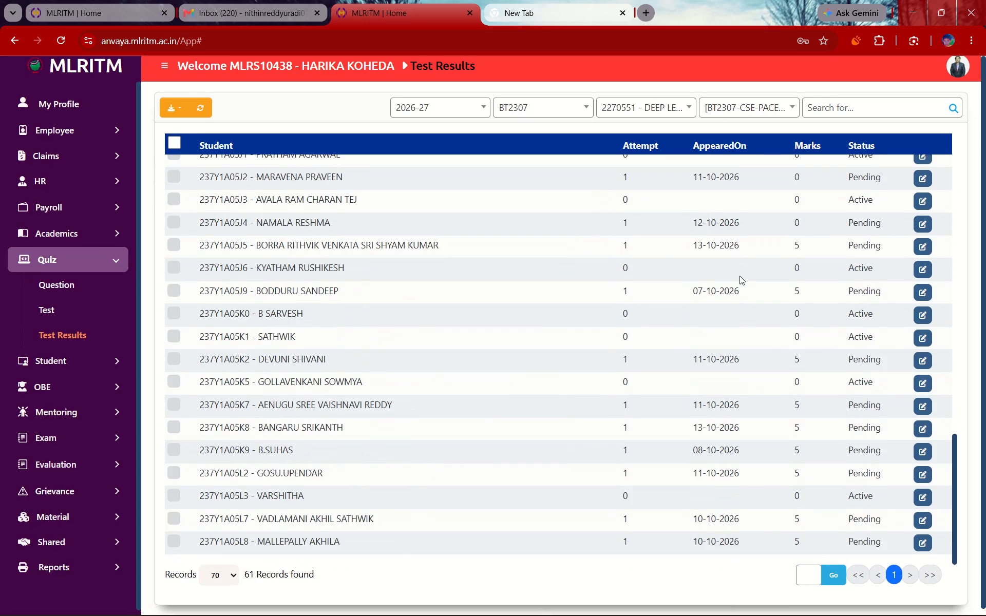
pyautogui.scroll(2, 739, 276)
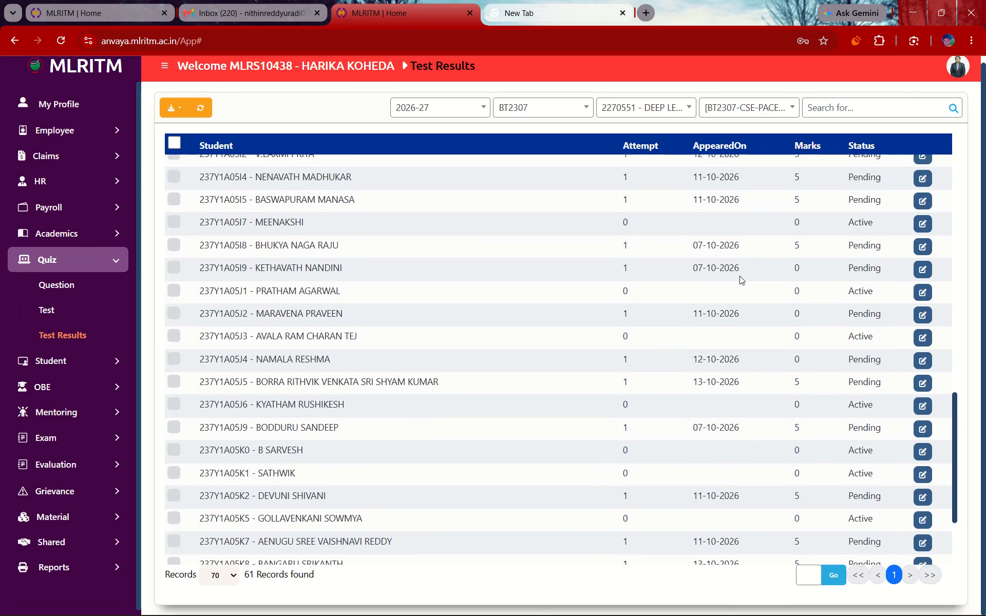
pyautogui.scroll(1, 739, 276)
pyautogui.click(923, 365)
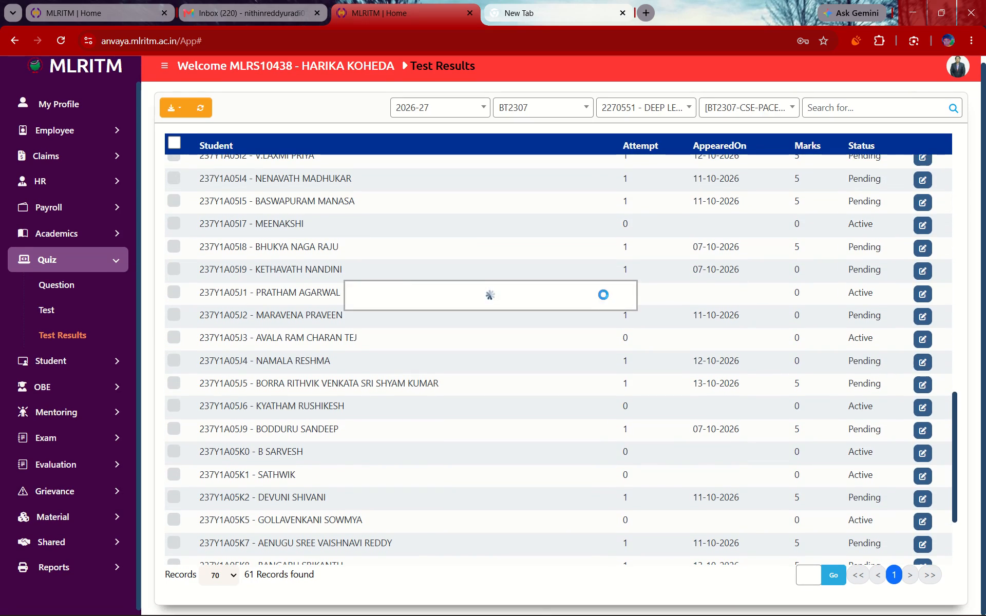
pyautogui.scroll(-1, 249, 526)
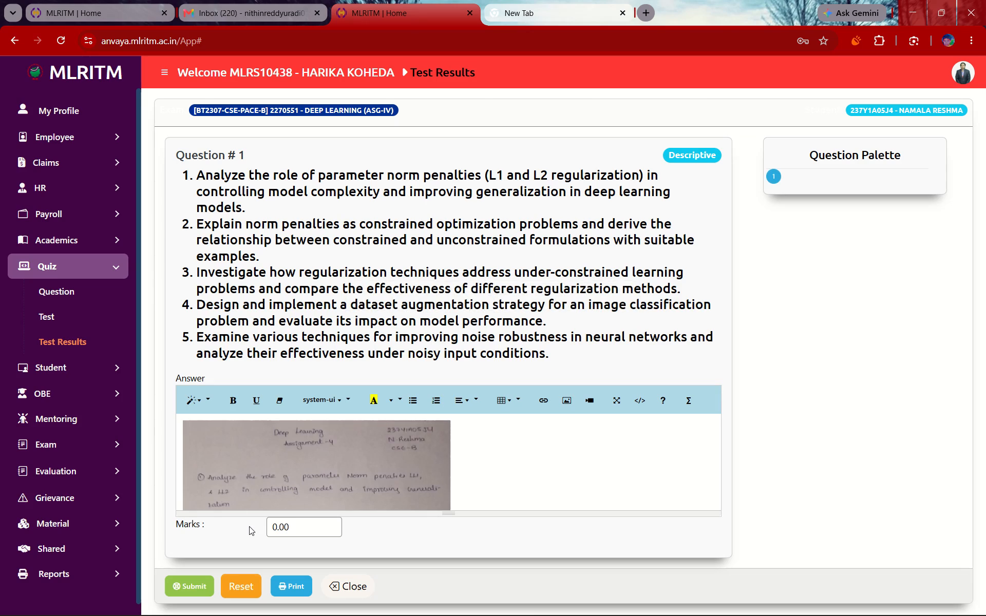
pyautogui.scroll(-7, 358, 447)
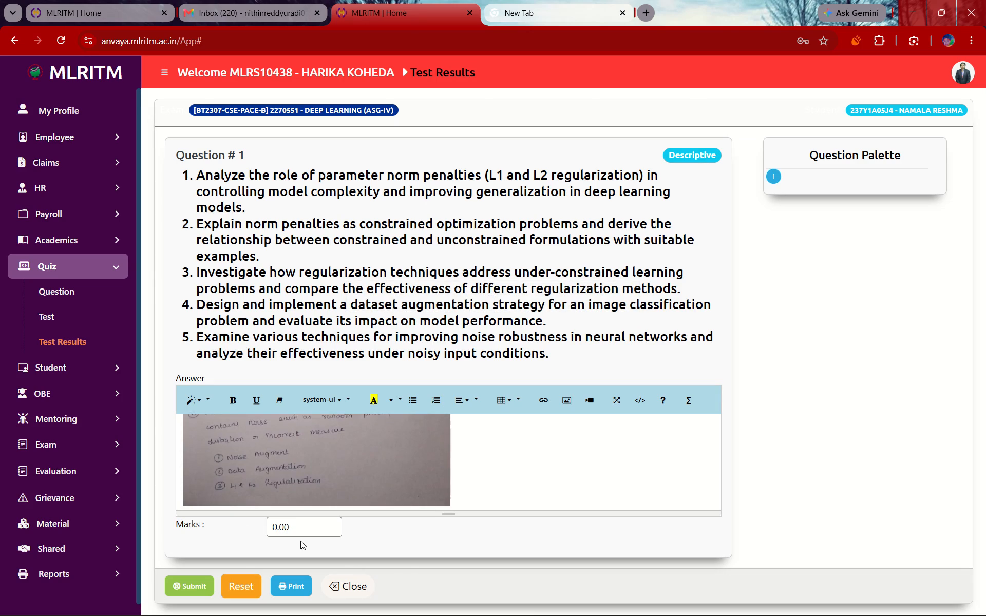
pyautogui.click(312, 528)
pyautogui.press('BackSpace')
pyautogui.write('5.00')
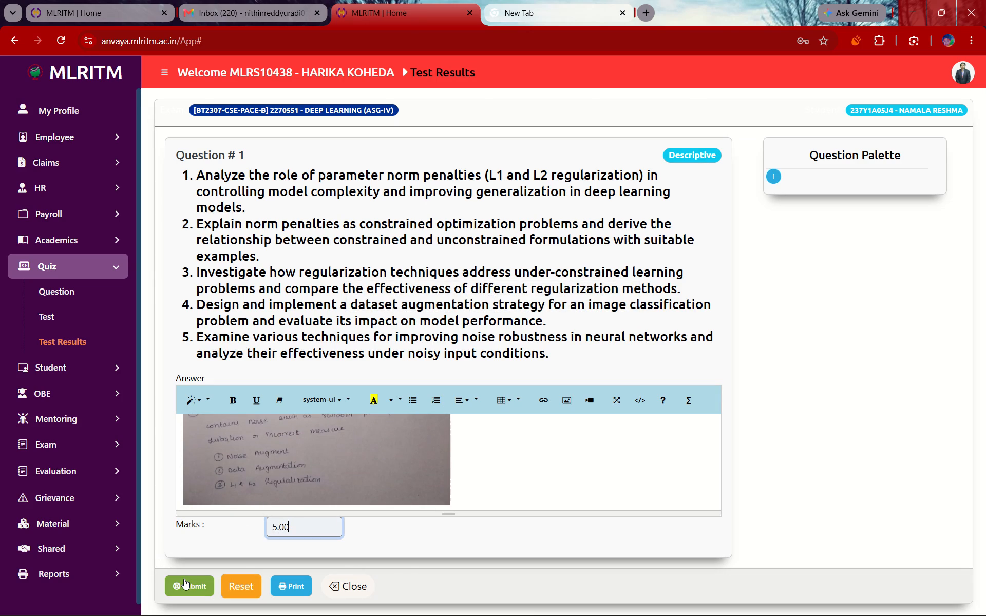
pyautogui.click(184, 579)
pyautogui.click(453, 413)
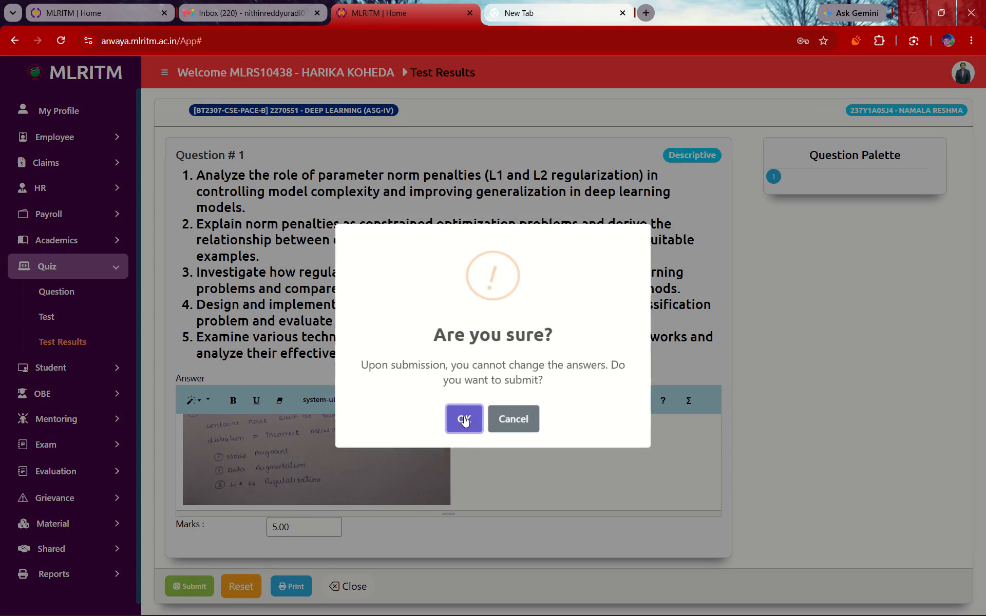
pyautogui.click(465, 417)
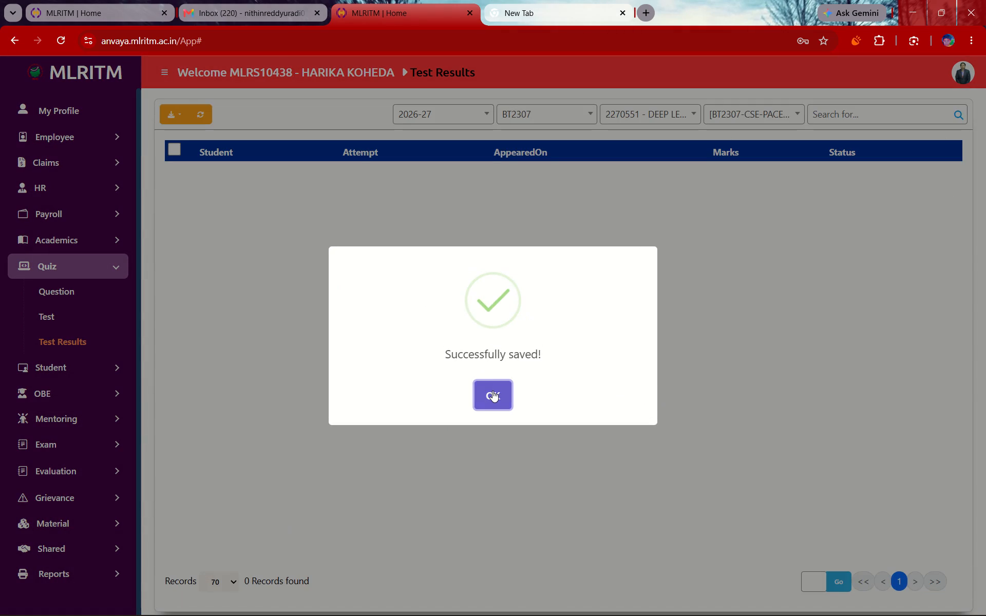
# Filter the test results to the 2270551 - DEEP LEARNING (ASG-IV) test of BT2307-CSE-PACE-B again.
pyautogui.click(492, 391)
pyautogui.click(738, 112)
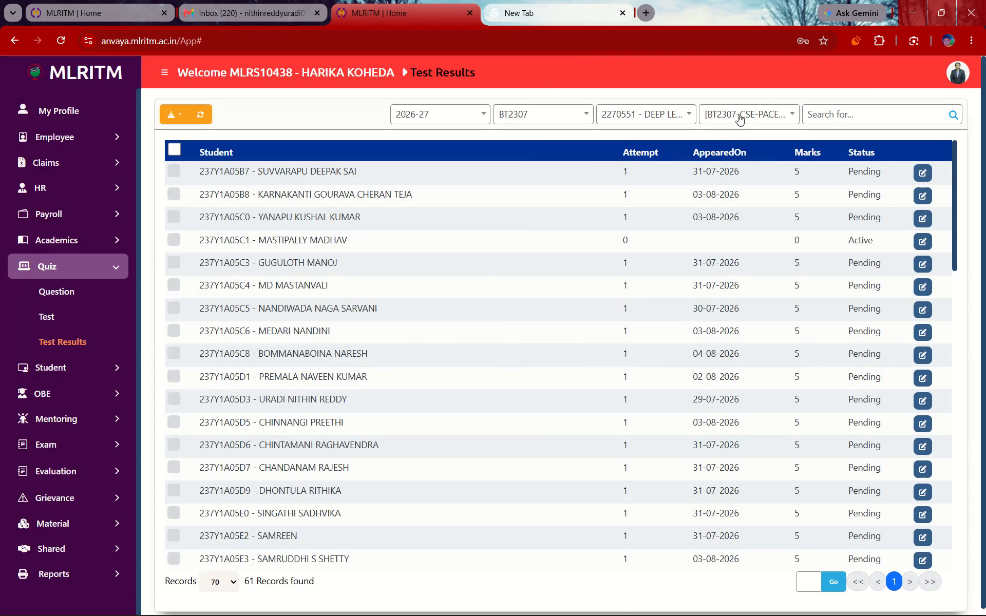
pyautogui.moveTo(740, 108); pyautogui.dragTo(735, 232)
pyautogui.scroll(-1, 735, 232)
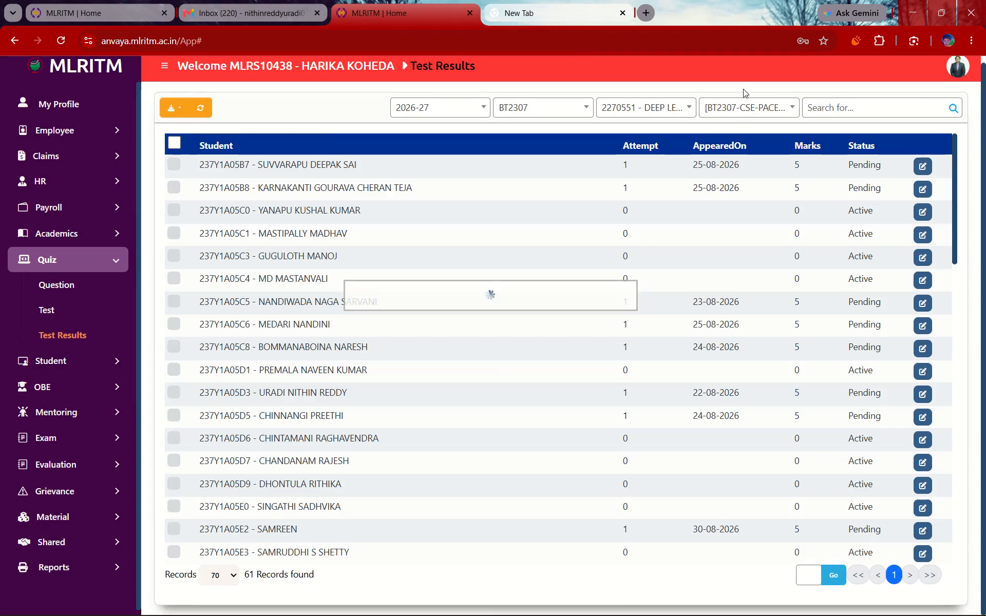
pyautogui.click(728, 106)
pyautogui.scroll(-2, 742, 189)
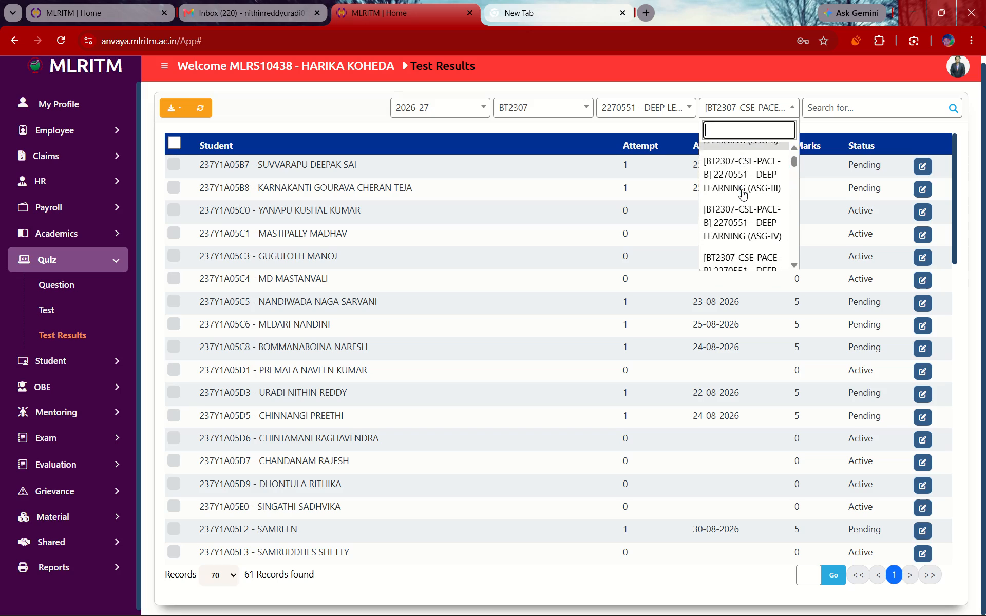
pyautogui.scroll(-1, 742, 189)
pyautogui.scroll(3, 756, 226)
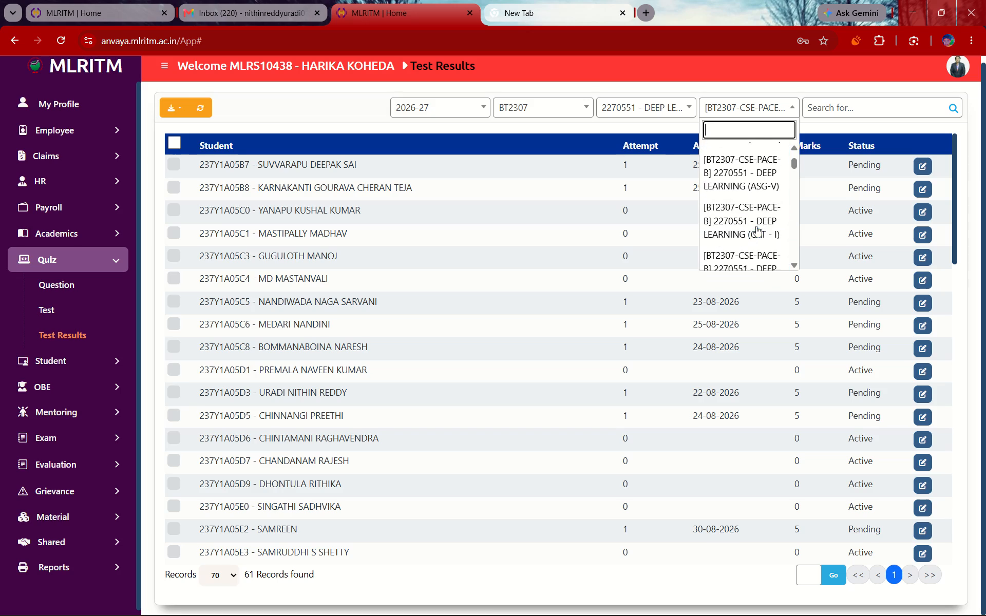
pyautogui.scroll(1, 756, 226)
pyautogui.click(770, 173)
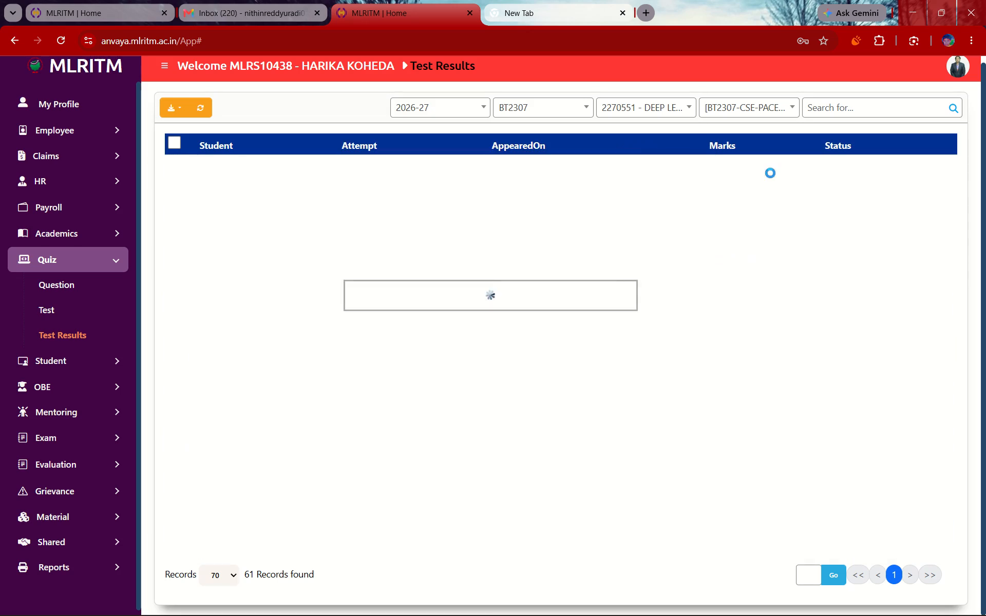
# Open the pending ASG-IV attempt still at 0 marks, dated 07-10-2026, set its marks to 5.00 and submit the evaluation.
pyautogui.scroll(-5, 806, 274)
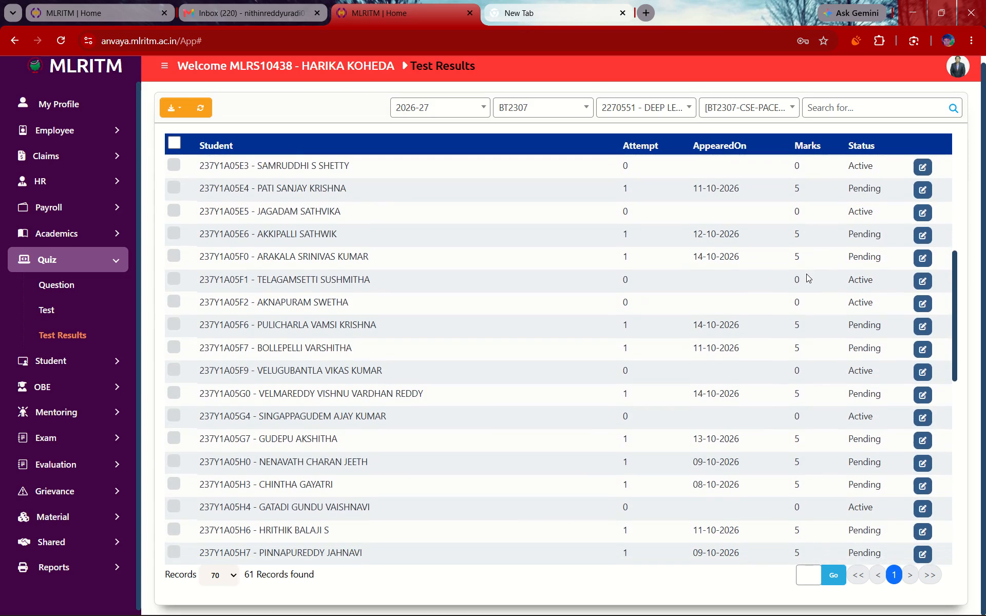
pyautogui.scroll(-4, 806, 274)
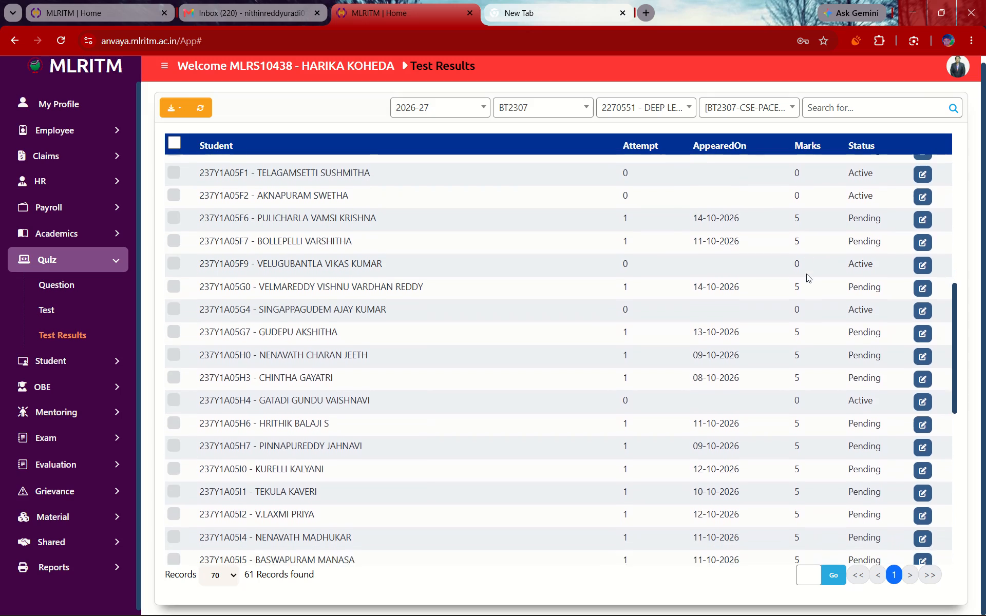
pyautogui.scroll(-4, 806, 274)
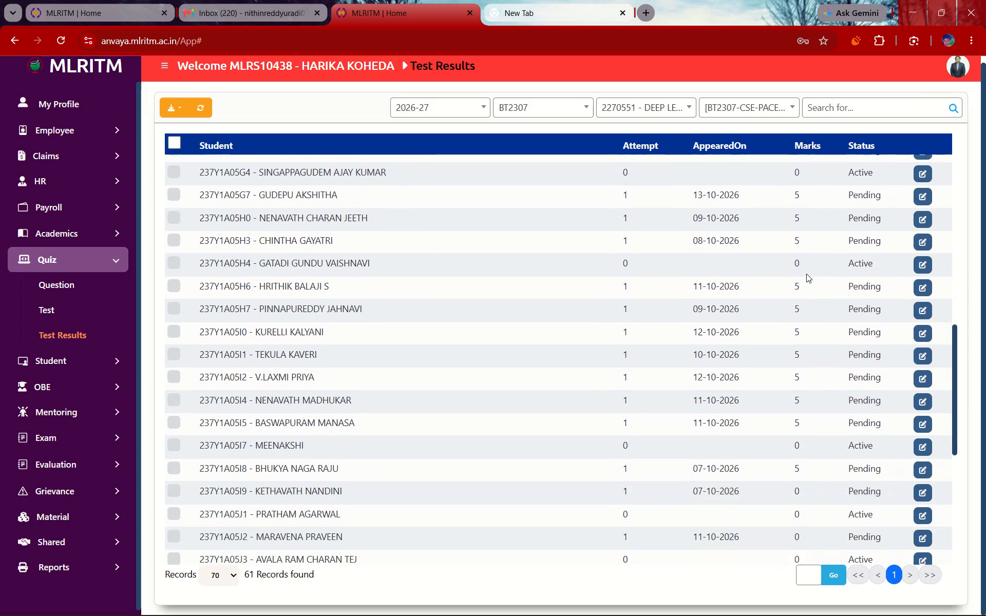
pyautogui.scroll(-4, 806, 274)
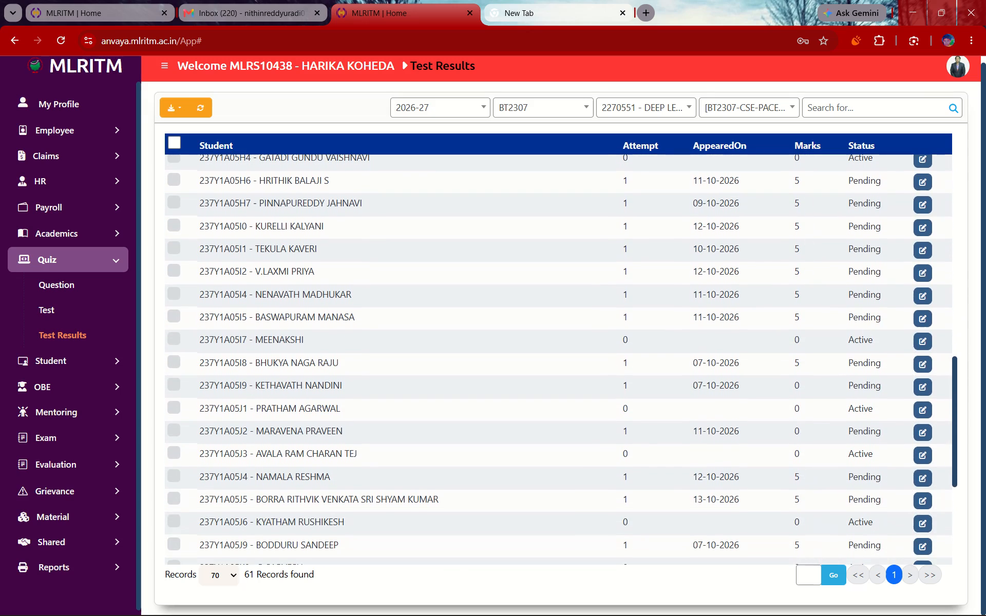
pyautogui.click(917, 385)
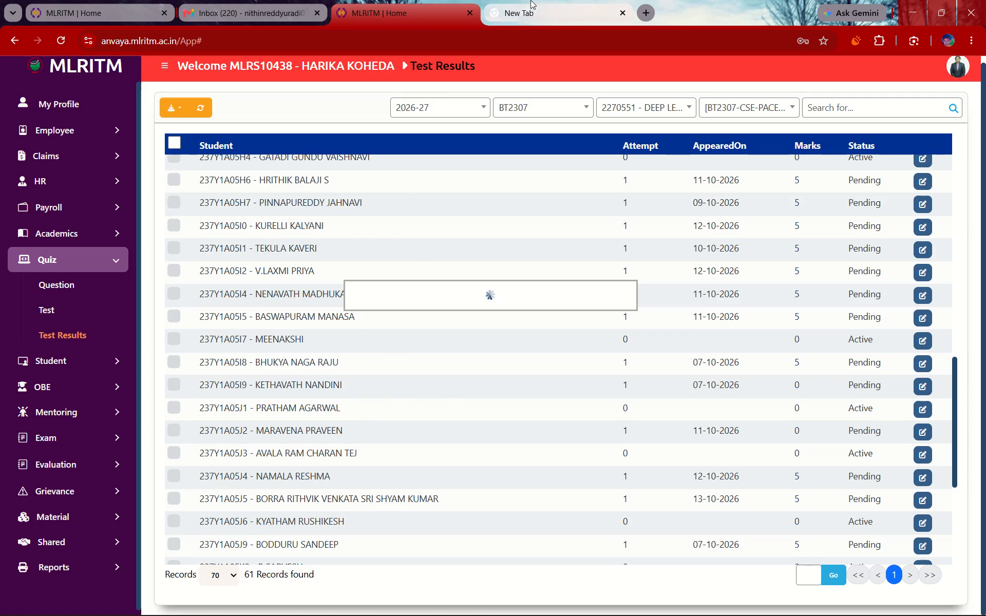
pyautogui.click(601, 0)
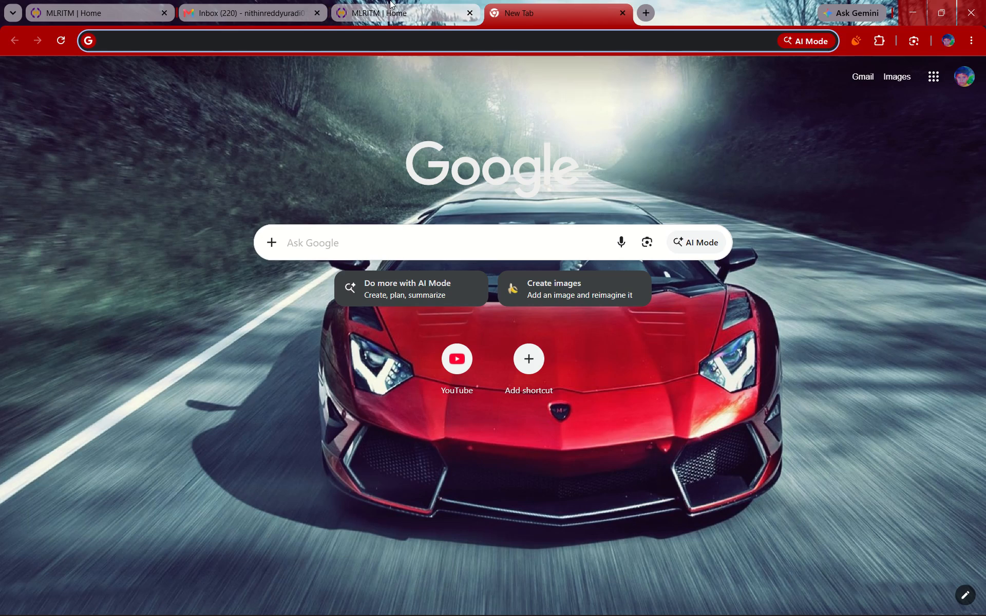
pyautogui.click(390, 0)
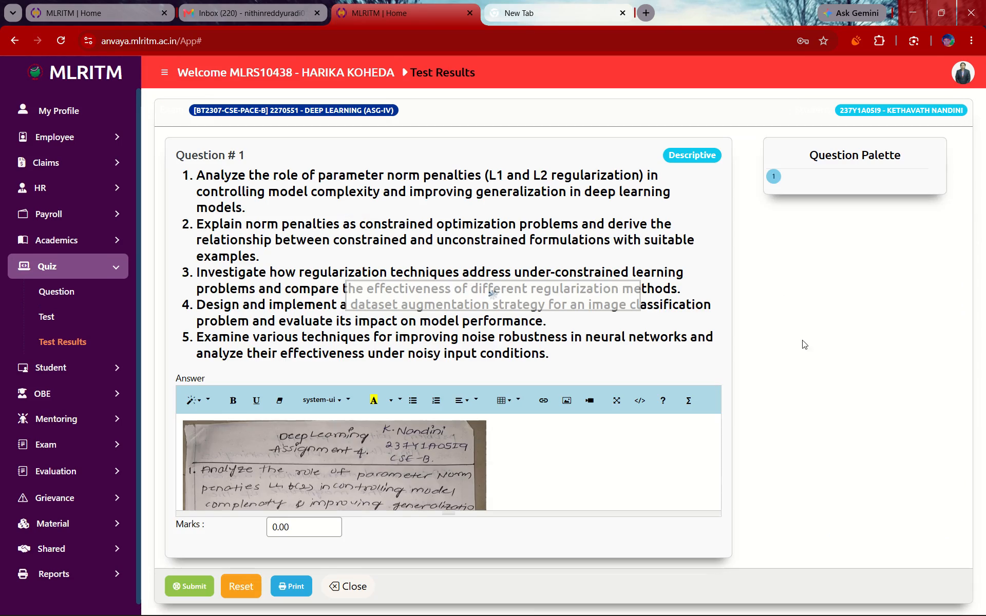
pyautogui.click(305, 533)
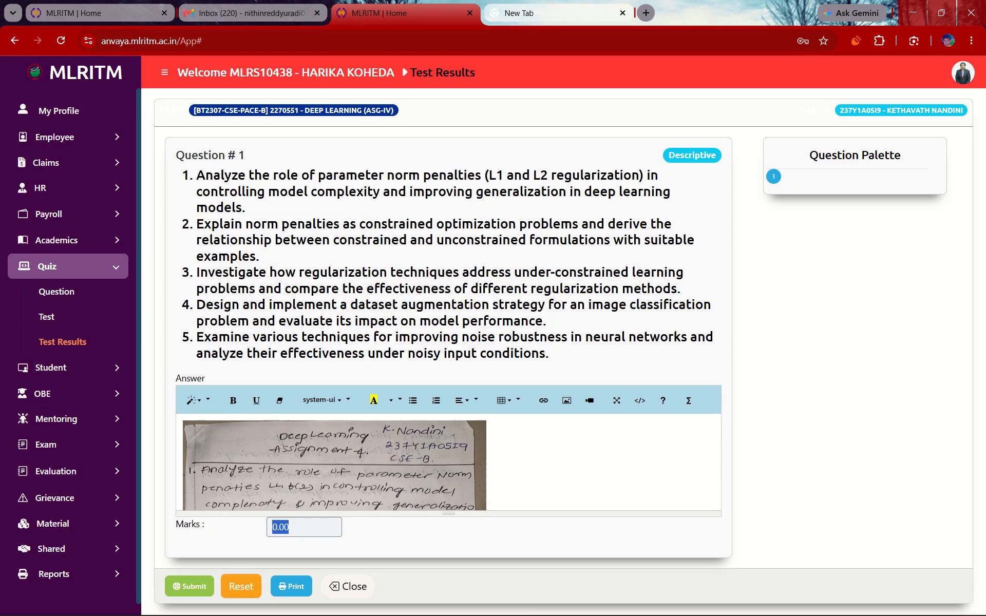
pyautogui.press('BackSpace')
pyautogui.write('5.00')
pyautogui.click(206, 581)
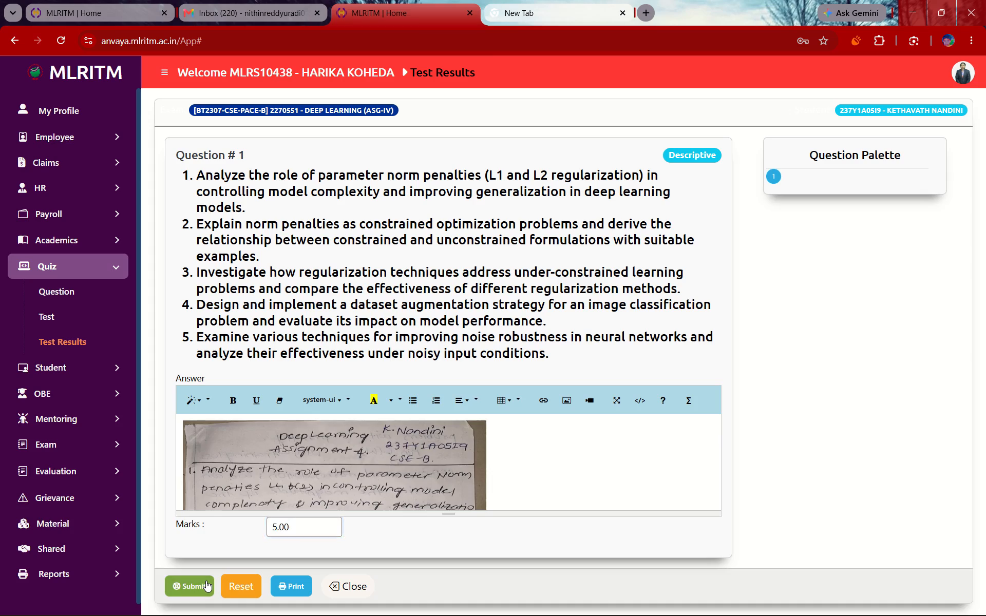
pyautogui.click(457, 408)
pyautogui.click(464, 420)
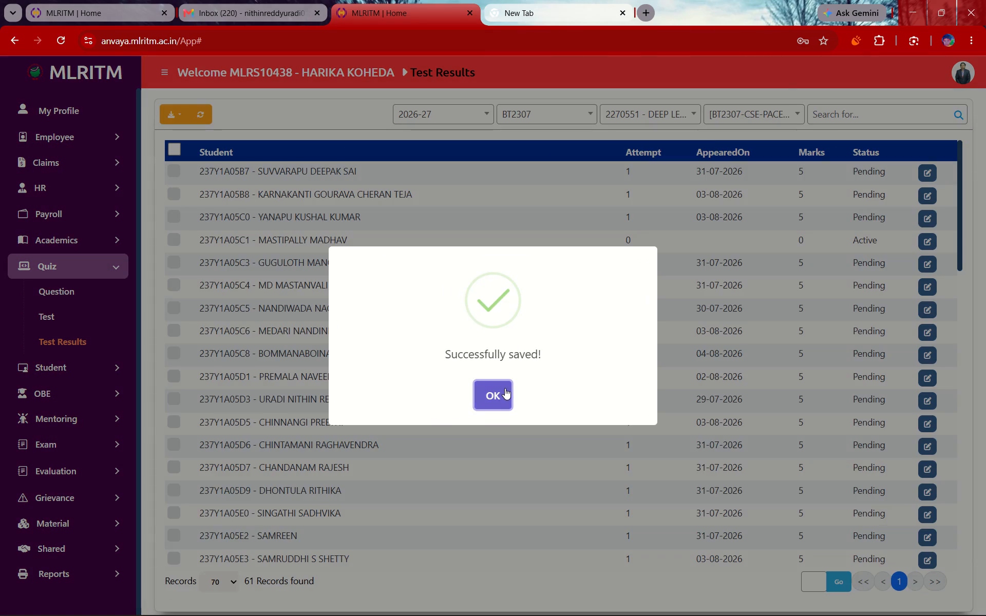
pyautogui.click(505, 388)
# Filter the test results to the 2270551 - DEEP LEARNING (ASG-IV) test of BT2307-CSE-PACE-B again.
pyautogui.click(749, 115)
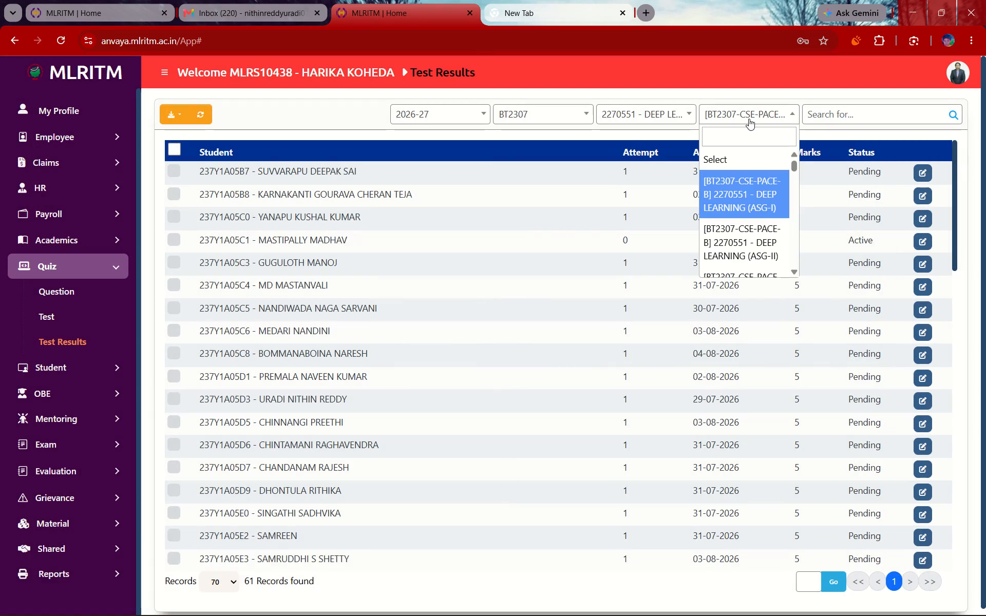
pyautogui.scroll(-3, 757, 197)
pyautogui.click(742, 213)
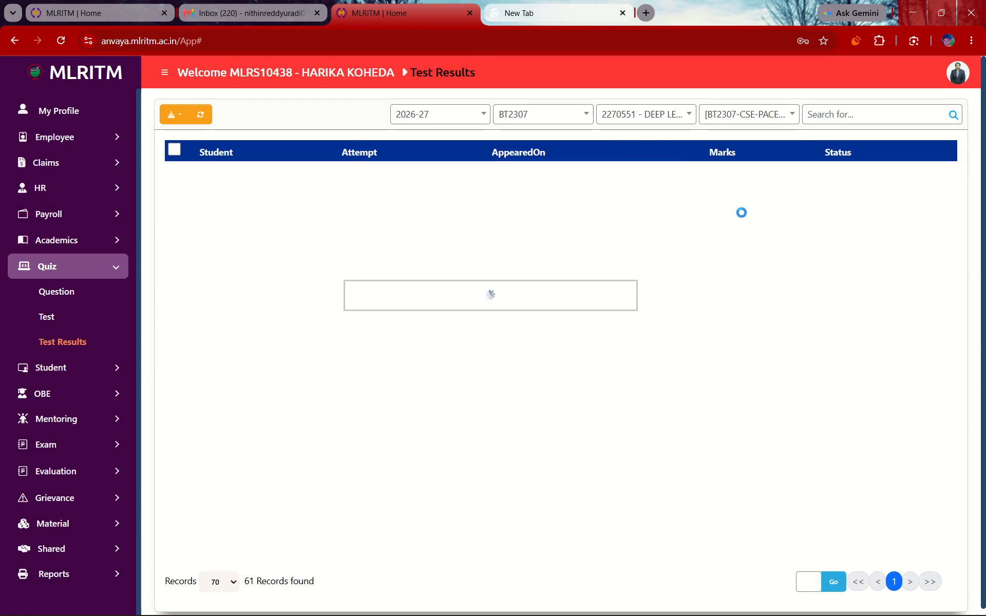
# Open the pending ASG-IV attempt still at 0 marks, dated 11-10-2026, set its marks to 5.00 and submit the evaluation.
pyautogui.scroll(-10, 742, 213)
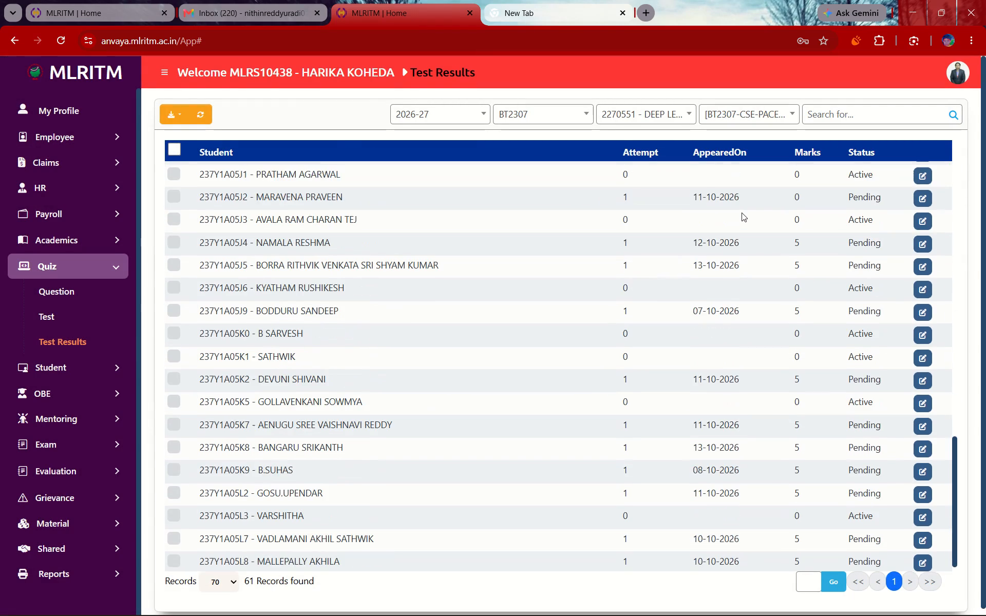
pyautogui.scroll(-6, 742, 213)
pyautogui.scroll(2, 742, 213)
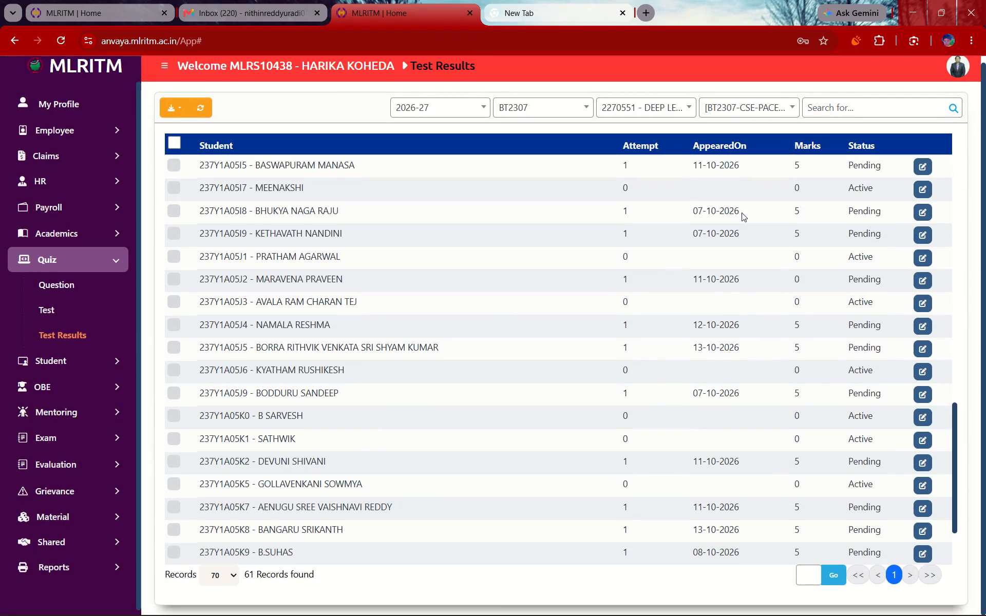
pyautogui.scroll(2, 742, 213)
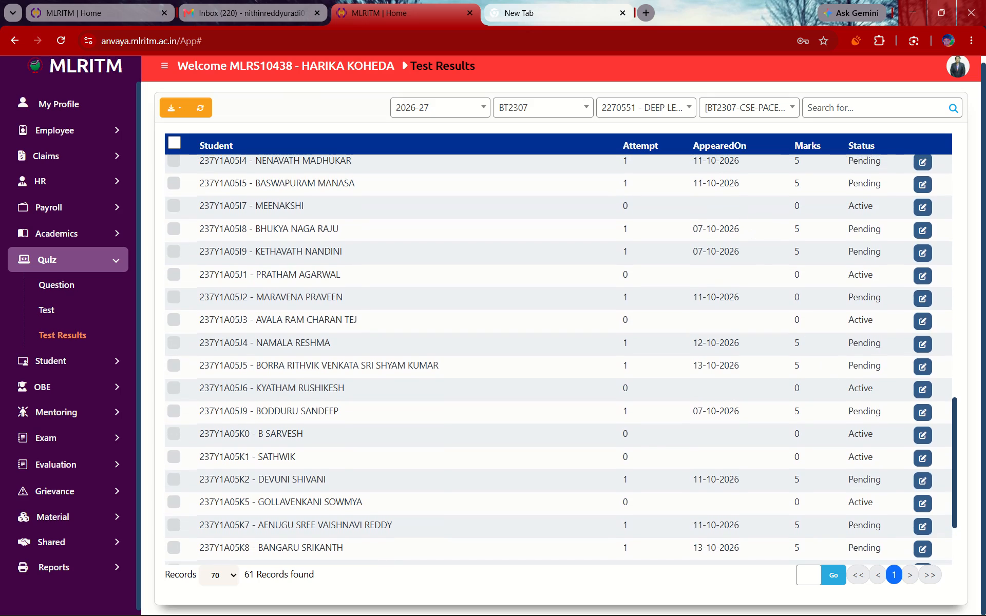
pyautogui.click(923, 299)
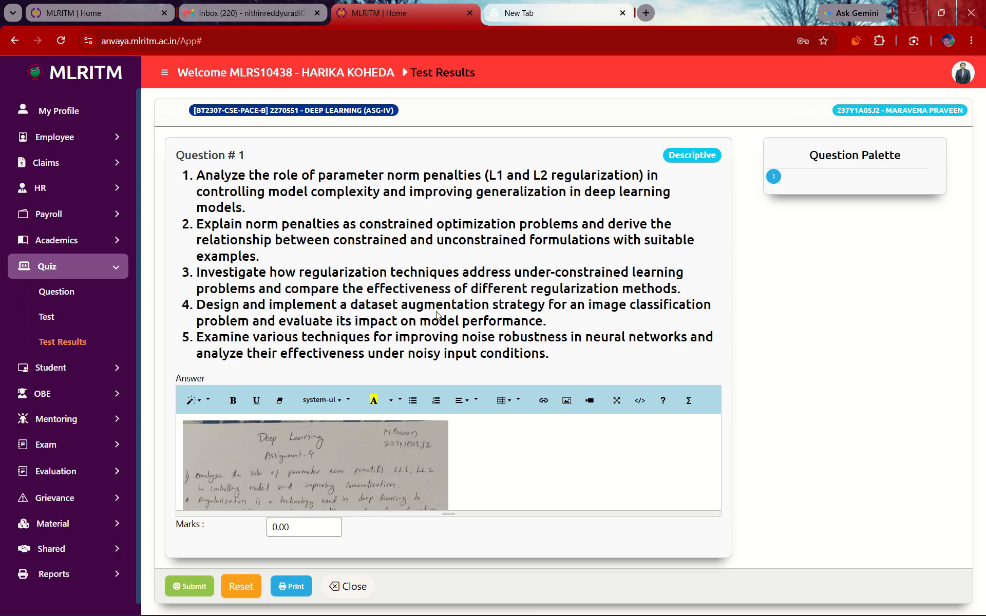
pyautogui.click(331, 524)
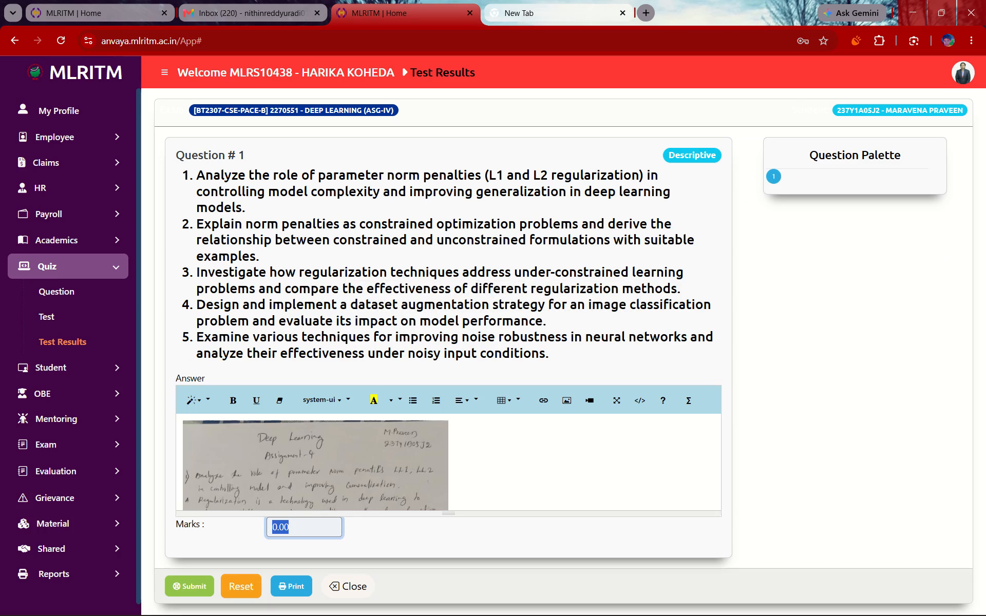
pyautogui.press('BackSpace')
pyautogui.write('5.00')
pyautogui.click(184, 590)
pyautogui.click(470, 421)
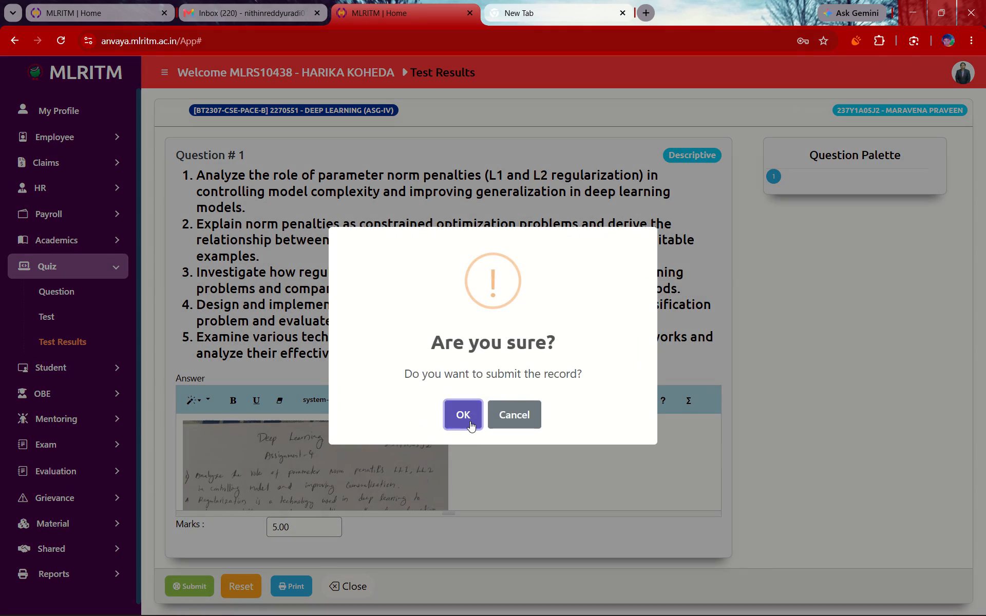
pyautogui.click(463, 419)
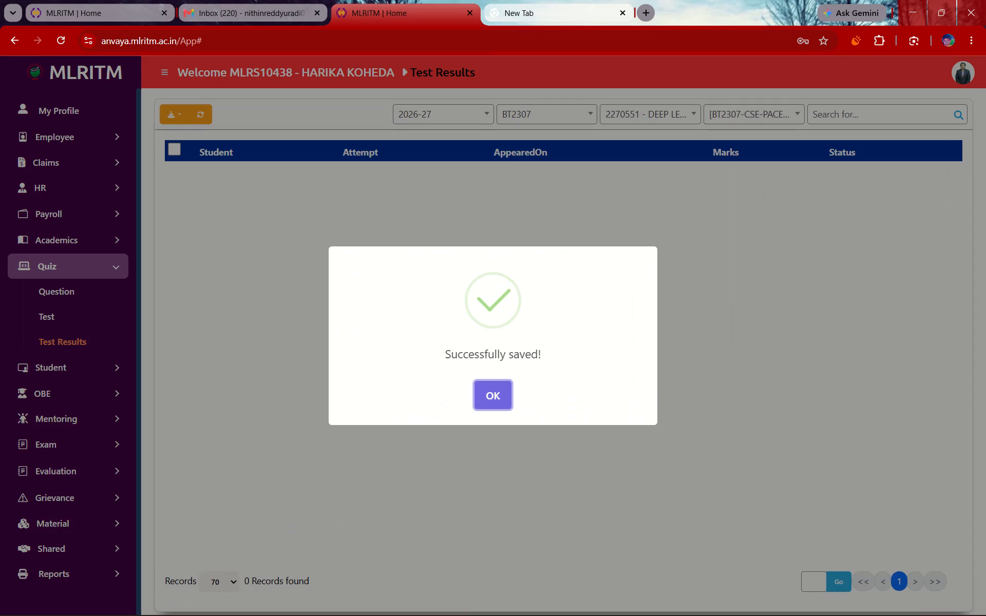
pyautogui.click(492, 387)
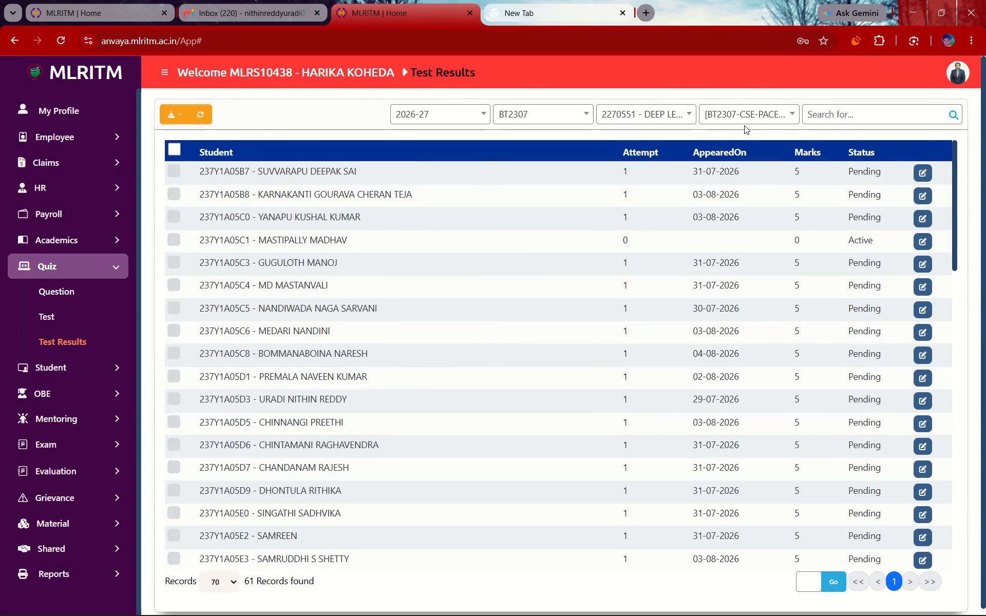
# Filter the test results to the 2270551 - DEEP LEARNING (ASG-IV) test of BT2307-CSE-PACE-B again.
pyautogui.click(744, 125)
pyautogui.click(754, 116)
pyautogui.scroll(-2, 740, 210)
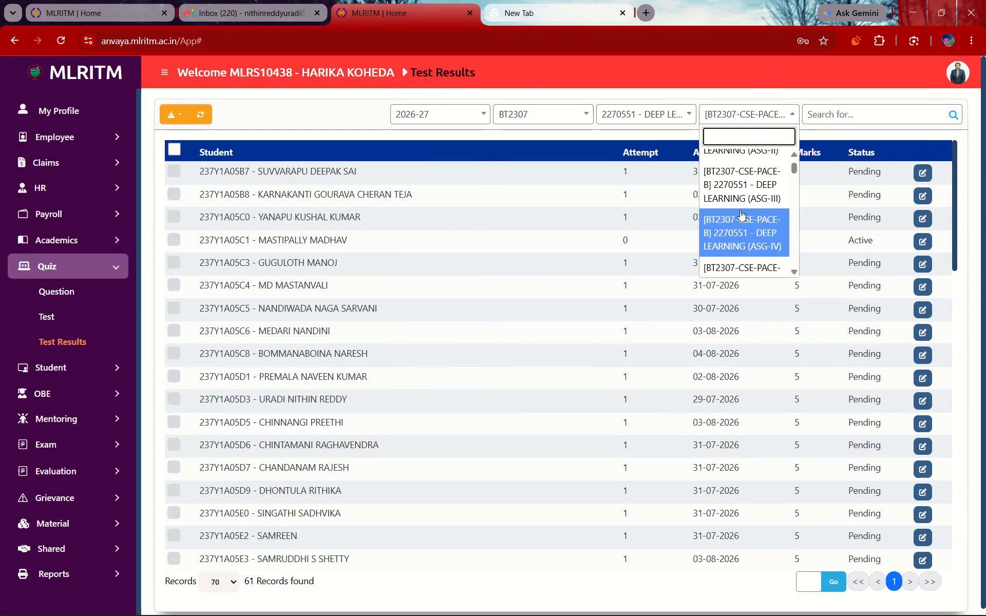
pyautogui.click(716, 220)
# Check the ASG-IV results list for any pending attempts still at 0 marks.
pyautogui.scroll(-7, 733, 361)
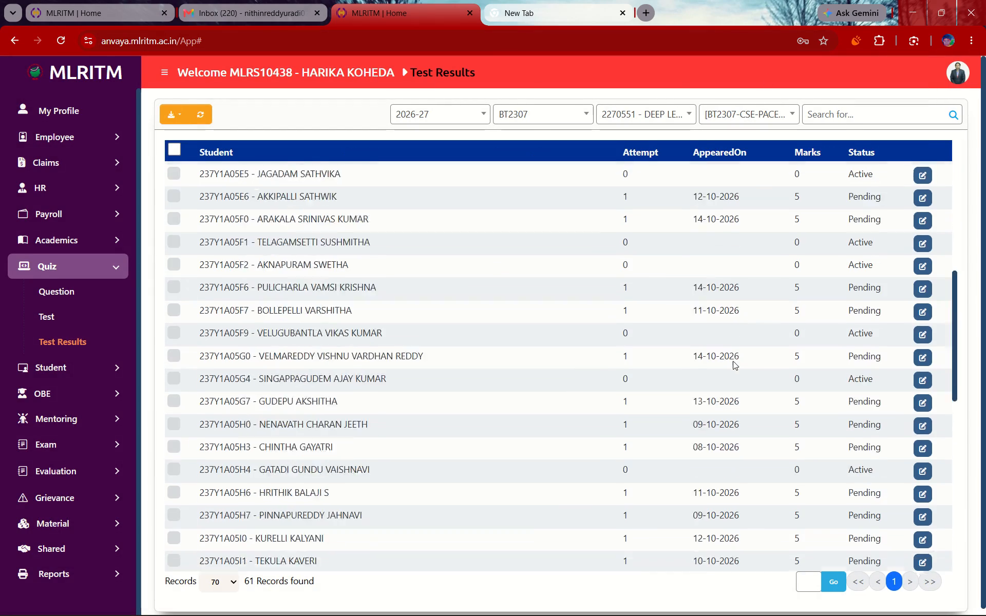
pyautogui.scroll(-1, 733, 361)
pyautogui.scroll(2, 733, 361)
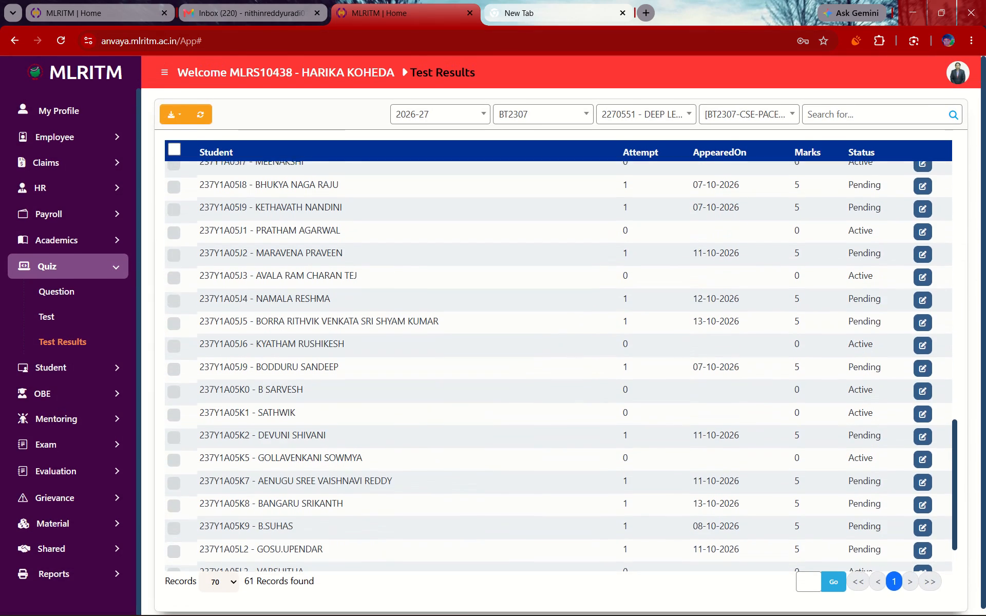
pyautogui.scroll(3, 733, 361)
pyautogui.scroll(-1, 733, 361)
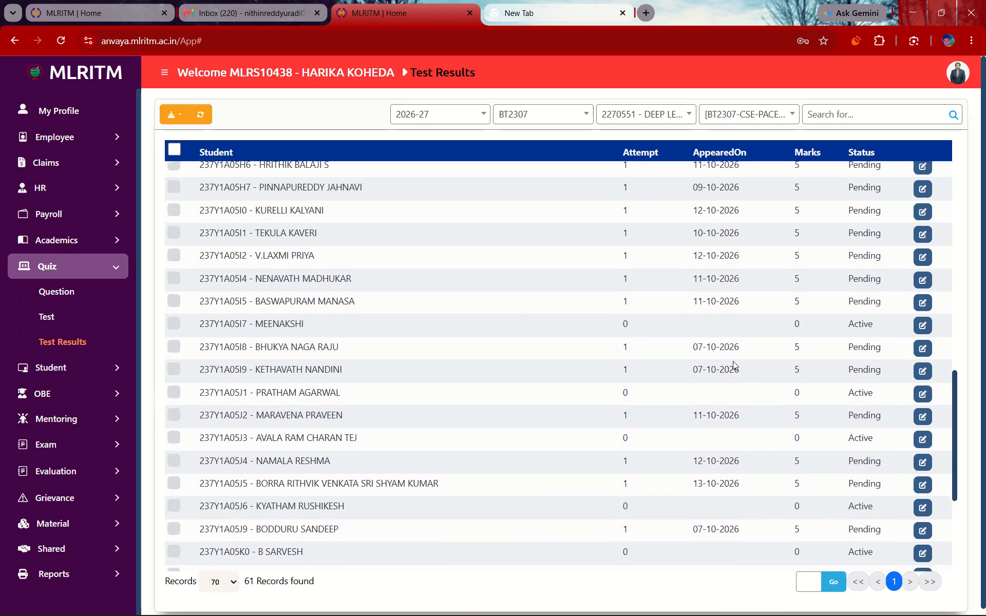
pyautogui.scroll(-3, 733, 361)
pyautogui.scroll(1, 733, 361)
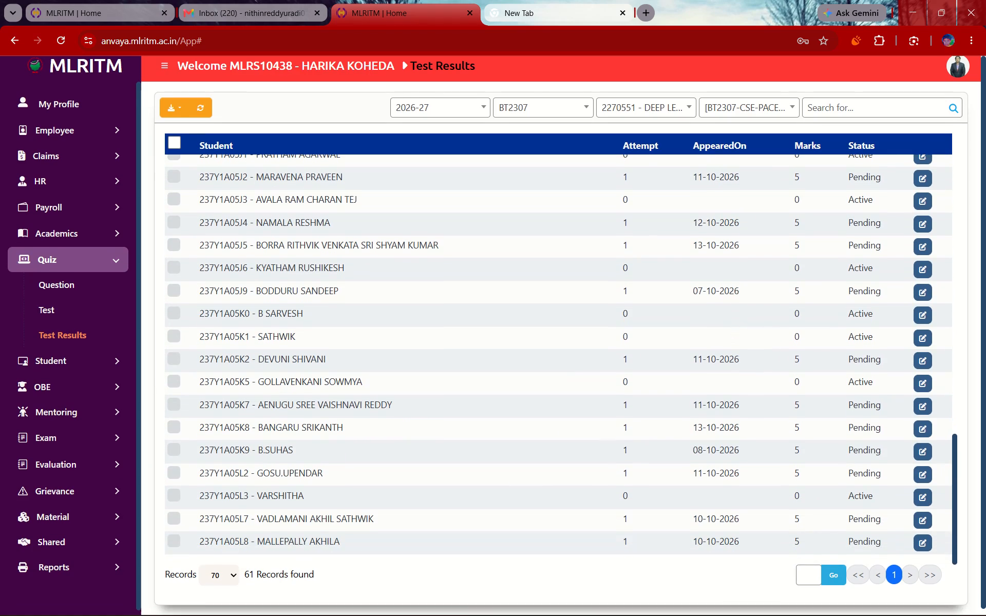
pyautogui.scroll(4, 733, 361)
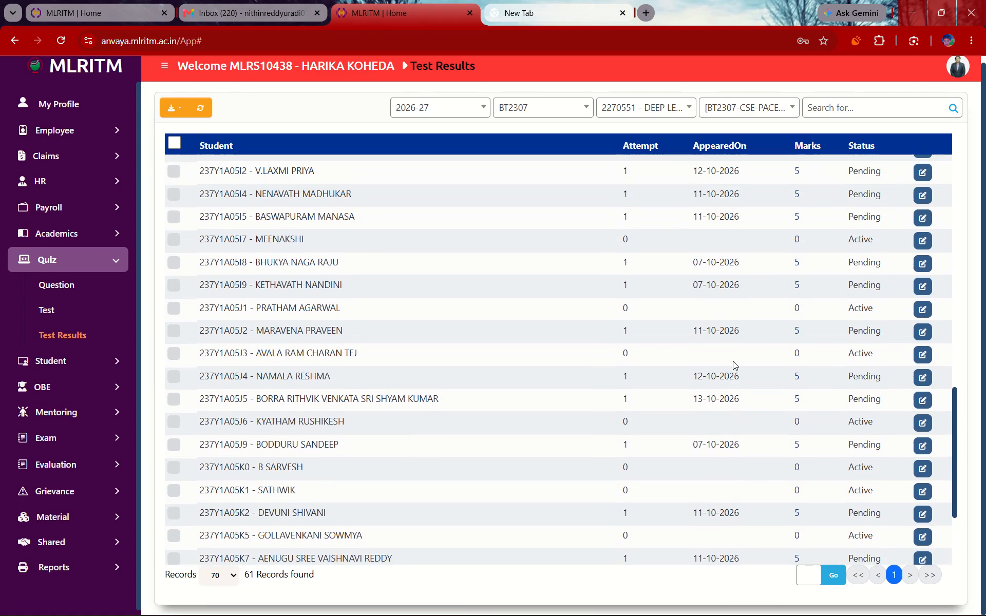
pyautogui.scroll(3, 733, 361)
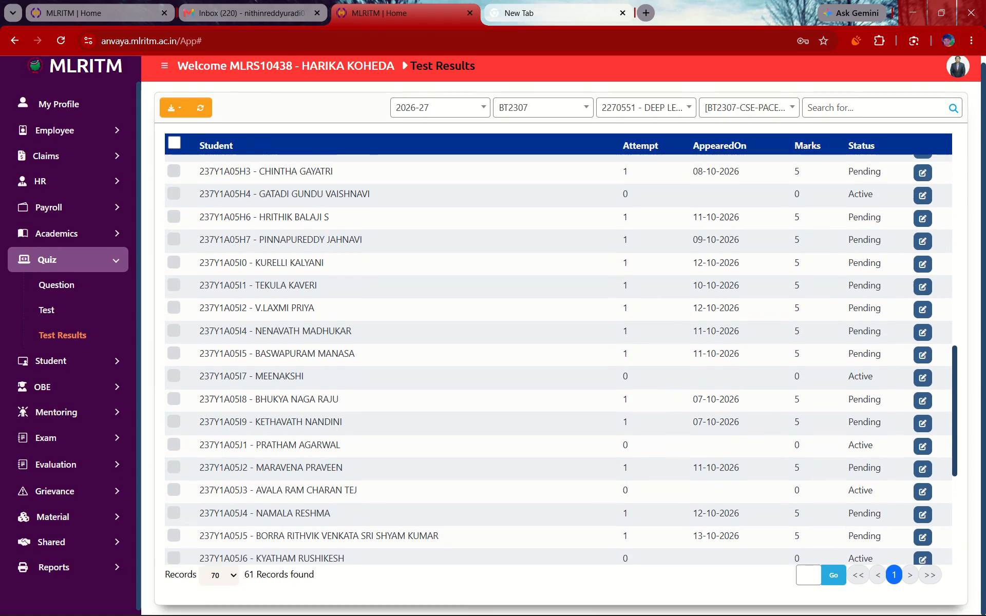
pyautogui.scroll(3, 733, 361)
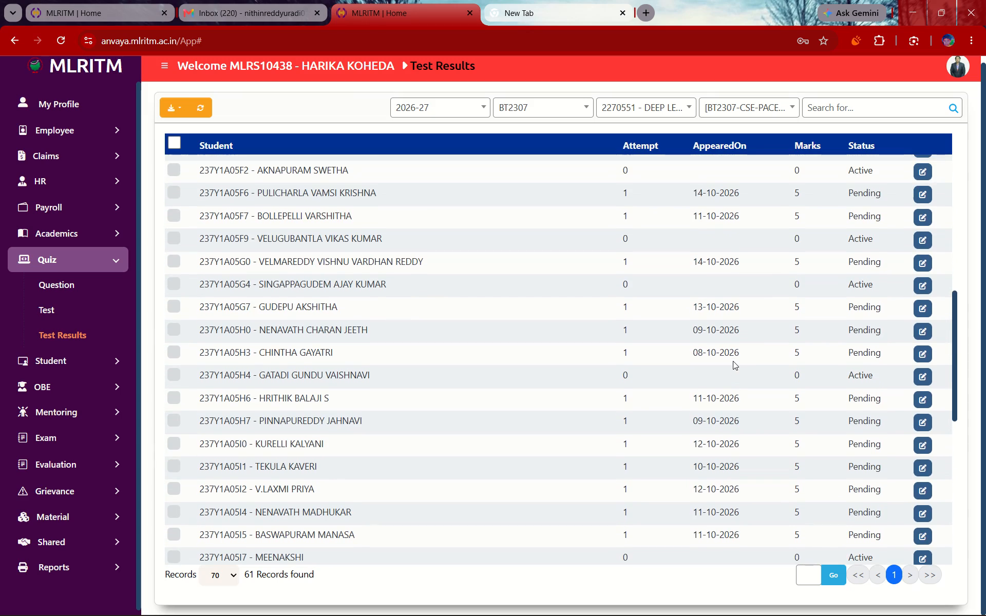
pyautogui.scroll(3, 733, 361)
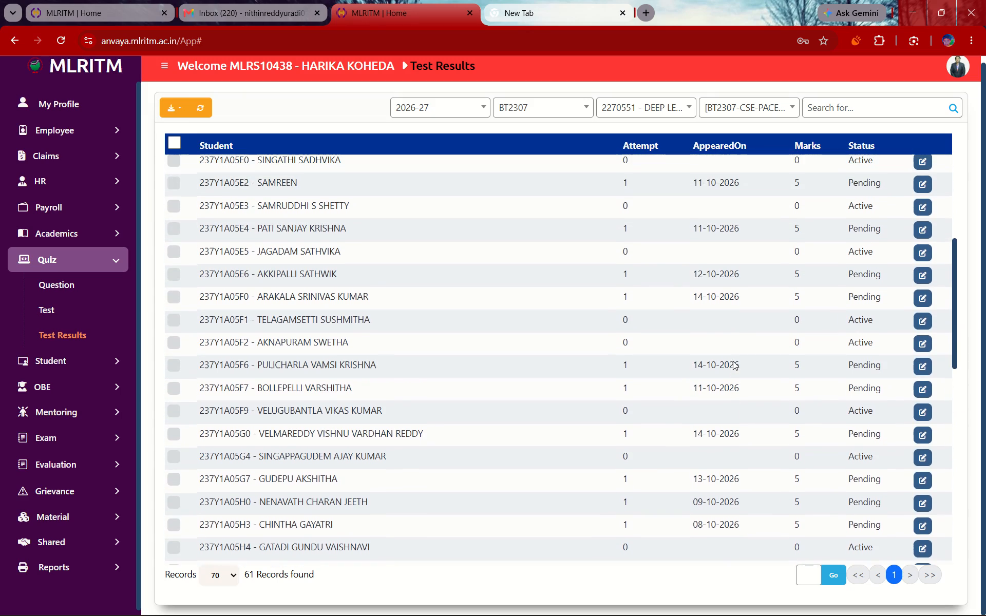
# Switch the test results filter to the 2270551 - DEEP LEARNING (ASG-V) test of BT2307-CSE-PACE-B.
pyautogui.scroll(5, 733, 361)
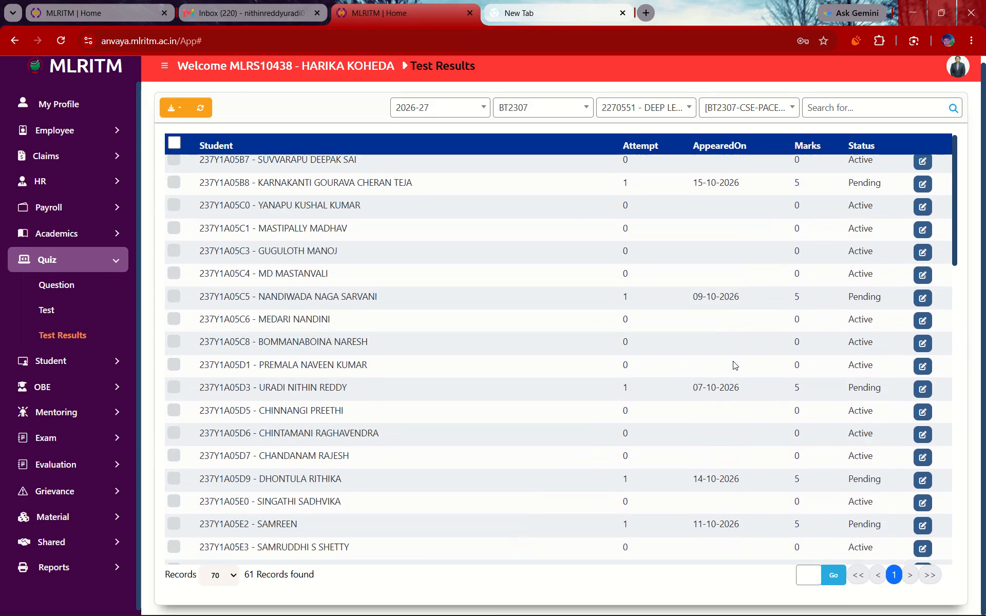
pyautogui.scroll(1, 733, 361)
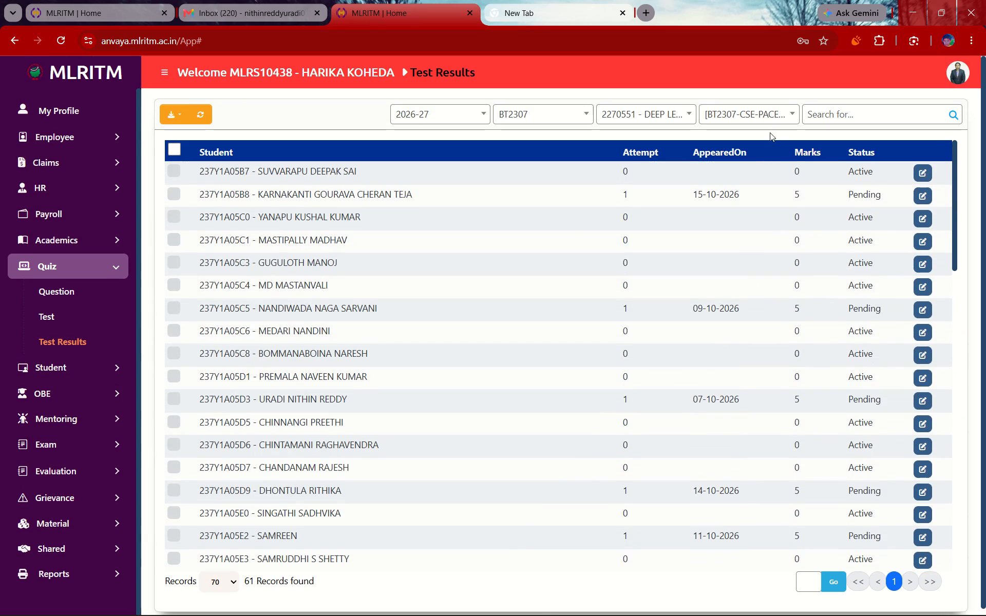
pyautogui.click(764, 114)
pyautogui.scroll(-2, 749, 200)
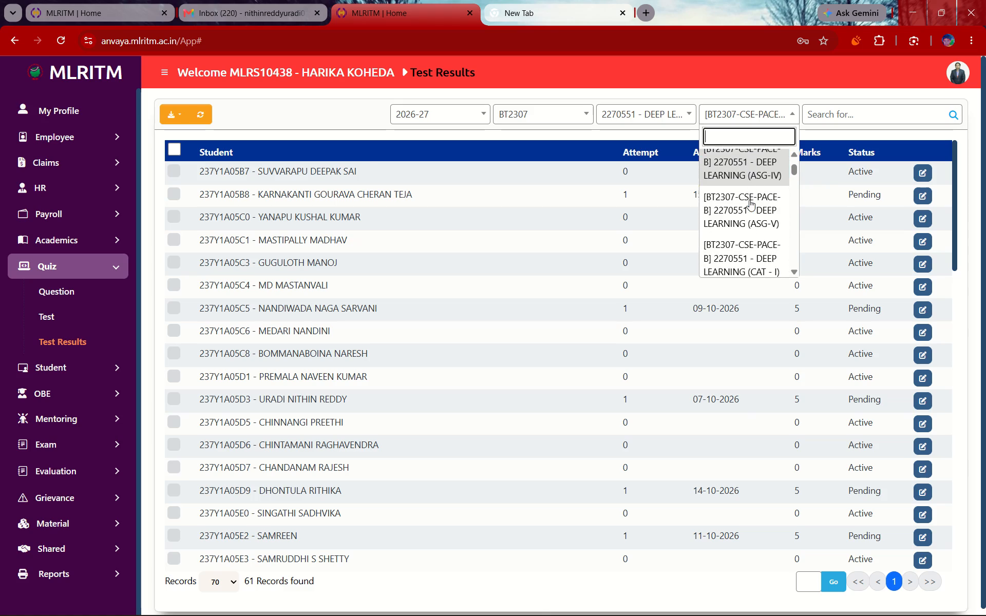
pyautogui.click(749, 200)
# Open the first pending ASG-V attempt in the list, dated 09-10-2026, set its marks to 5.00 and submit the evaluation.
pyautogui.scroll(1, 738, 293)
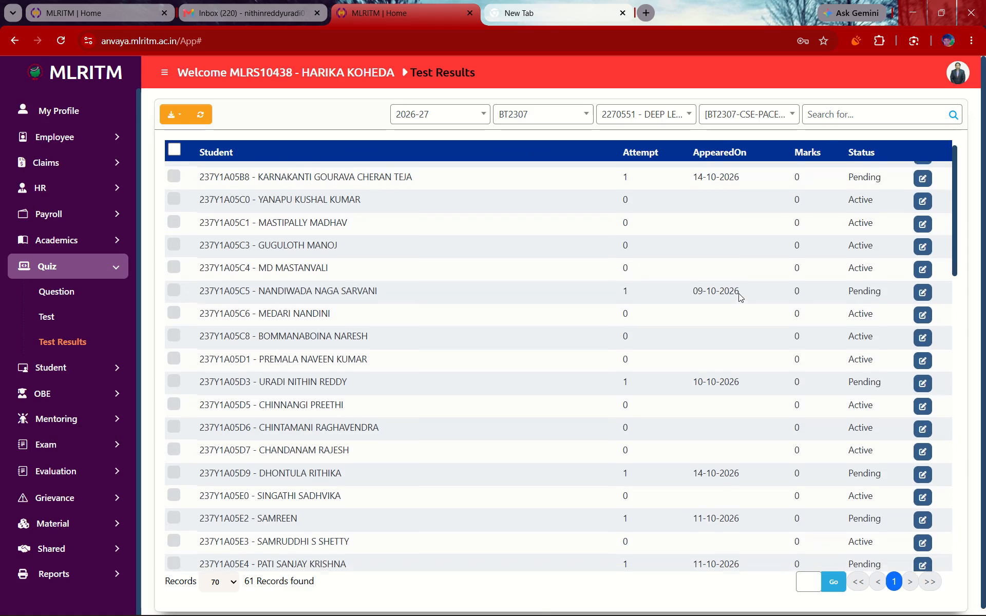
pyautogui.scroll(1, 738, 293)
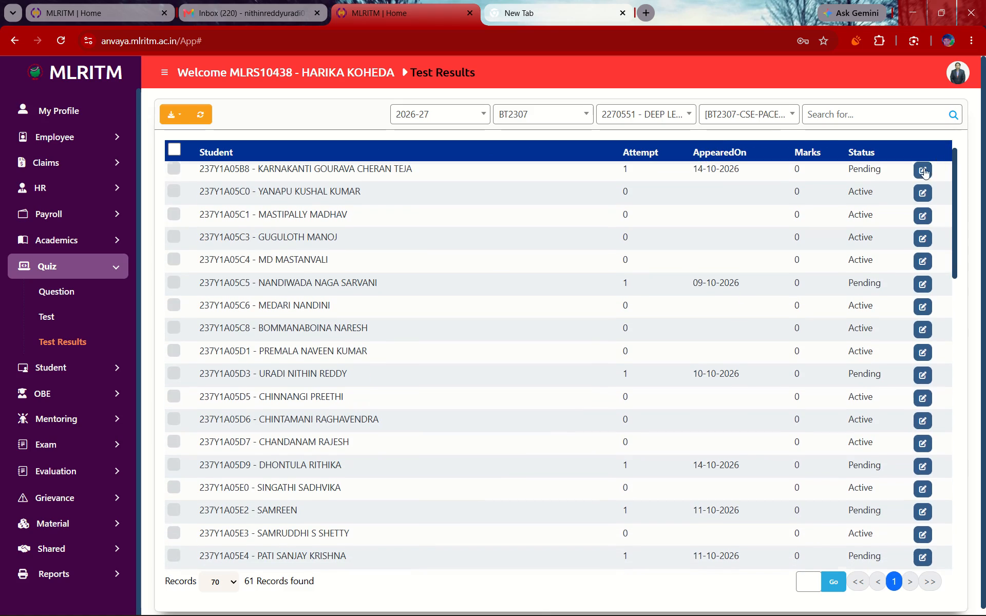
pyautogui.click(916, 174)
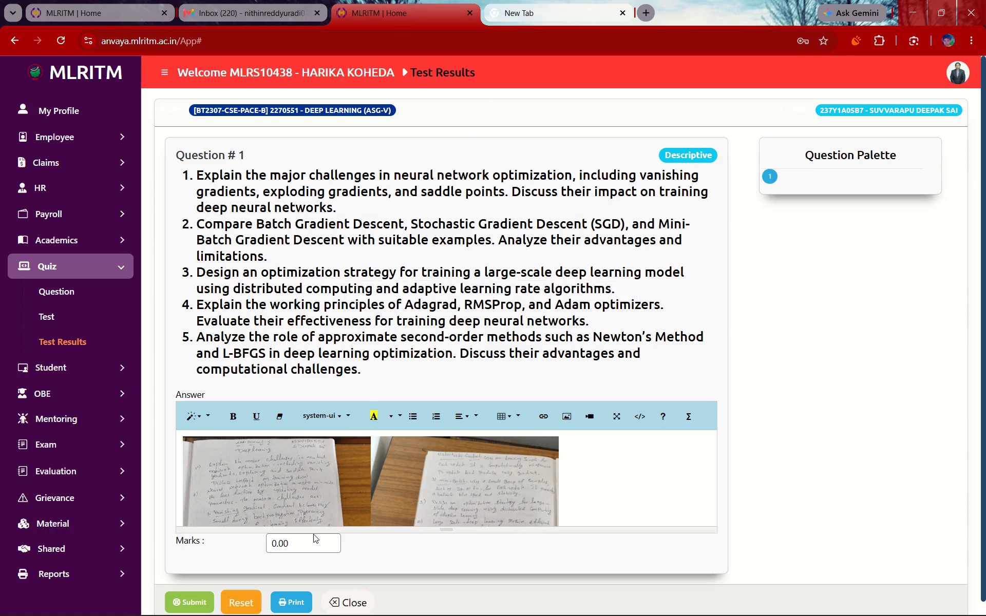
pyautogui.click(308, 542)
pyautogui.press('BackSpace')
pyautogui.write('5.00')
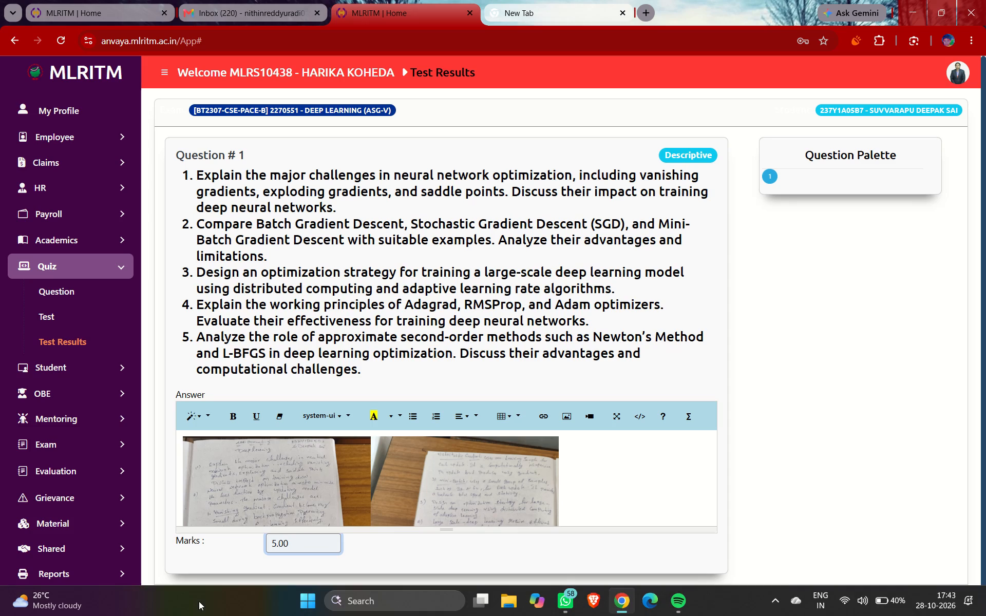
pyautogui.click(187, 613)
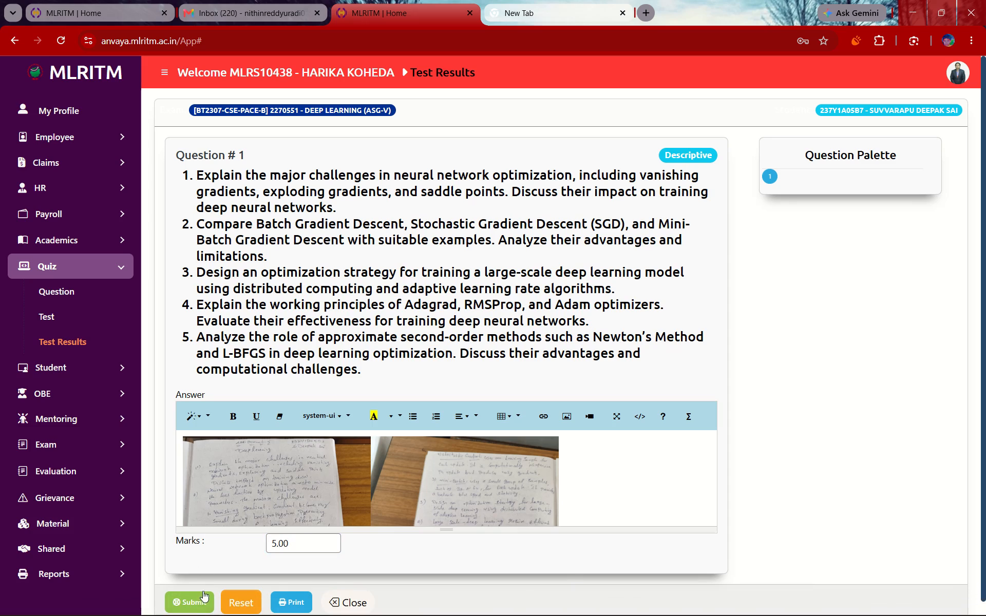
pyautogui.click(185, 600)
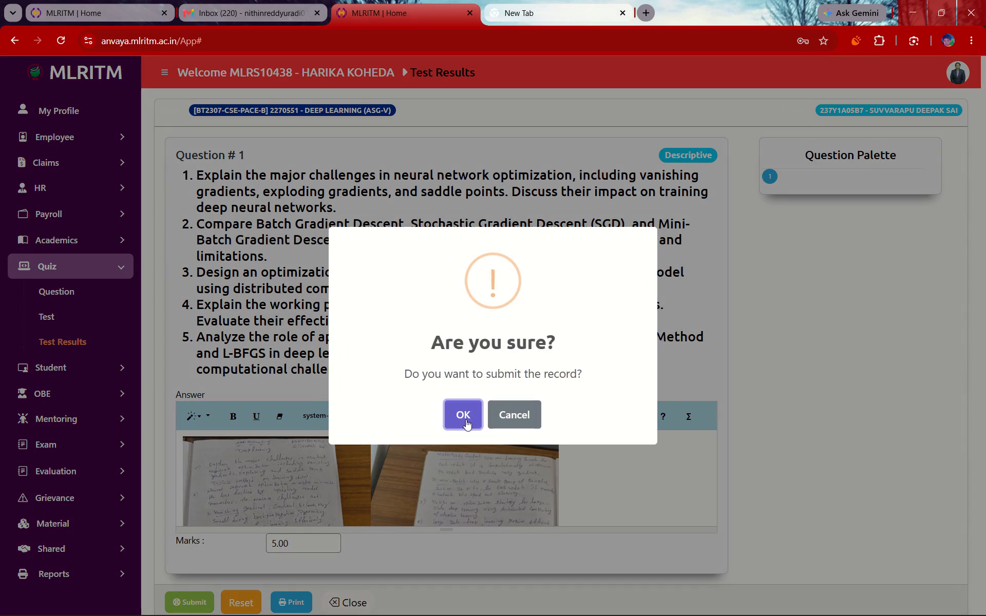
pyautogui.click(473, 411)
pyautogui.click(463, 419)
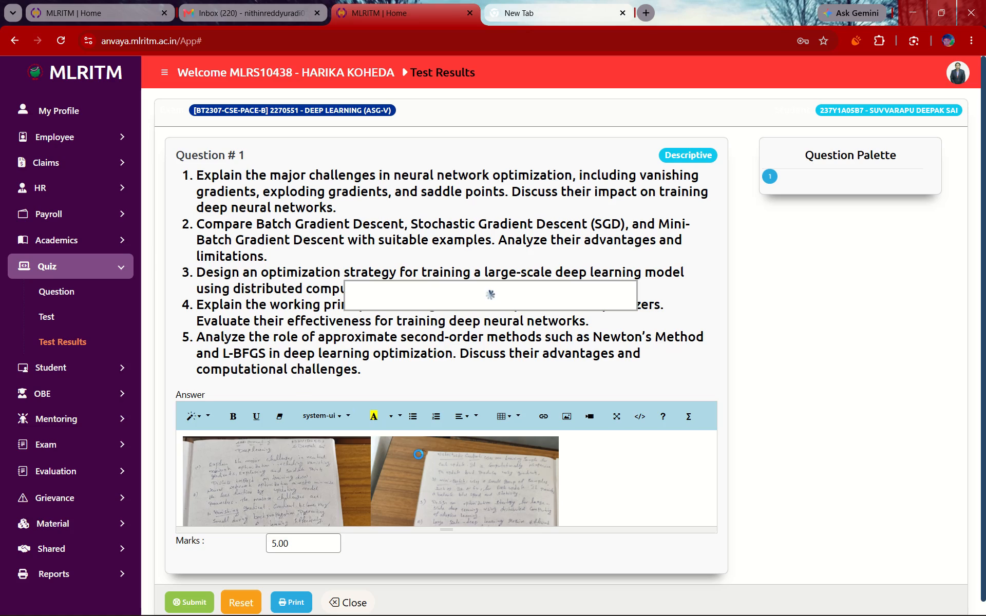
pyautogui.click(486, 399)
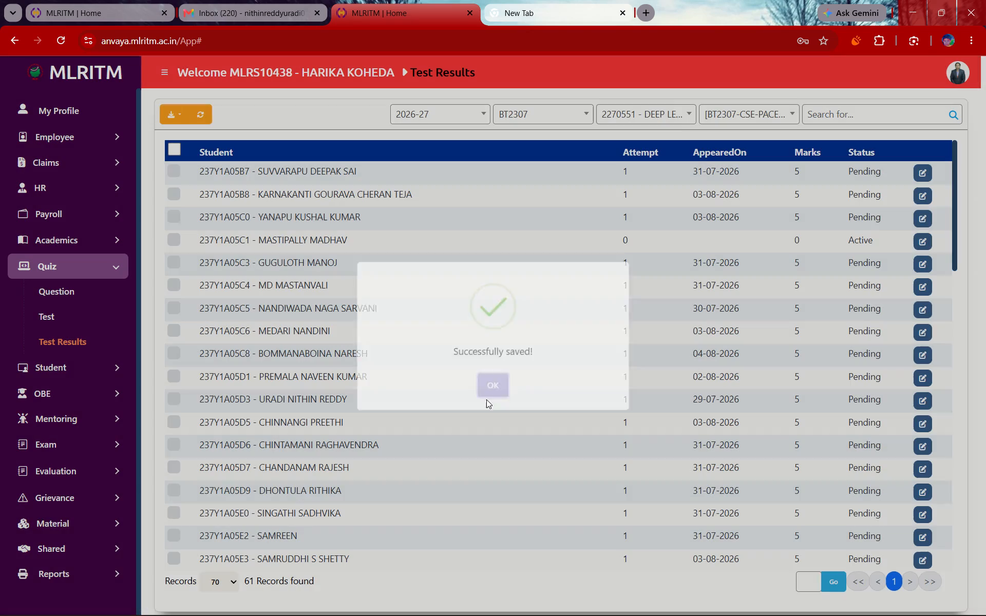
# Filter the test results to the 2270551 - DEEP LEARNING (ASG-V) test of BT2307-CSE-PACE-B again.
pyautogui.click(756, 109)
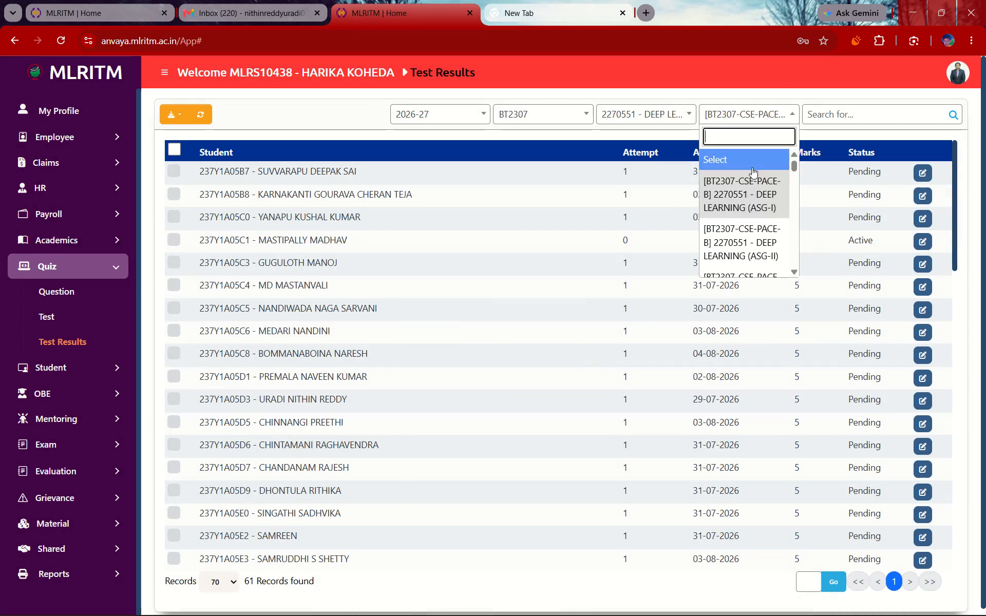
pyautogui.scroll(-2, 750, 190)
pyautogui.click(756, 255)
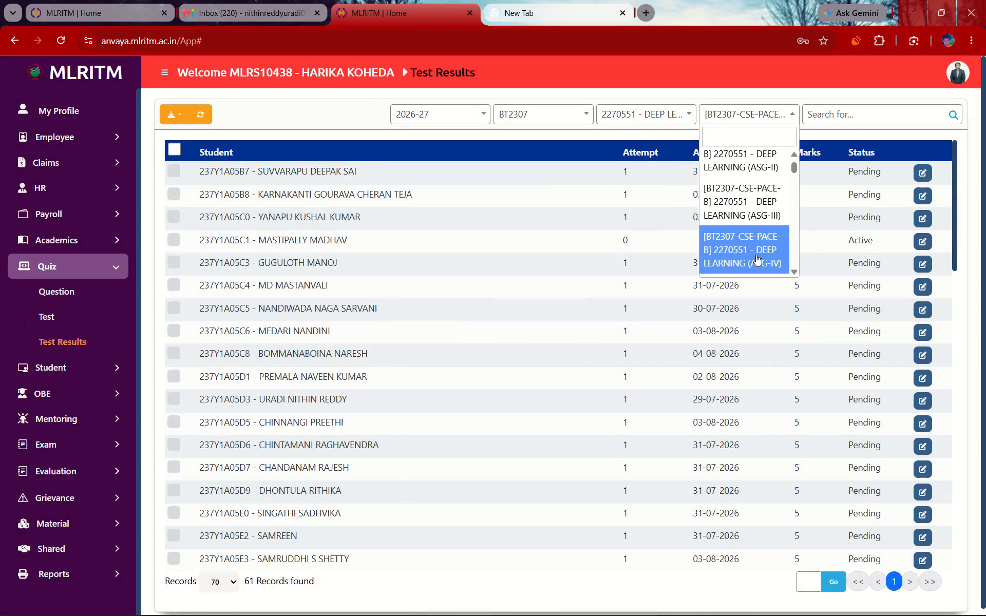
pyautogui.moveTo(766, 109); pyautogui.dragTo(744, 208)
pyautogui.scroll(-1, 744, 208)
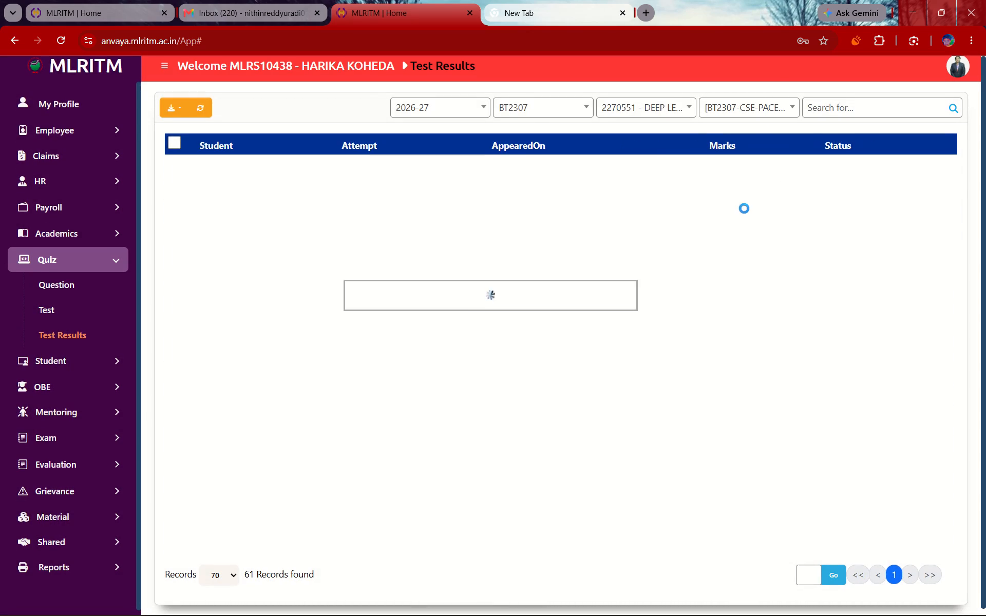
pyautogui.scroll(-1, 744, 208)
pyautogui.click(766, 105)
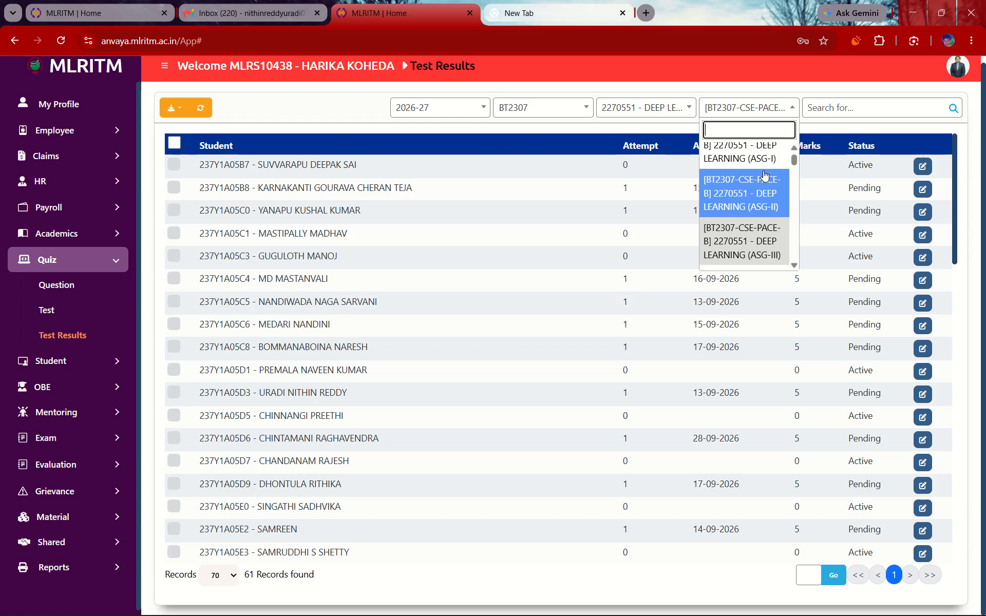
pyautogui.scroll(-3, 763, 170)
pyautogui.click(752, 224)
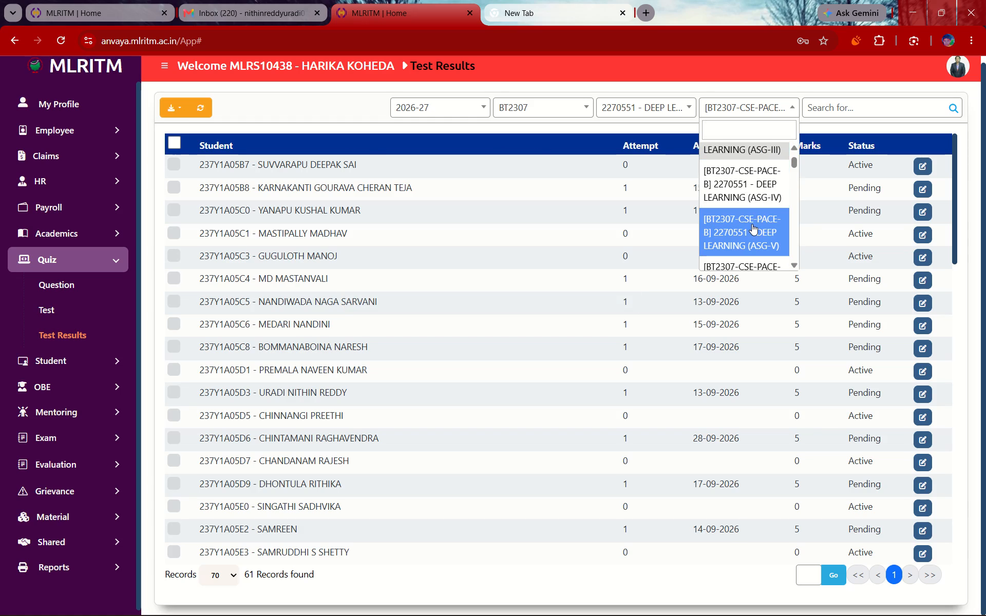
# Open the first pending ASG-V attempt still at 0 marks, dated 14-10-2026, set its marks to 5.00 and submit the evaluation.
pyautogui.click(924, 188)
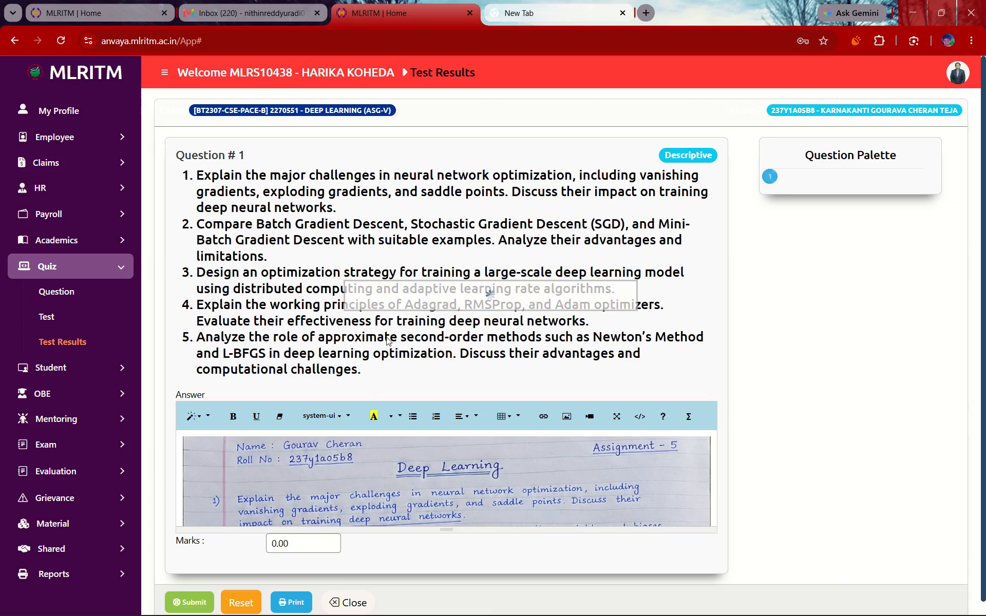
pyautogui.click(326, 544)
pyautogui.press('BackSpace')
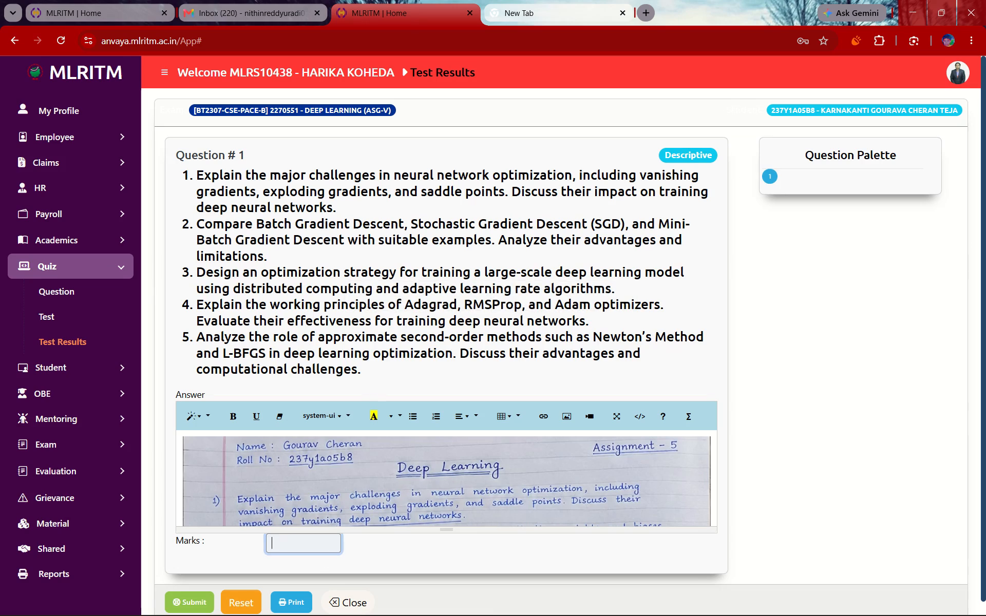
pyautogui.write('5.00')
pyautogui.click(199, 607)
pyautogui.click(456, 416)
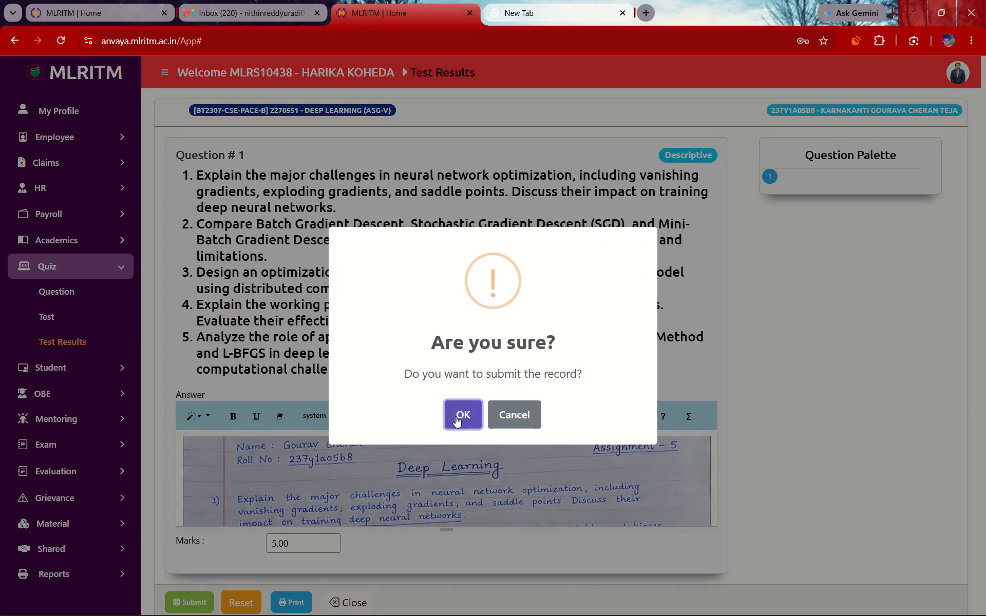
pyautogui.click(466, 422)
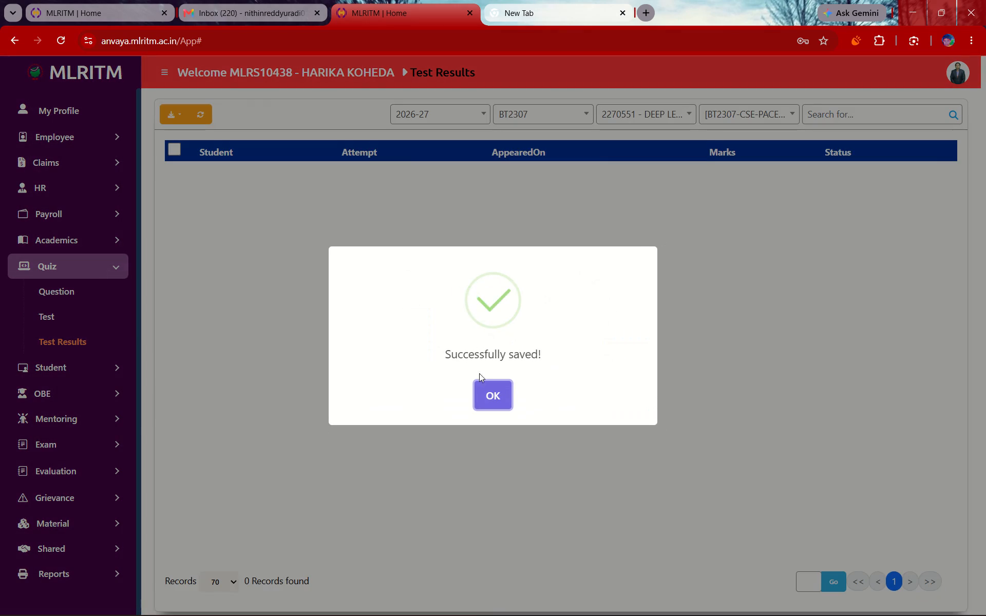
pyautogui.click(487, 397)
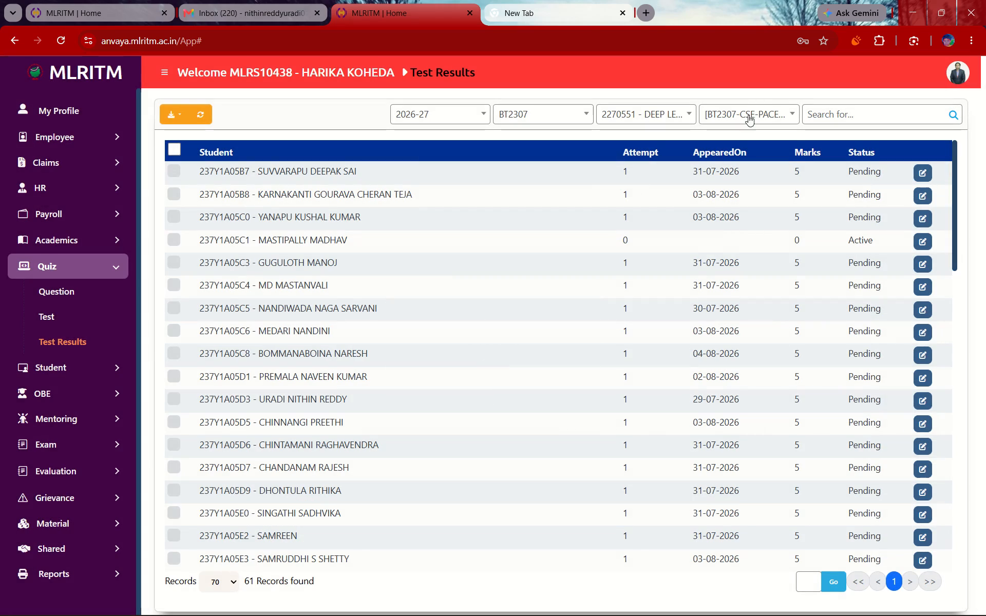
# Filter the test results to the 2270551 - DEEP LEARNING (ASG-V) test of BT2307-CSE-PACE-B again.
pyautogui.click(745, 119)
pyautogui.scroll(-3, 746, 200)
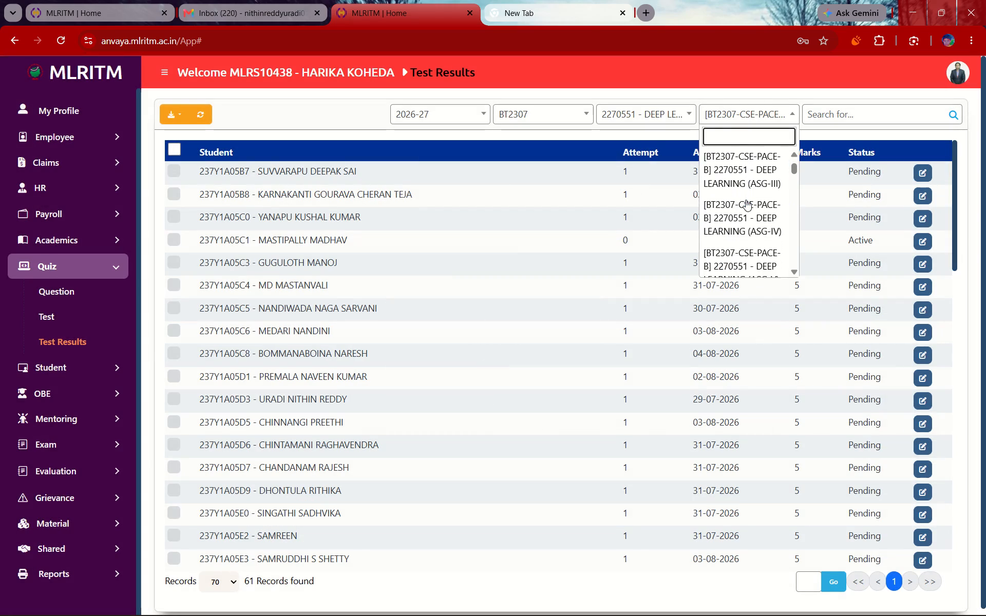
pyautogui.scroll(-1, 746, 200)
pyautogui.click(753, 226)
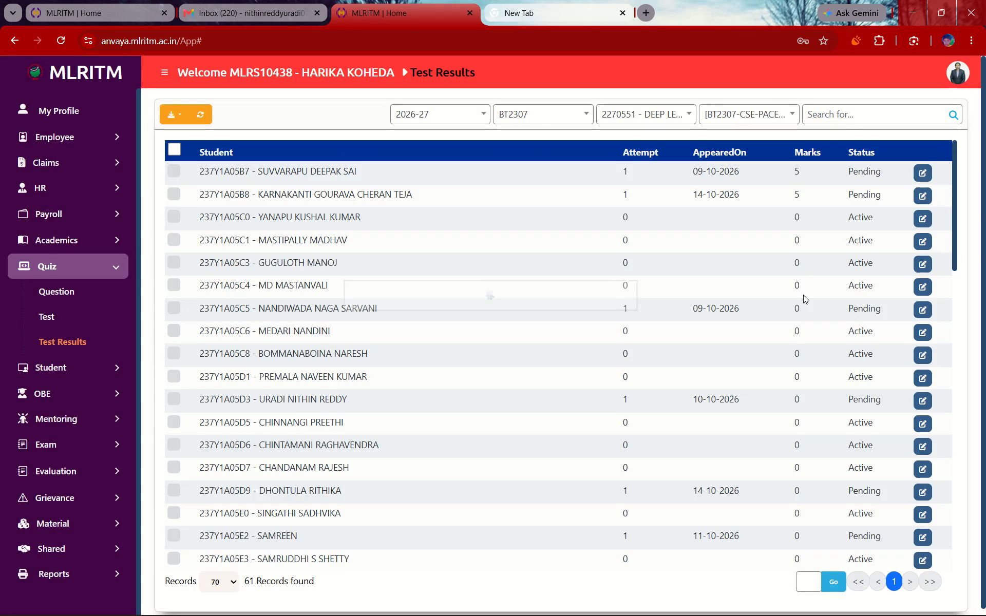
# Open the pending ASG-V attempt still at 0 marks, dated 09-10-2026, set its marks to 5.00 and submit the evaluation.
pyautogui.scroll(-2, 803, 295)
pyautogui.click(923, 234)
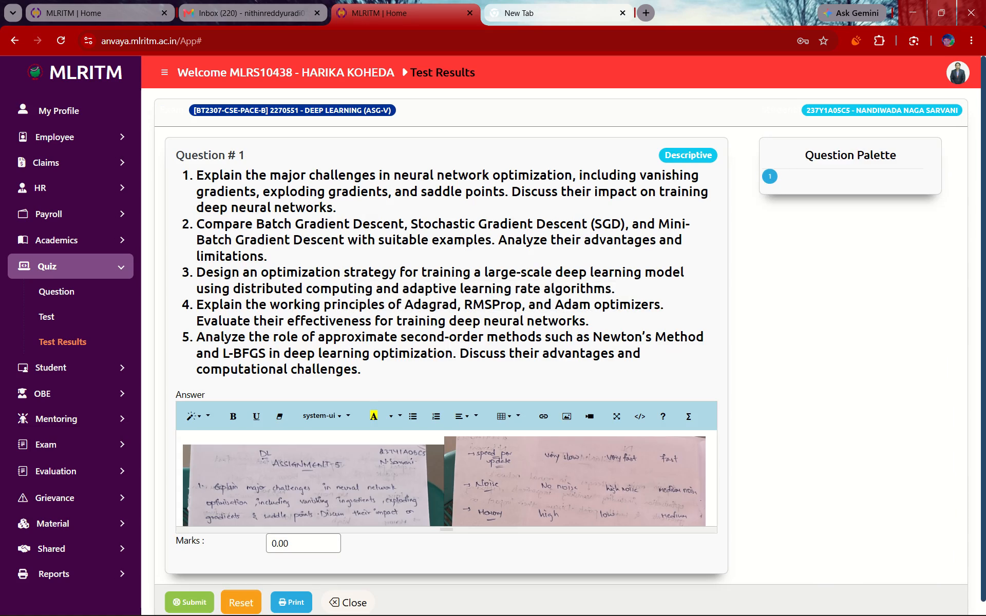
pyautogui.click(317, 536)
pyautogui.press('BackSpace')
pyautogui.write('5.00')
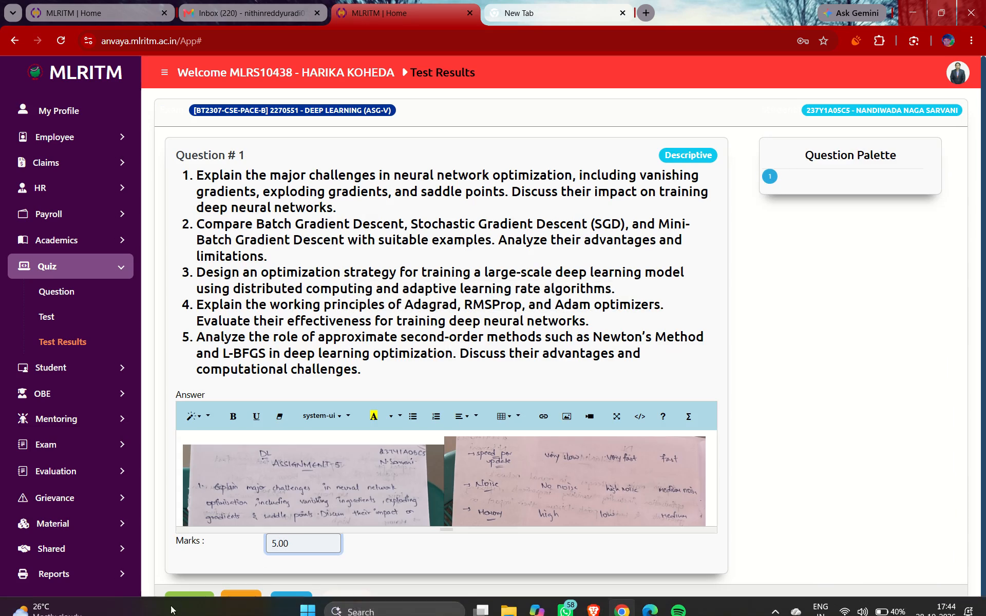
pyautogui.click(195, 590)
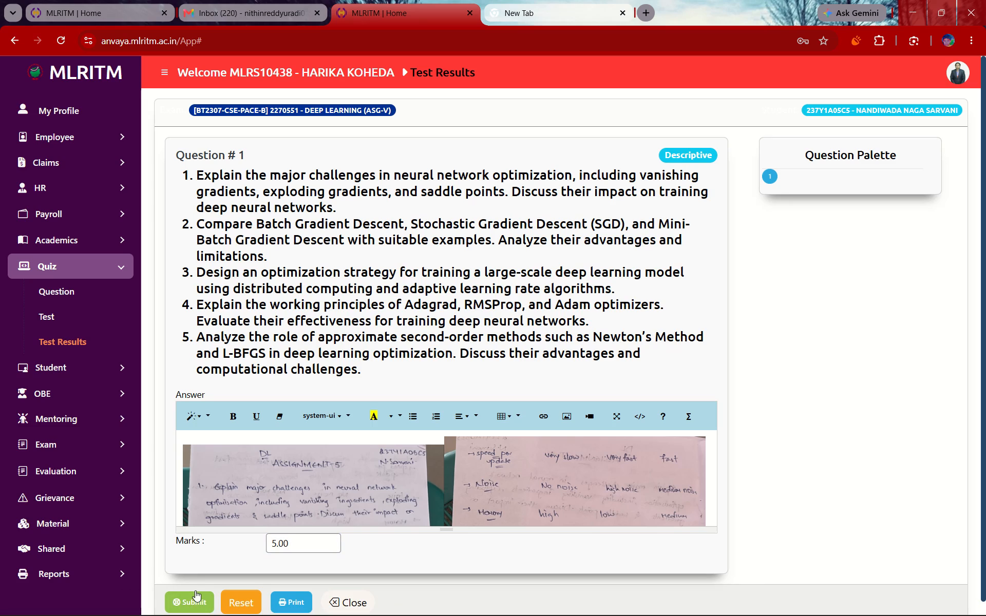
pyautogui.click(197, 598)
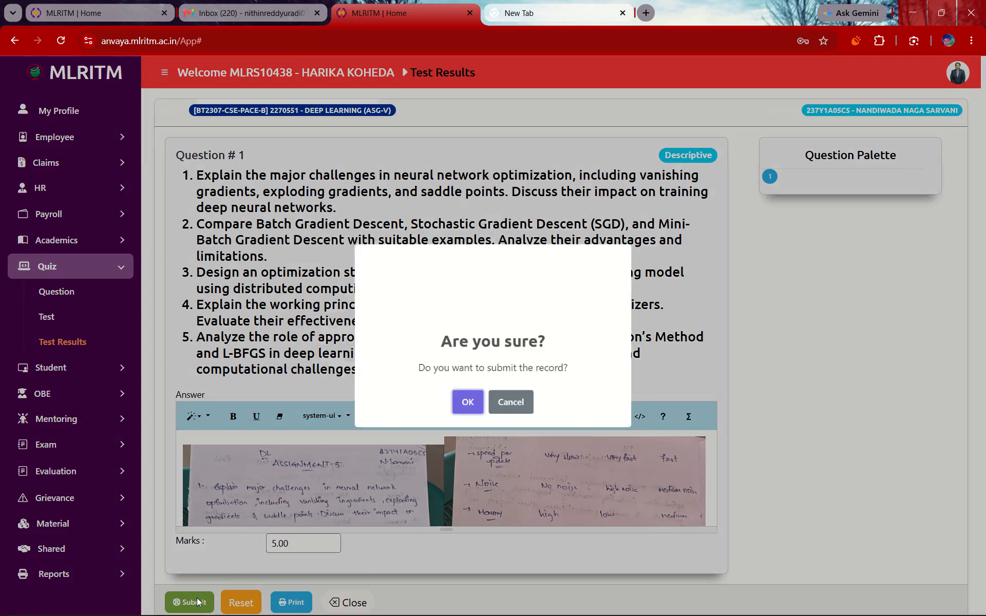
pyautogui.click(458, 405)
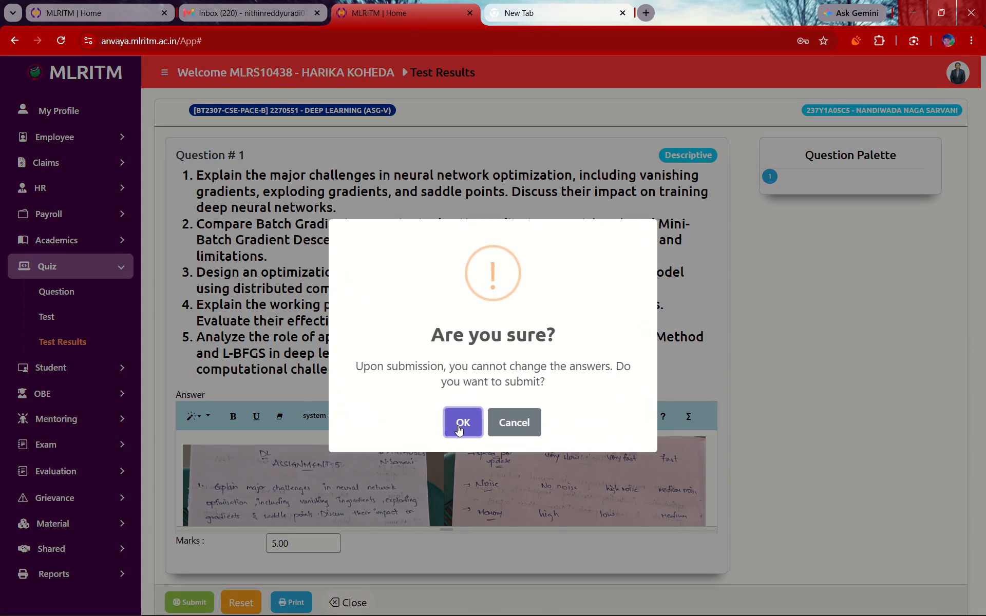
pyautogui.click(458, 425)
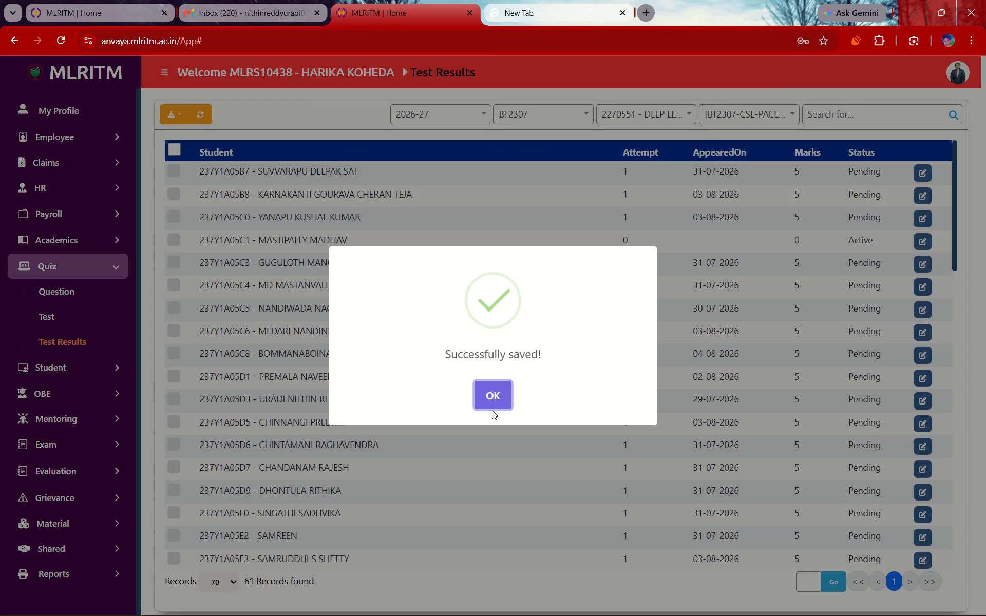
pyautogui.click(497, 396)
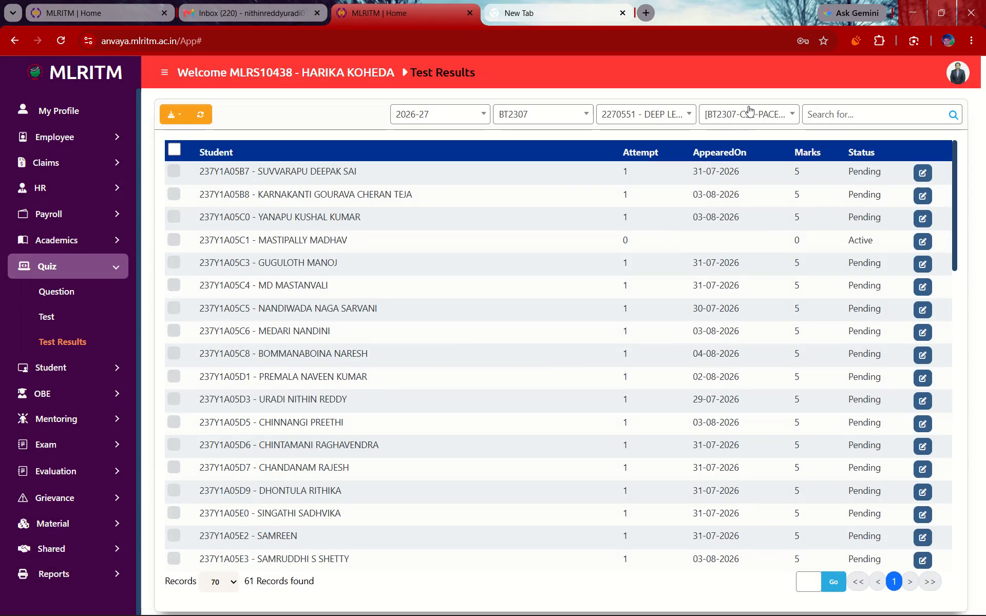
# Filter the test results to the 2270551 - DEEP LEARNING (ASG-V) test of BT2307-CSE-PACE-B again.
pyautogui.click(748, 106)
pyautogui.scroll(-3, 741, 230)
pyautogui.click(741, 230)
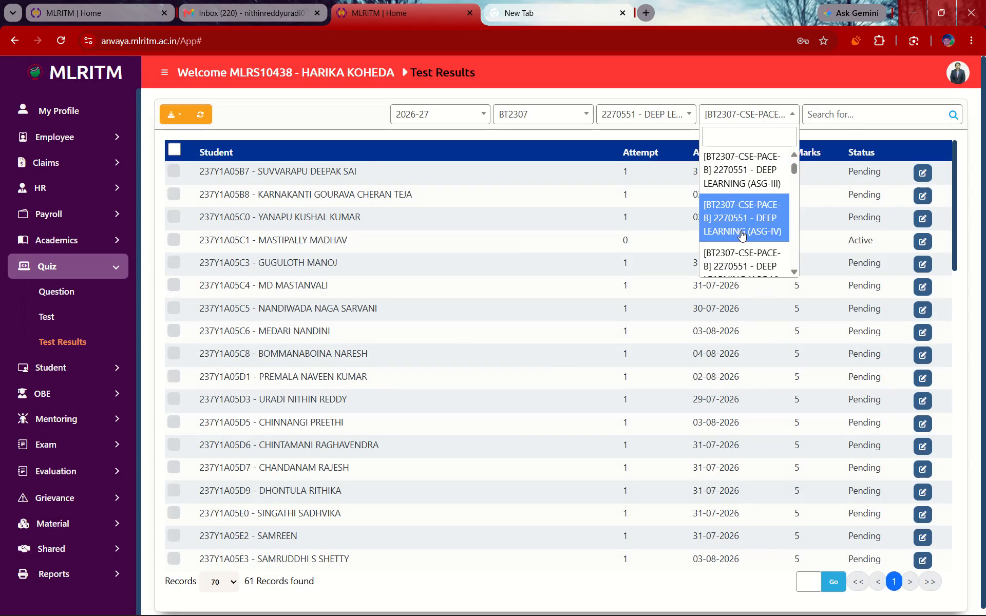
pyautogui.click(760, 118)
pyautogui.scroll(-1, 753, 204)
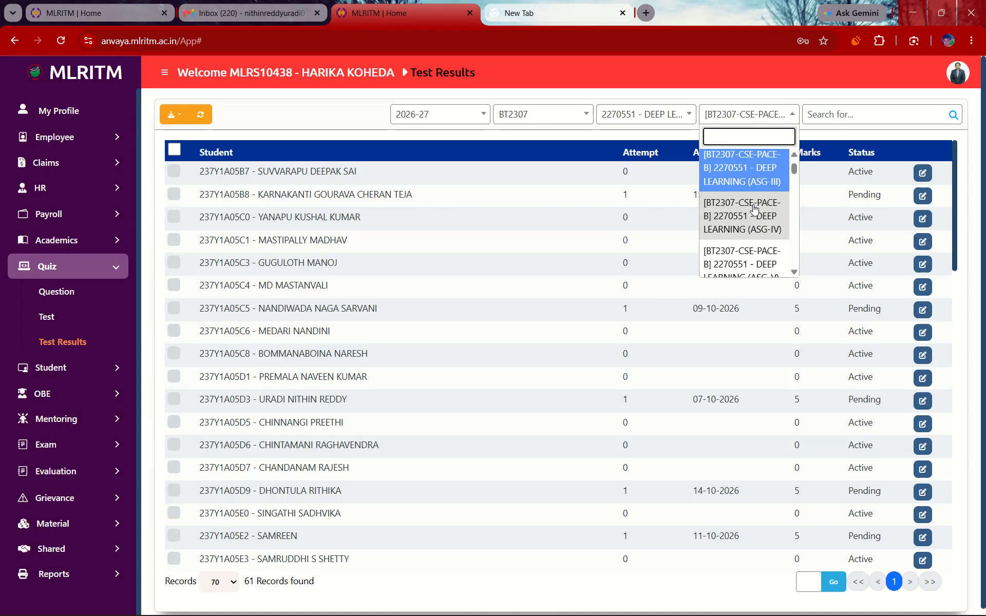
pyautogui.scroll(-1, 753, 204)
pyautogui.click(750, 221)
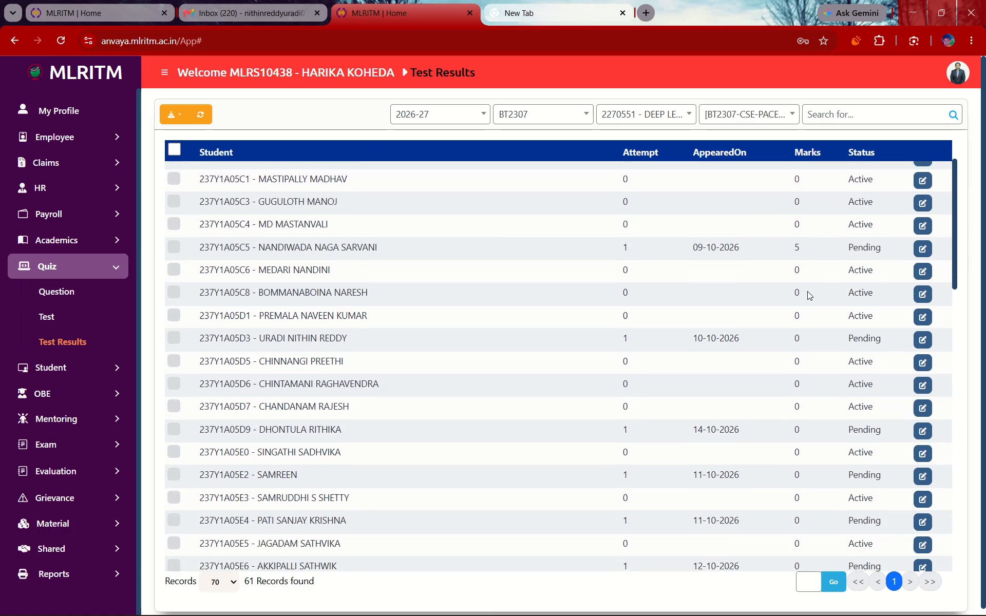
# Open the first pending ASG-V attempt still at 0 marks, dated 10-10-2026, set its marks to 5.00 and submit the evaluation.
pyautogui.scroll(-1, 807, 291)
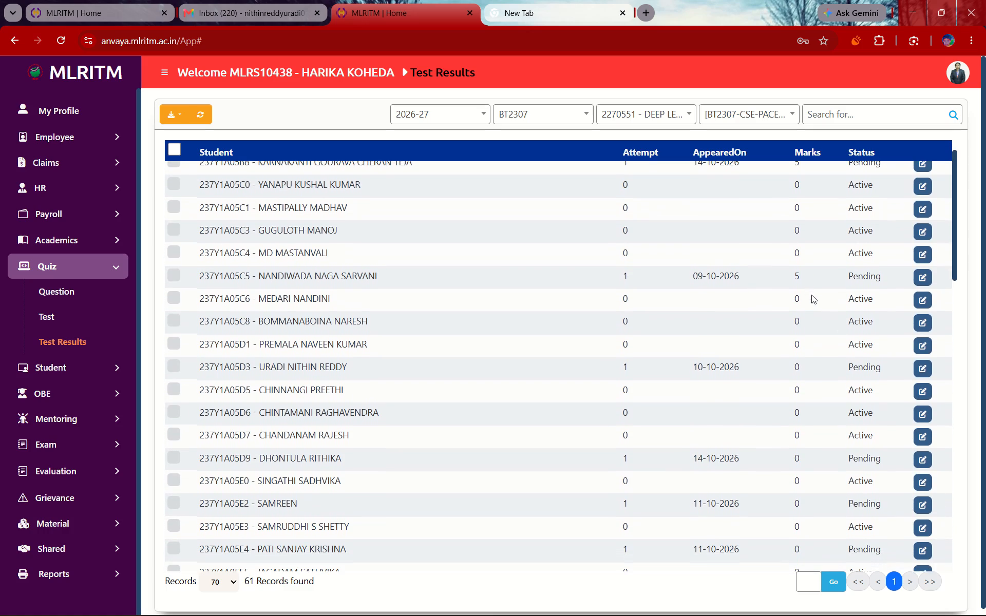
pyautogui.click(918, 368)
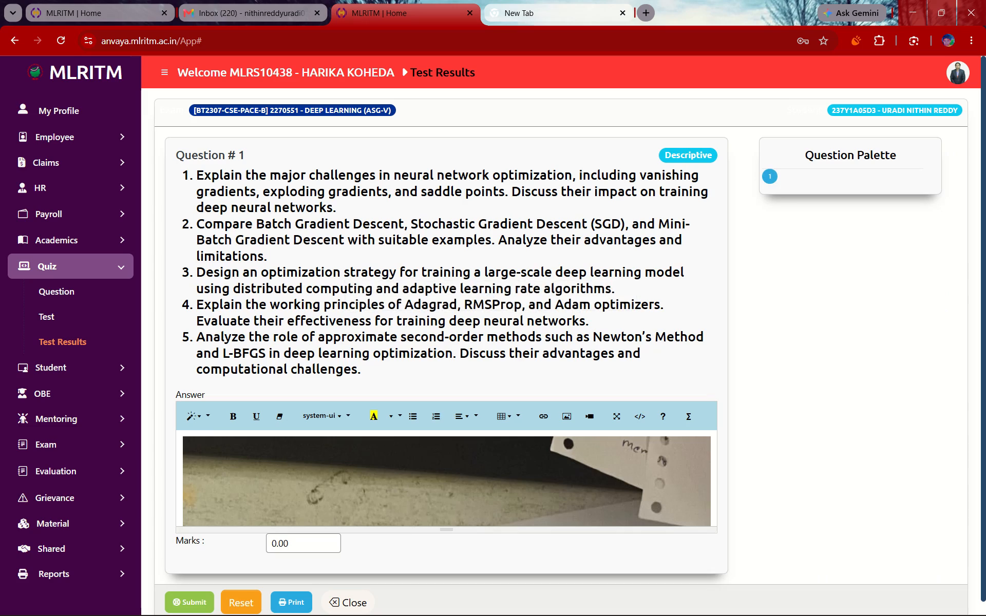
pyautogui.scroll(-3, 351, 491)
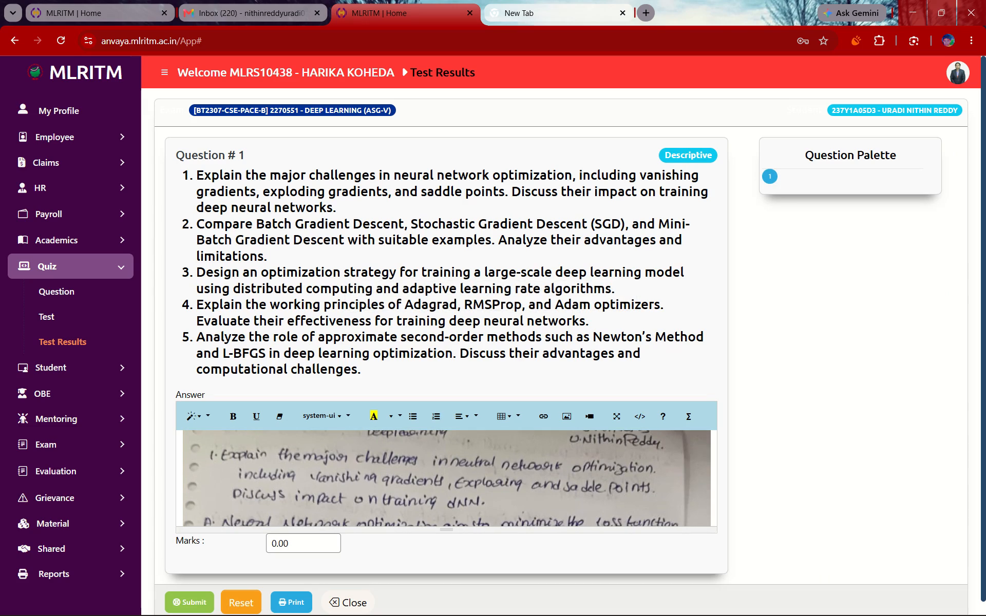
pyautogui.click(304, 545)
pyautogui.press('BackSpace')
pyautogui.write('5.00')
pyautogui.click(193, 600)
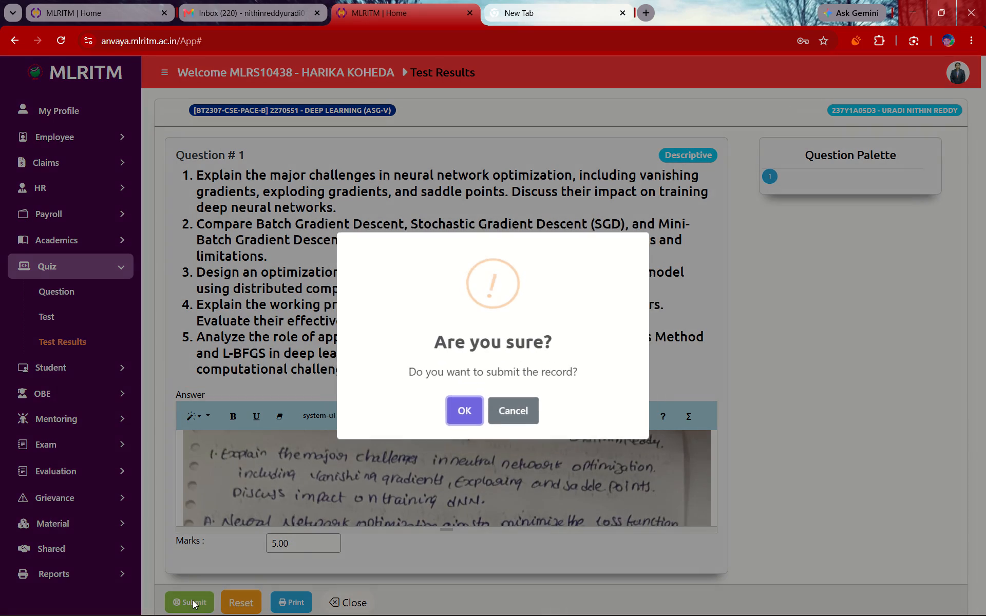
pyautogui.click(465, 410)
pyautogui.click(462, 419)
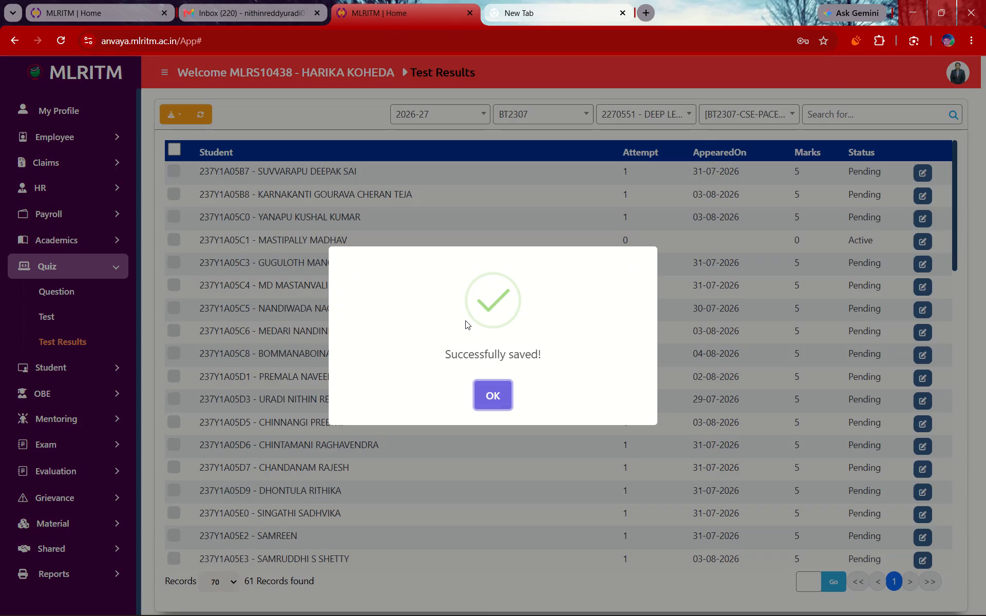
pyautogui.click(483, 395)
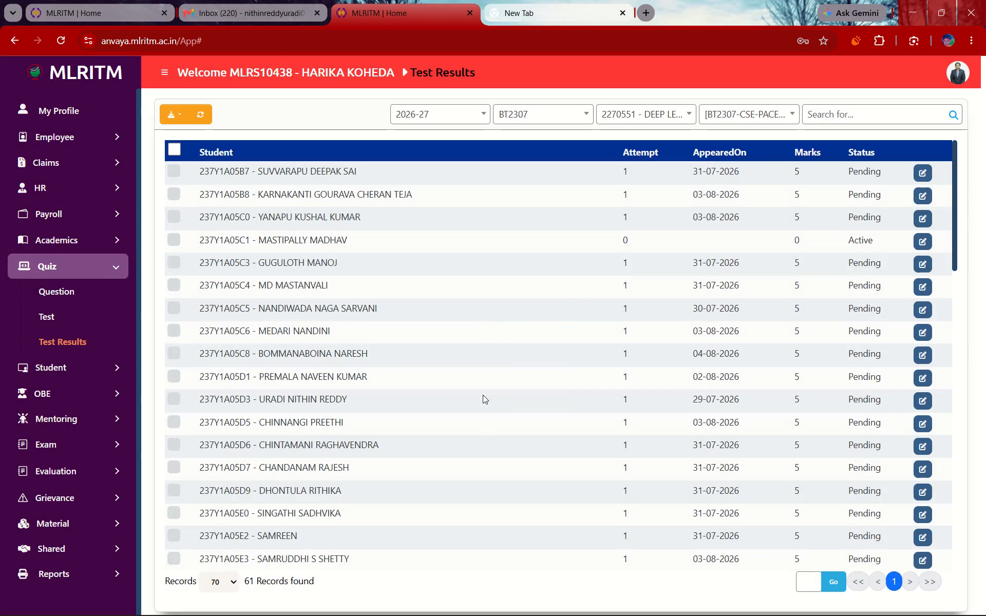
# Filter the test results to the 2270551 - DEEP LEARNING (ASG-V) test of BT2307-CSE-PACE-B again.
pyautogui.click(730, 106)
pyautogui.scroll(-1, 747, 250)
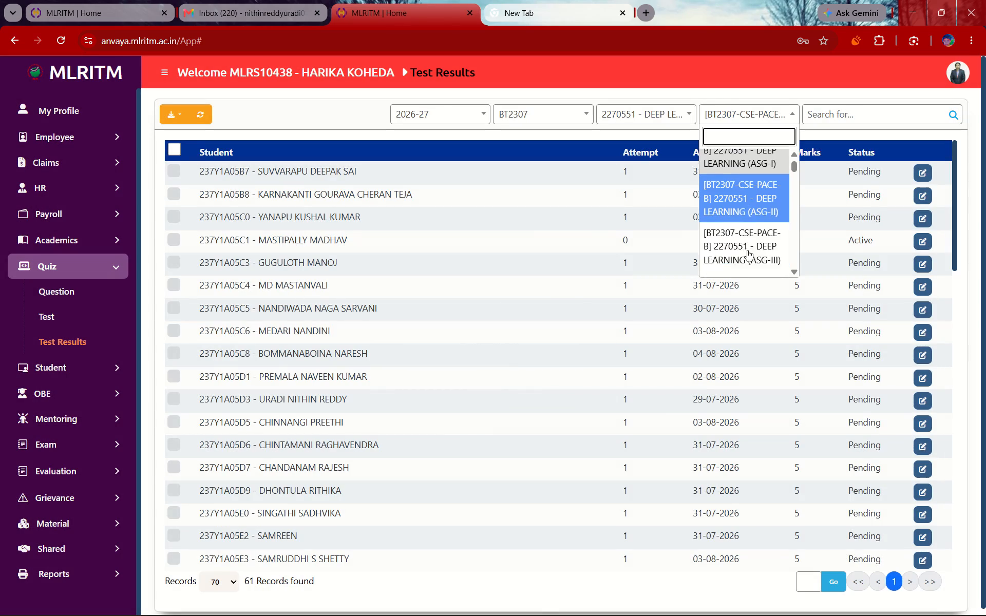
pyautogui.scroll(-1, 747, 250)
pyautogui.click(753, 256)
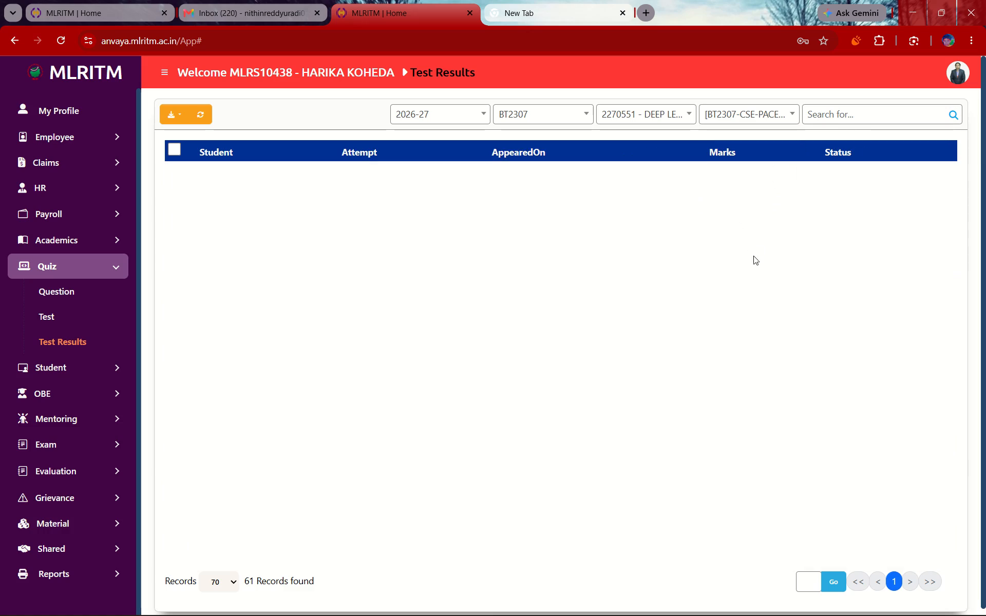
# Open the first pending ASG-V attempt still at 0 marks, dated 14-10-2026, review the answer, set its marks to 5.00 and submit the evaluation.
pyautogui.scroll(-4, 842, 239)
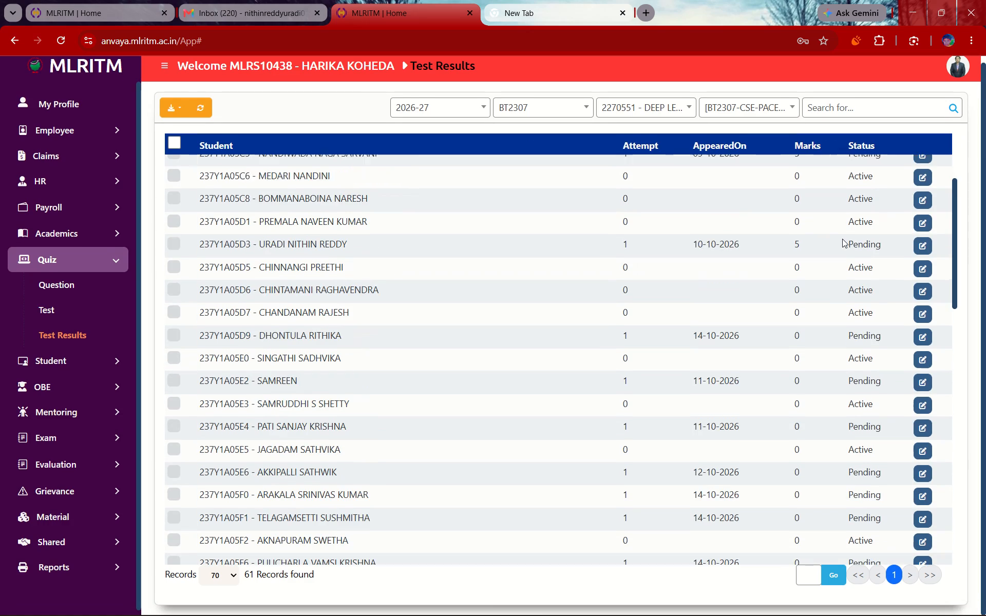
pyautogui.scroll(-1, 842, 239)
pyautogui.click(916, 310)
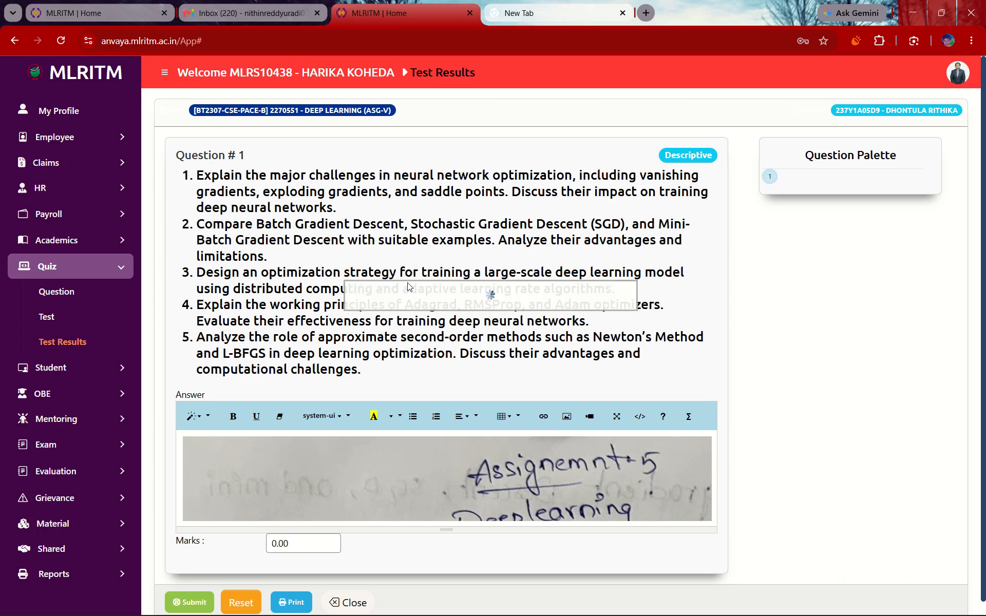
pyautogui.scroll(-2, 433, 437)
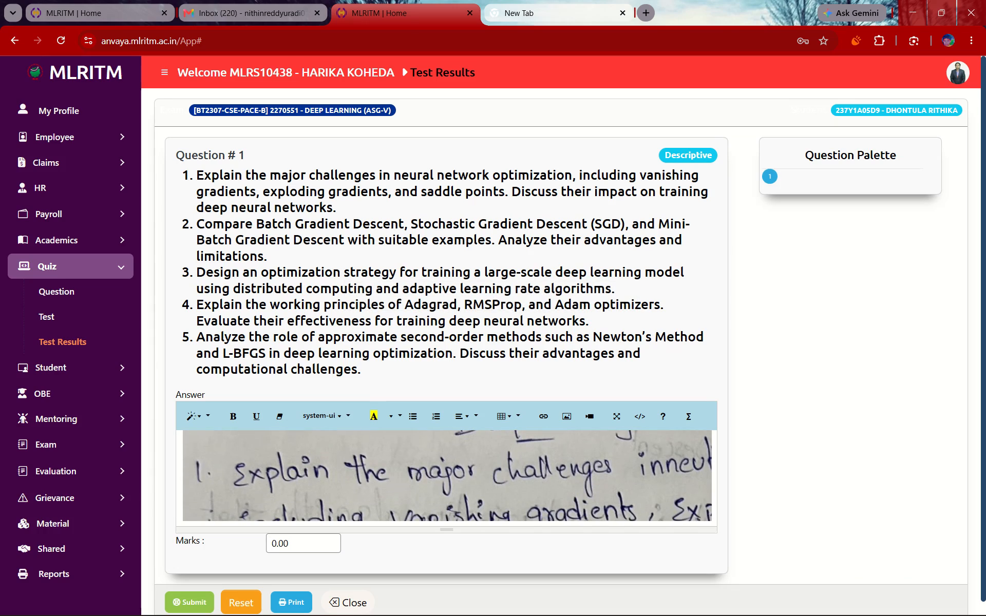
pyautogui.hscroll(-2, 463, 505)
pyautogui.scroll(3, 463, 505)
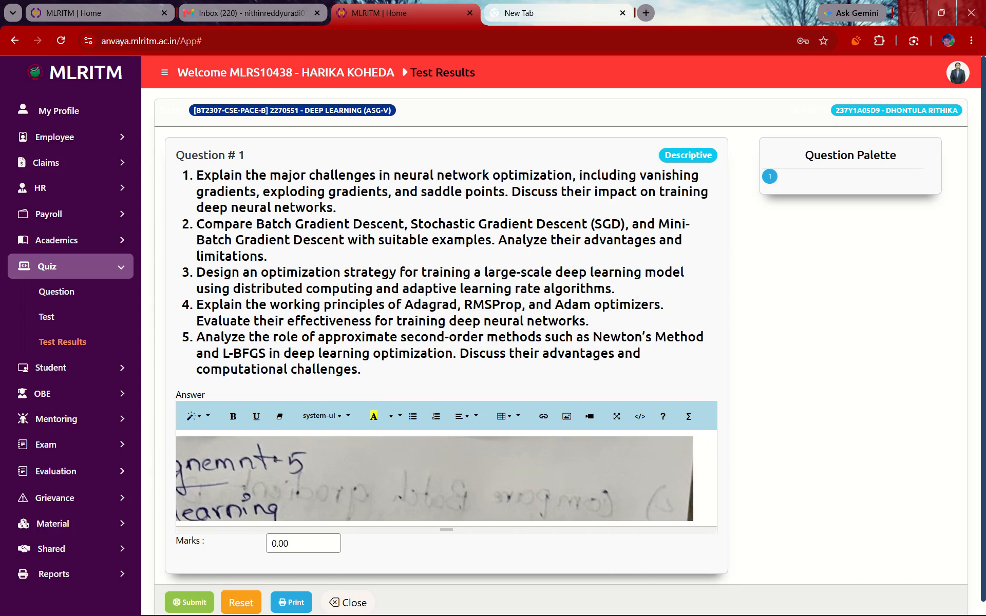
pyautogui.scroll(1, 463, 505)
pyautogui.scroll(-2, 463, 505)
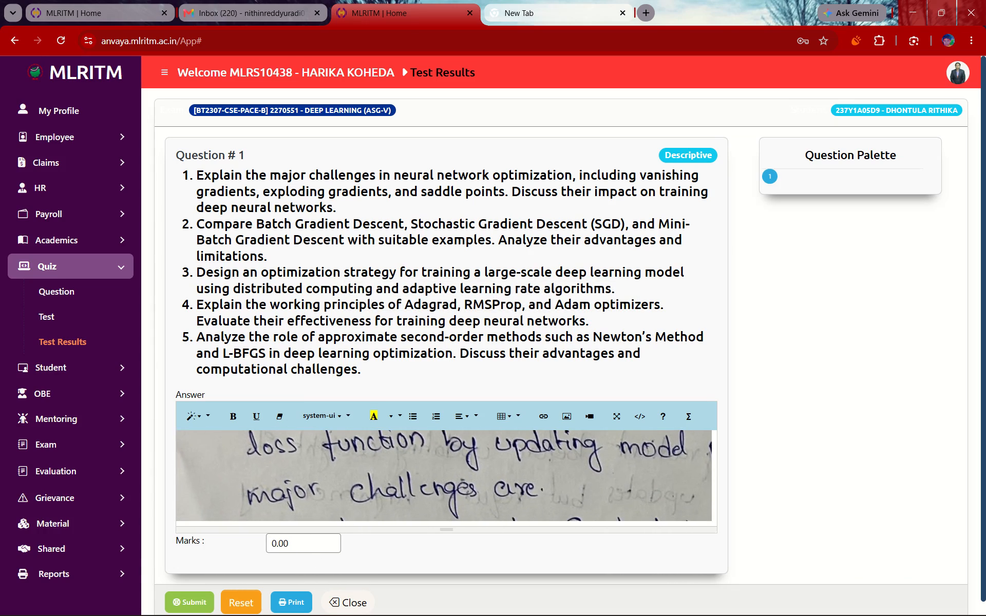
pyautogui.click(335, 542)
pyautogui.press('BackSpace')
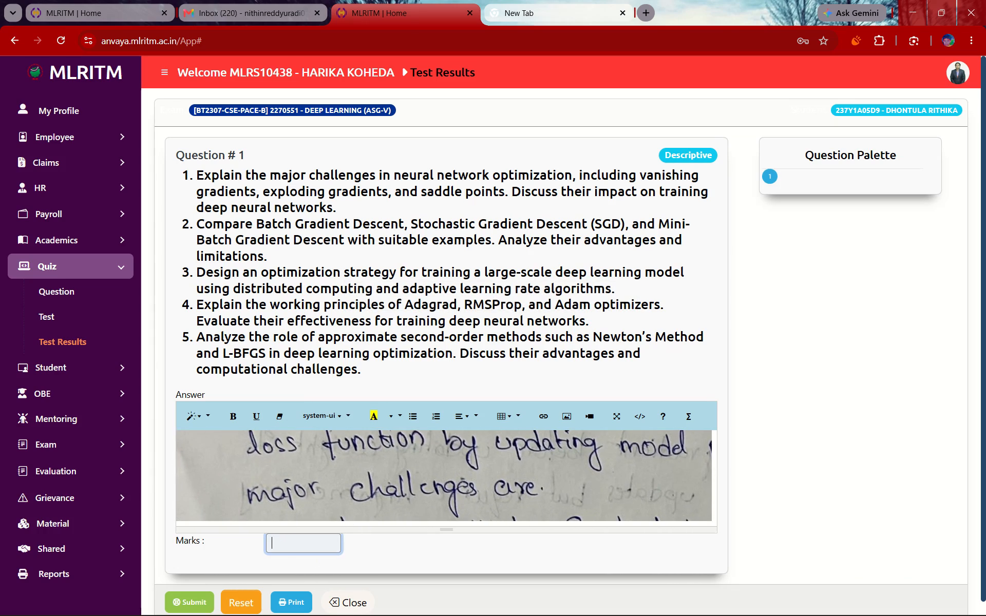
pyautogui.write('5.00')
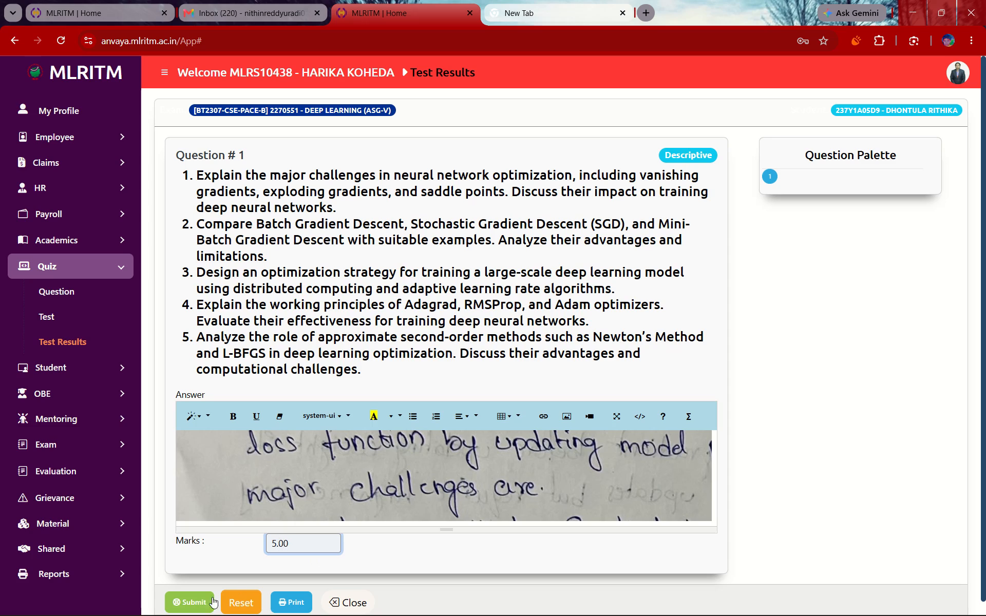
pyautogui.click(209, 599)
pyautogui.click(461, 412)
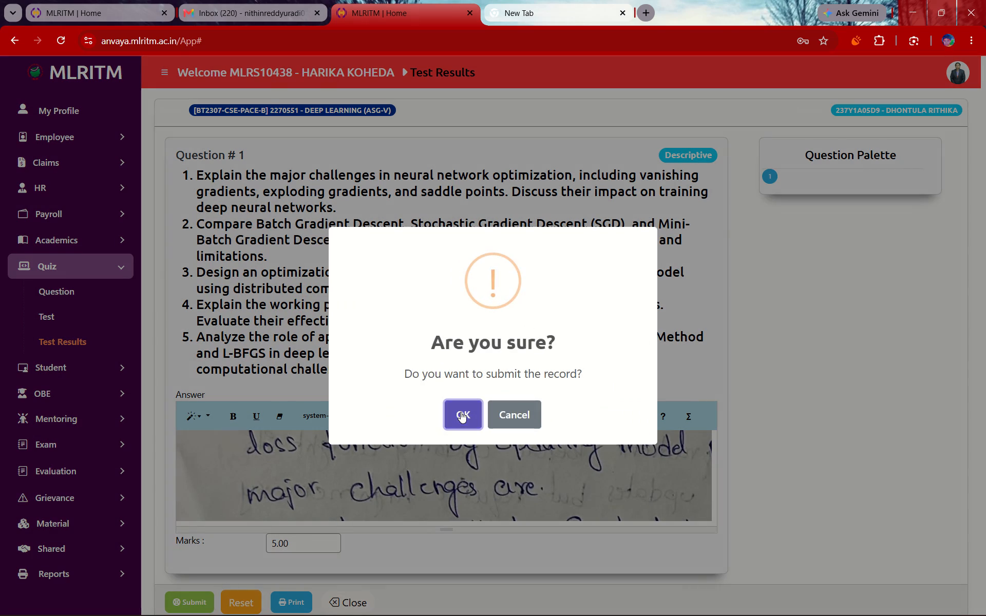
pyautogui.click(463, 424)
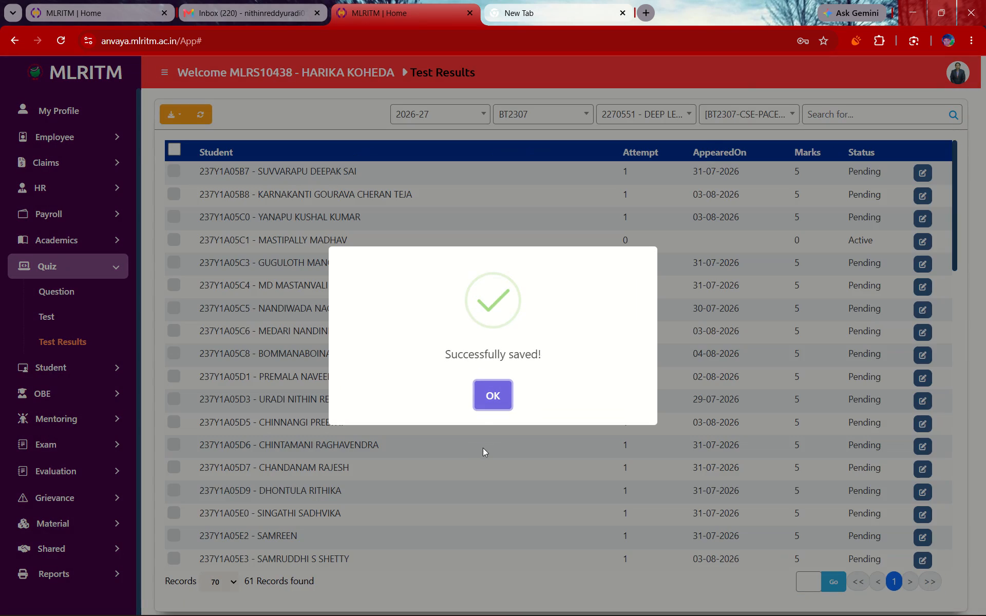
pyautogui.click(494, 397)
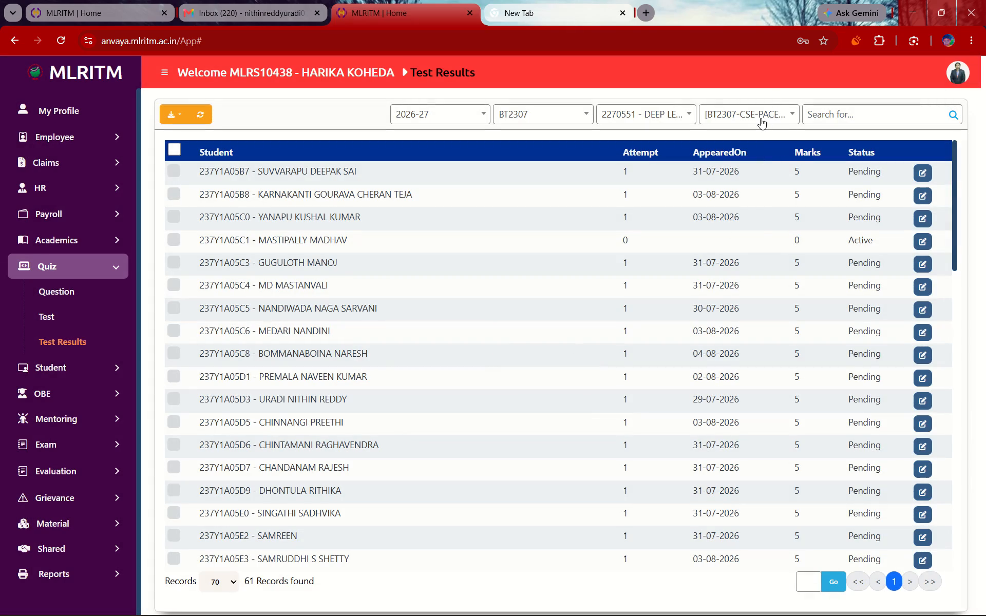
# Filter the test results to the 2270551 - DEEP LEARNING (ASG-V) test of BT2307-CSE-PACE-B again.
pyautogui.click(761, 118)
pyautogui.scroll(-3, 762, 200)
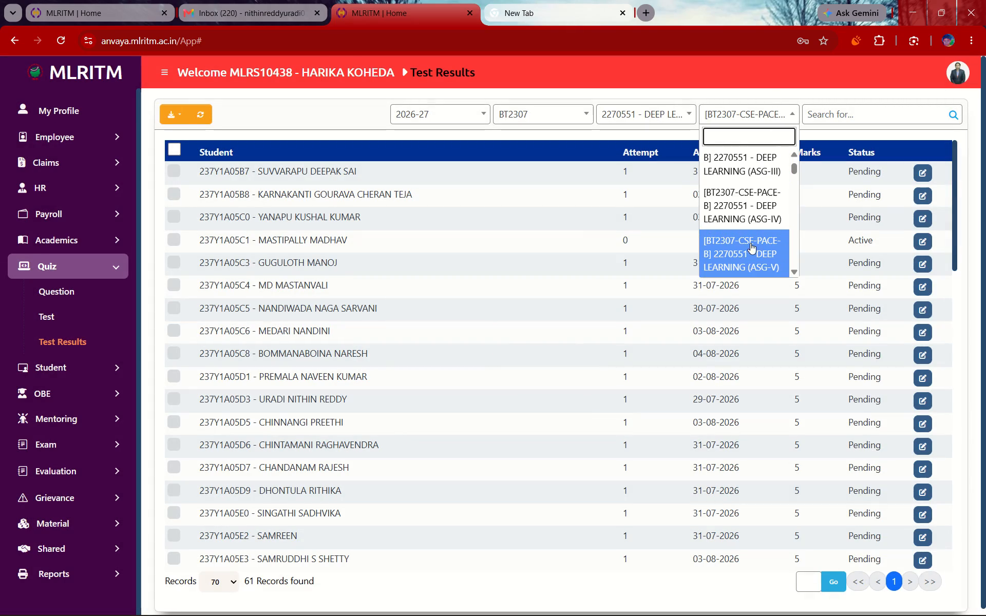
pyautogui.click(750, 258)
# Open the first pending ASG-V attempt still at 0 marks, dated 11-10-2026, set its marks to 5.00 and submit the evaluation.
pyautogui.scroll(-2, 777, 325)
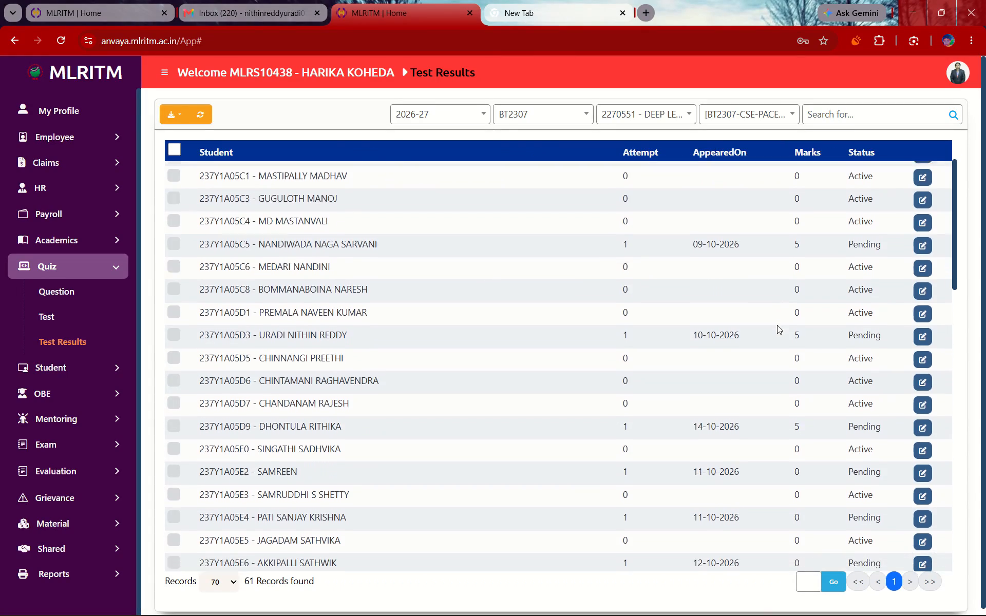
pyautogui.scroll(-5, 777, 325)
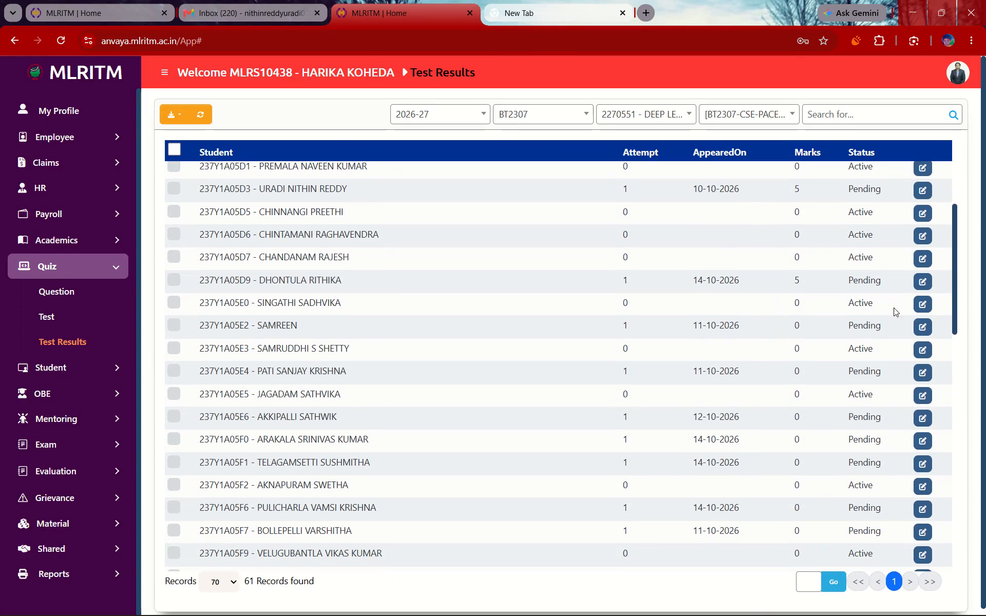
pyautogui.moveTo(923, 316); pyautogui.dragTo(921, 332)
pyautogui.click(921, 332)
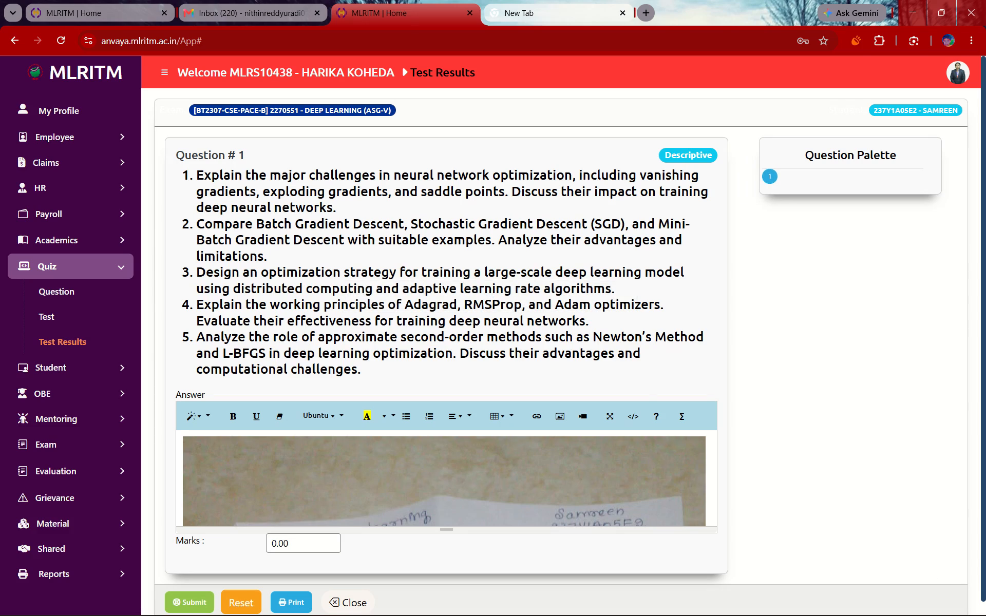
pyautogui.scroll(-1, 566, 479)
pyautogui.click(318, 534)
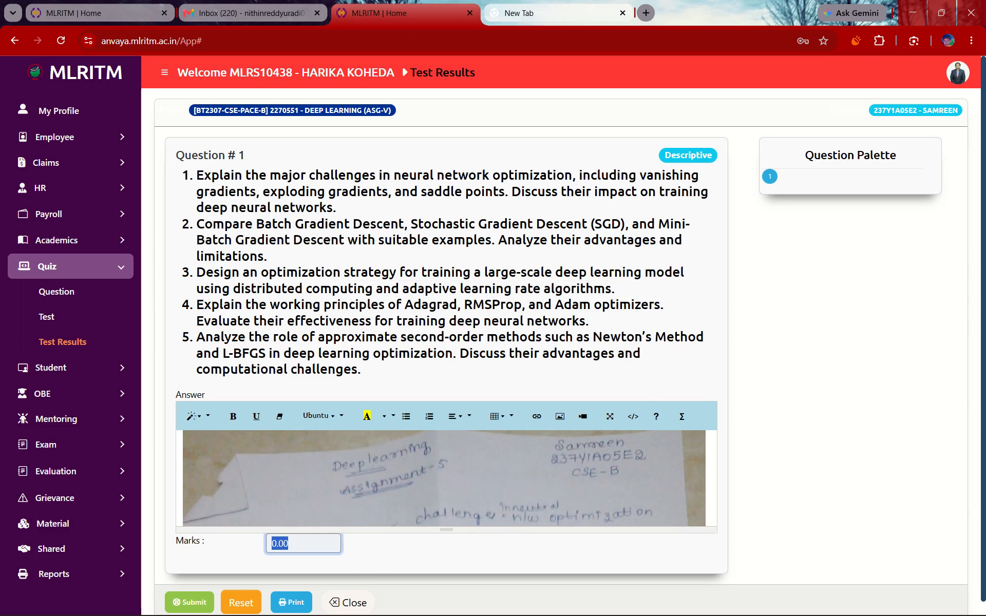
pyautogui.press('BackSpace')
pyautogui.press('5')
pyautogui.press('BackSpace')
pyautogui.write('2.00')
pyautogui.press('BackSpace')
pyautogui.press('BackSpace')
pyautogui.press('BackSpace')
pyautogui.press('BackSpace')
pyautogui.write('5.0')
pyautogui.press('0')
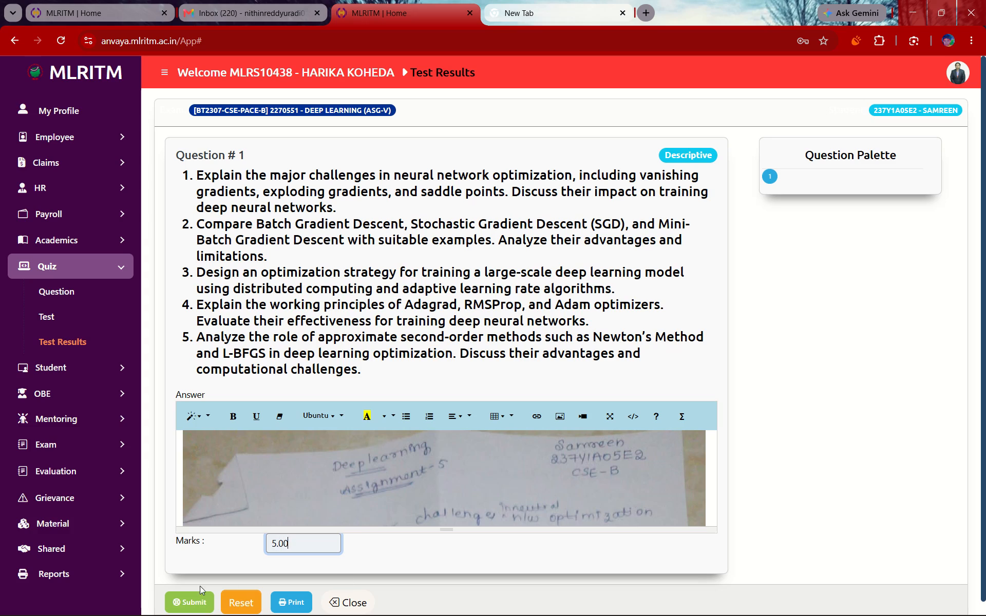
pyautogui.click(185, 601)
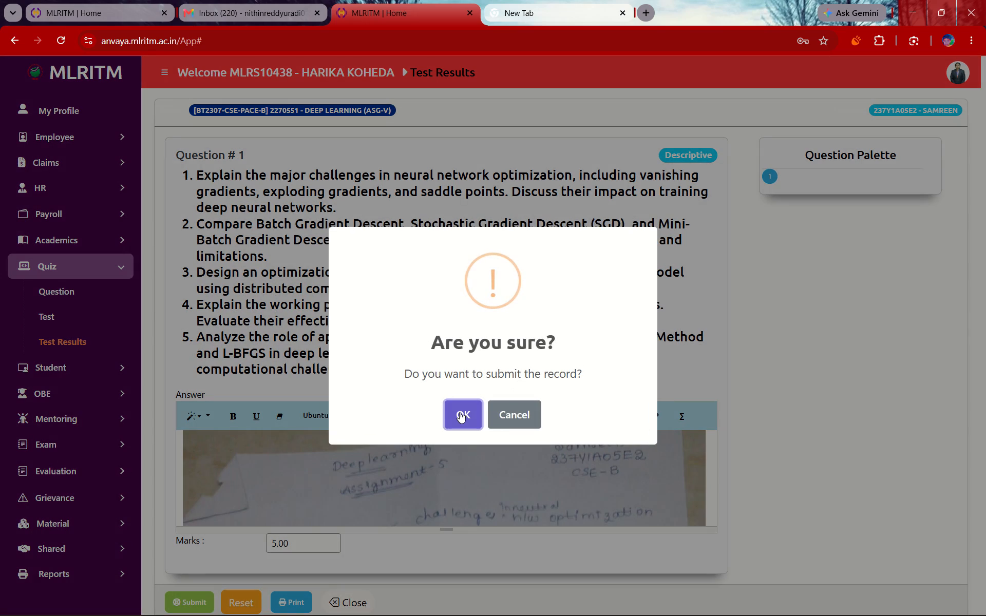
pyautogui.click(460, 412)
pyautogui.click(455, 421)
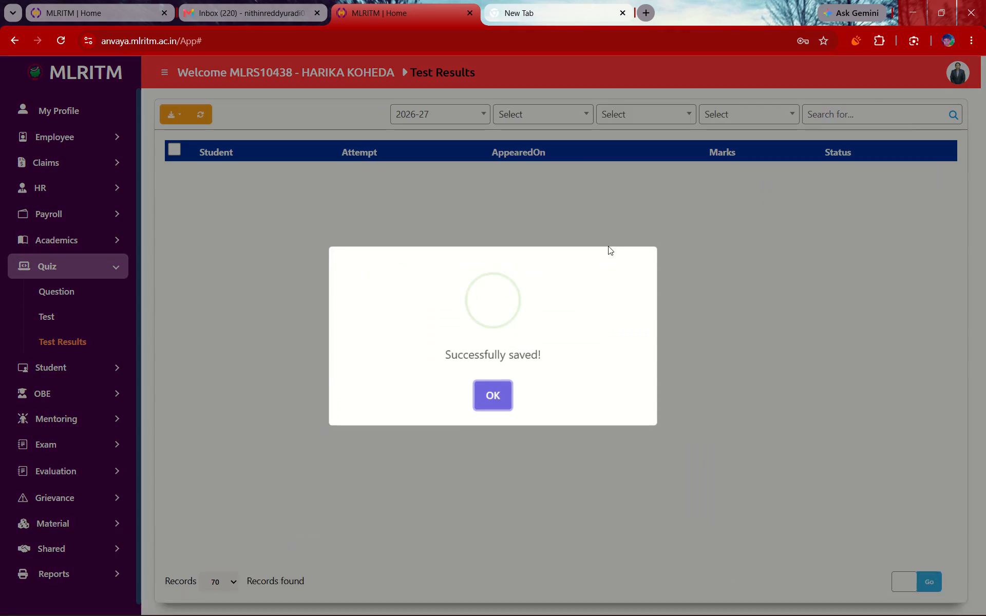
pyautogui.click(497, 401)
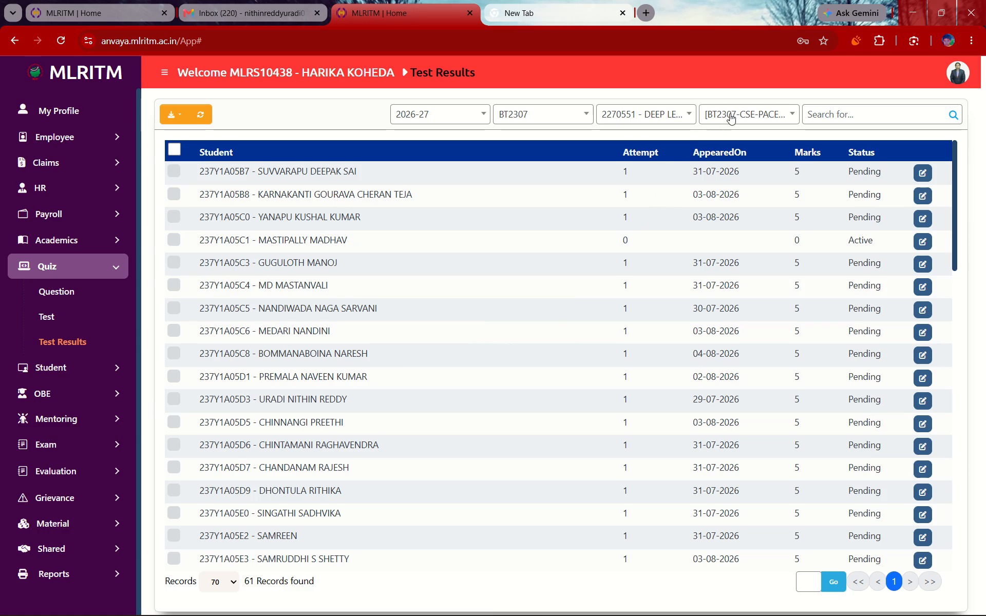
# Filter the test results to the 2270551 - DEEP LEARNING (ASG-V) test of BT2307-CSE-PACE-B again.
pyautogui.click(734, 112)
pyautogui.scroll(-3, 733, 189)
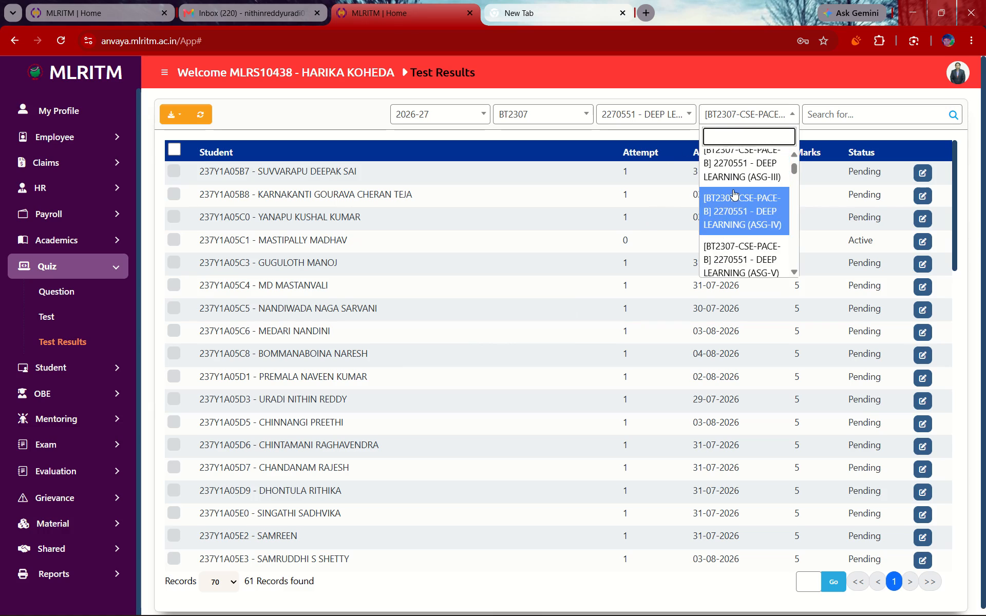
pyautogui.click(741, 239)
# Open the first pending ASG-V attempt still at 0 marks, dated 11-10-2026, set its marks to 5.00 and submit the evaluation.
pyautogui.scroll(-1, 795, 336)
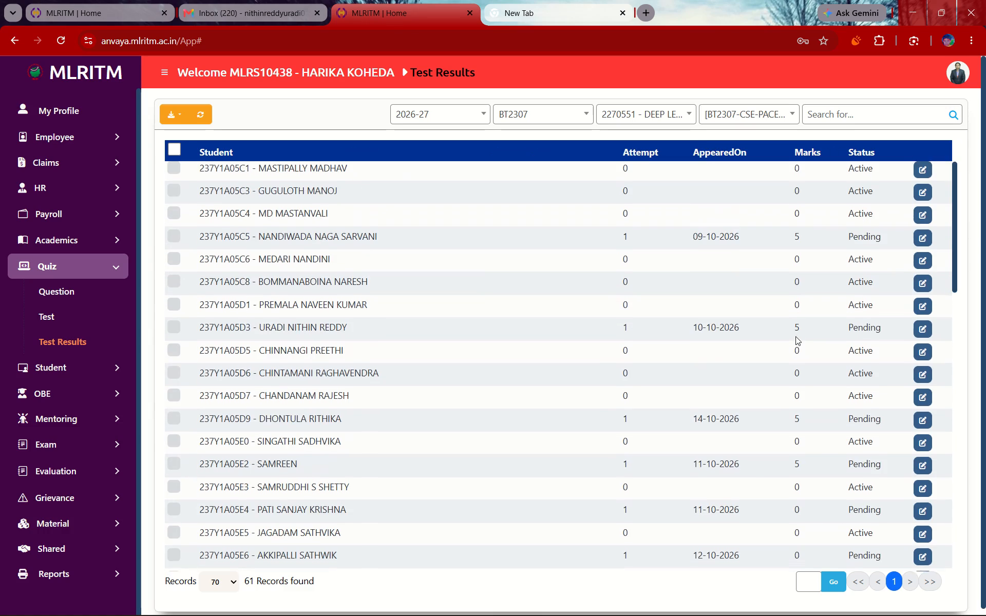
pyautogui.scroll(-1, 795, 336)
pyautogui.scroll(-1, 898, 398)
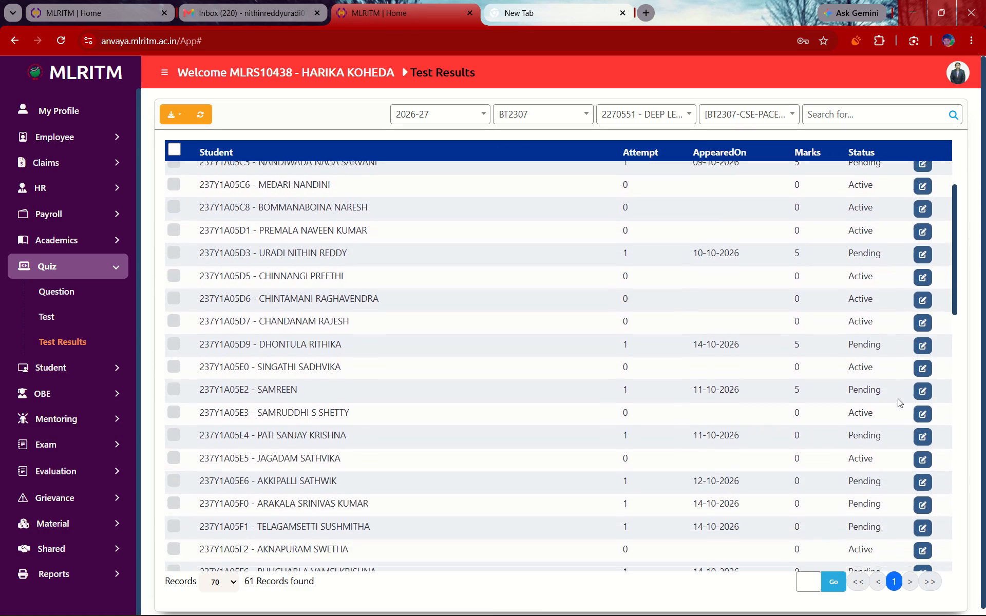
pyautogui.scroll(-3, 898, 398)
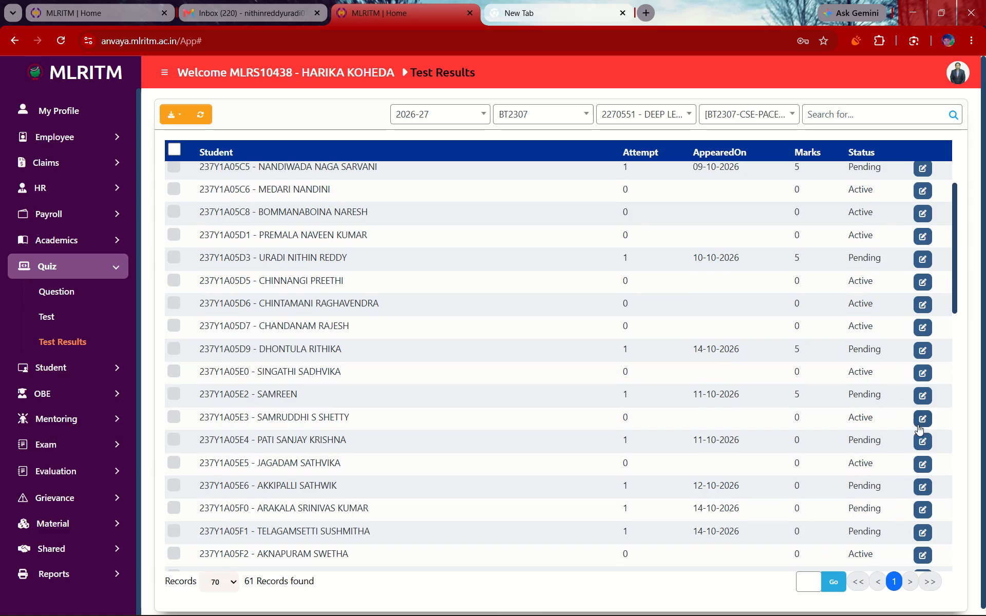
pyautogui.click(922, 443)
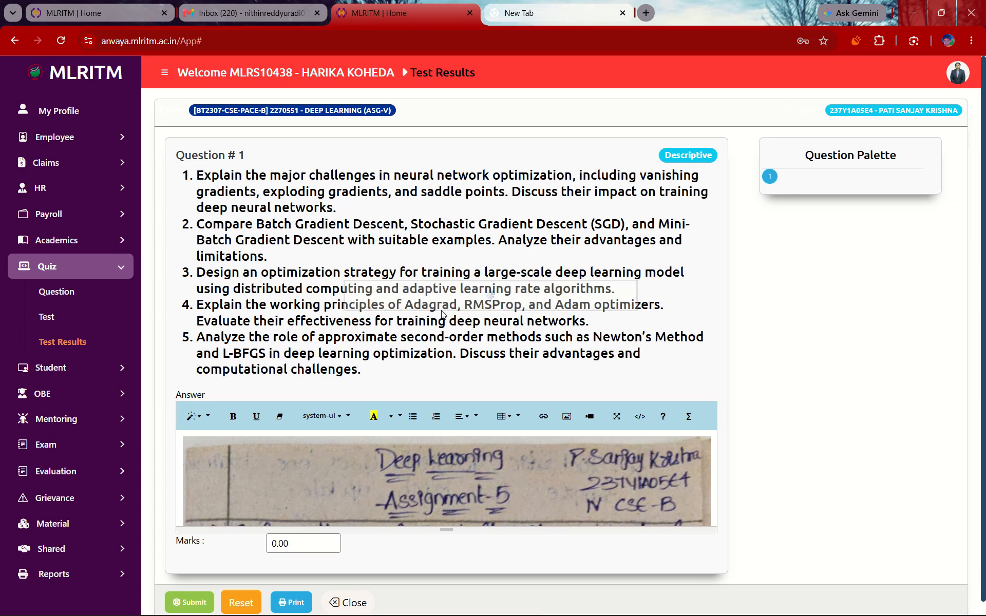
pyautogui.click(307, 542)
pyautogui.press('BackSpace')
pyautogui.write('5.00')
pyautogui.click(187, 607)
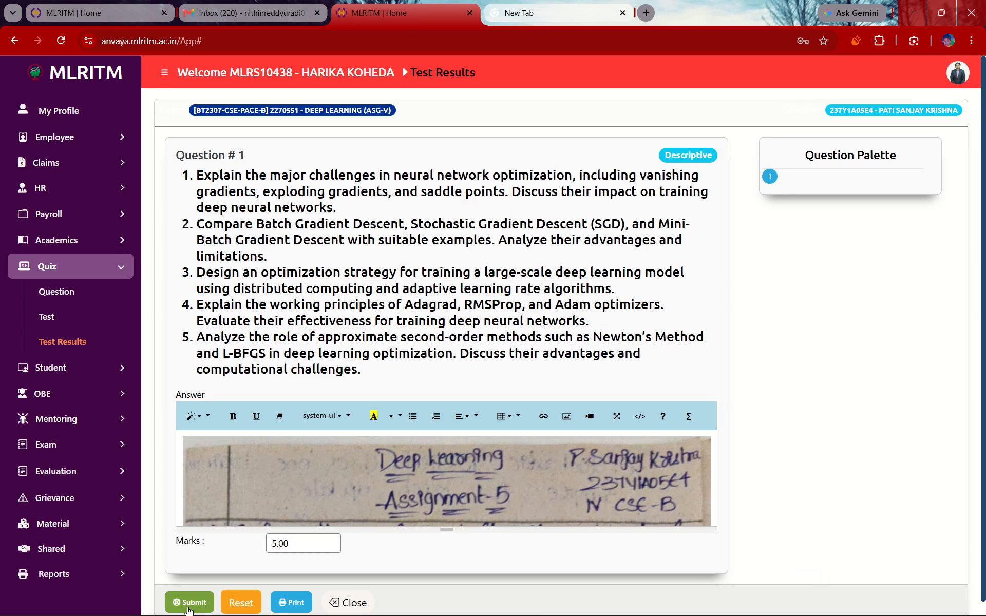
pyautogui.click(469, 403)
pyautogui.click(468, 415)
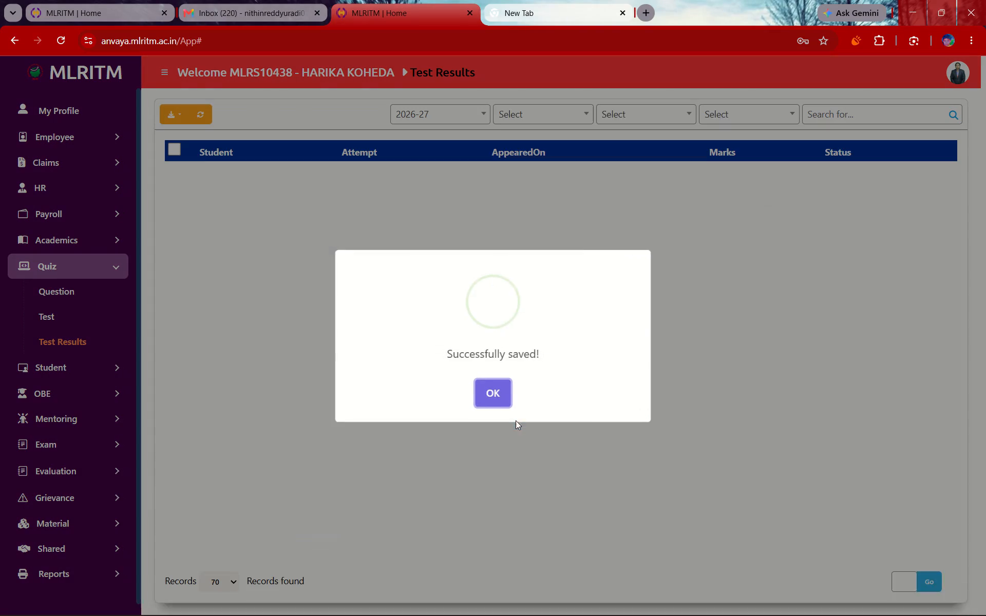
pyautogui.click(501, 388)
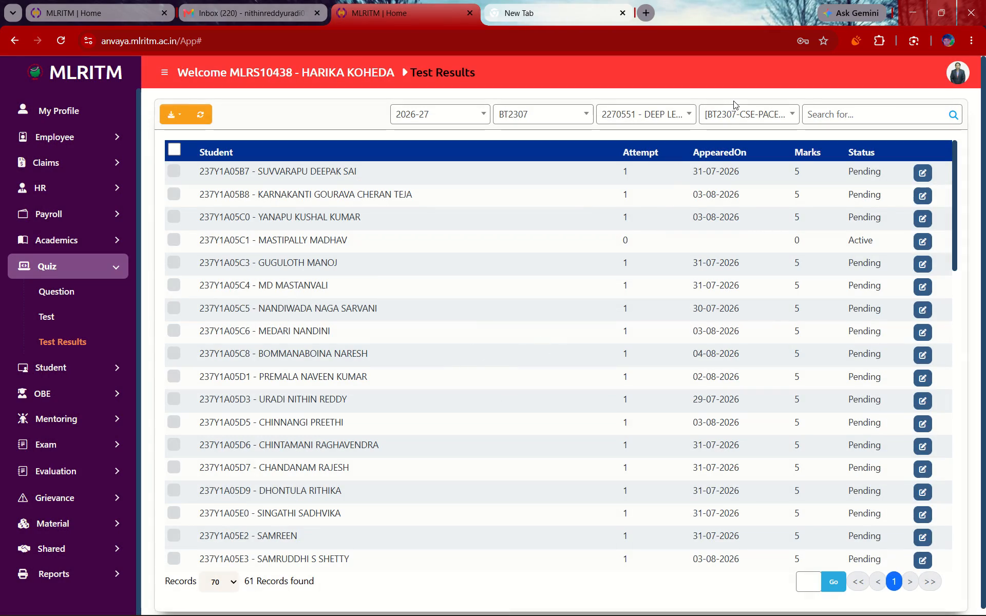
# Filter the test results to the 2270551 - DEEP LEARNING (ASG-V) test of BT2307-CSE-PACE-B again.
pyautogui.moveTo(733, 101); pyautogui.dragTo(727, 118)
pyautogui.click(727, 118)
pyautogui.scroll(-1, 735, 209)
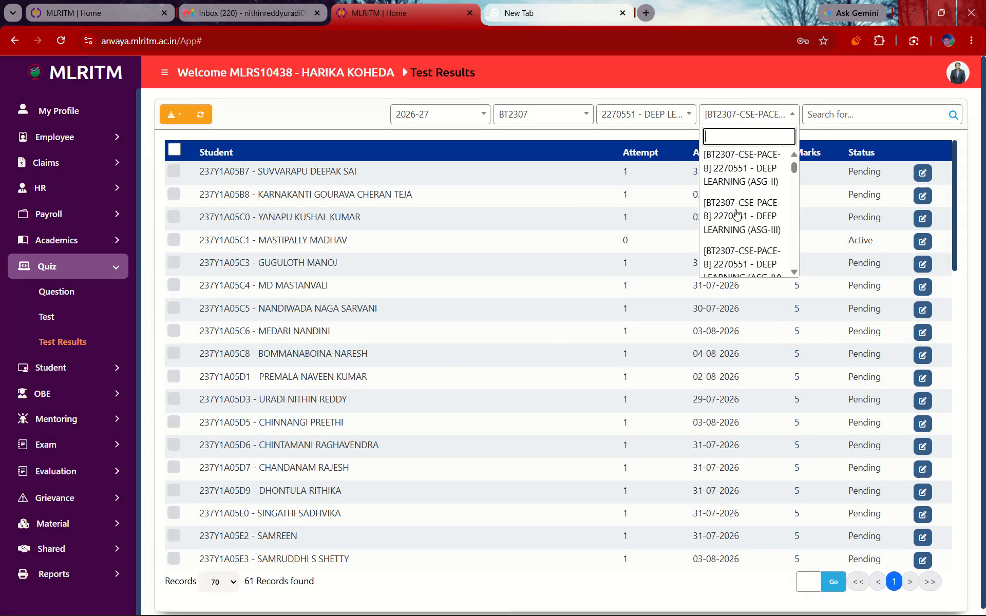
pyautogui.scroll(-2, 735, 209)
pyautogui.scroll(-1, 744, 268)
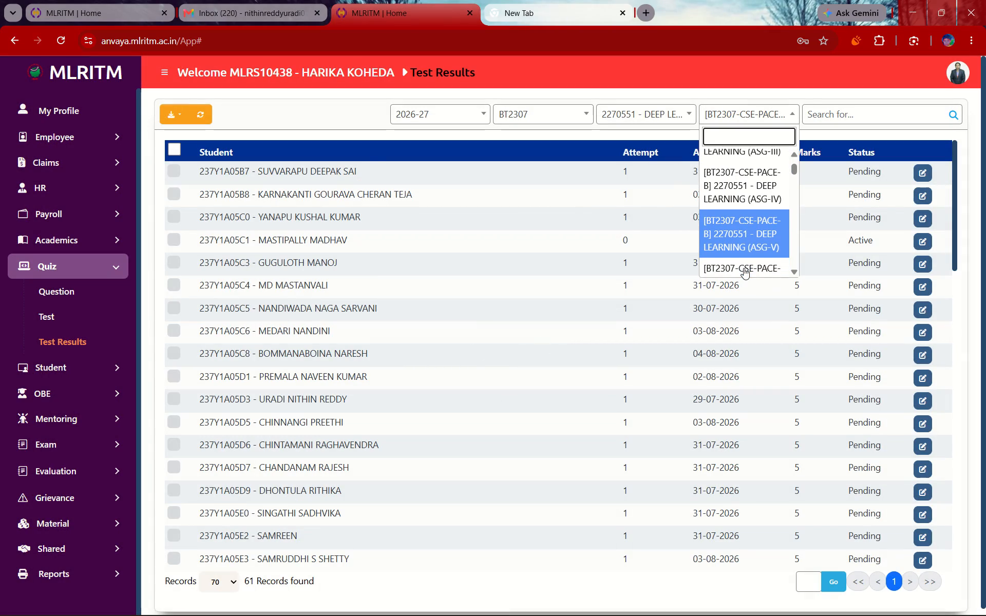
pyautogui.click(755, 233)
# Open the first pending ASG-V attempt still at 0 marks, dated 12-10-2026, set its marks to 5.00 and submit the evaluation.
pyautogui.scroll(-2, 793, 317)
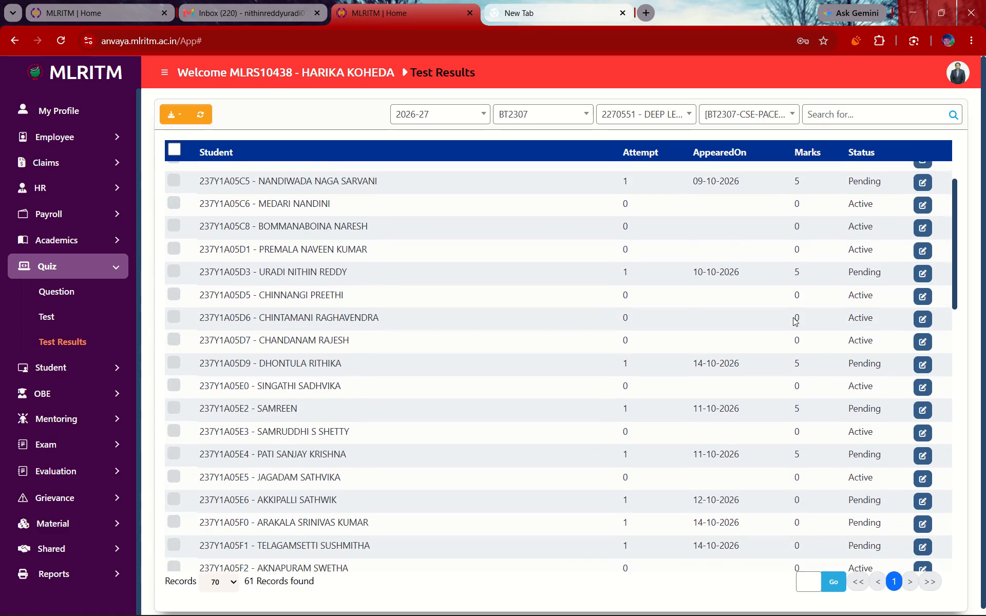
pyautogui.scroll(-4, 793, 317)
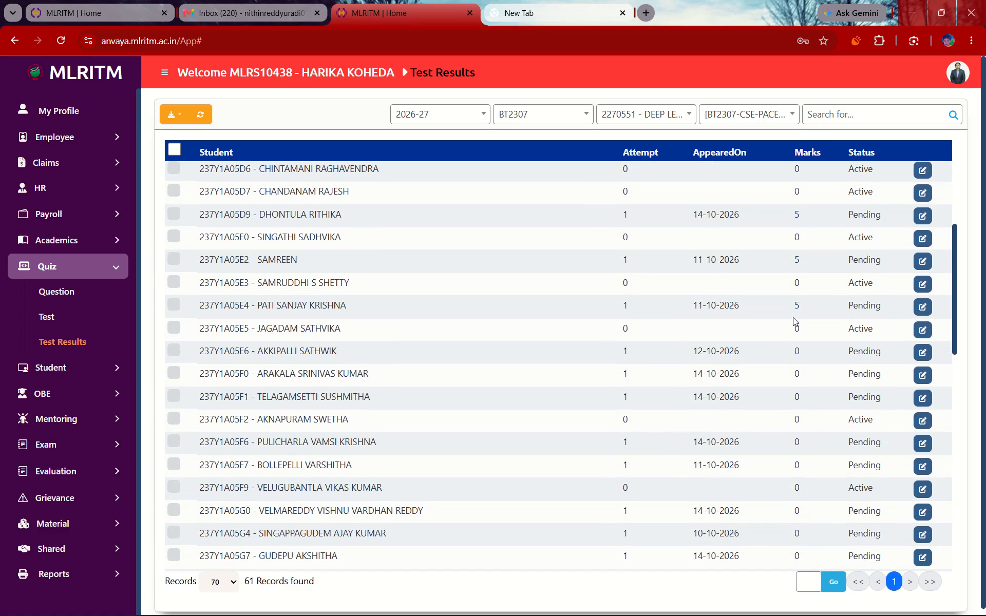
pyautogui.click(919, 349)
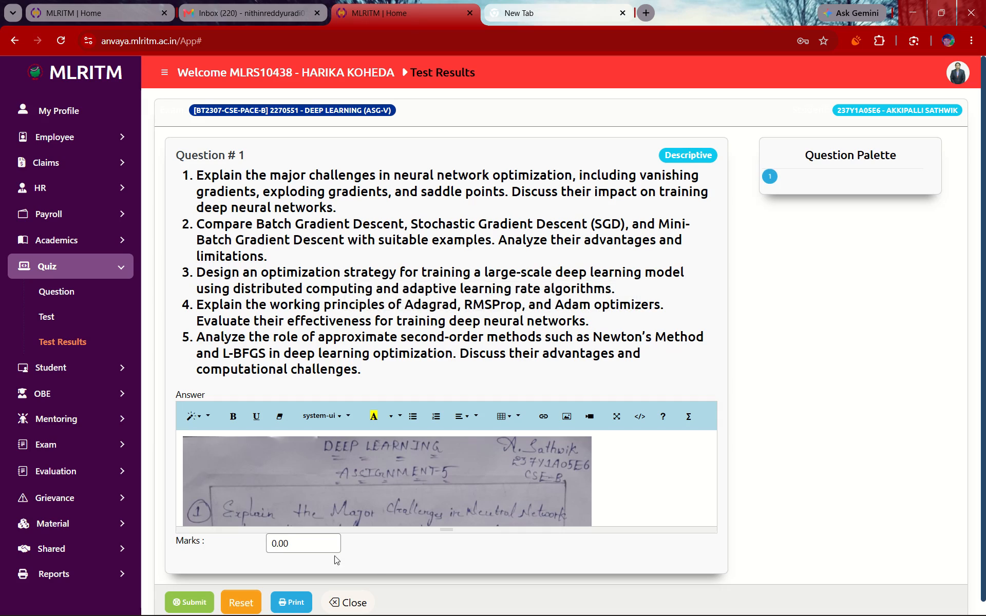
pyautogui.click(316, 541)
pyautogui.press('BackSpace')
pyautogui.write('5.00')
pyautogui.click(201, 605)
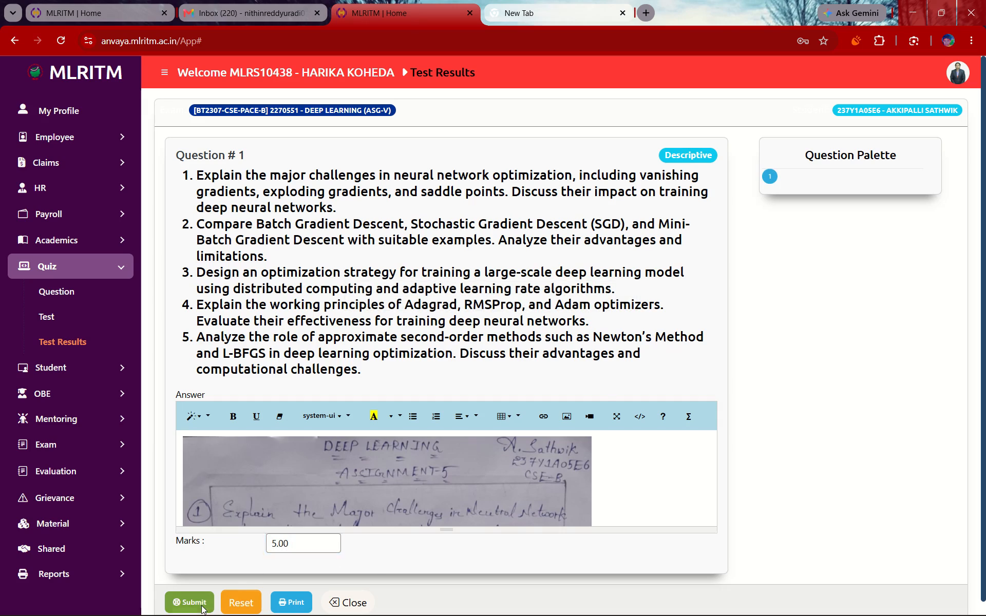
pyautogui.click(464, 425)
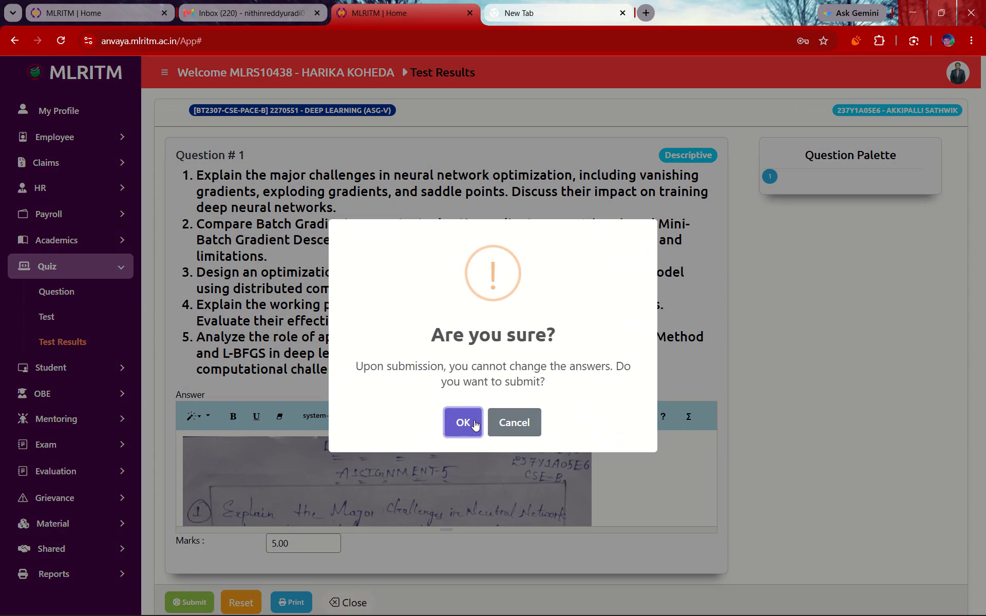
pyautogui.click(474, 420)
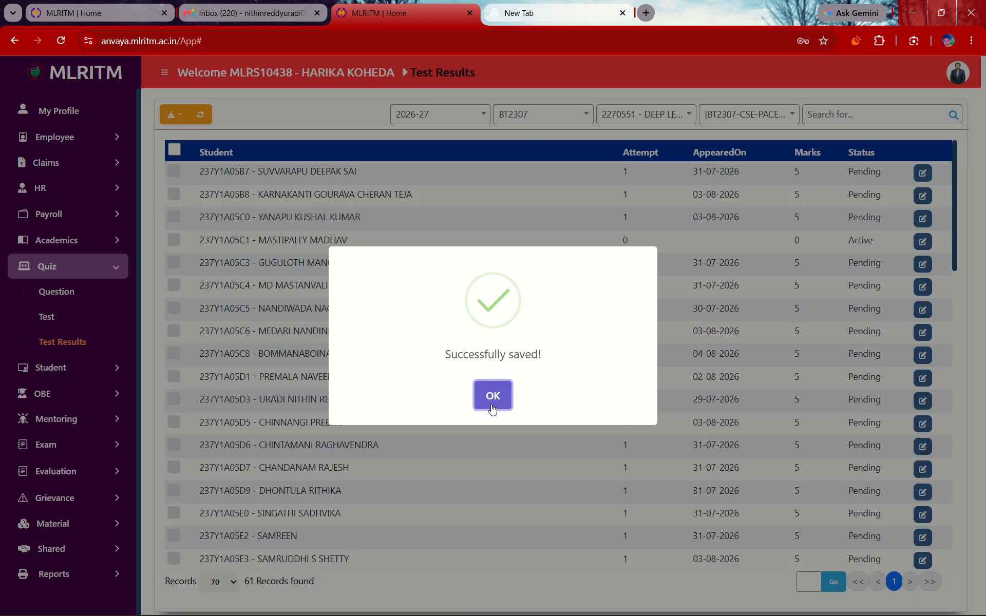
pyautogui.click(491, 404)
# Filter the test results to the 2270551 - DEEP LEARNING (ASG-V) test of BT2307-CSE-PACE-B again.
pyautogui.moveTo(739, 108); pyautogui.dragTo(735, 213)
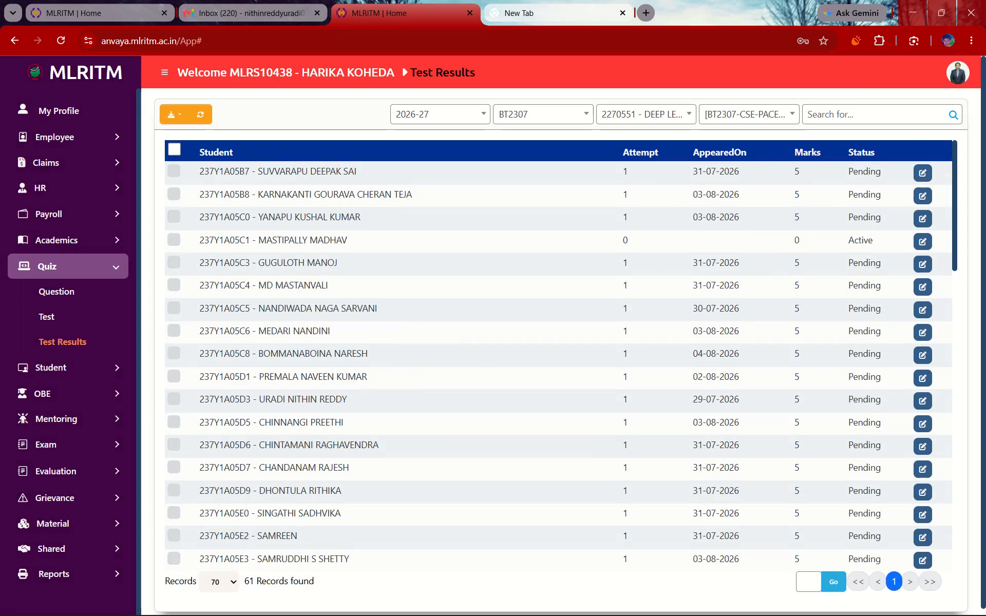
pyautogui.scroll(-1, 735, 213)
pyautogui.moveTo(768, 115); pyautogui.dragTo(764, 193)
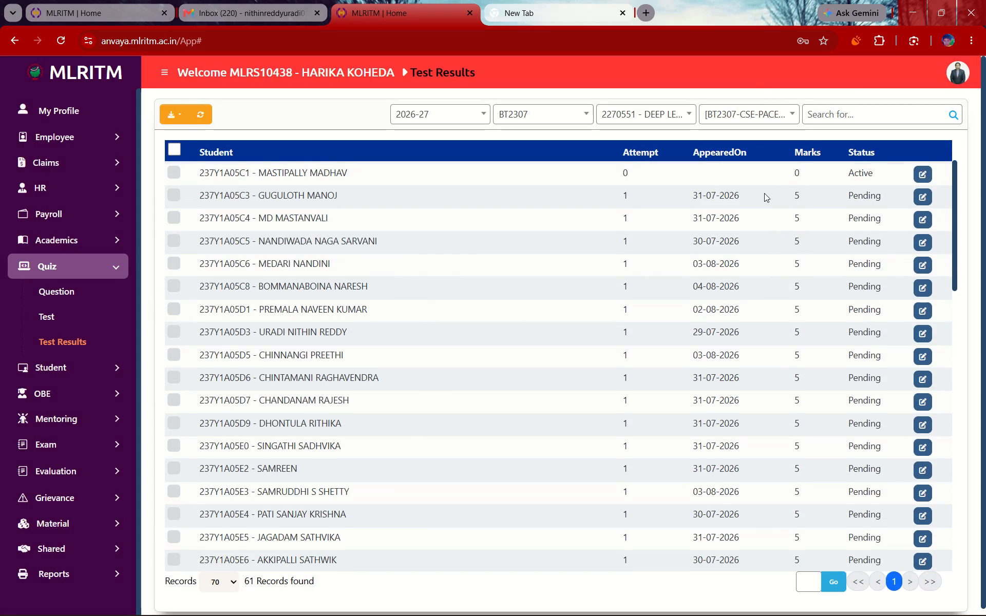
pyautogui.scroll(-1, 764, 193)
pyautogui.click(756, 117)
pyautogui.scroll(-1, 749, 191)
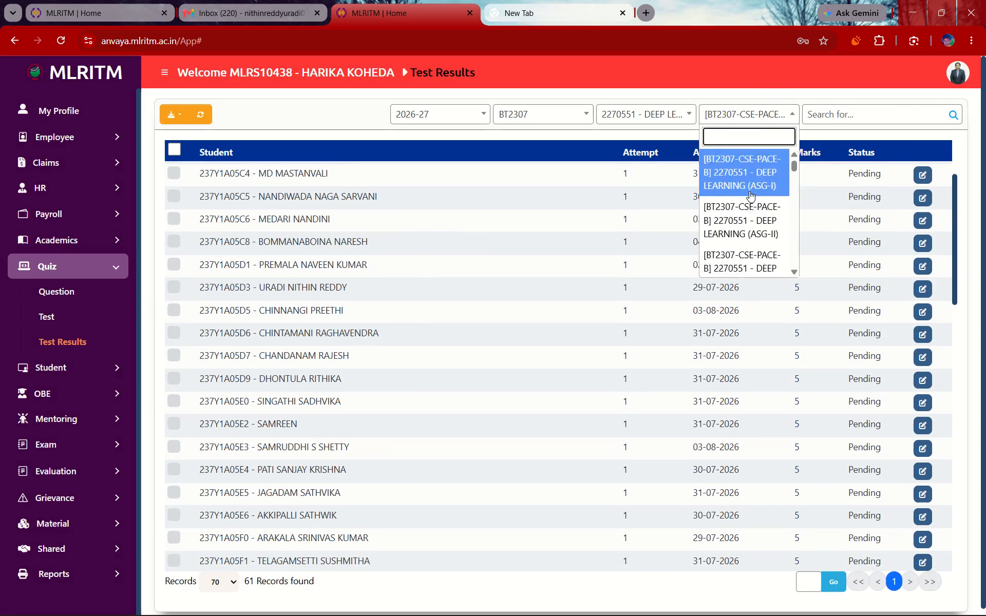
pyautogui.scroll(-2, 749, 191)
pyautogui.click(742, 247)
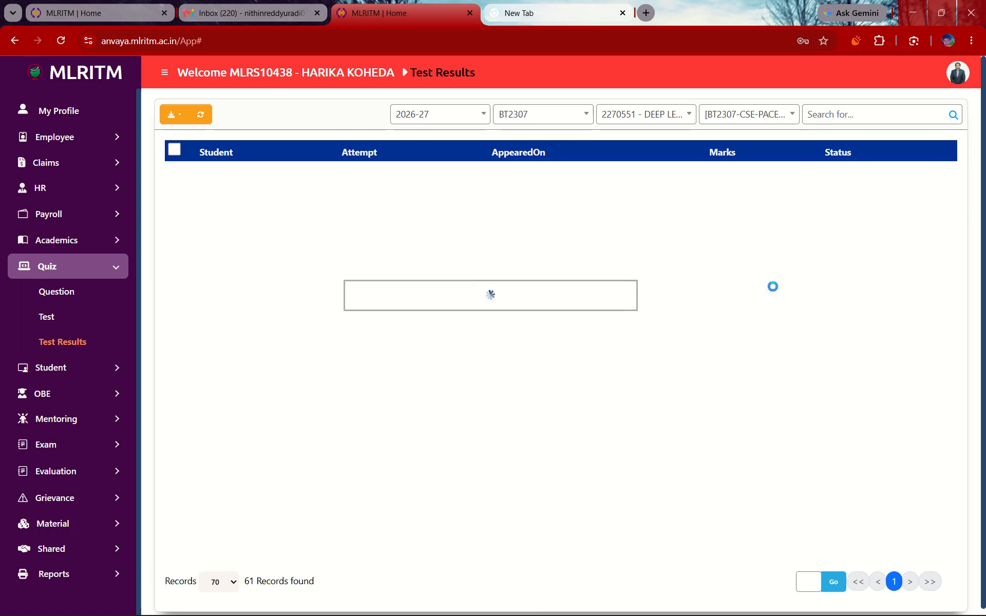
# Open the first pending ASG-V attempt still at 0 marks, dated 14-10-2026, review the answer, set its marks to 5.00 and submit the evaluation.
pyautogui.scroll(-2, 783, 320)
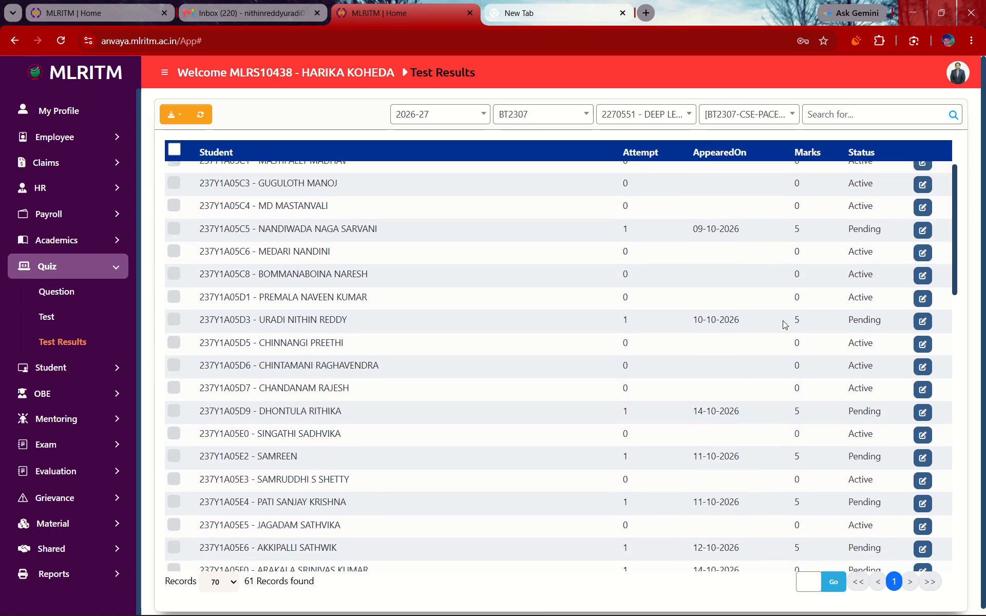
pyautogui.scroll(-1, 783, 320)
pyautogui.scroll(-2, 884, 418)
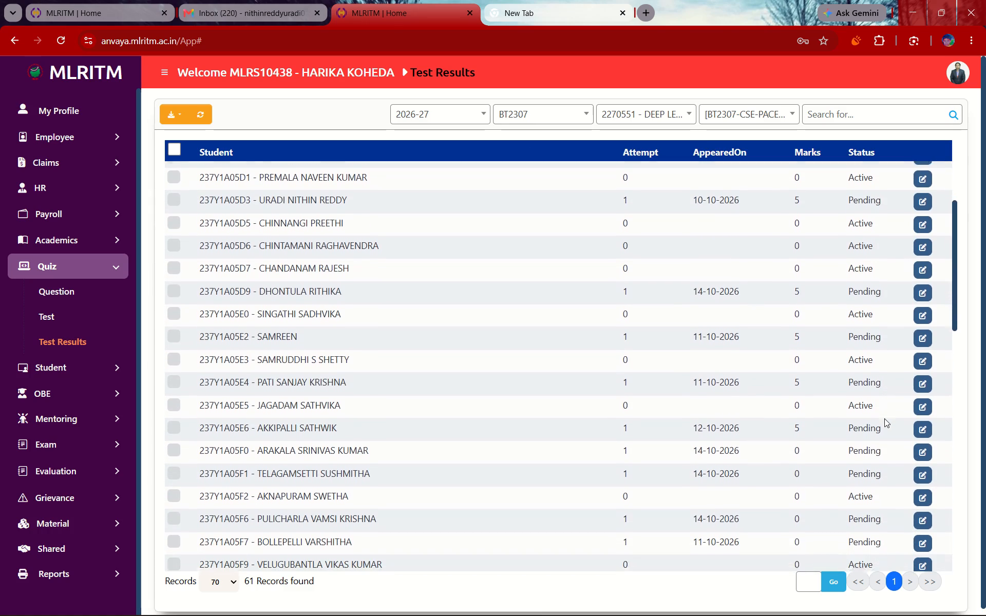
pyautogui.scroll(-3, 884, 418)
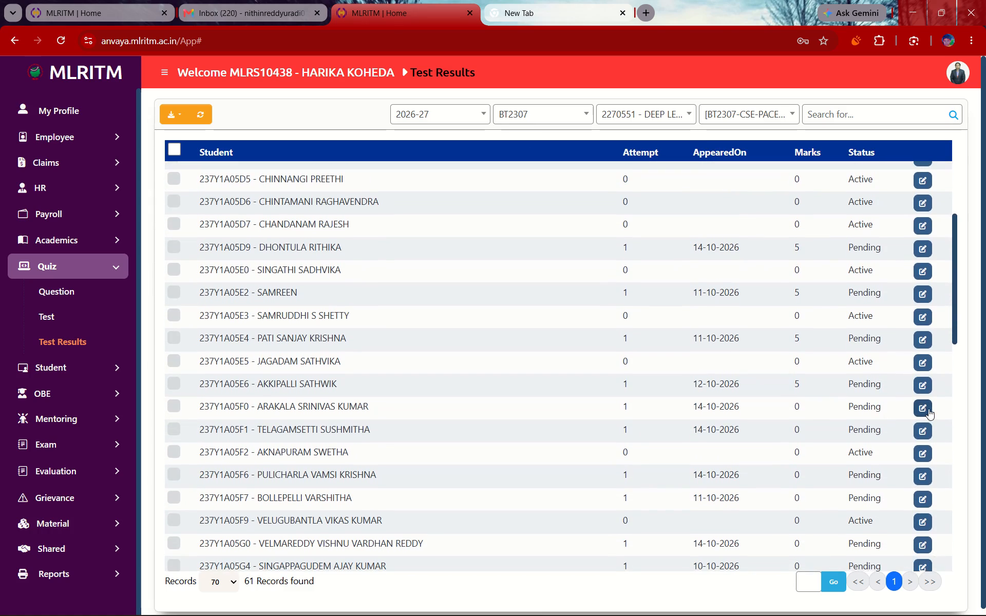
pyautogui.click(928, 409)
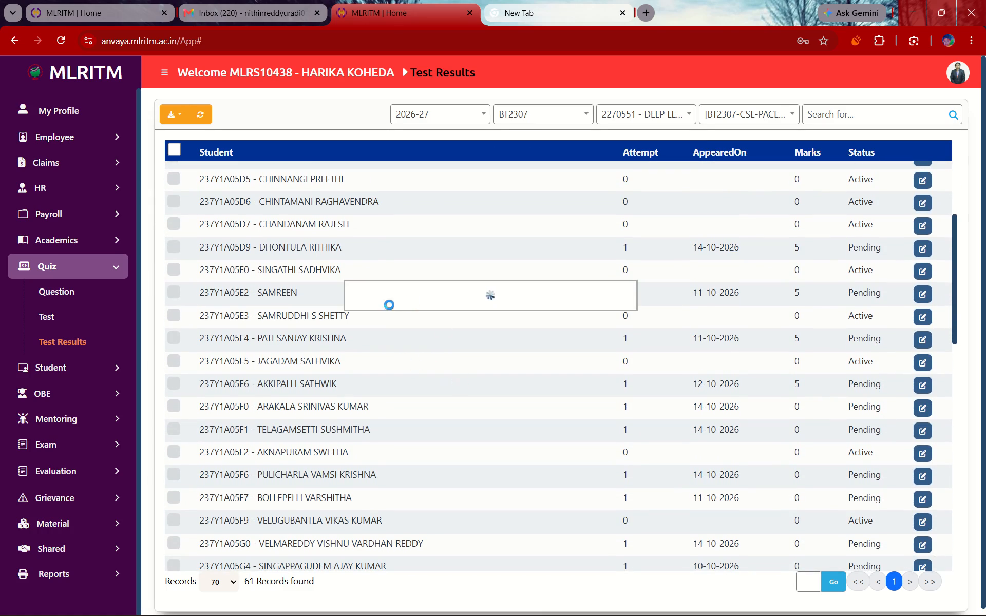
pyautogui.scroll(-2, 318, 486)
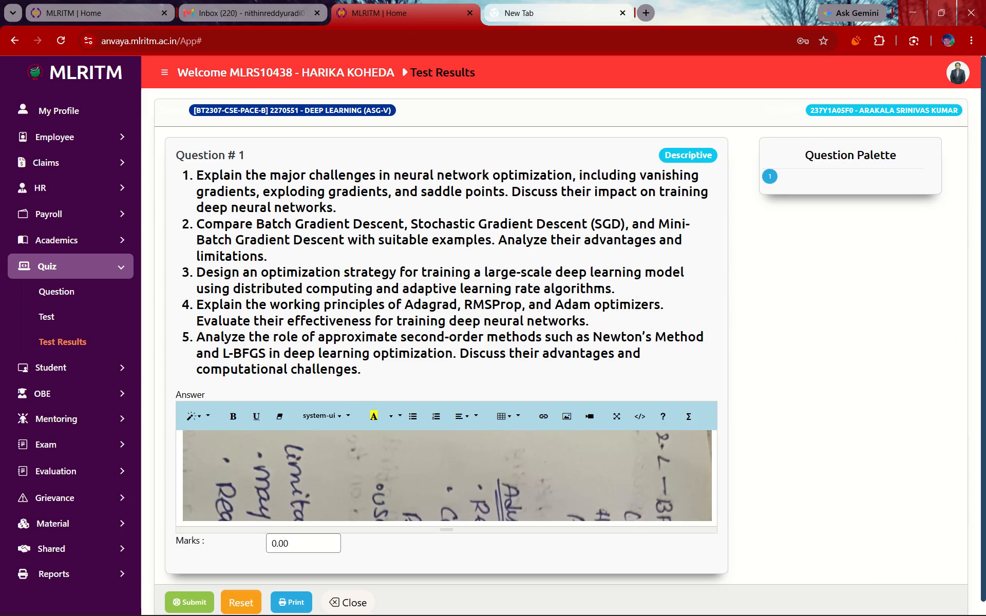
pyautogui.click(290, 542)
pyautogui.press('BackSpace')
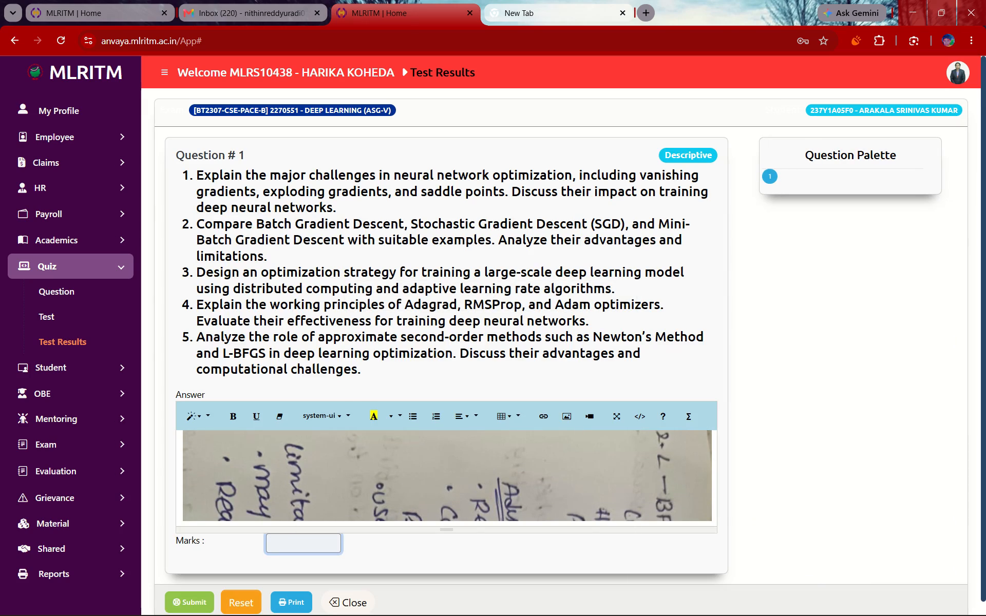
pyautogui.write('5.00')
pyautogui.click(196, 605)
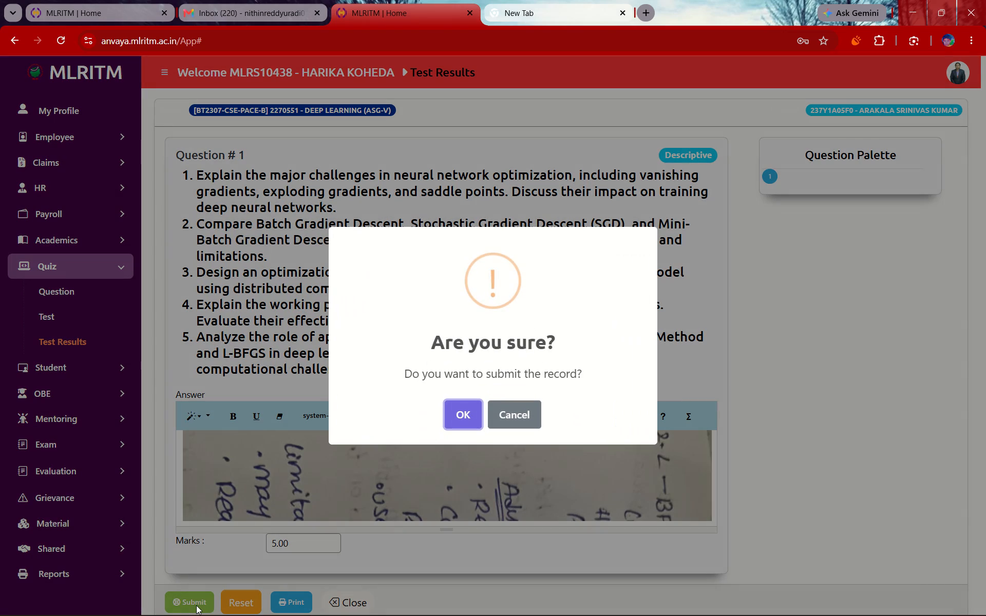
pyautogui.click(460, 421)
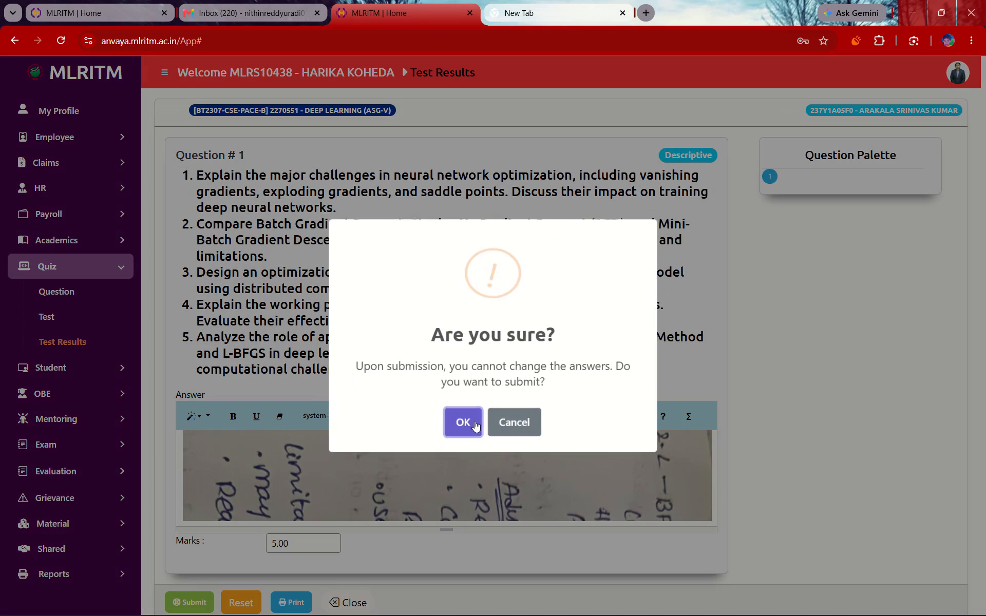
pyautogui.click(465, 425)
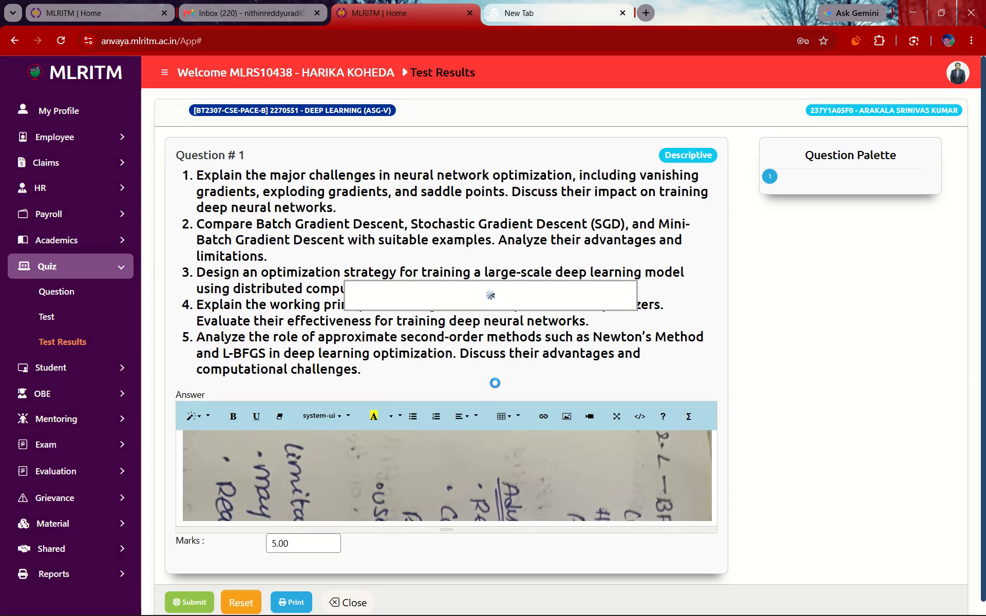
pyautogui.click(496, 395)
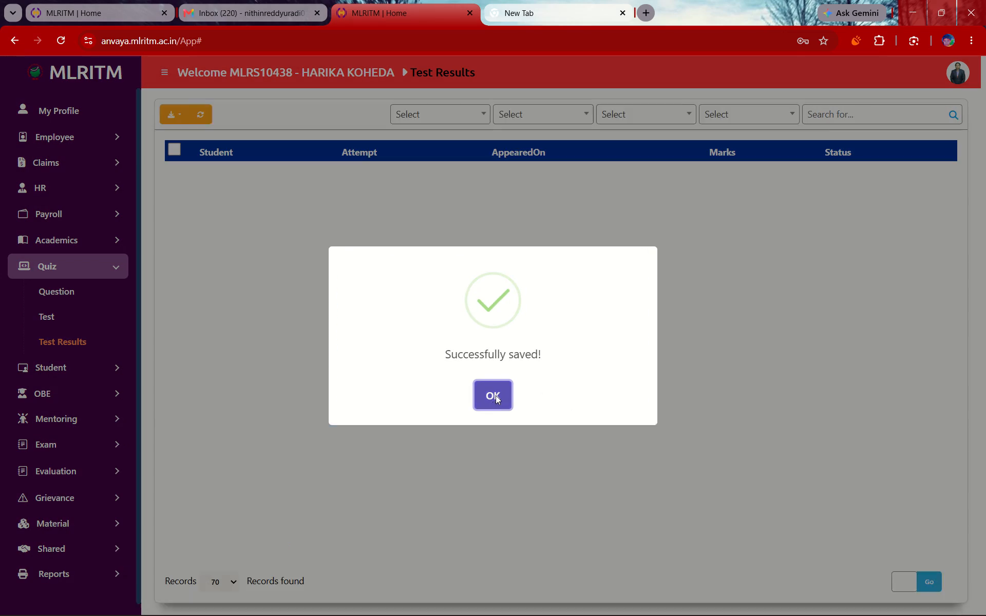
# Filter the test results to the 2270551 - DEEP LEARNING (ASG-V) test of BT2307-CSE-PACE-B again.
pyautogui.click(731, 109)
pyautogui.scroll(-1, 737, 202)
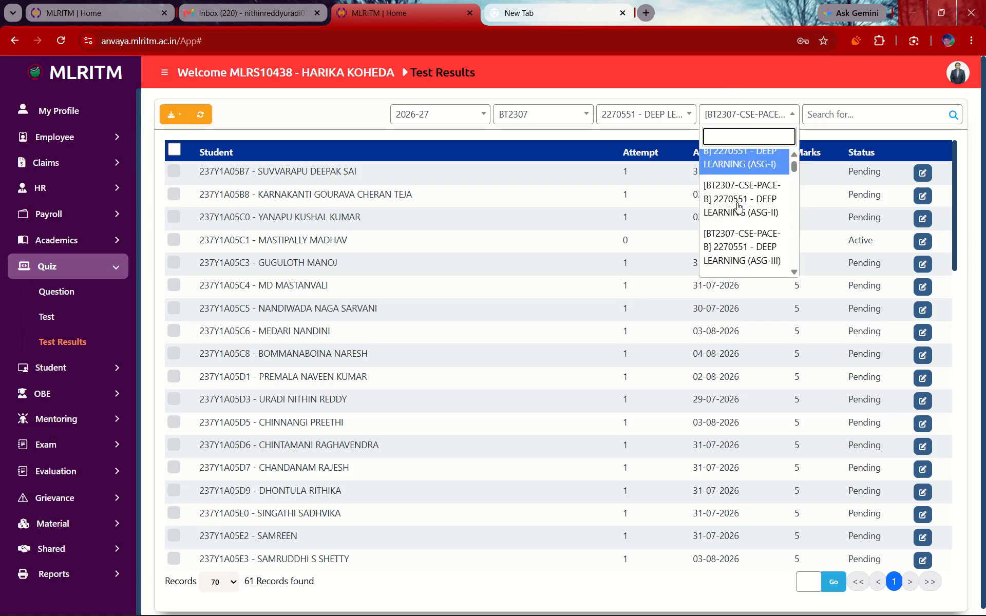
pyautogui.scroll(-3, 737, 202)
pyautogui.click(745, 241)
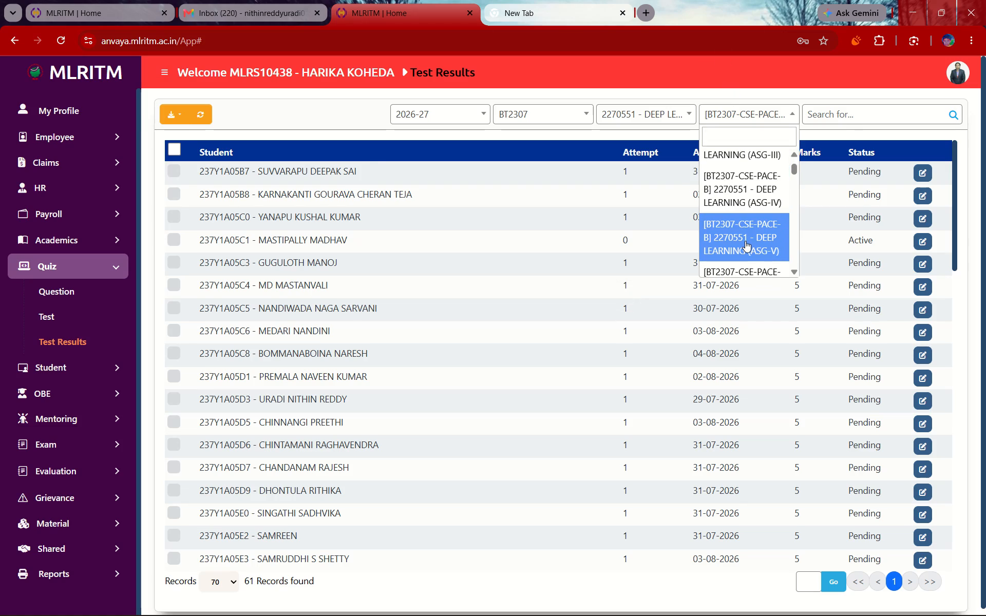
# Open the first pending ASG-V attempt still at 0 marks, dated 14-10-2026, set its marks to 5.00 and submit the evaluation.
pyautogui.scroll(-2, 755, 348)
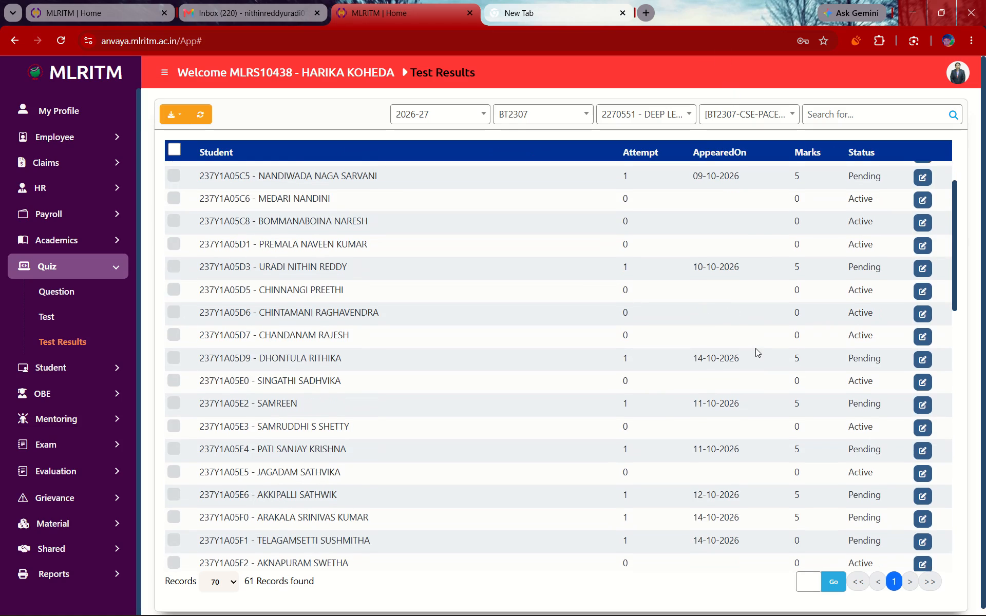
pyautogui.scroll(-2, 755, 348)
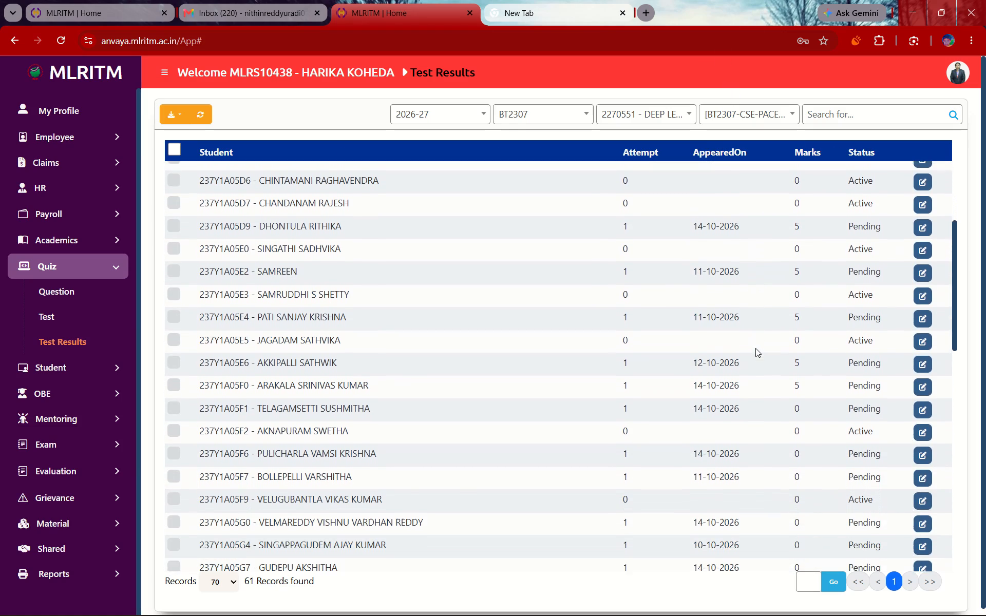
pyautogui.click(921, 393)
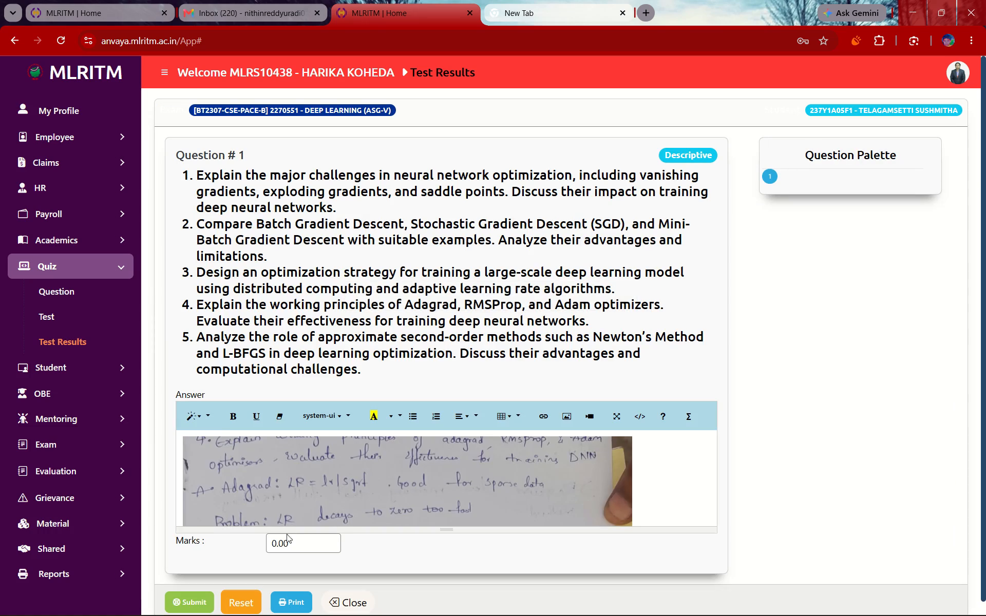
pyautogui.click(303, 546)
pyautogui.press('BackSpace')
pyautogui.write('5.00')
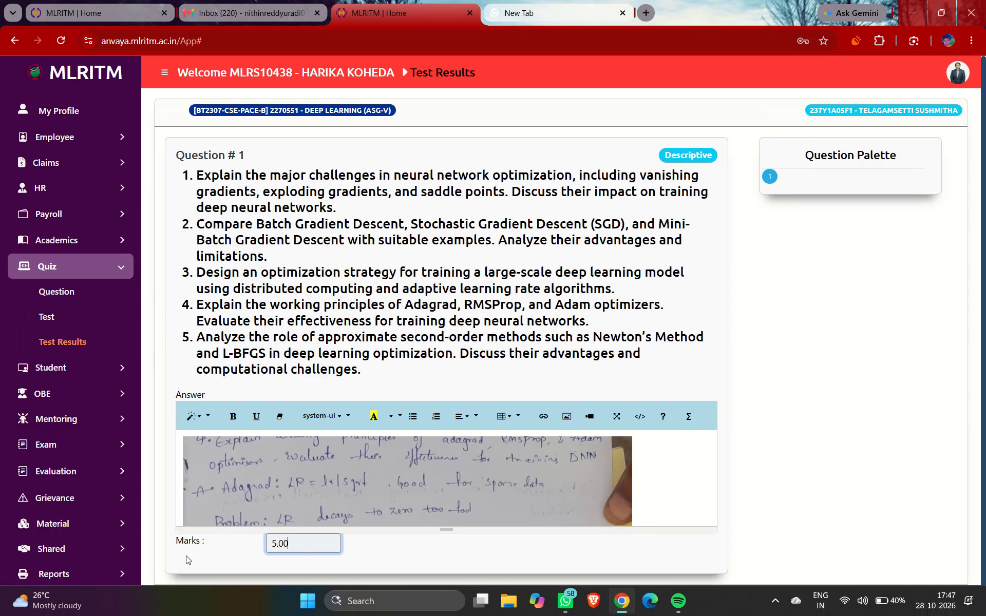
pyautogui.click(195, 606)
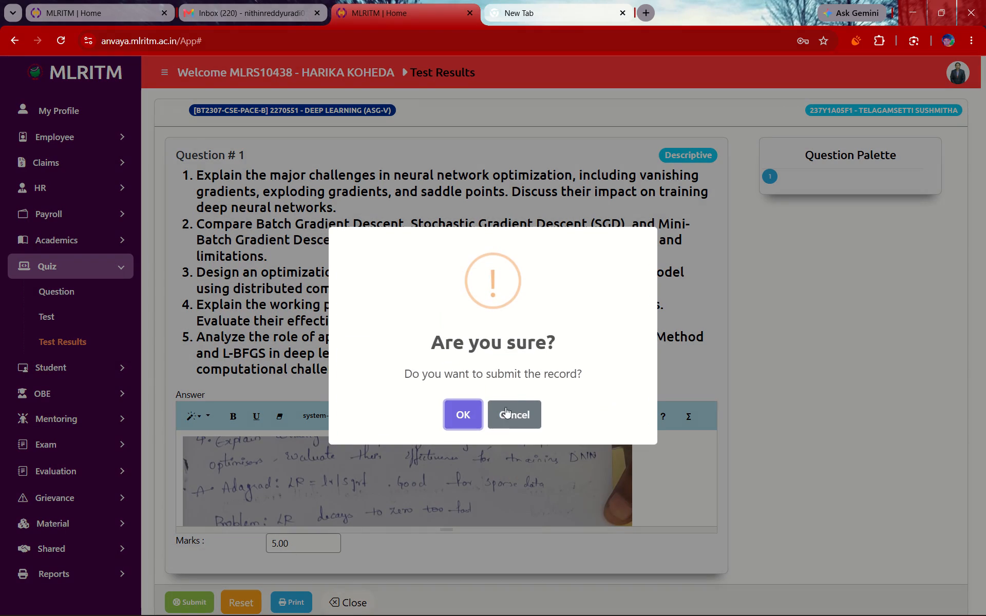
pyautogui.click(464, 408)
pyautogui.click(461, 420)
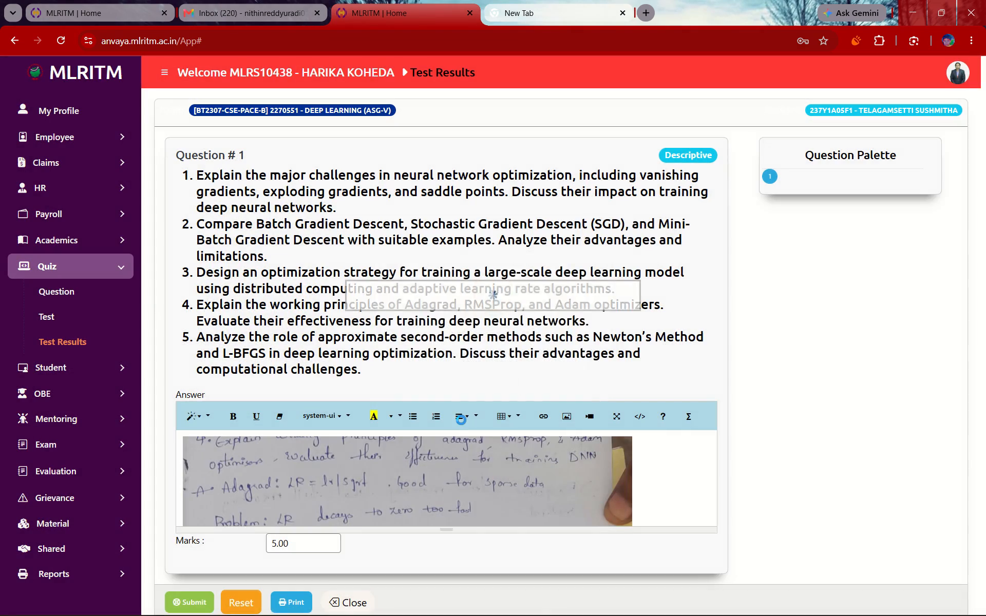
pyautogui.click(496, 393)
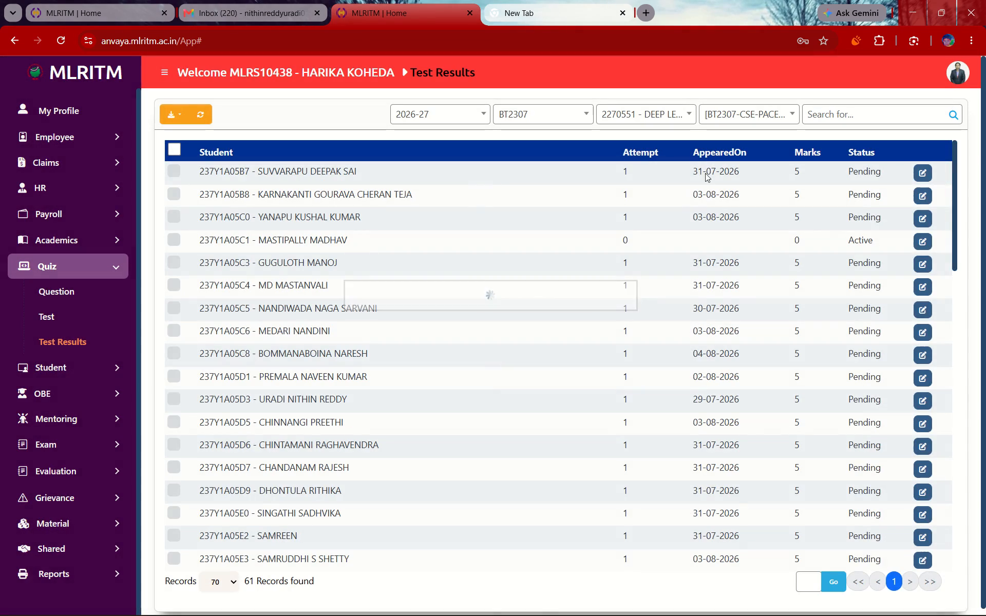
# Filter the test results to the 2270551 - DEEP LEARNING (ASG-V) test of BT2307-CSE-PACE-B again.
pyautogui.moveTo(750, 107); pyautogui.dragTo(741, 177)
pyautogui.scroll(-1, 741, 177)
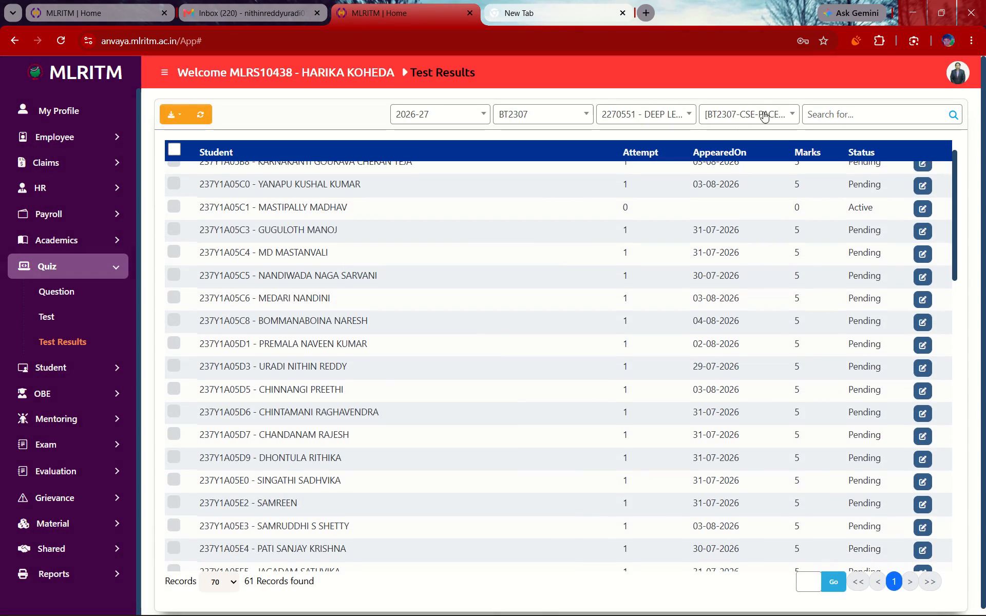
pyautogui.click(764, 105)
pyautogui.scroll(-3, 742, 204)
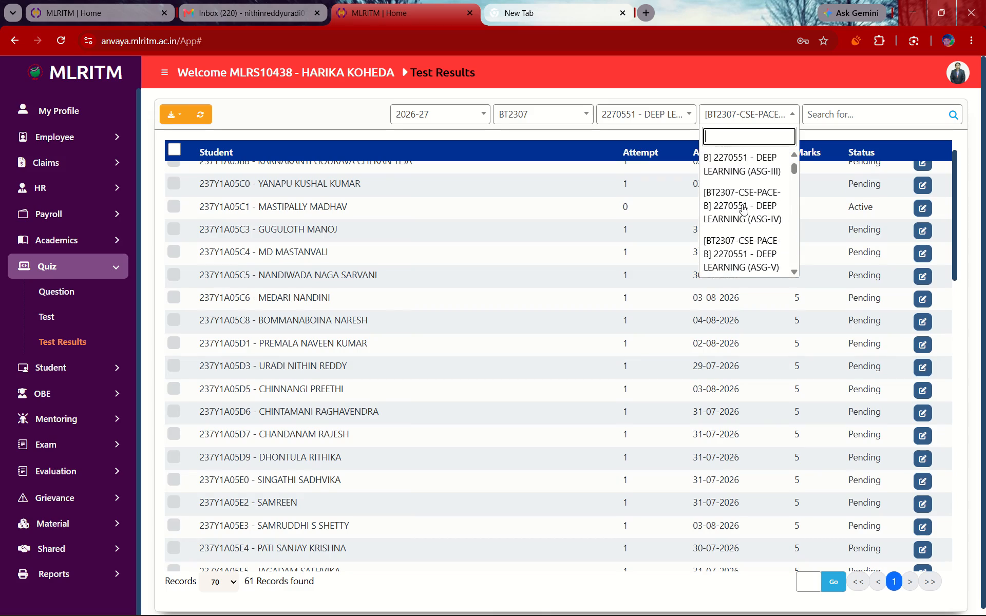
pyautogui.scroll(-2, 742, 204)
pyautogui.scroll(1, 749, 219)
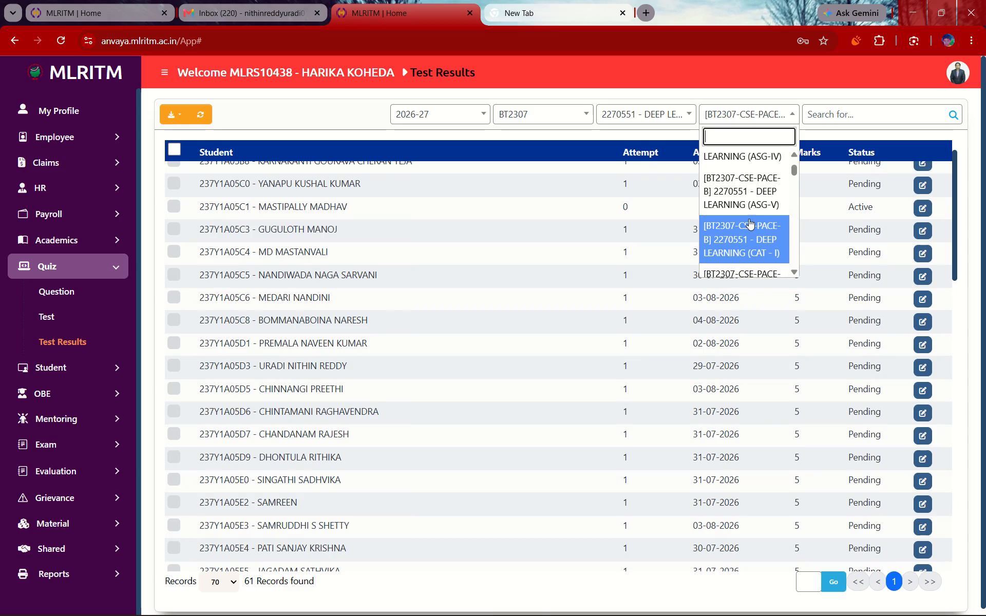
pyautogui.click(760, 199)
# Open the first pending ASG-V attempt still at 0 marks, dated 14-10-2026, set its marks to 5.00 and submit the evaluation.
pyautogui.scroll(-1, 803, 302)
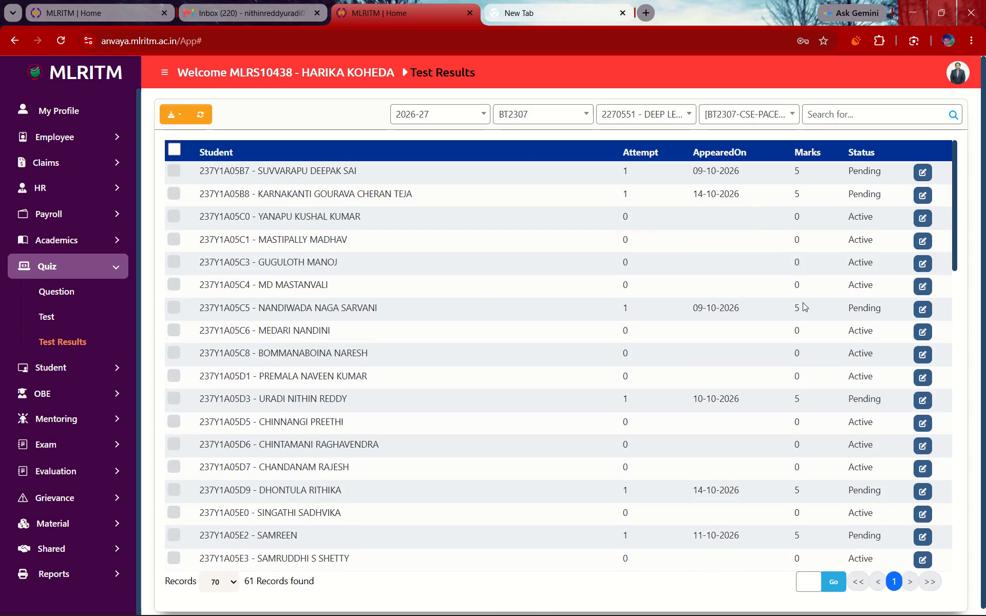
pyautogui.scroll(-5, 803, 302)
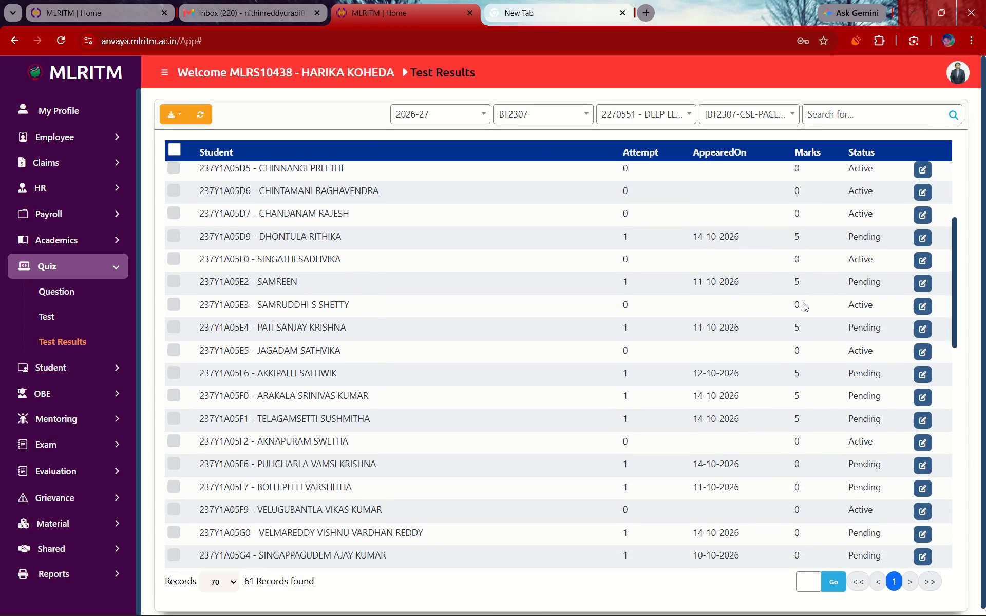
pyautogui.scroll(-2, 803, 302)
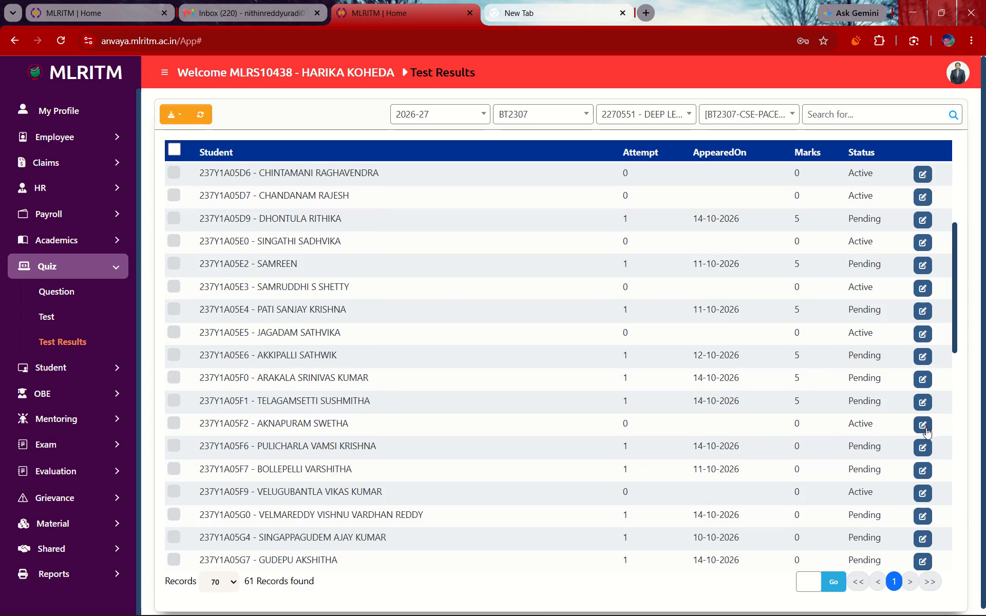
pyautogui.click(922, 445)
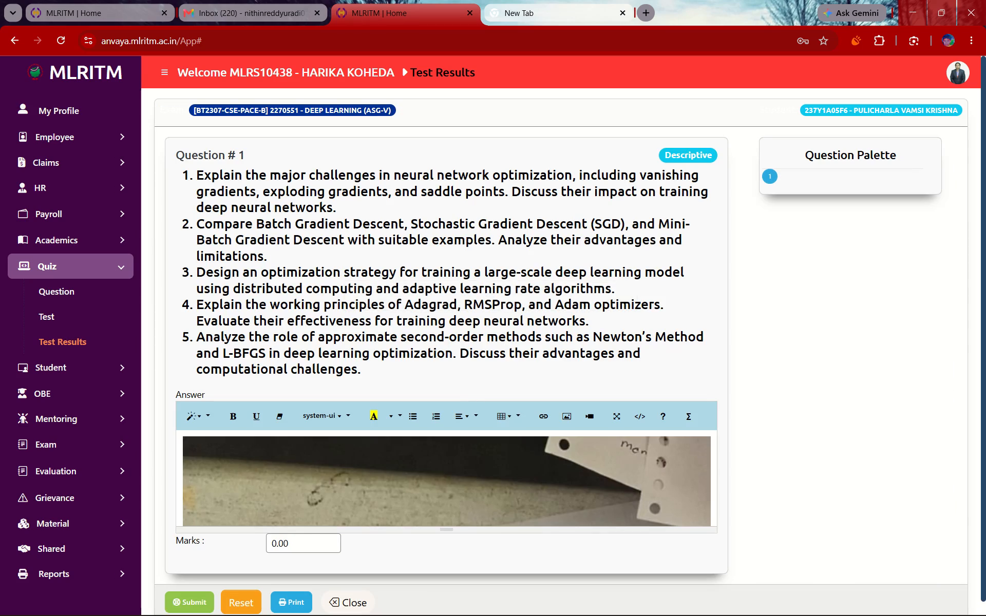
pyautogui.click(312, 541)
pyautogui.press('BackSpace')
pyautogui.press('BackSpace')
pyautogui.write('5.00')
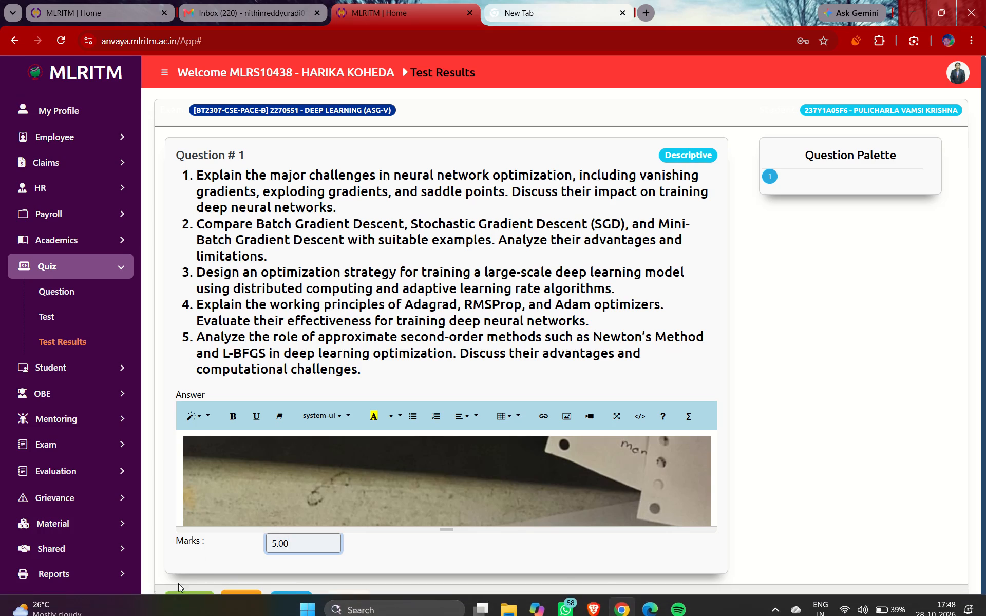
pyautogui.click(191, 596)
pyautogui.click(451, 414)
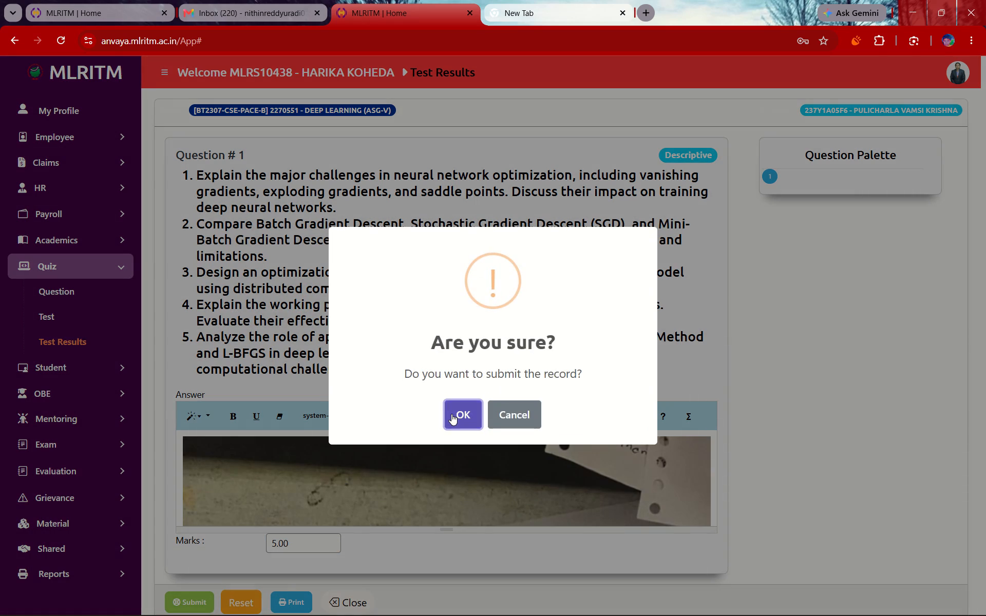
pyautogui.click(463, 417)
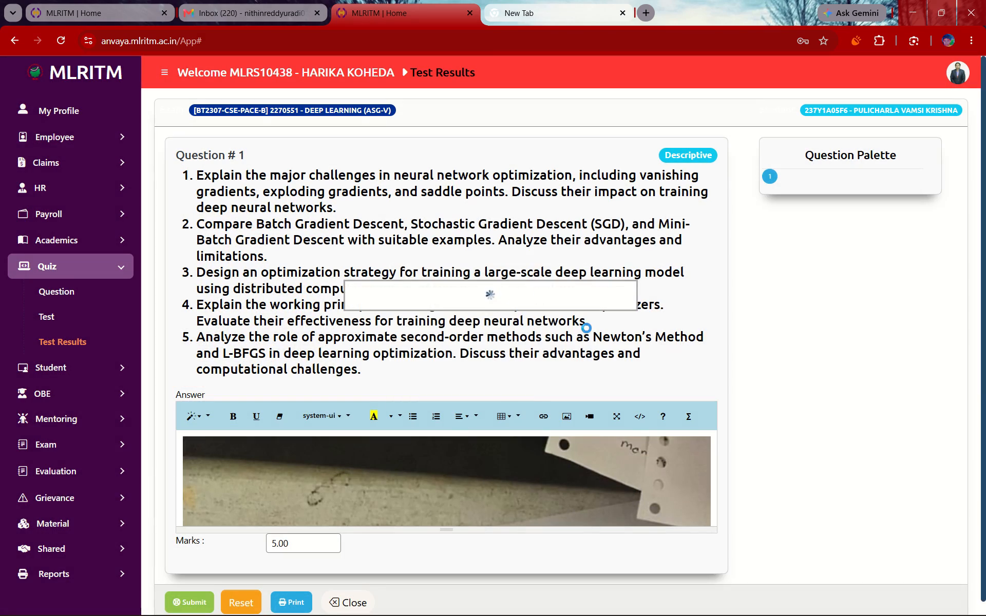
pyautogui.click(483, 392)
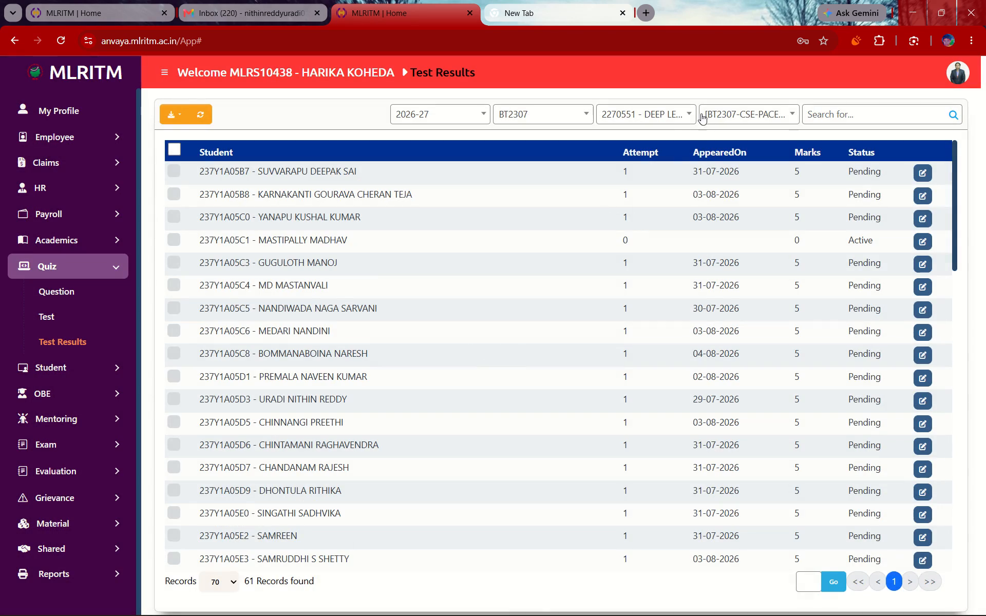
# Filter the test results to the 2270551 - DEEP LEARNING (ASG-V) test of BT2307-CSE-PACE-B again.
pyautogui.moveTo(716, 107); pyautogui.dragTo(710, 203)
pyautogui.scroll(-1, 710, 203)
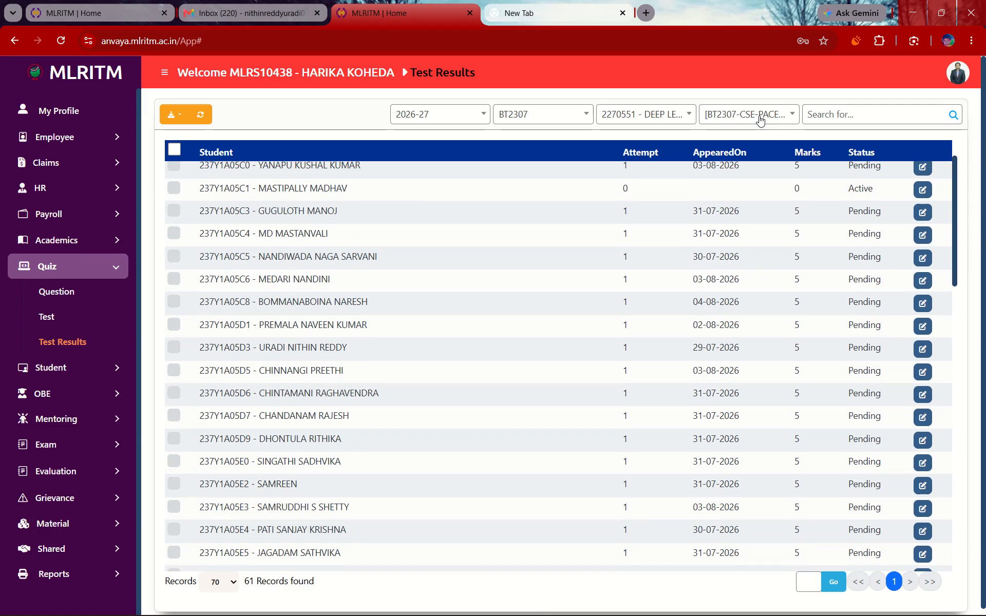
pyautogui.click(759, 115)
pyautogui.scroll(-3, 769, 186)
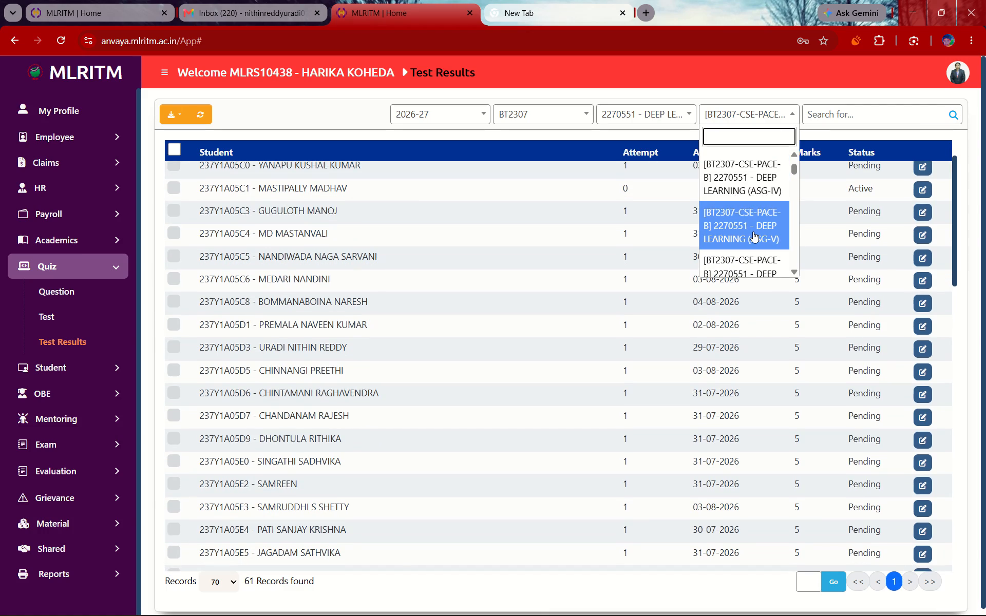
pyautogui.click(753, 232)
# Open the first pending ASG-V attempt still at 0 marks, dated 11-10-2026, set its marks to 5.00 and submit the evaluation.
pyautogui.scroll(-3, 767, 353)
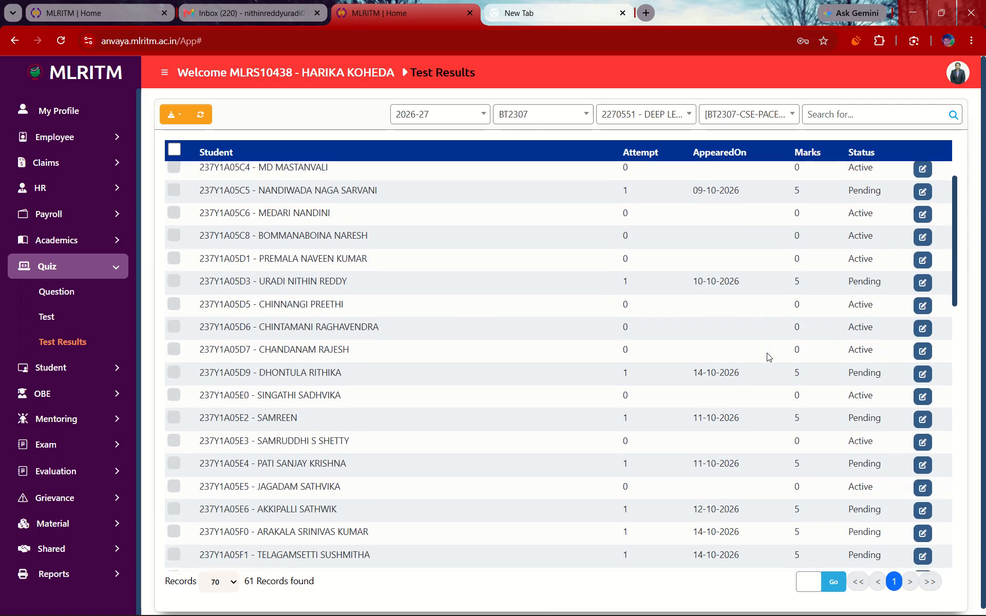
pyautogui.scroll(-4, 767, 353)
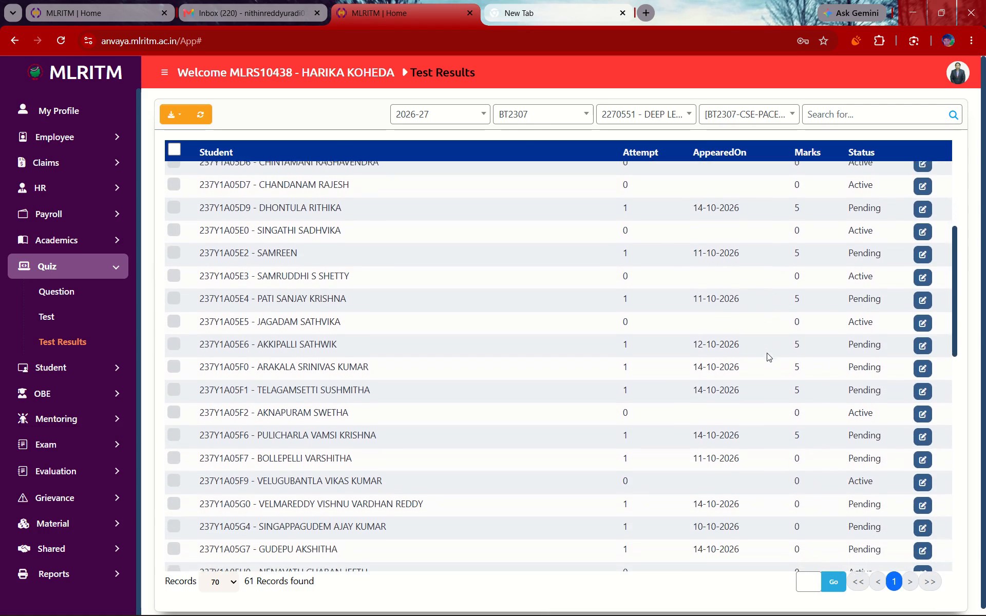
pyautogui.scroll(-2, 767, 353)
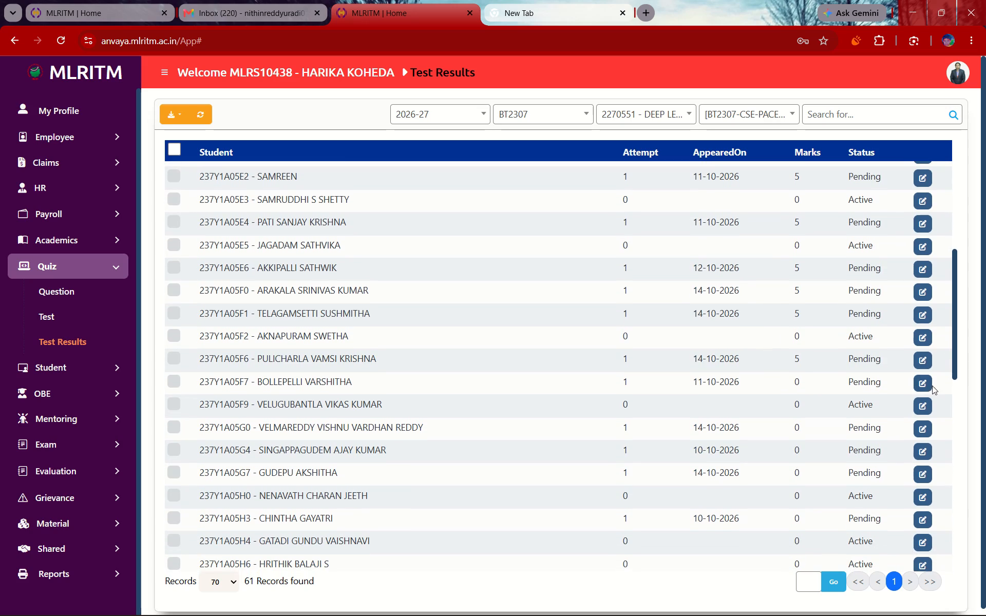
pyautogui.click(920, 377)
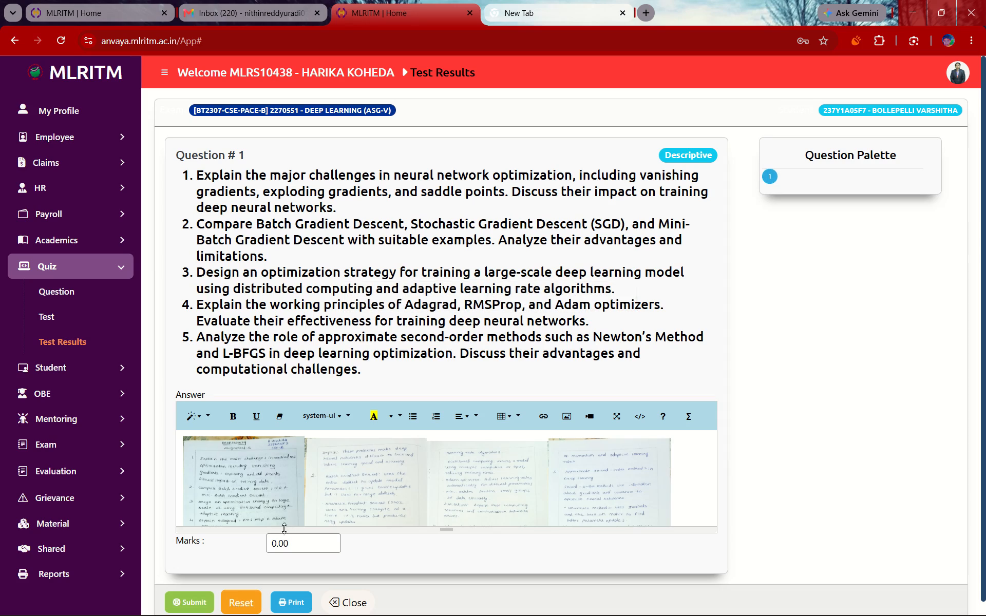
pyautogui.click(295, 543)
pyautogui.press('BackSpace')
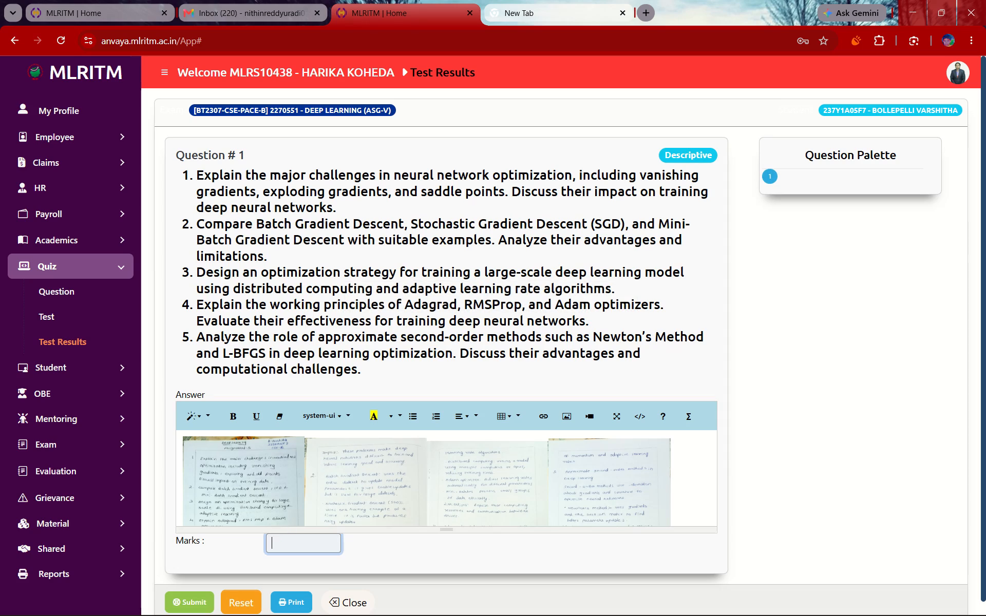
pyautogui.write('5.00')
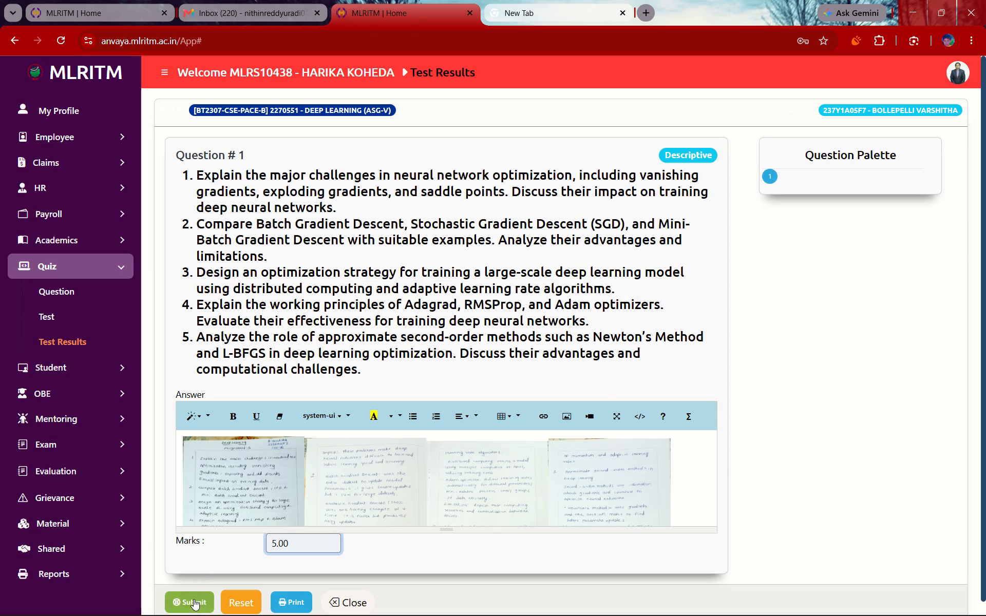
pyautogui.click(194, 599)
pyautogui.click(461, 407)
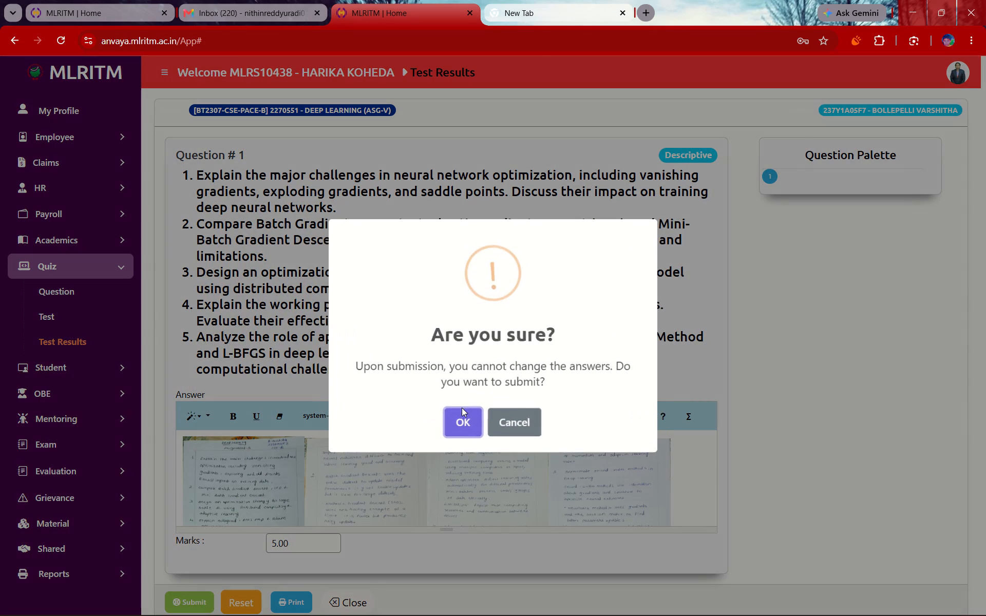
pyautogui.click(470, 418)
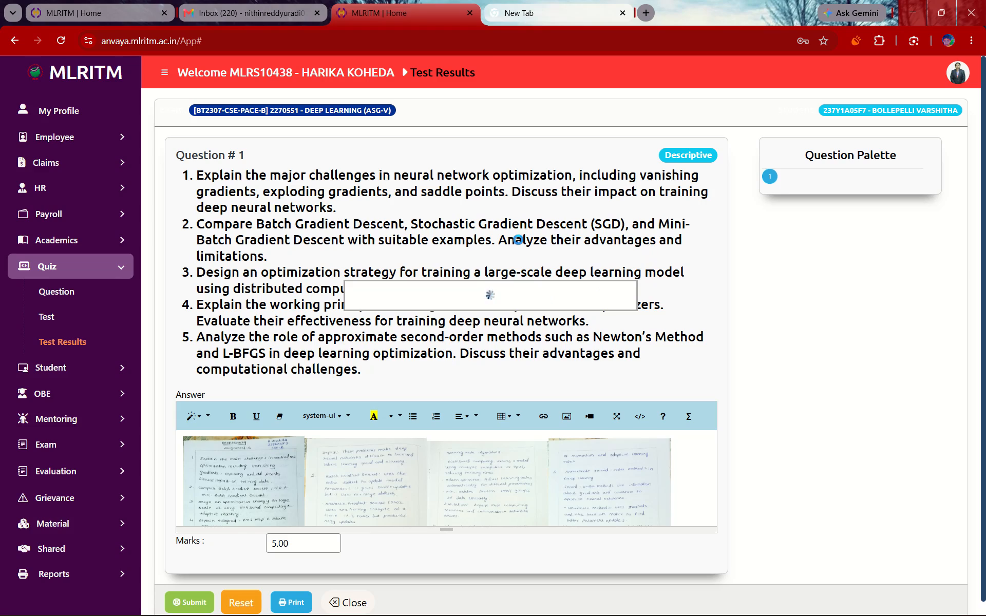
pyautogui.click(488, 391)
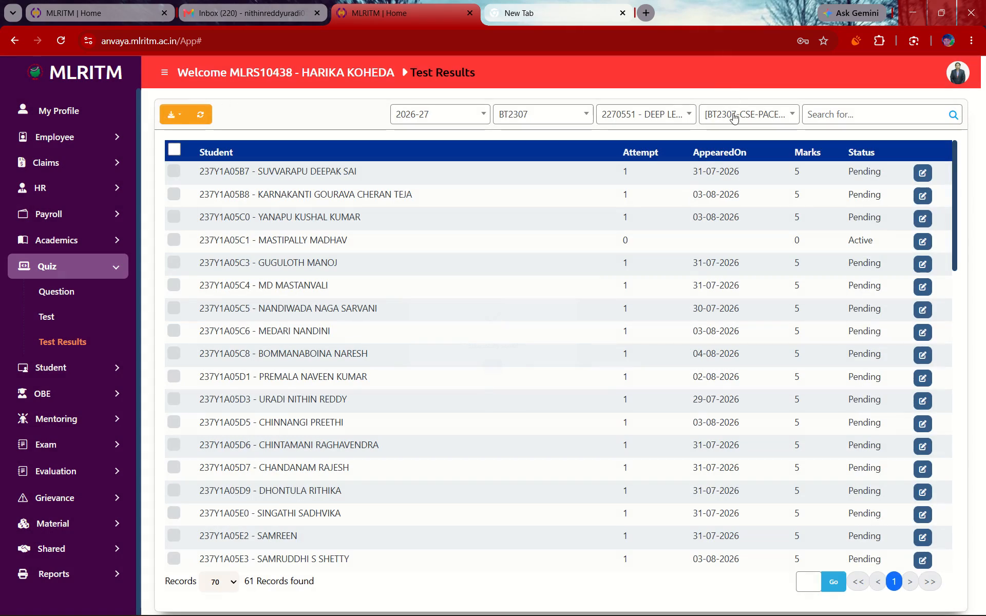
# Filter the test results to the 2270551 - DEEP LEARNING (ASG-V) test of BT2307-CSE-PACE-B again.
pyautogui.click(730, 113)
pyautogui.scroll(-3, 739, 196)
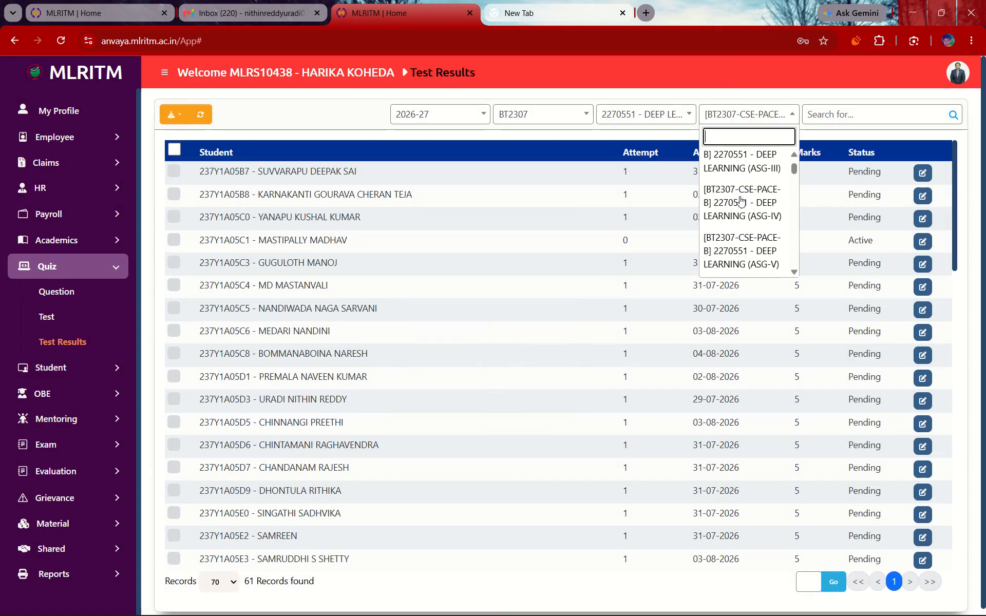
pyautogui.click(745, 243)
# Open the first pending ASG-V attempt still at 0 marks, dated 14-10-2026, for evaluation.
pyautogui.scroll(-2, 791, 328)
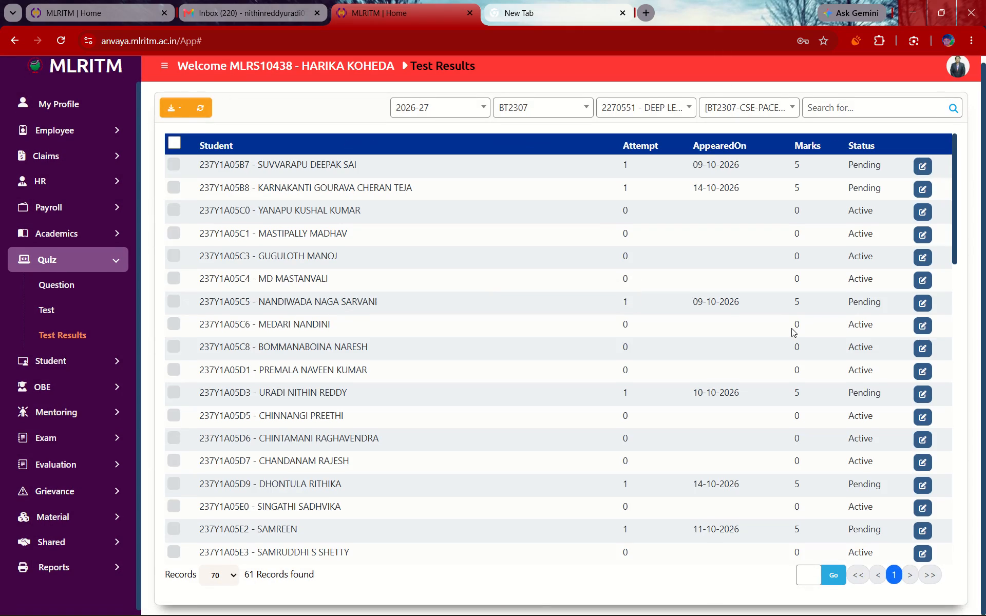
pyautogui.scroll(-4, 791, 328)
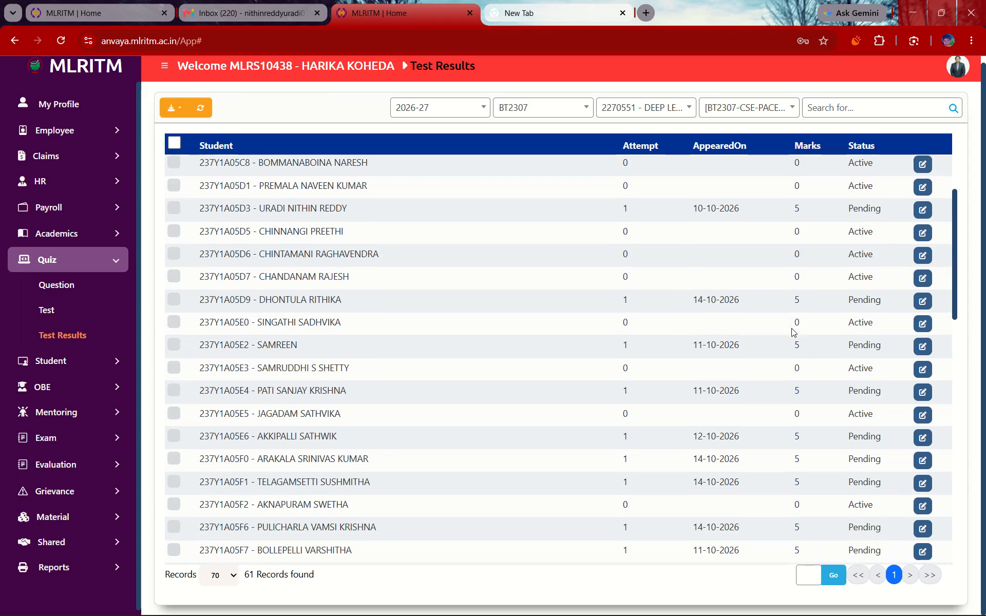
pyautogui.scroll(-4, 791, 328)
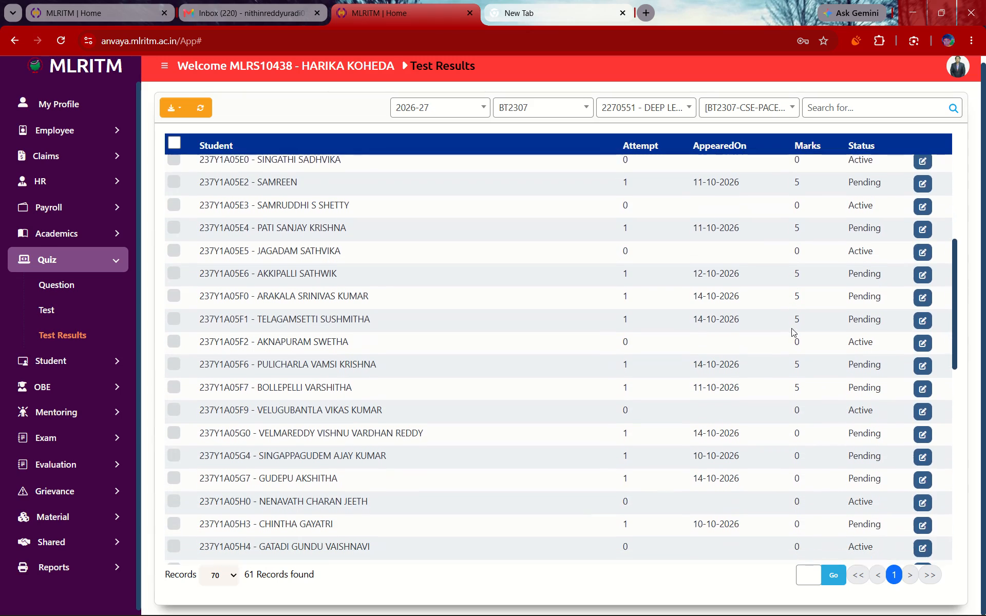
pyautogui.scroll(-1, 791, 328)
pyautogui.click(928, 428)
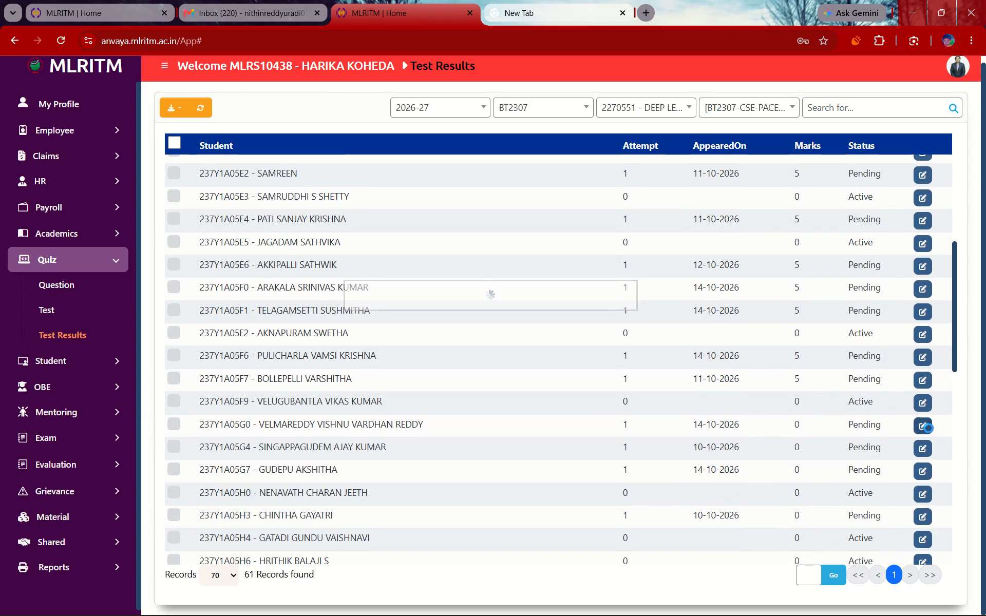
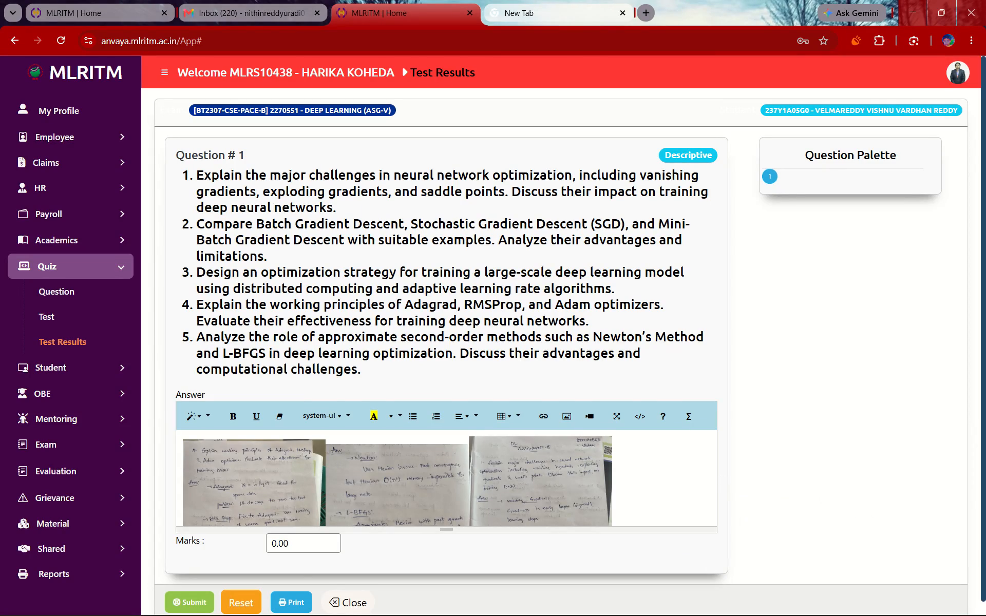
# Set the marks of the open ASG-V attempt to 5.00 and submit the evaluation.
pyautogui.click(291, 544)
pyautogui.press('BackSpace')
pyautogui.write('5.00')
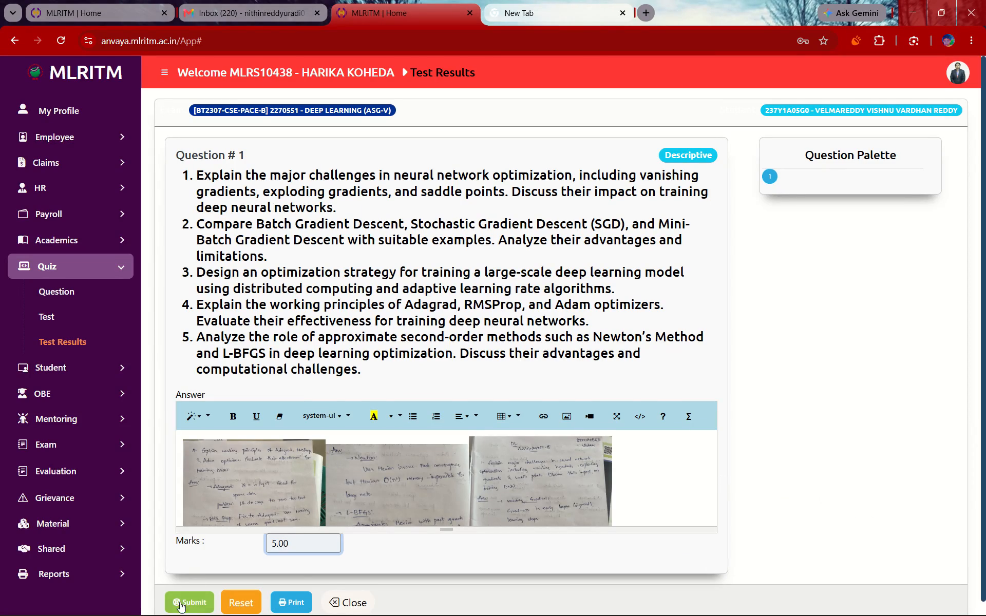
pyautogui.click(182, 600)
pyautogui.click(458, 403)
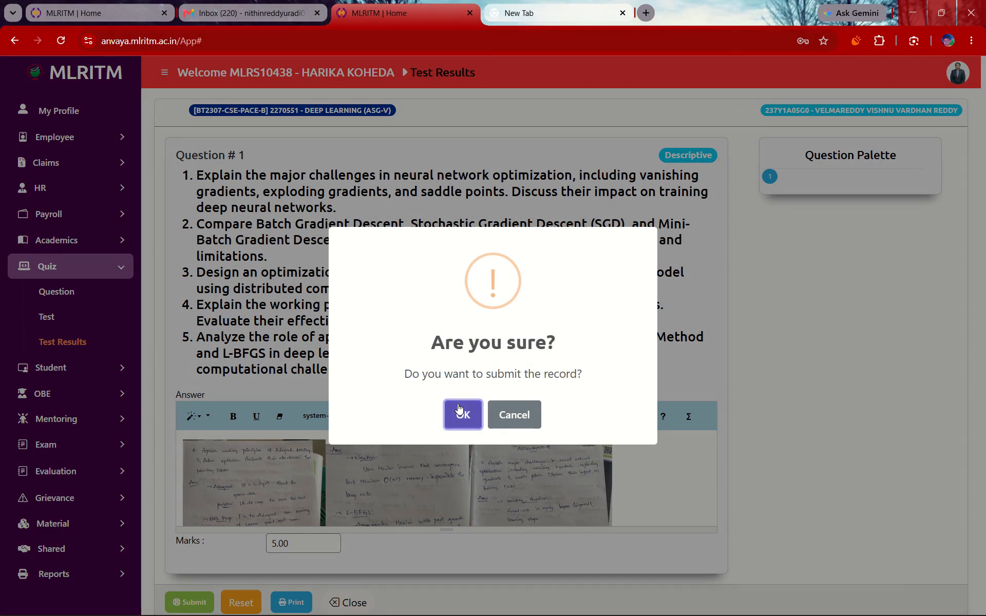
pyautogui.click(461, 414)
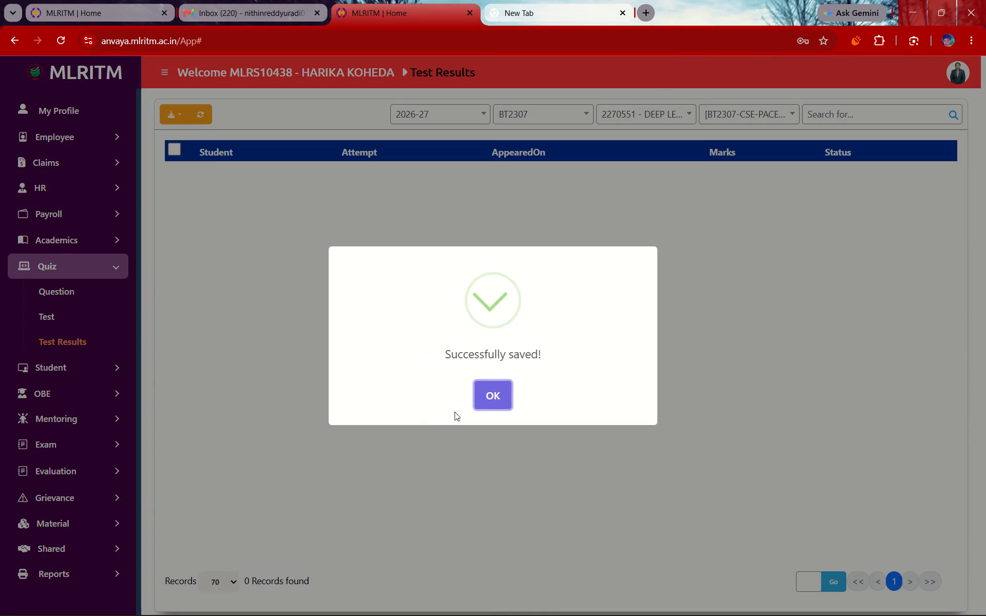
pyautogui.click(494, 389)
# Filter the test results to the 2270551 - DEEP LEARNING (ASG-V) test of BT2307-CSE-PACE-B again.
pyautogui.click(768, 115)
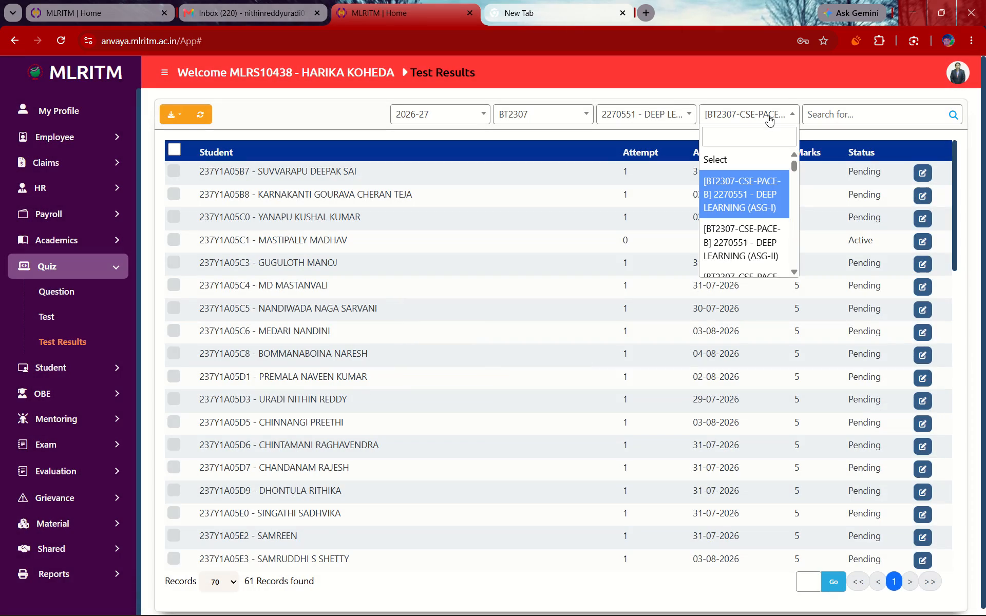
pyautogui.scroll(-3, 760, 210)
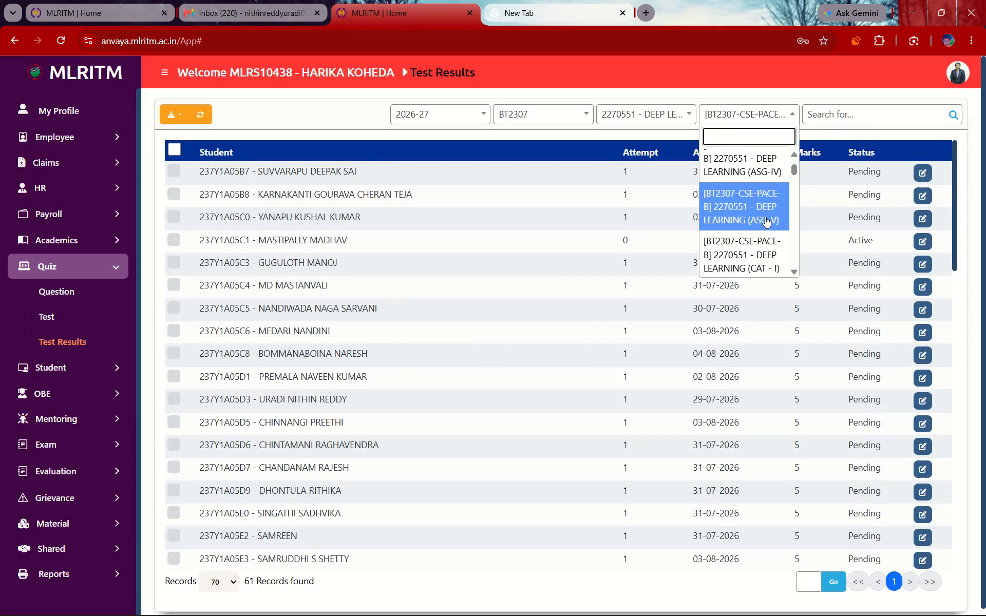
pyautogui.click(765, 217)
# Open the first pending ASG-V attempt still at 0 marks, dated 10-10-2026, set its marks to 4.00 and submit the evaluation.
pyautogui.scroll(-2, 775, 287)
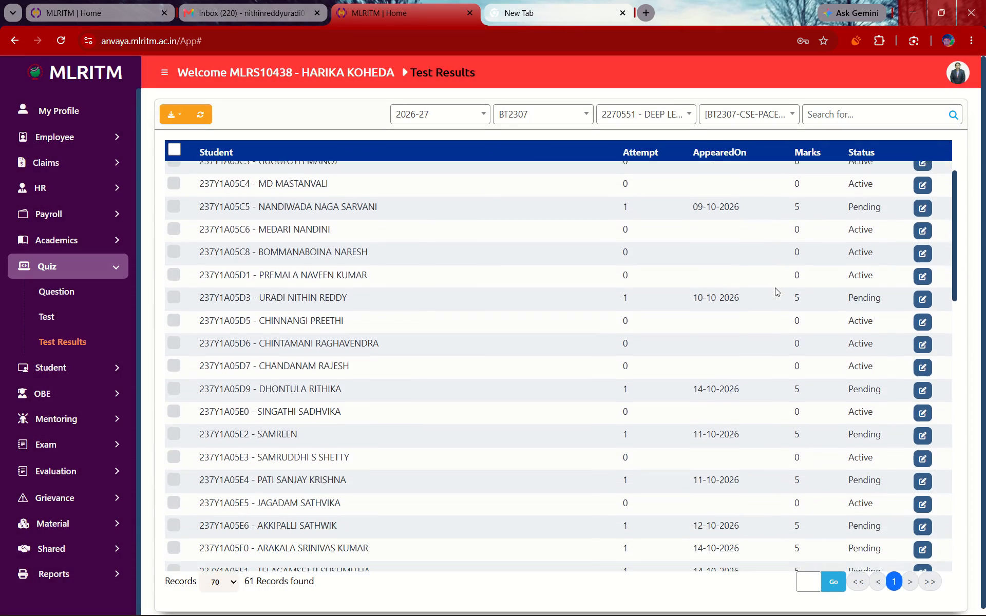
pyautogui.scroll(-5, 775, 287)
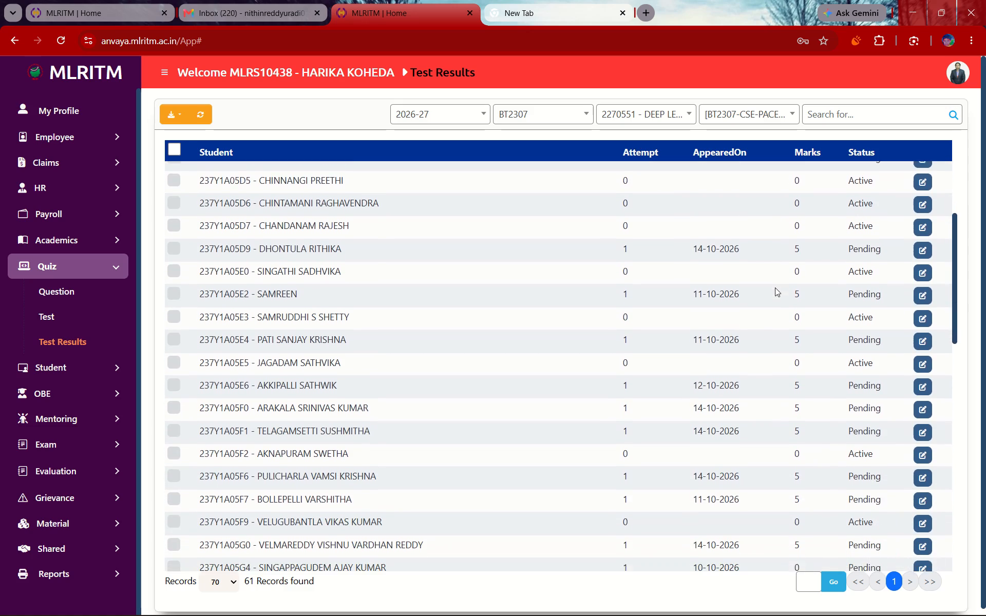
pyautogui.scroll(-4, 775, 287)
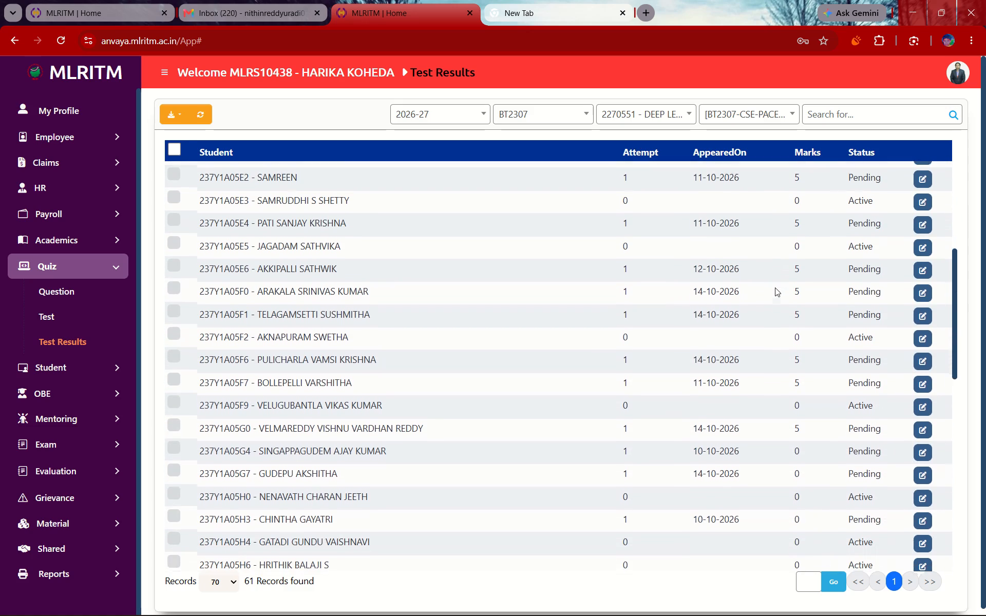
pyautogui.scroll(-1, 775, 287)
pyautogui.click(923, 415)
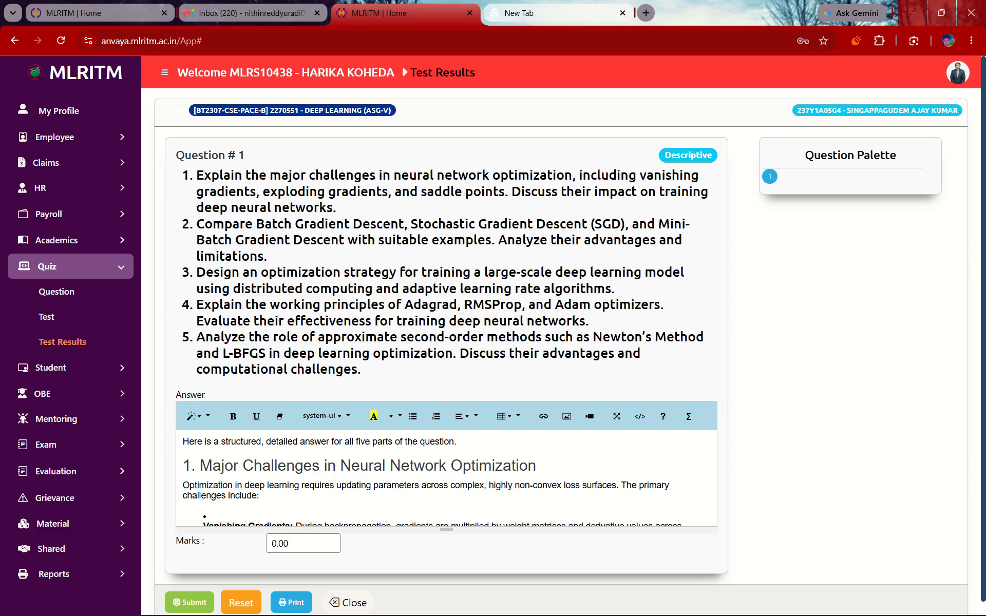
pyautogui.click(312, 545)
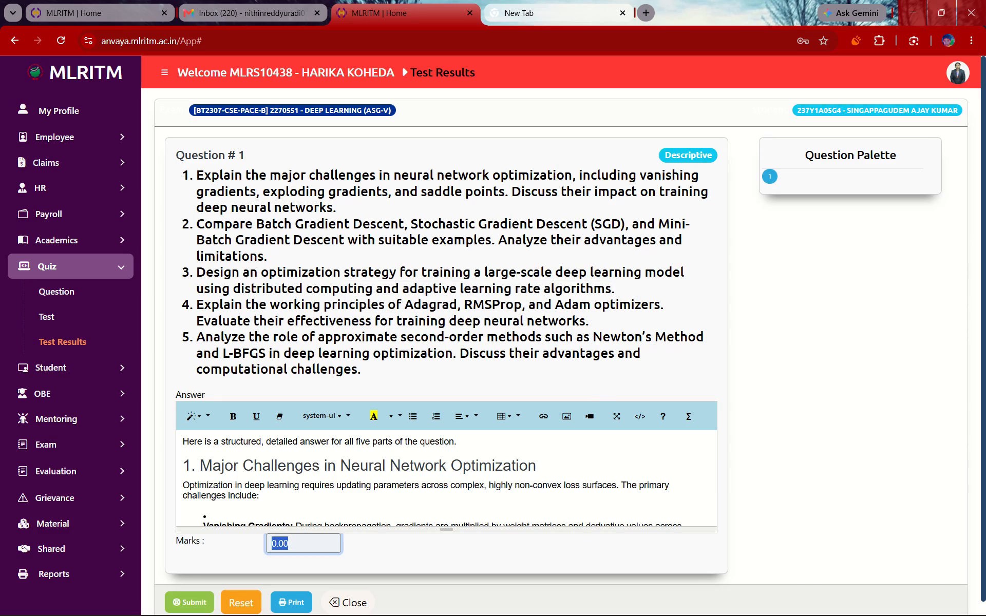
pyautogui.press('BackSpace')
pyautogui.write('4.00')
pyautogui.click(199, 600)
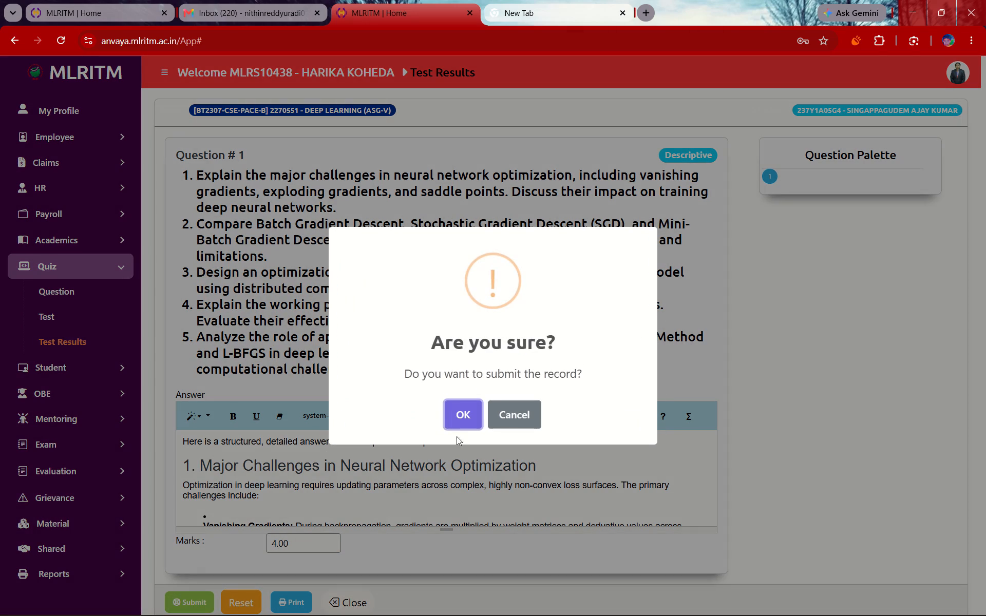
pyautogui.click(466, 422)
pyautogui.click(467, 425)
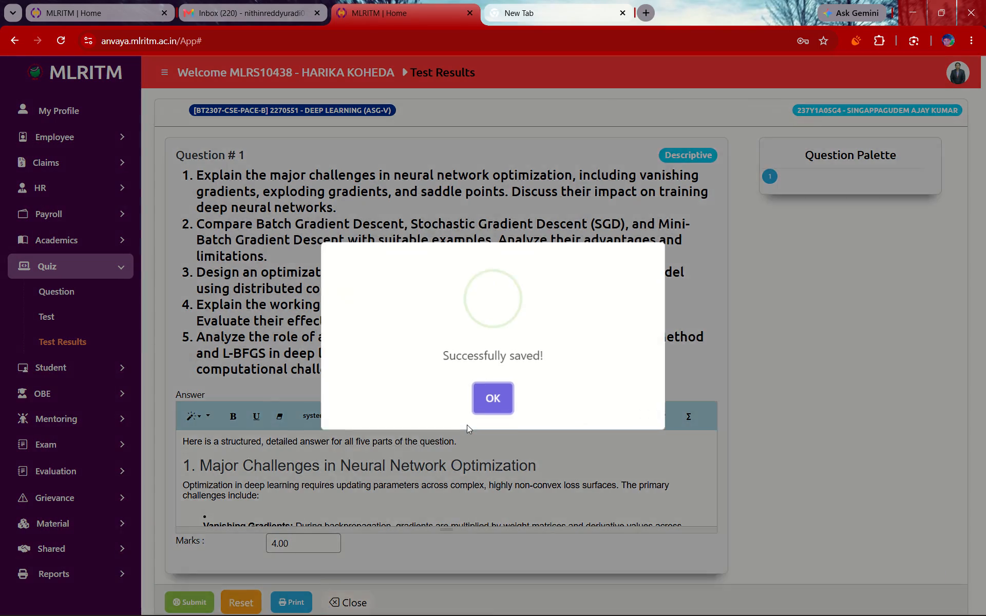
pyautogui.click(498, 394)
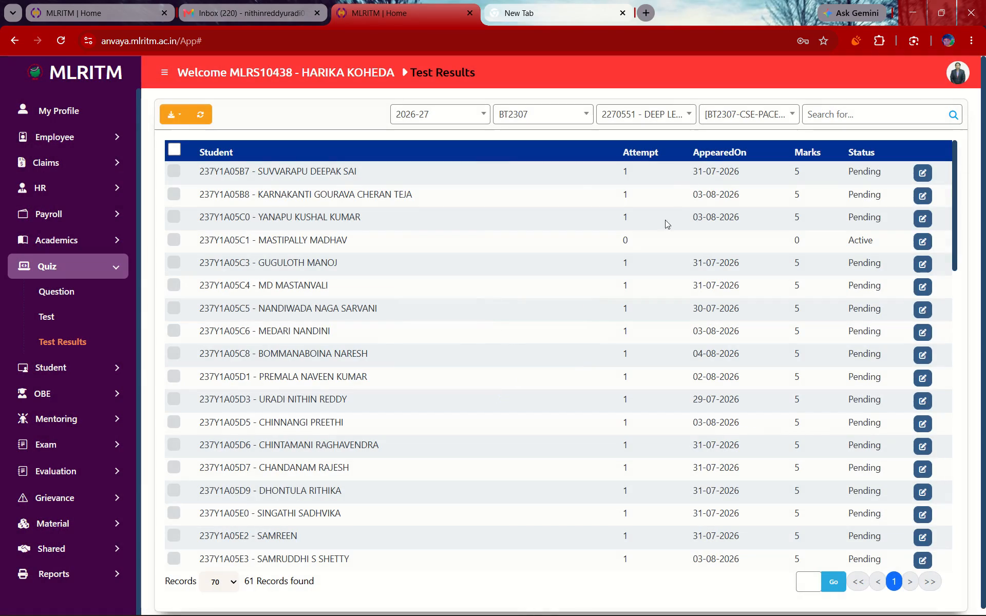
# Filter the test results to the 2270551 - DEEP LEARNING (ASG-V) test of BT2307-CSE-PACE-B again.
pyautogui.click(726, 113)
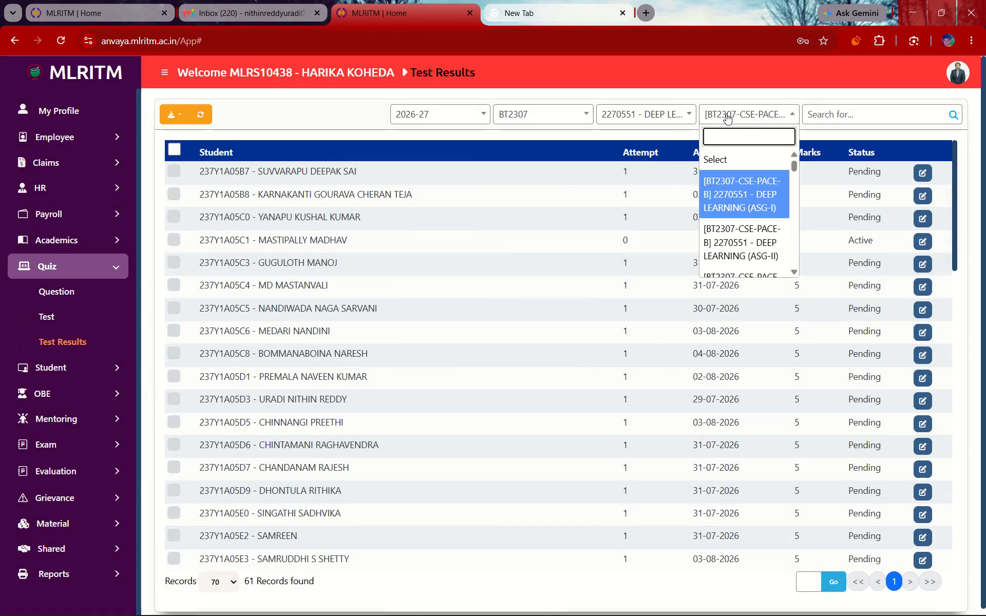
pyautogui.scroll(-2, 736, 256)
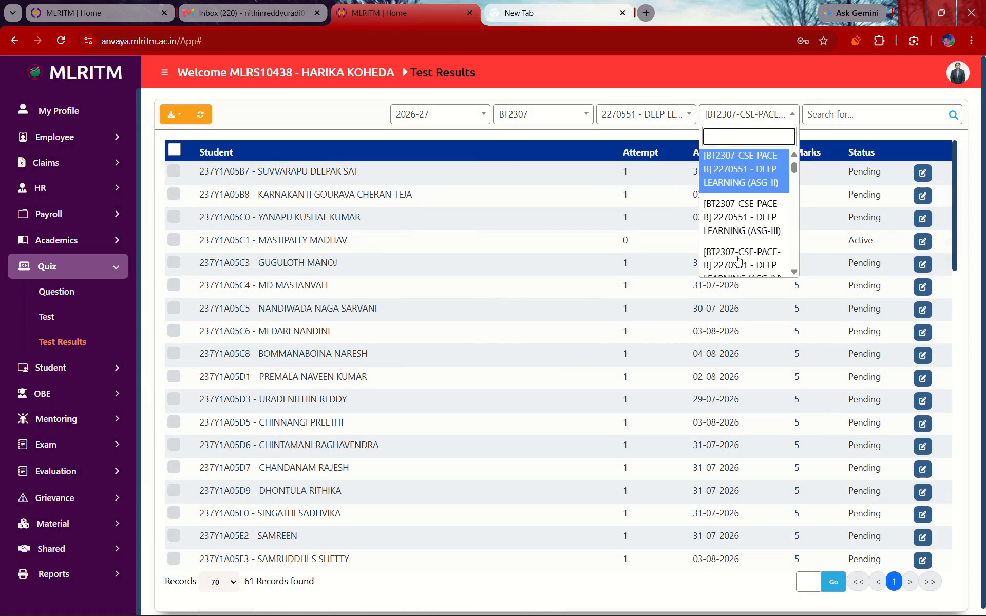
pyautogui.scroll(-3, 736, 256)
pyautogui.click(755, 167)
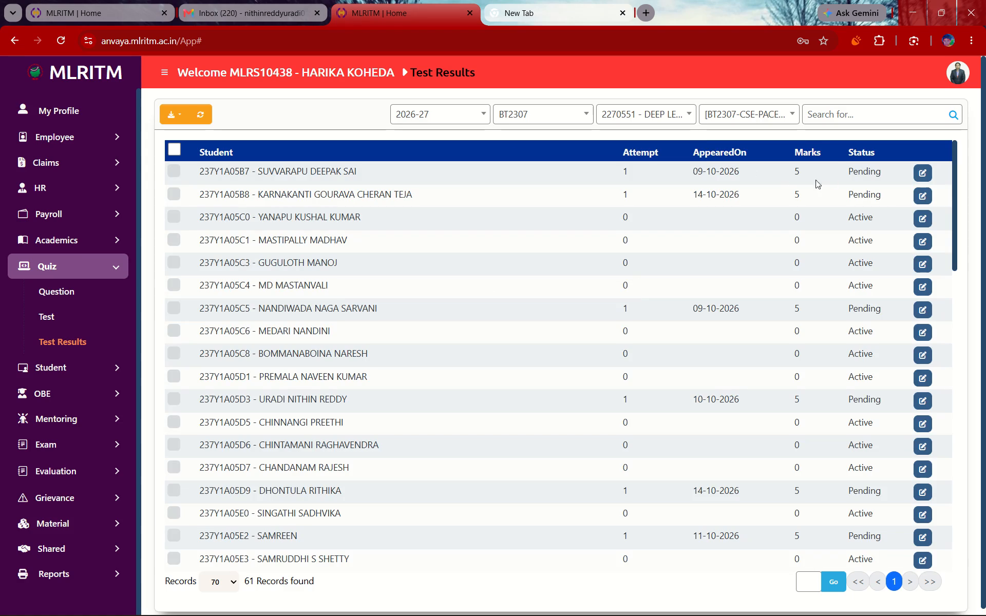
# Open the first pending ASG-V attempt still at 0 marks, dated 14-10-2026, set its marks to 5.00 and submit the evaluation.
pyautogui.scroll(-3, 825, 372)
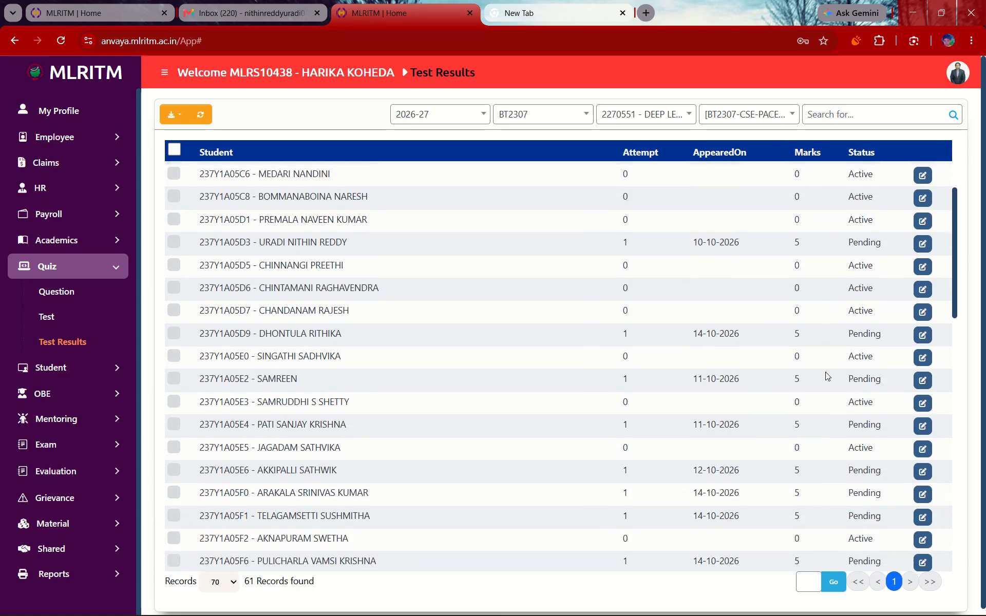
pyautogui.scroll(-6, 825, 372)
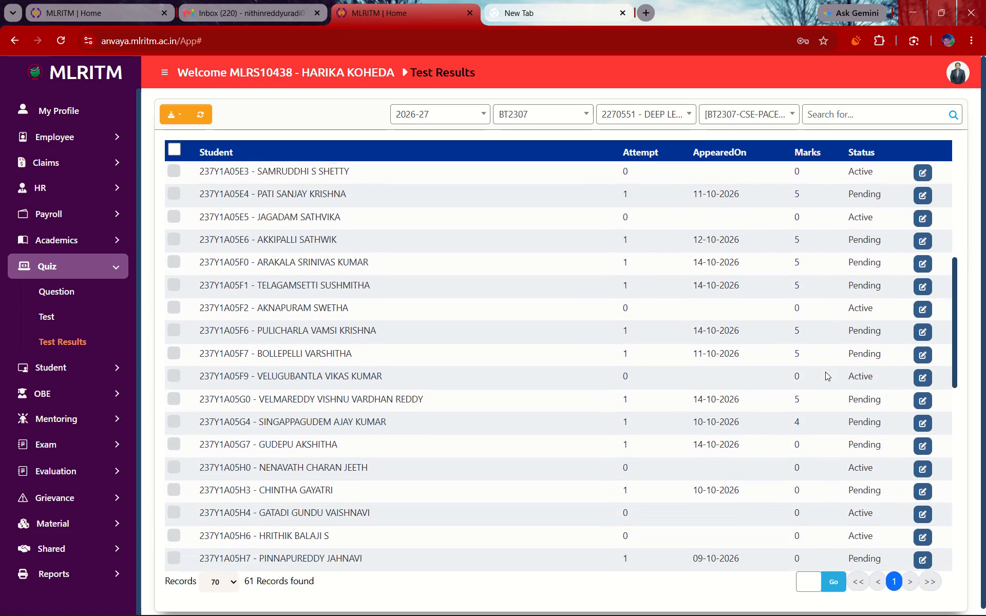
pyautogui.scroll(-2, 825, 372)
pyautogui.click(927, 408)
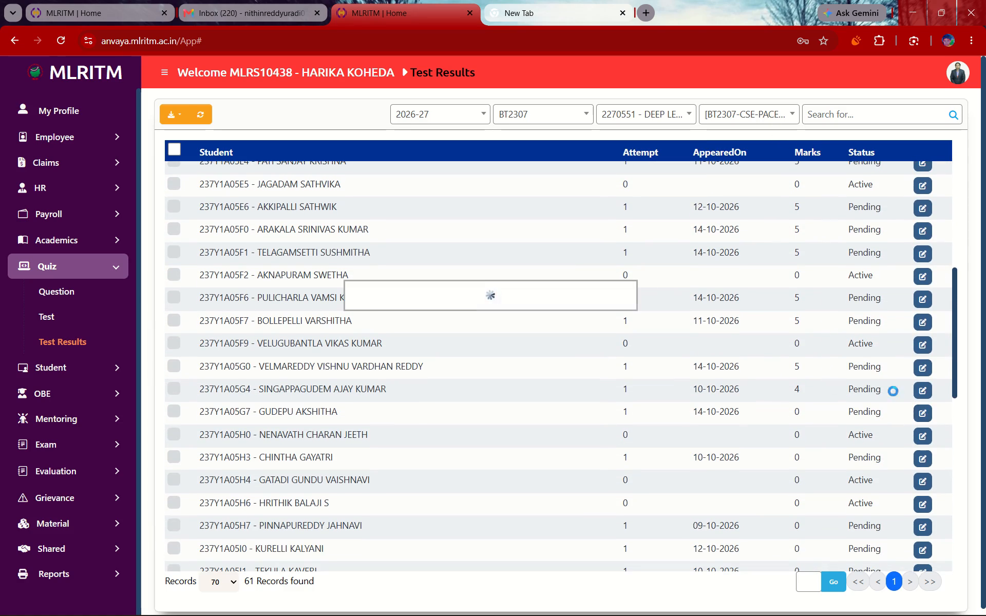
pyautogui.click(303, 547)
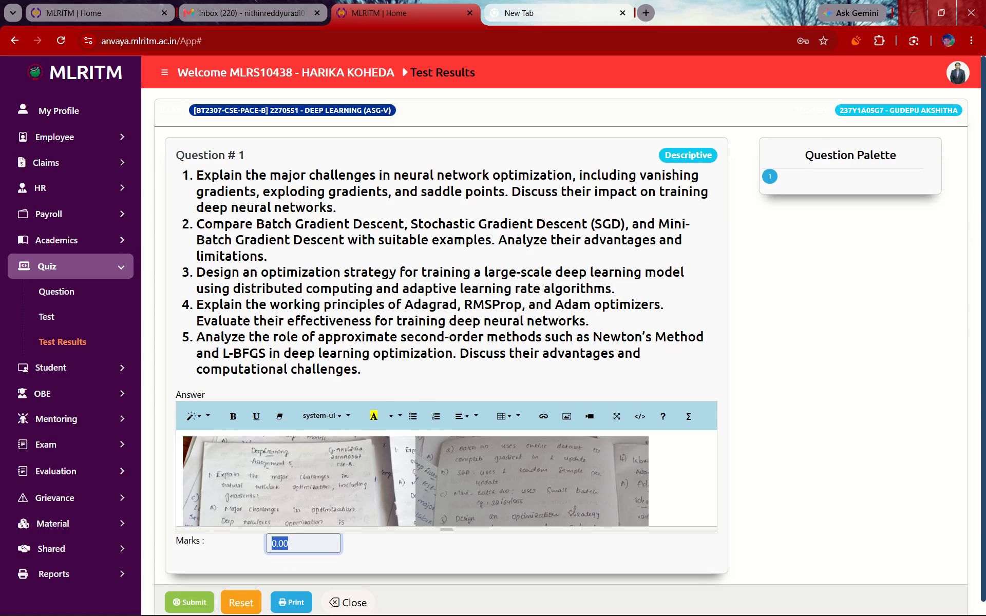
pyautogui.press('BackSpace')
pyautogui.write('5.00')
pyautogui.click(194, 599)
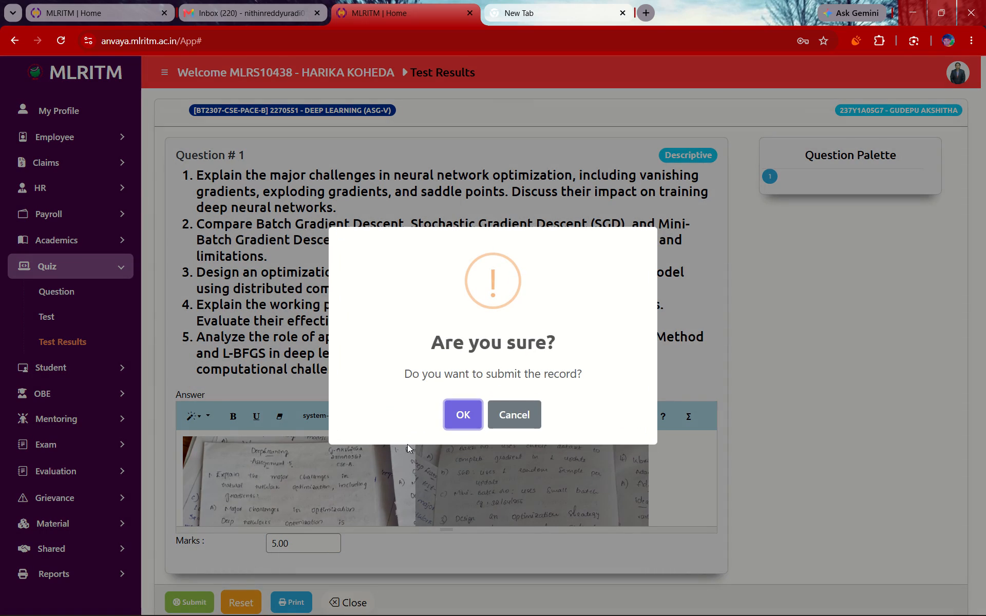
pyautogui.click(452, 420)
pyautogui.click(465, 422)
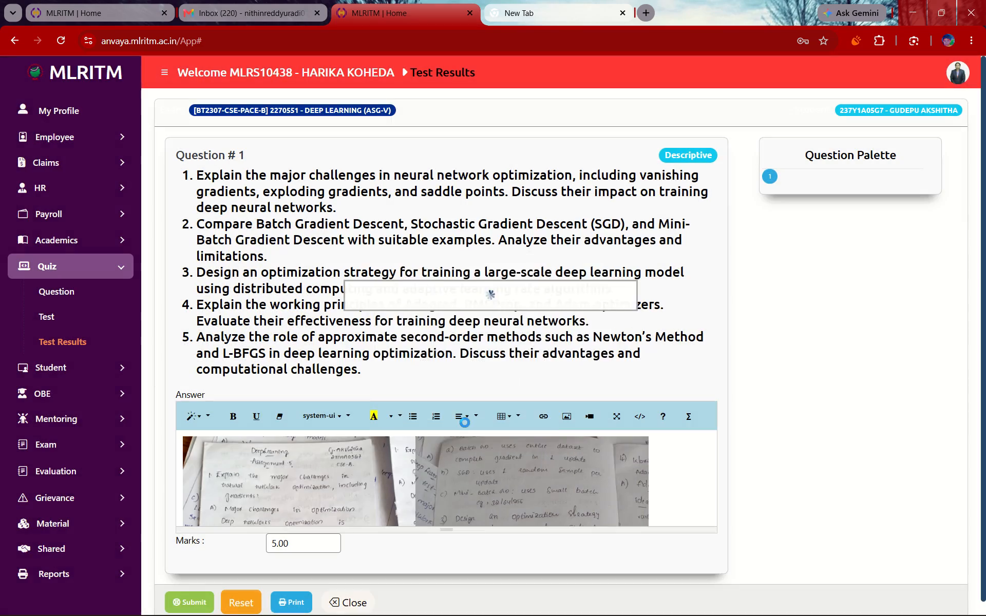
pyautogui.click(500, 390)
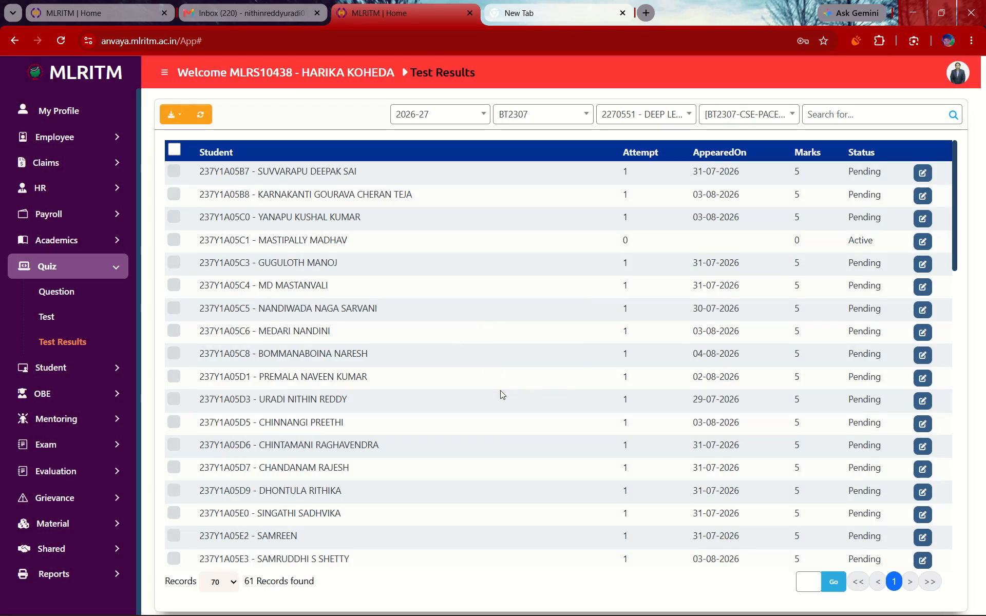
# Filter the test results to the 2270551 - DEEP LEARNING (ASG-V) test of BT2307-CSE-PACE-B again.
pyautogui.scroll(-3, 665, 376)
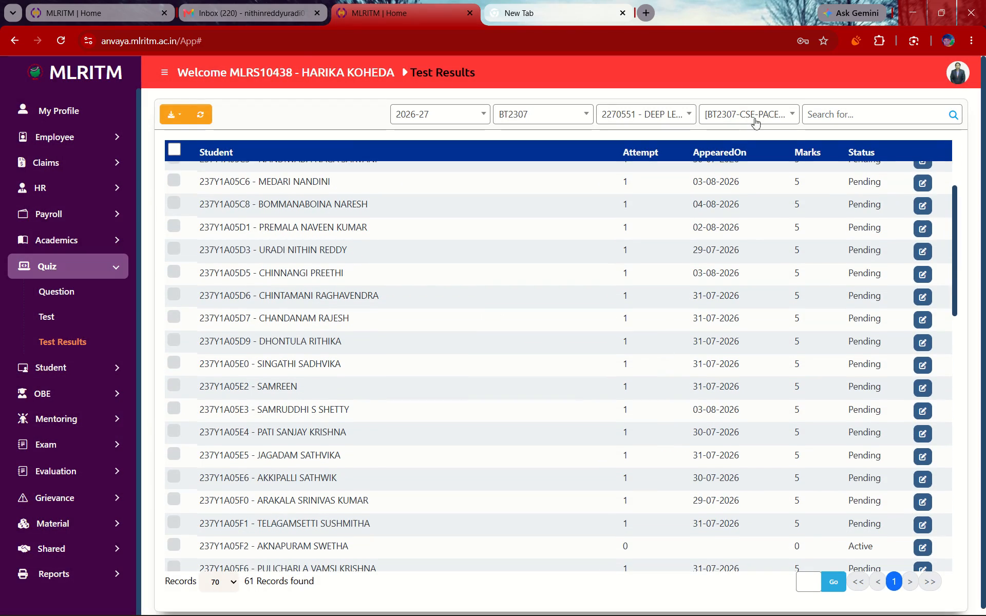
pyautogui.click(762, 108)
pyautogui.scroll(-3, 749, 232)
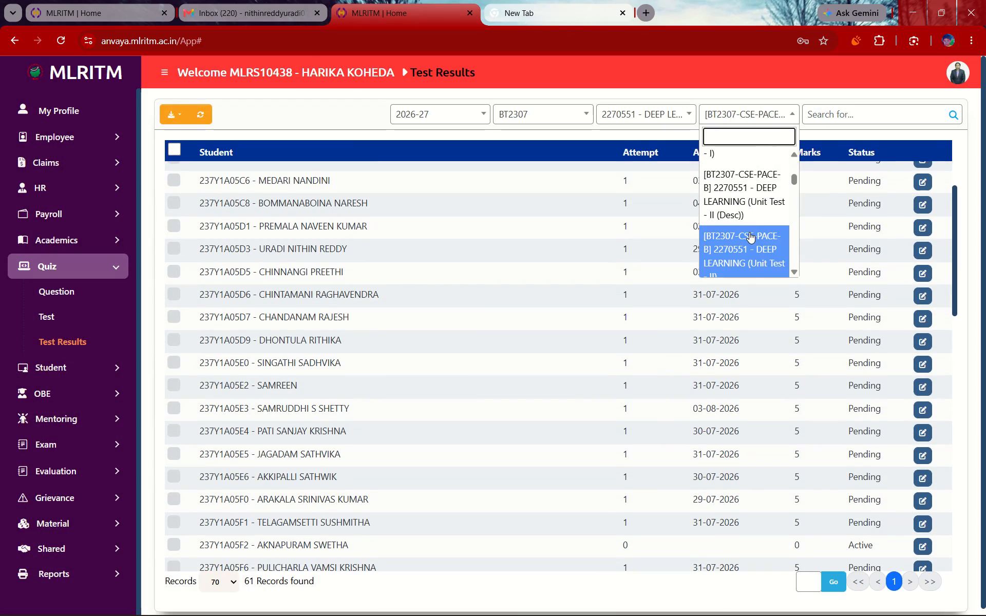
pyautogui.scroll(3, 763, 192)
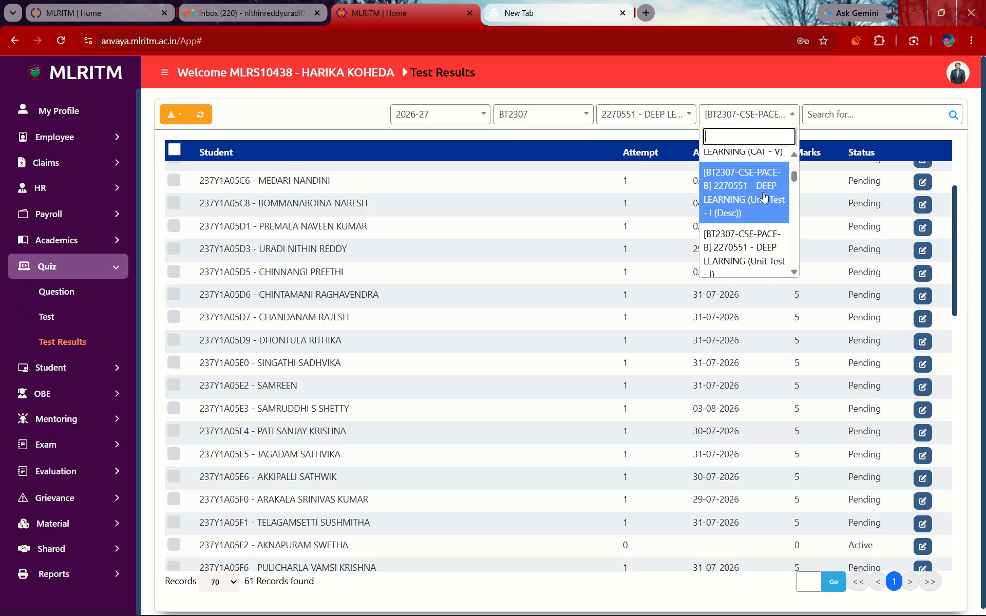
pyautogui.scroll(5, 763, 192)
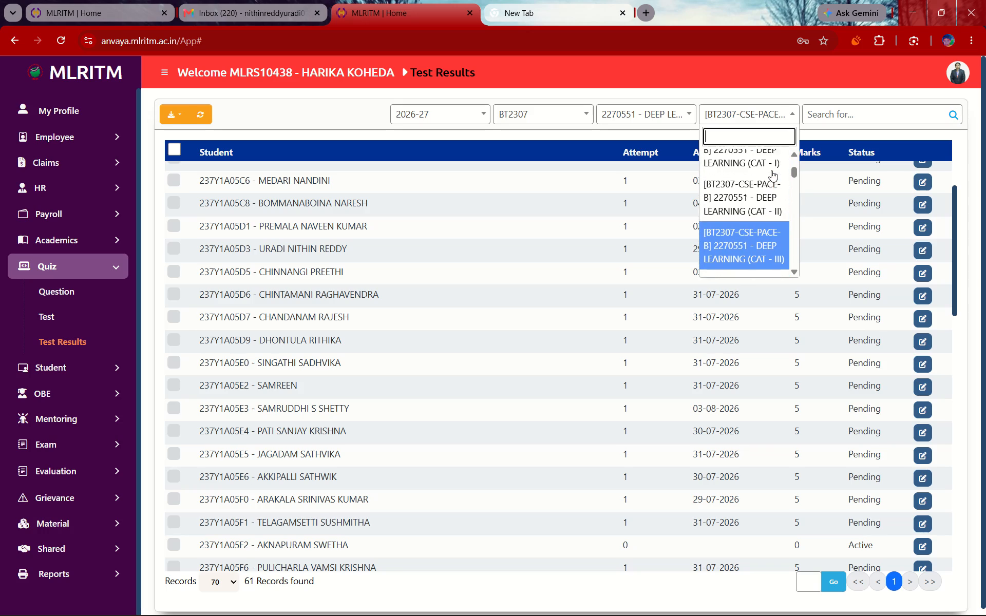
pyautogui.scroll(3, 771, 170)
pyautogui.click(771, 170)
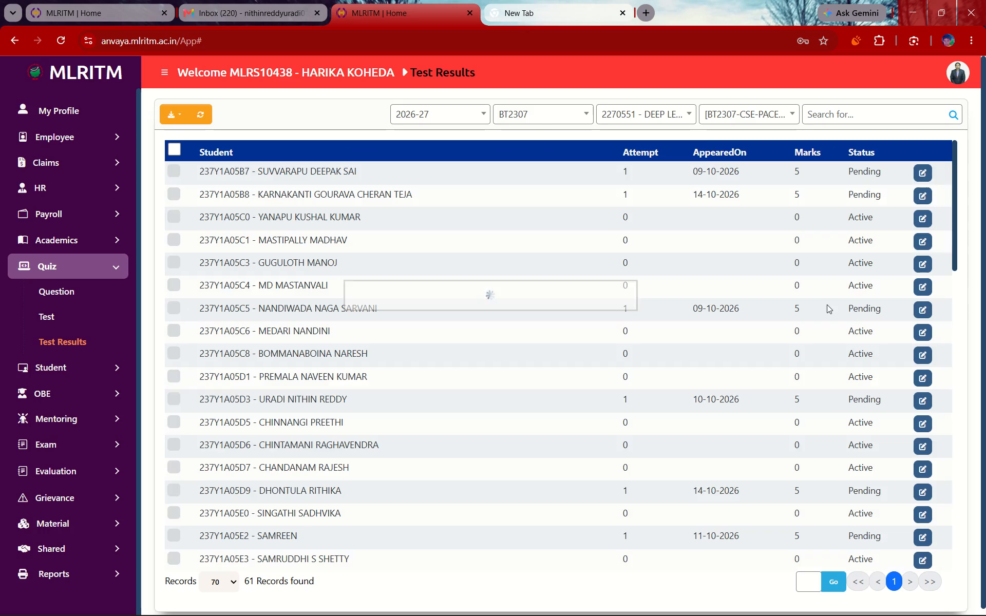
# Open the first pending ASG-V attempt still at 0 marks, dated 10-10-2026, set its marks to 5.00 and submit the evaluation.
pyautogui.scroll(-8, 827, 304)
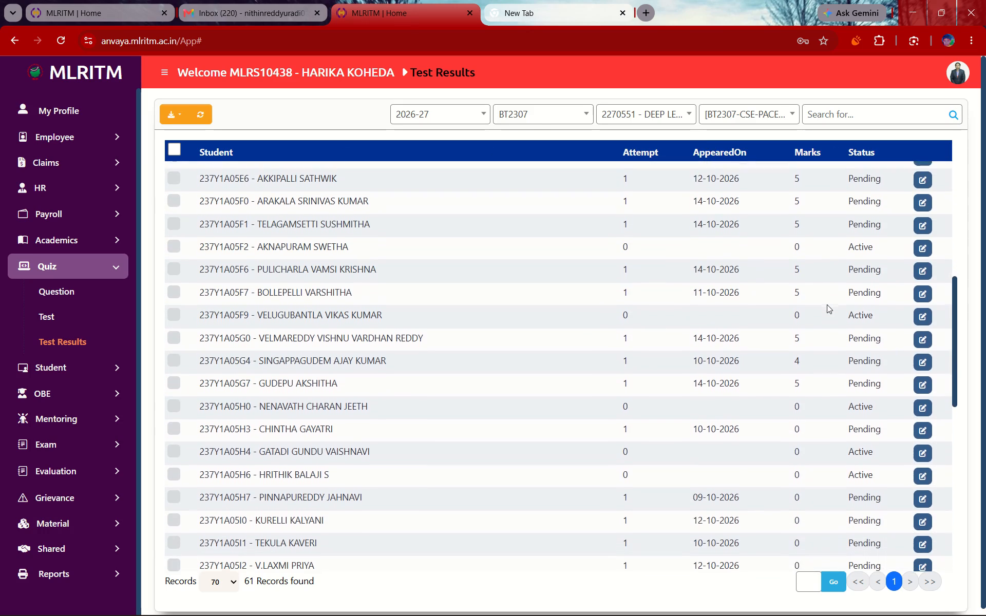
pyautogui.scroll(-1, 827, 304)
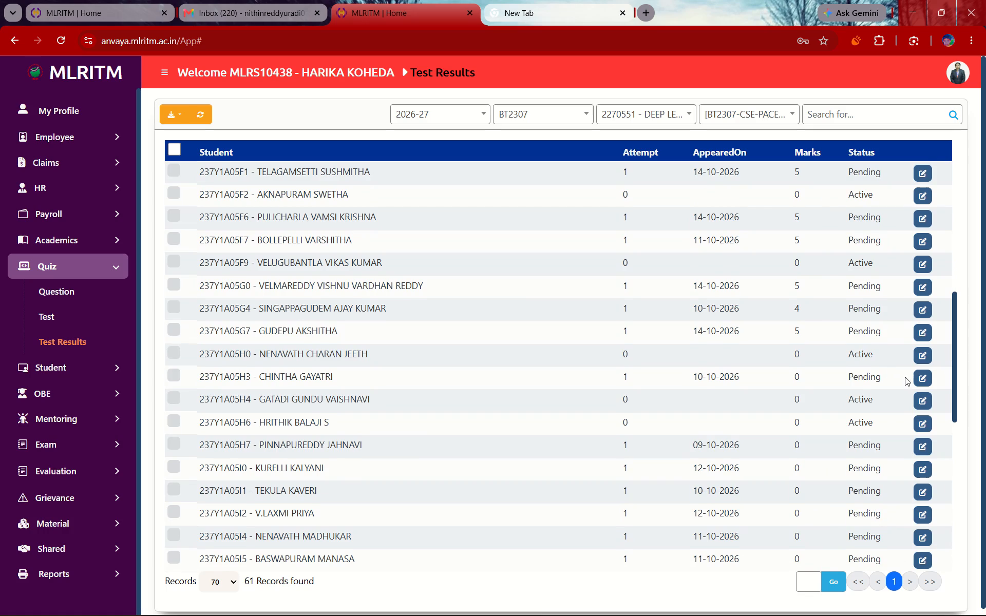
pyautogui.click(919, 380)
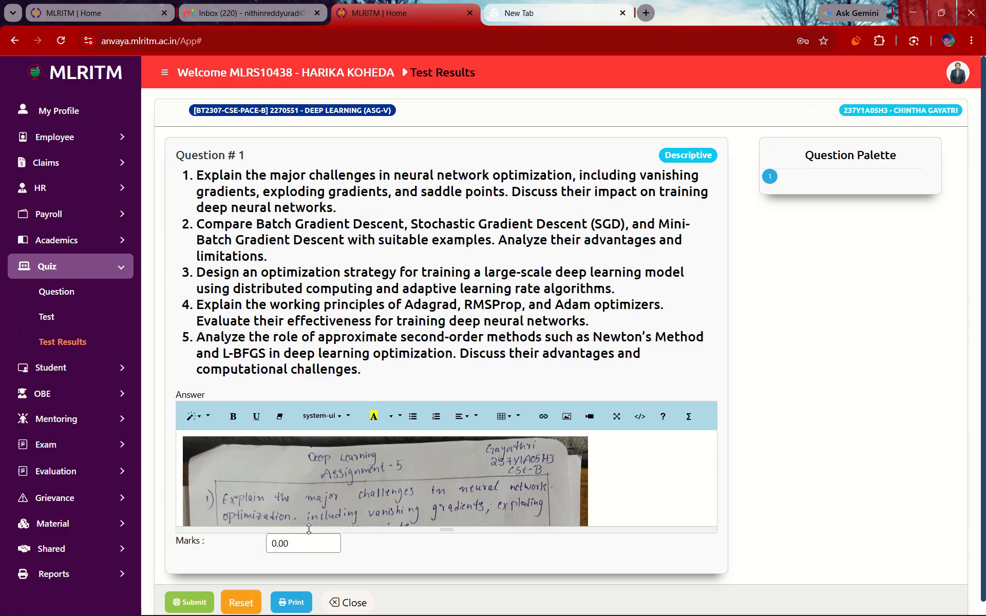
pyautogui.click(302, 538)
pyautogui.press('BackSpace')
pyautogui.write('5.00')
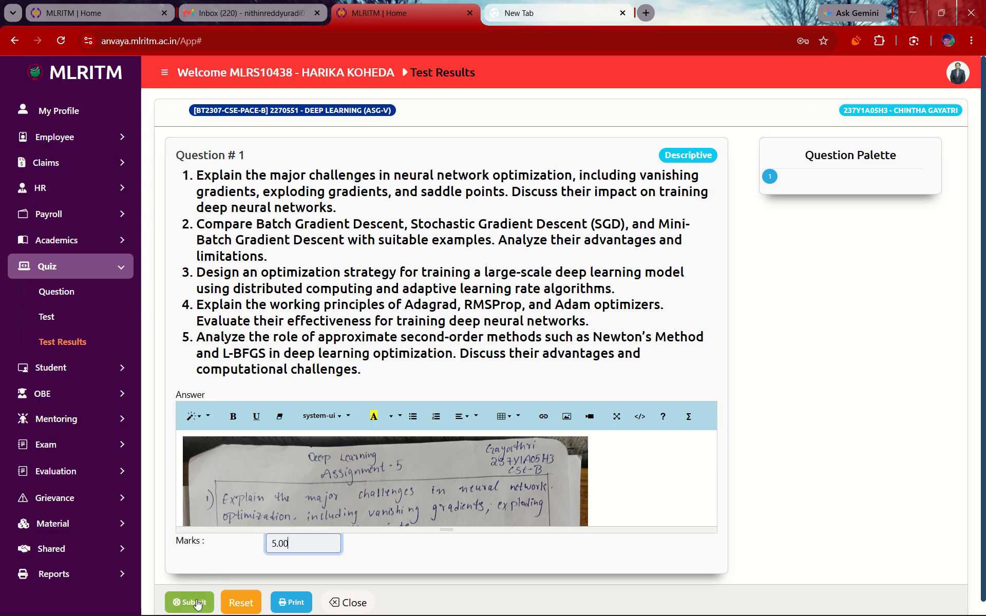
pyautogui.click(196, 599)
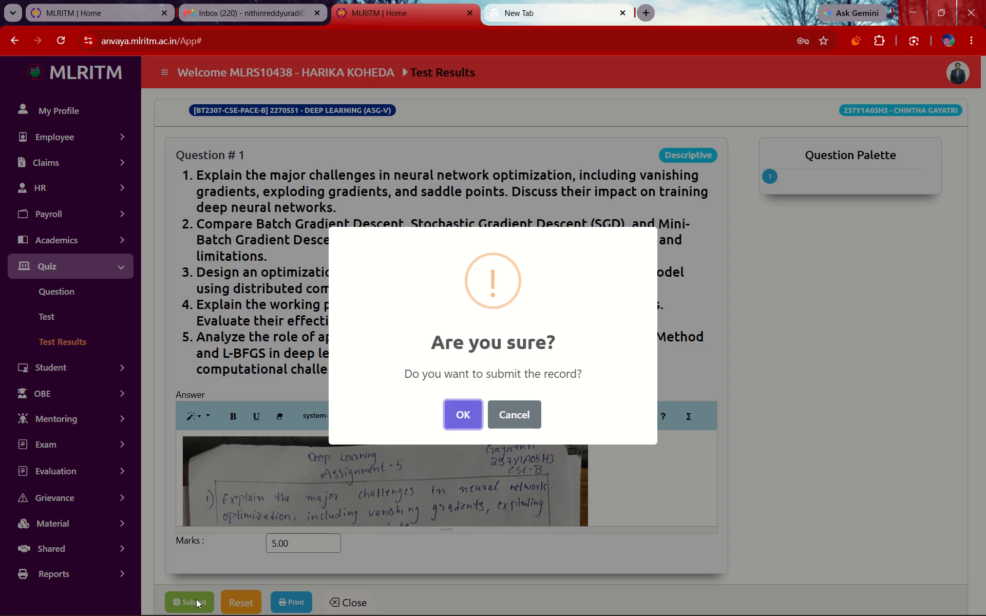
pyautogui.click(468, 401)
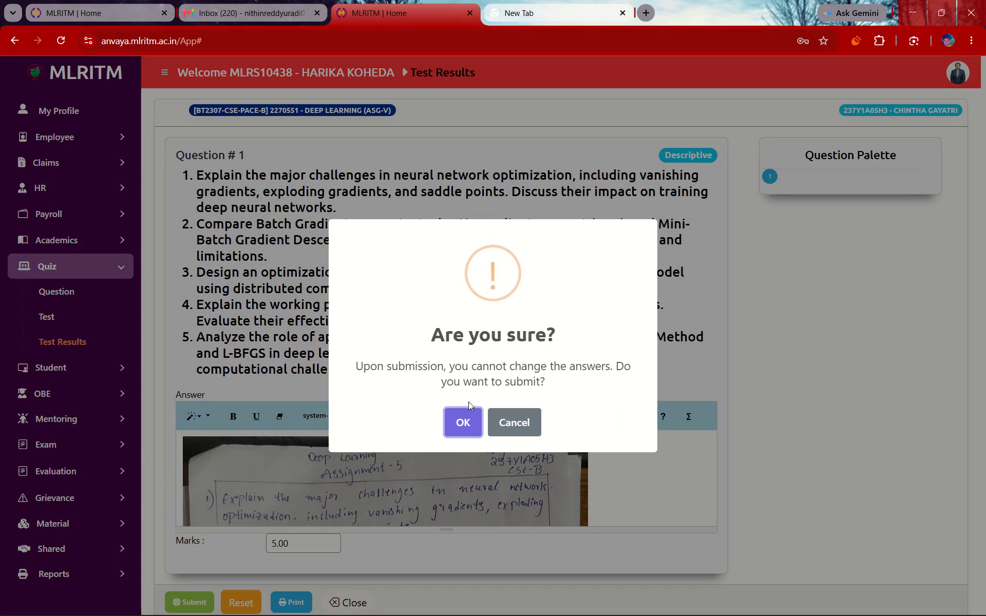
pyautogui.click(472, 417)
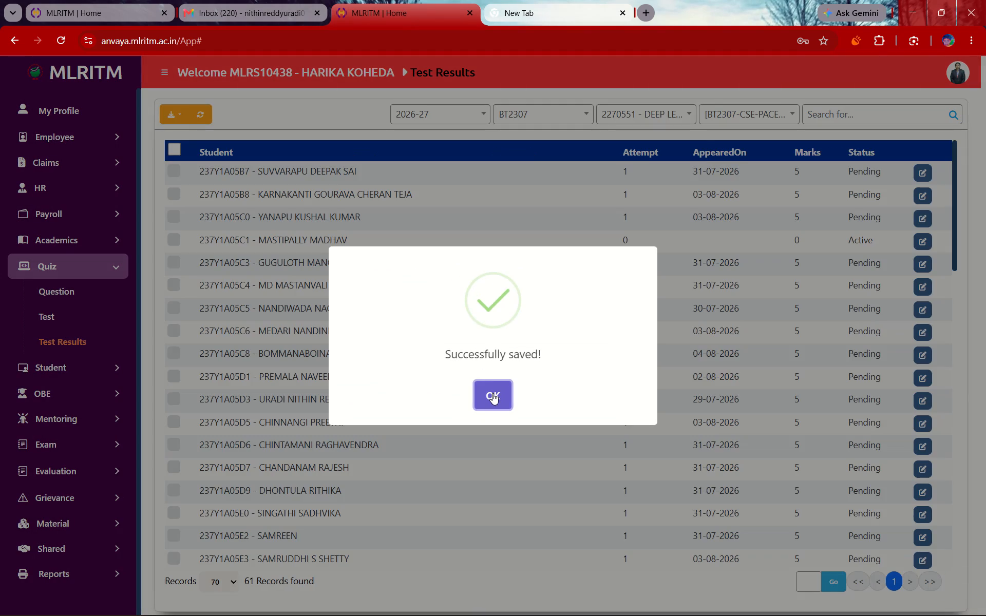
pyautogui.click(492, 393)
# Filter the test results to the 2270551 - DEEP LEARNING (ASG-V) test of BT2307-CSE-PACE-B again.
pyautogui.click(759, 118)
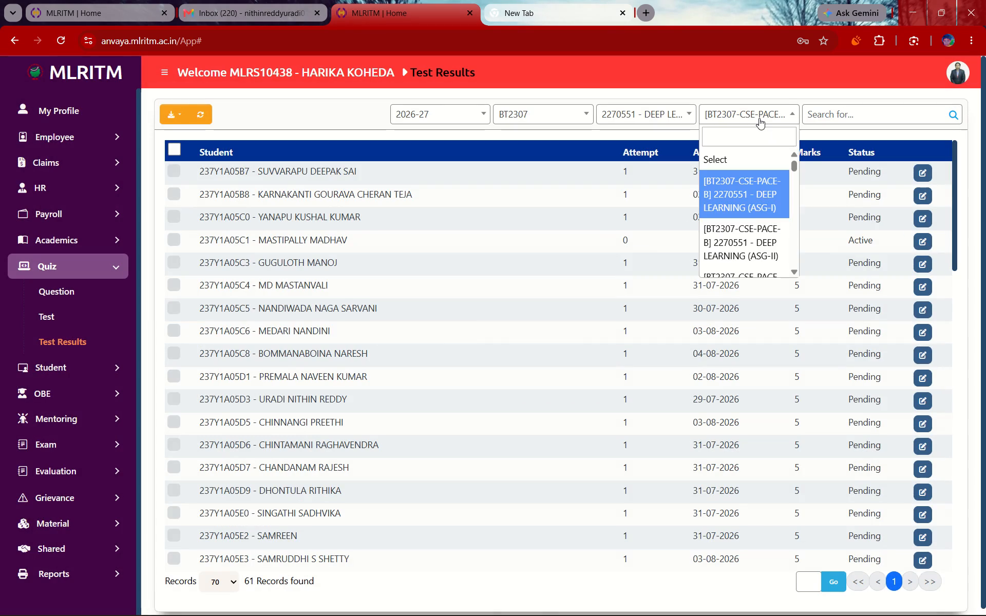
pyautogui.scroll(-4, 746, 218)
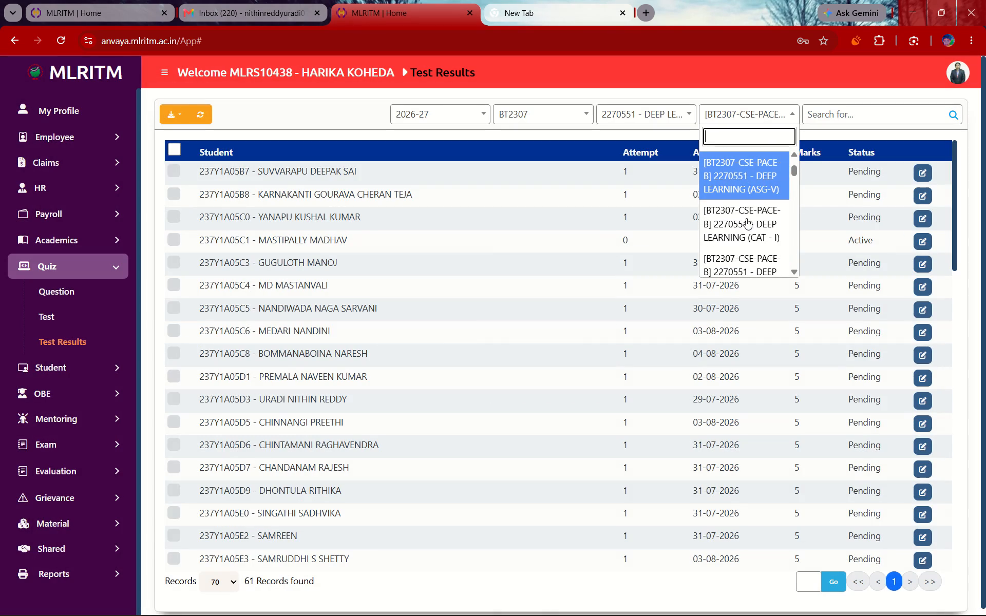
pyautogui.click(763, 170)
# Open the pending ASG-V attempt in the list's last row, dated 13-10-2026, set its marks to 5.00 and submit the evaluation.
pyautogui.scroll(-1, 778, 314)
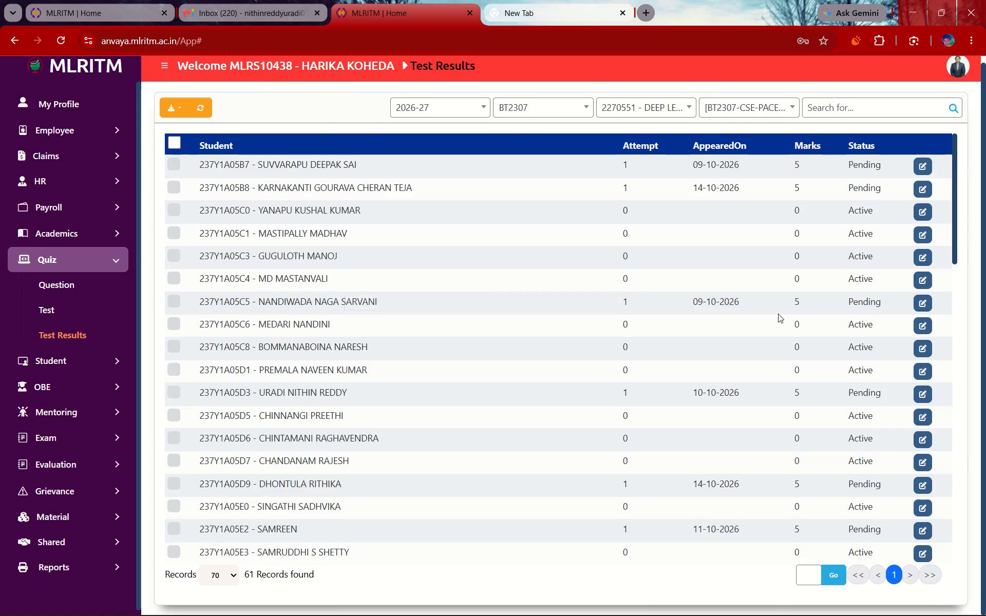
pyautogui.scroll(-5, 778, 314)
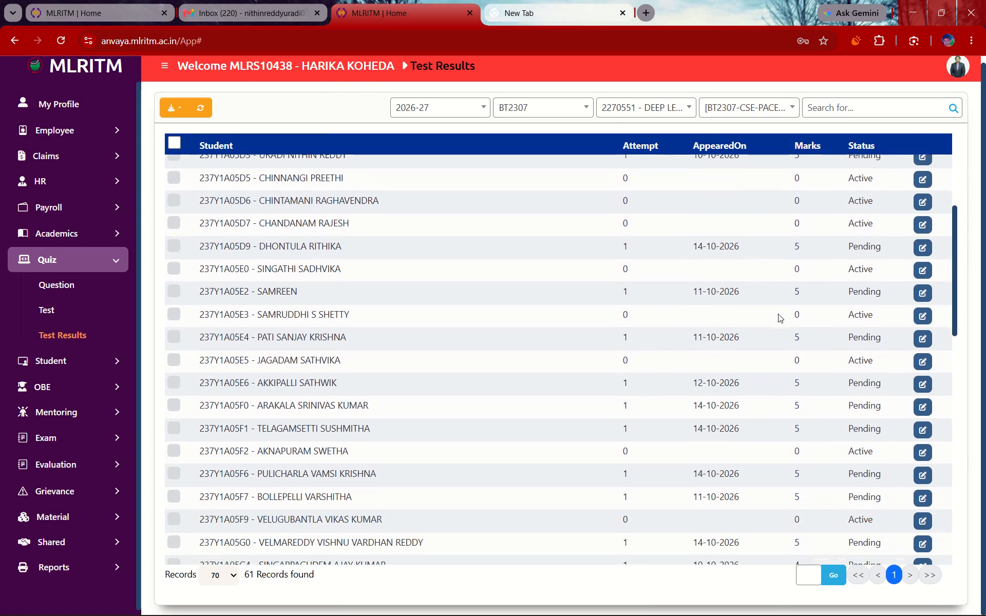
pyautogui.scroll(-5, 778, 314)
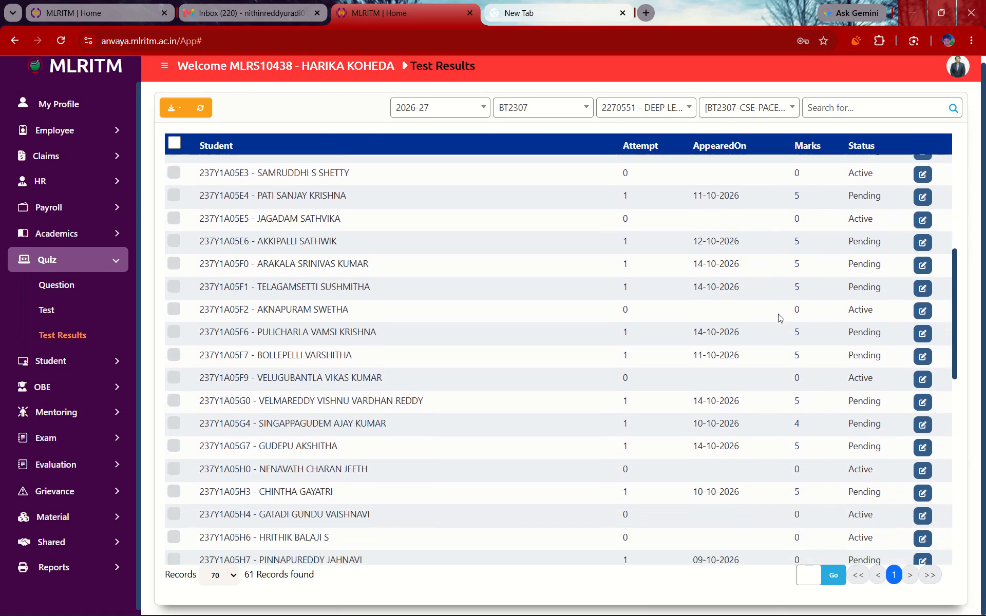
pyautogui.scroll(-5, 778, 314)
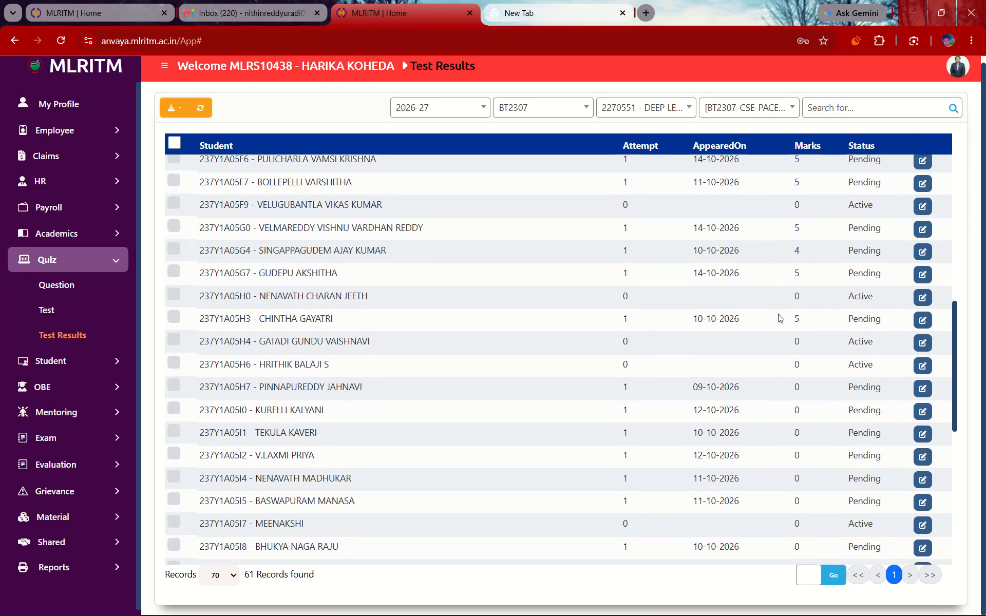
pyautogui.scroll(-7, 778, 314)
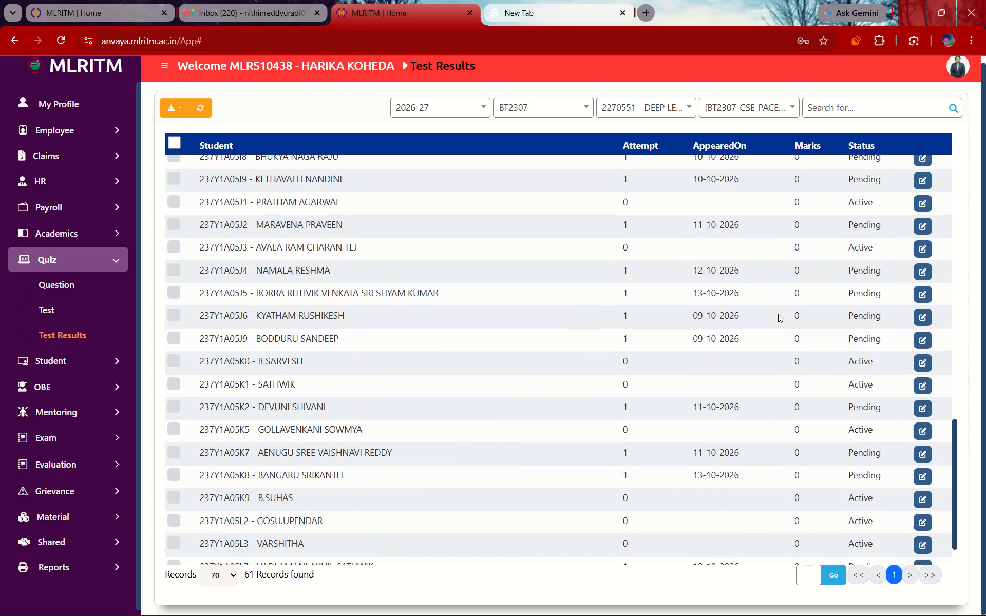
pyautogui.scroll(-2, 778, 314)
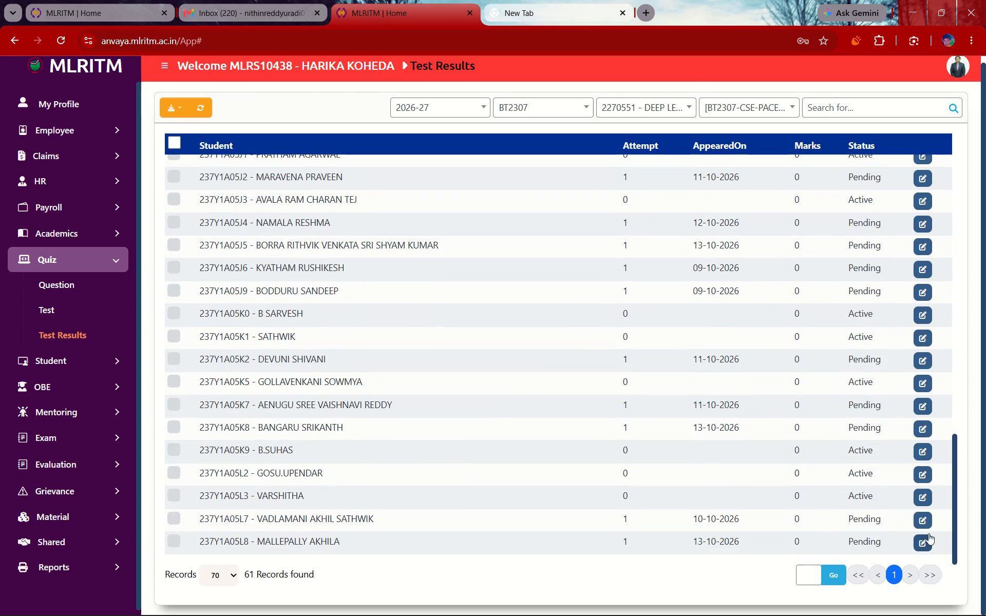
pyautogui.click(921, 540)
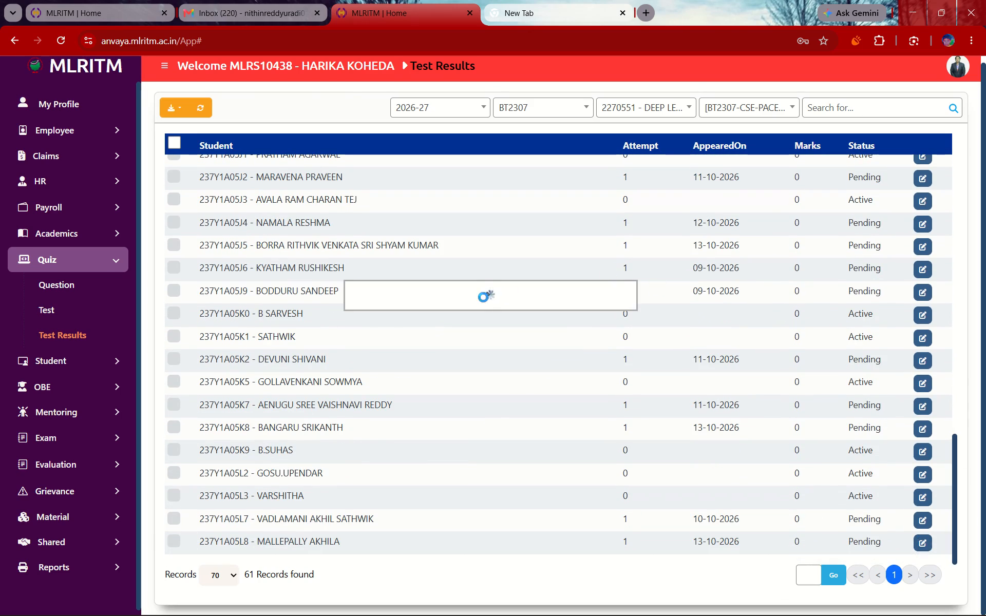
pyautogui.click(308, 542)
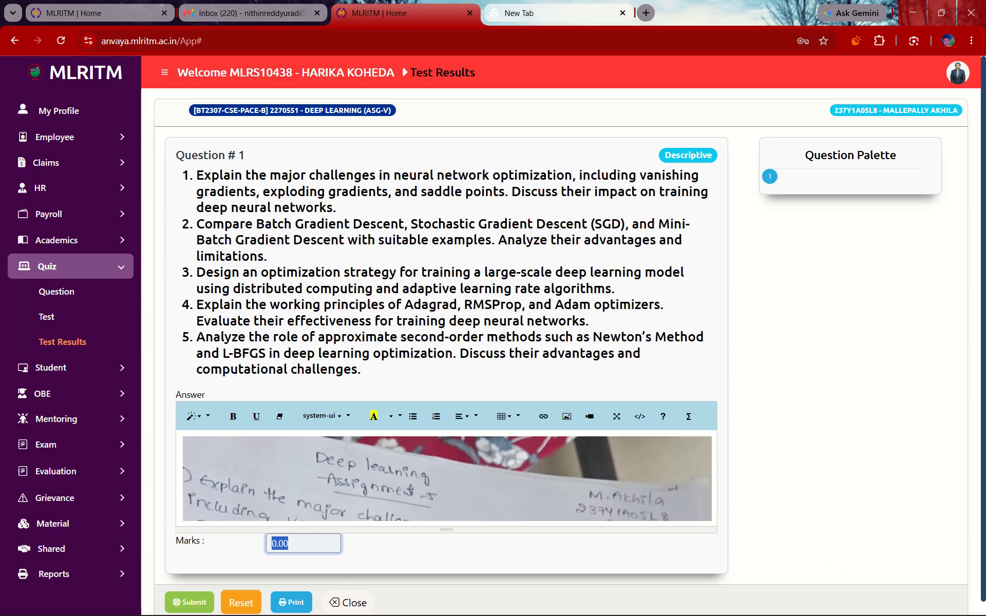
pyautogui.press('BackSpace')
pyautogui.write('5.00')
pyautogui.click(197, 602)
pyautogui.click(462, 416)
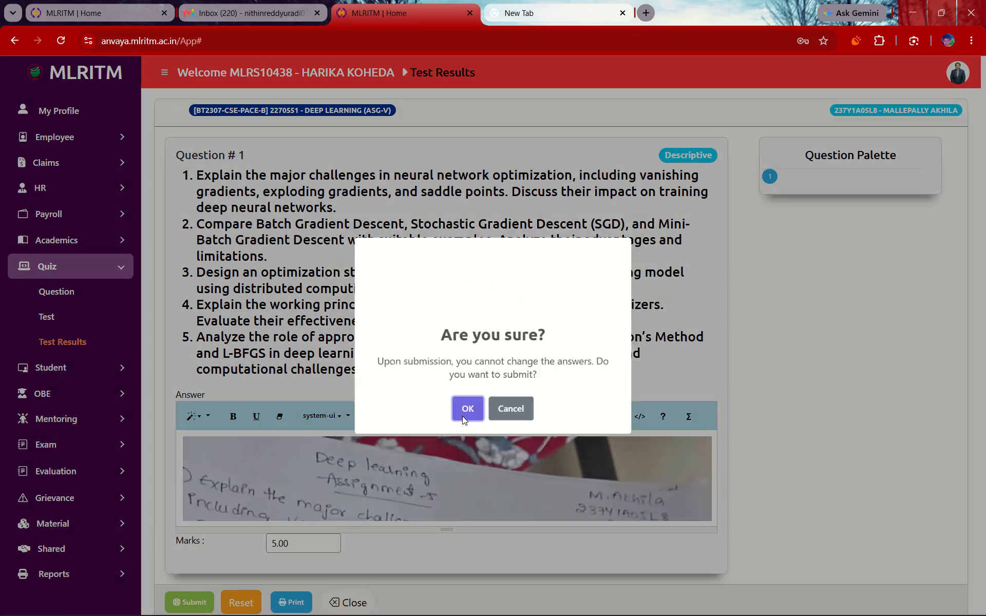
pyautogui.click(468, 420)
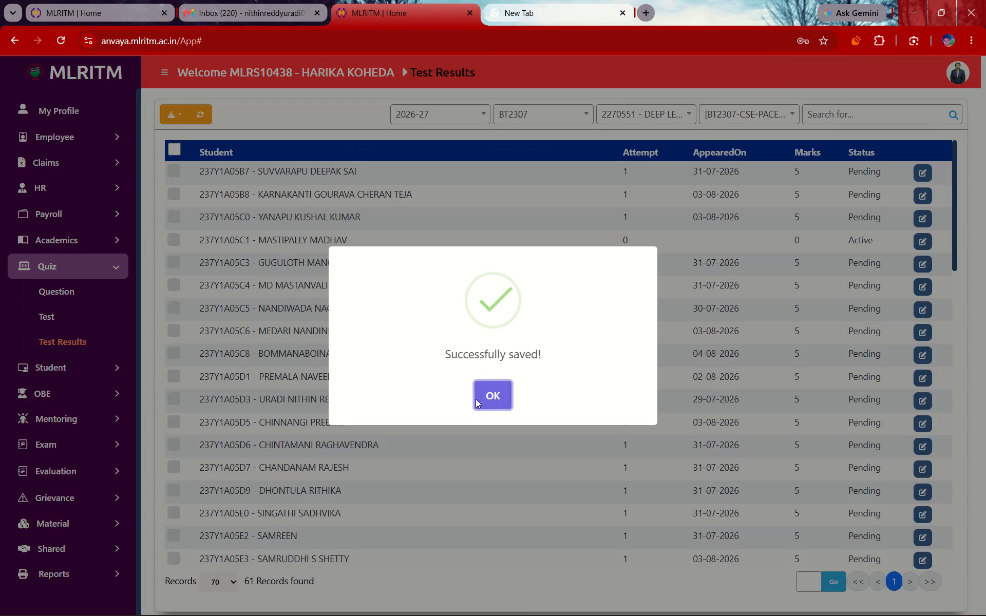
pyautogui.click(497, 393)
# Filter the test results to the 2270551 - DEEP LEARNING (ASG-V) test of BT2307-CSE-PACE-B again.
pyautogui.click(750, 105)
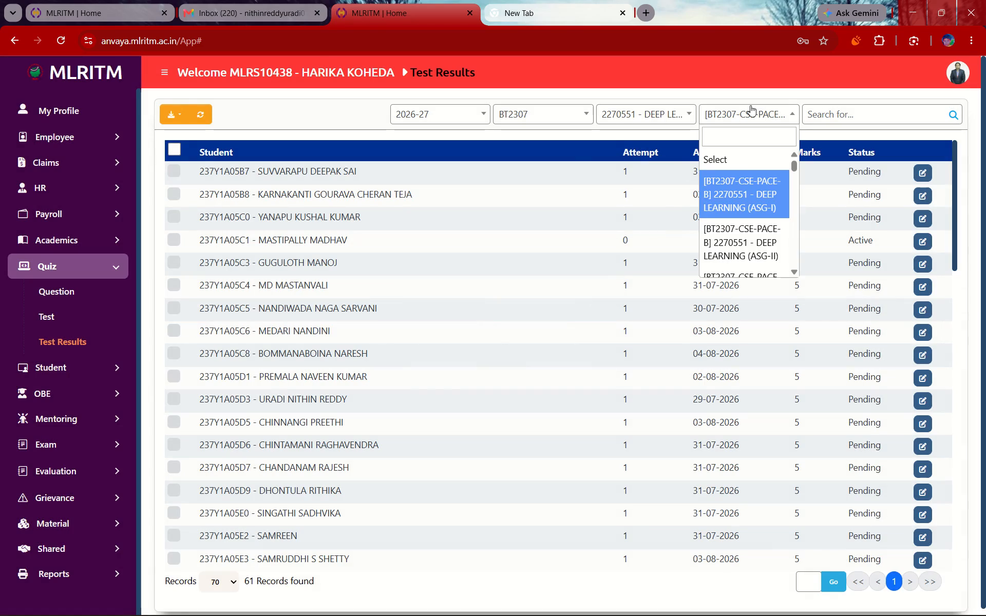
pyautogui.scroll(-5, 733, 243)
pyautogui.scroll(1, 733, 243)
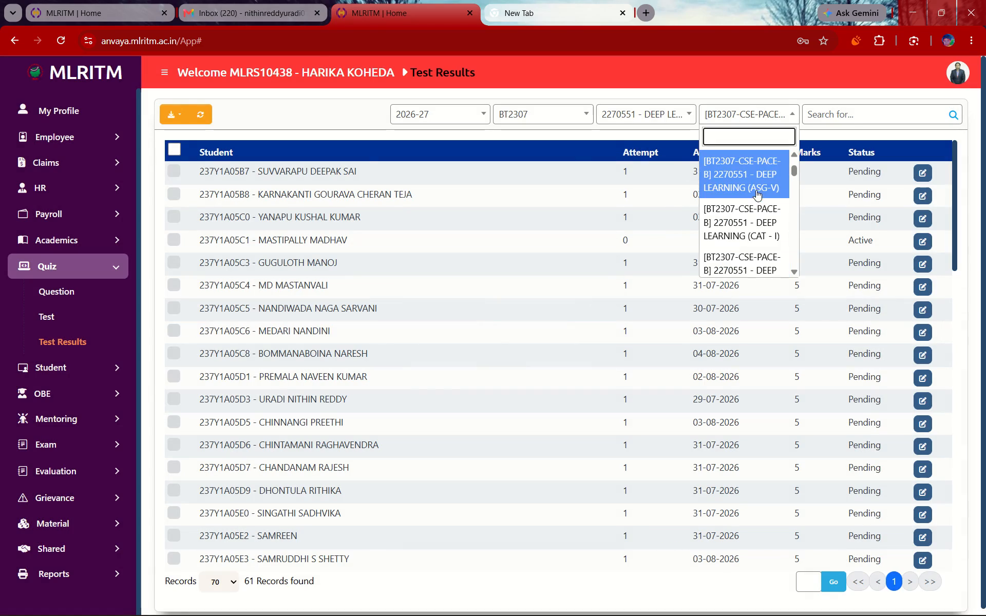
pyautogui.click(757, 186)
# Open the last pending ASG-V attempt still at 0 marks, dated 10-10-2026, set its marks to 5.00 and submit the evaluation.
pyautogui.scroll(-10, 833, 422)
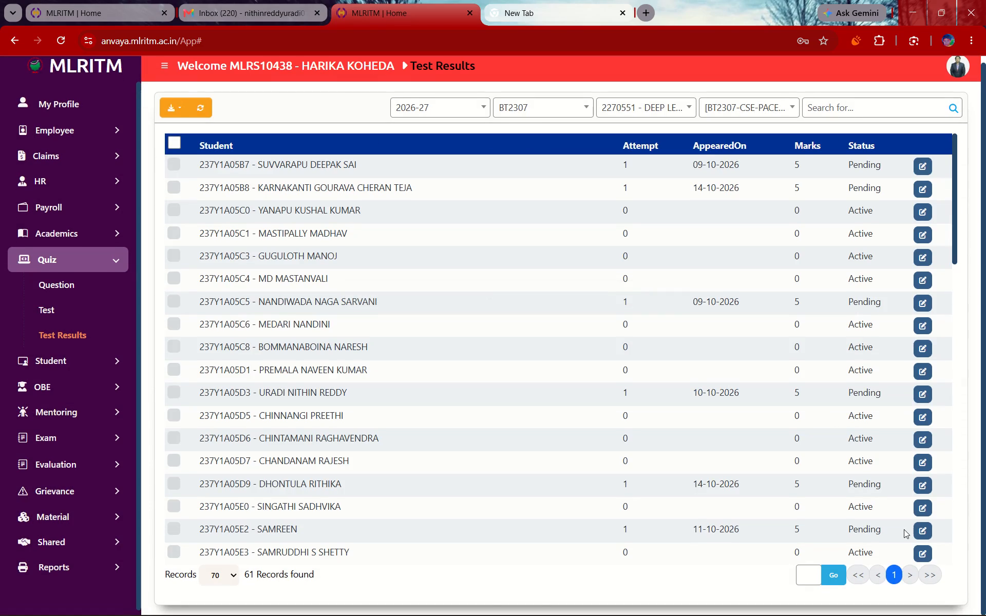
pyautogui.scroll(-13, 904, 529)
pyautogui.click(926, 521)
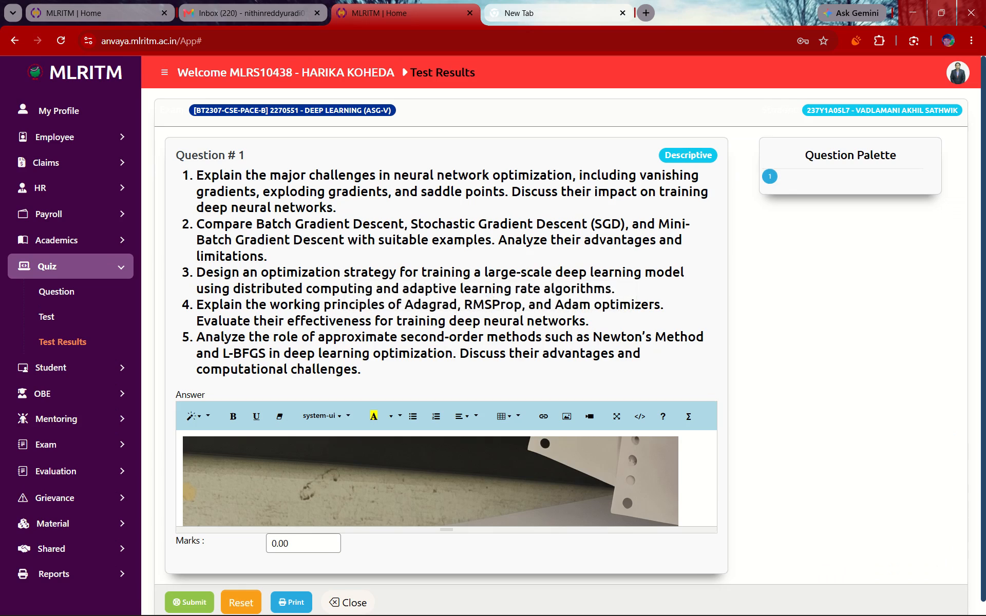
pyautogui.click(315, 551)
pyautogui.press('BackSpace')
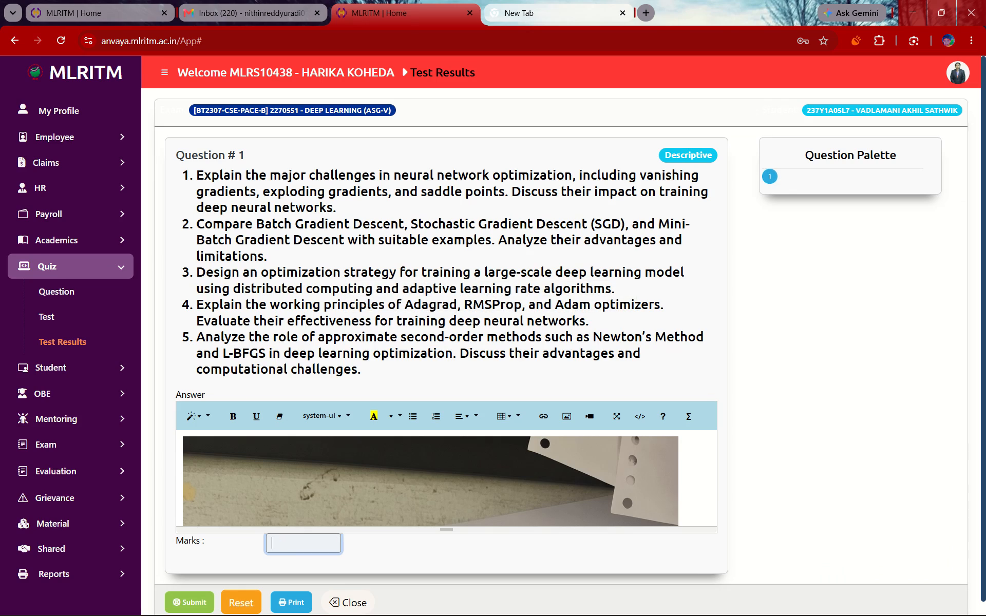
pyautogui.write('5.00')
pyautogui.click(184, 598)
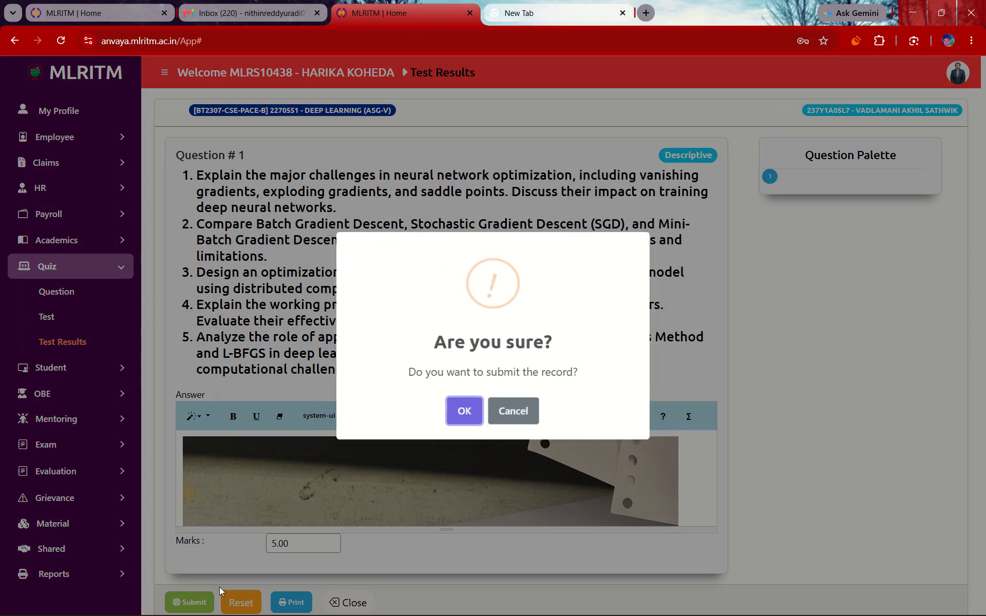
pyautogui.click(462, 401)
pyautogui.click(463, 426)
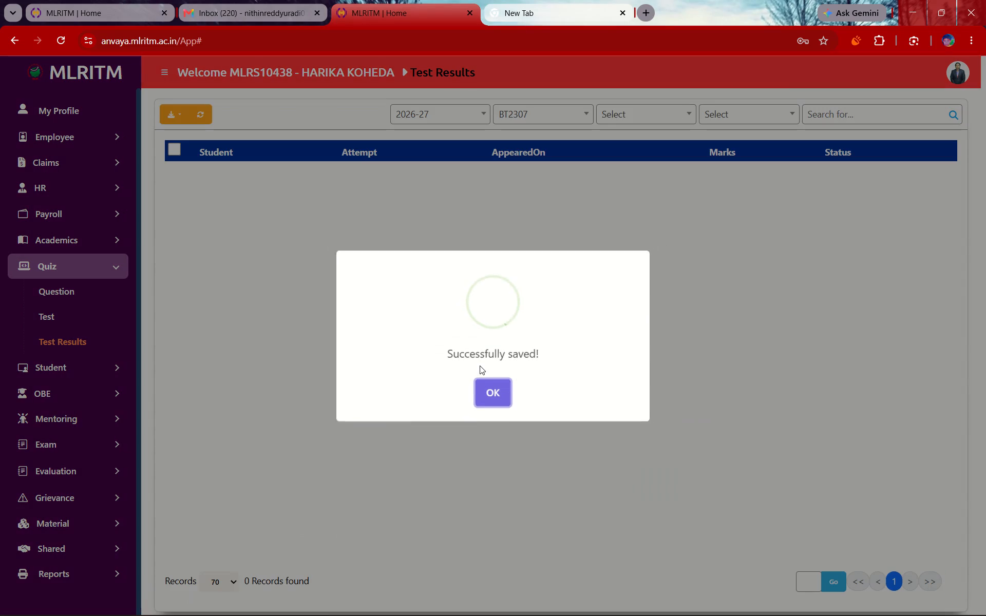
pyautogui.click(494, 390)
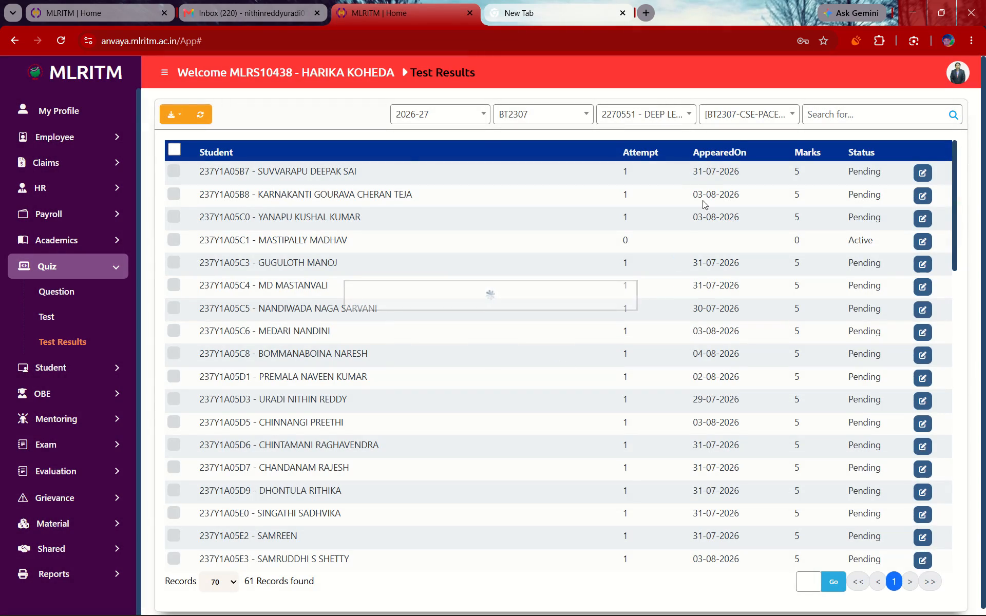
# Filter the test results to the 2270551 - DEEP LEARNING (ASG-V) test of BT2307-CSE-PACE-B again.
pyautogui.click(743, 107)
pyautogui.scroll(-1, 746, 188)
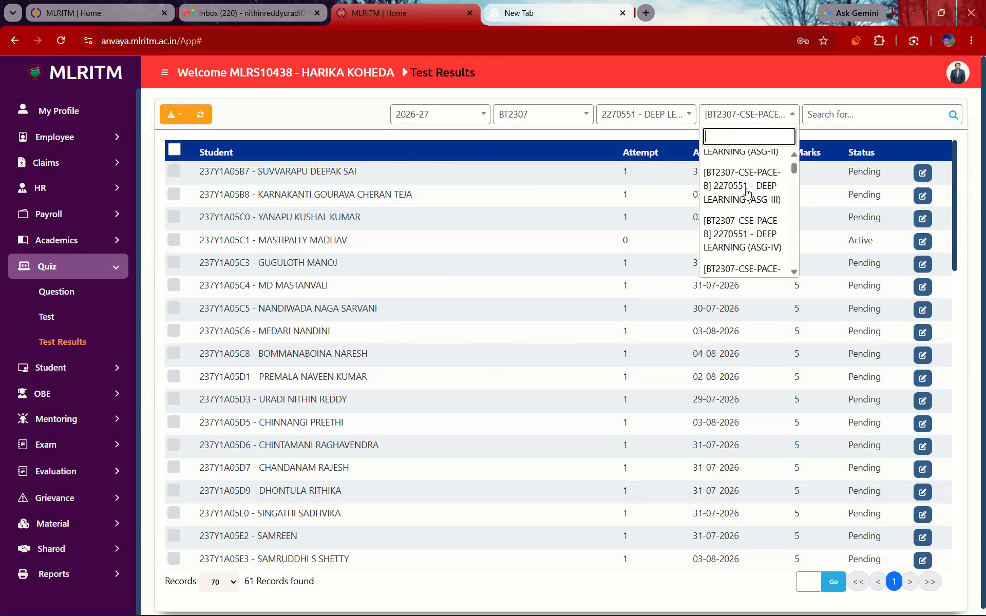
pyautogui.scroll(-1, 746, 188)
pyautogui.scroll(-1, 748, 247)
pyautogui.click(757, 246)
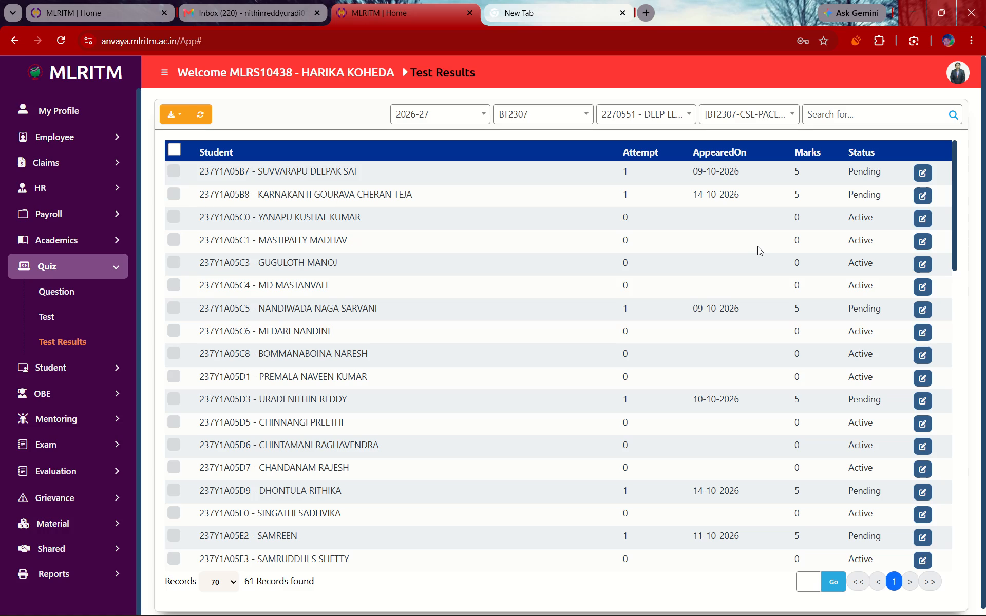
# Open the last pending ASG-V attempt still at 0 marks, dated 13-10-2026, set its marks to 4.00 and submit the evaluation.
pyautogui.scroll(-1, 827, 258)
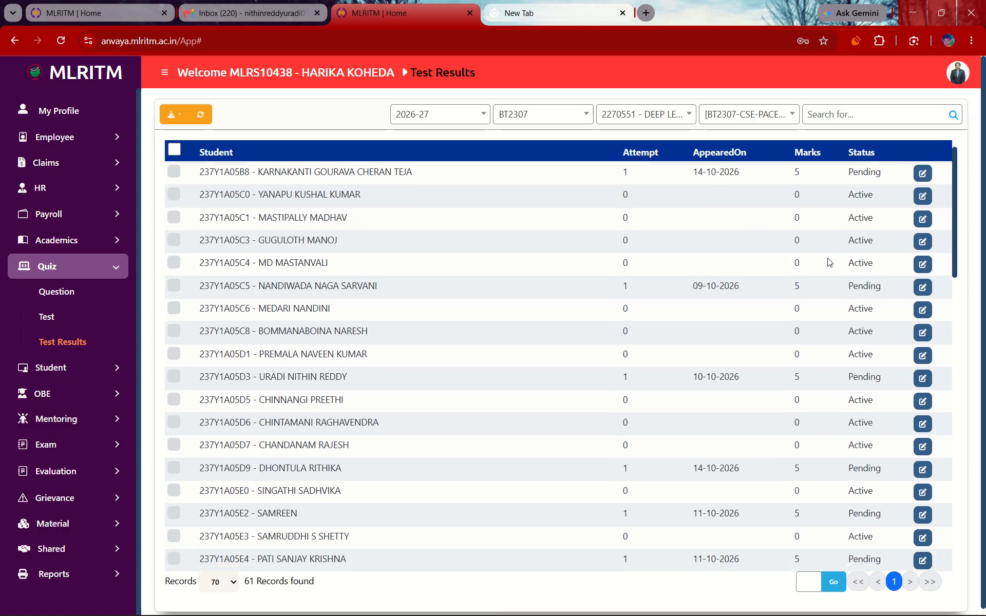
pyautogui.scroll(-1, 827, 258)
pyautogui.scroll(-14, 842, 331)
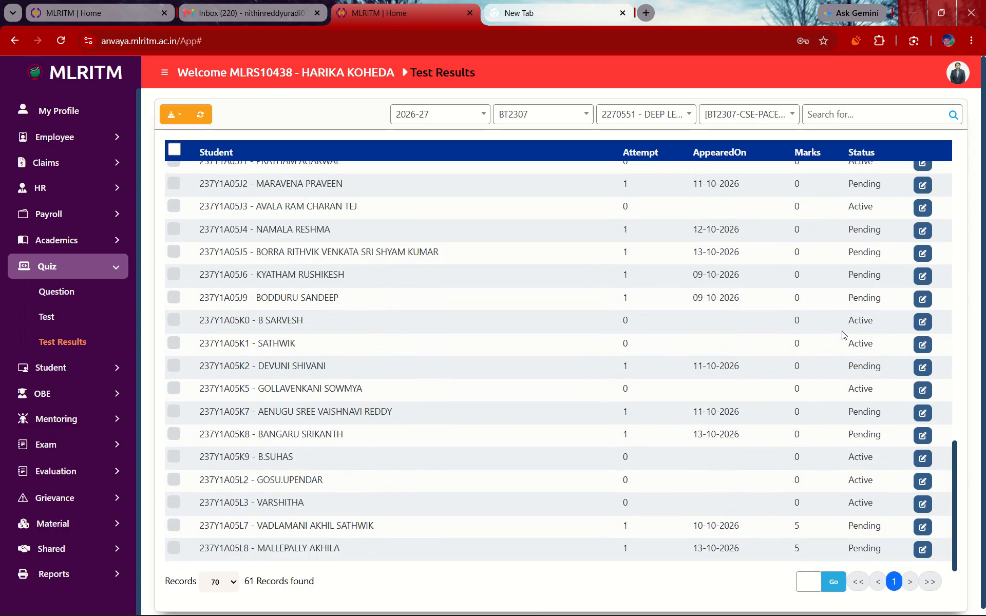
pyautogui.click(924, 436)
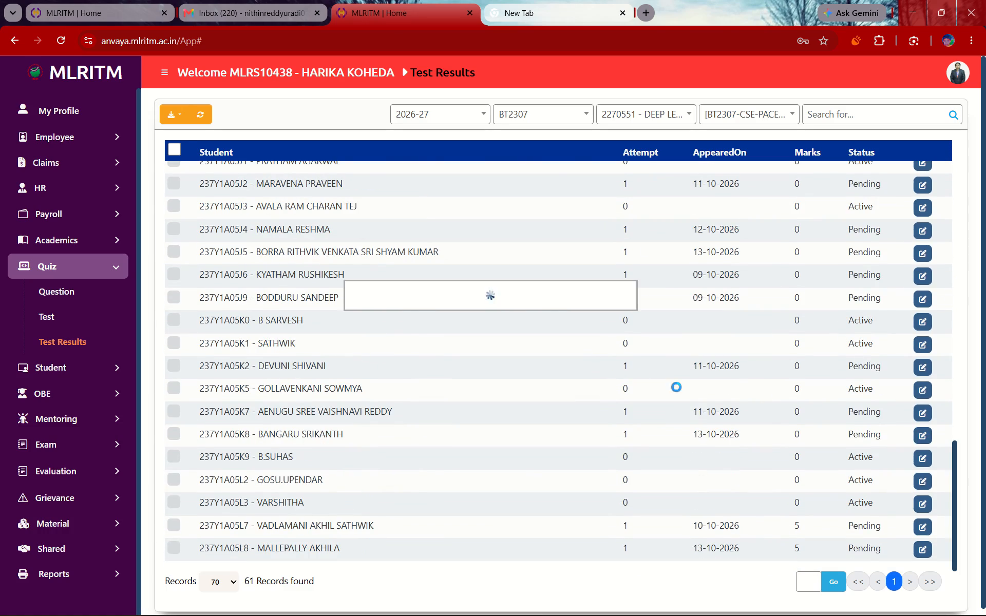
pyautogui.click(322, 548)
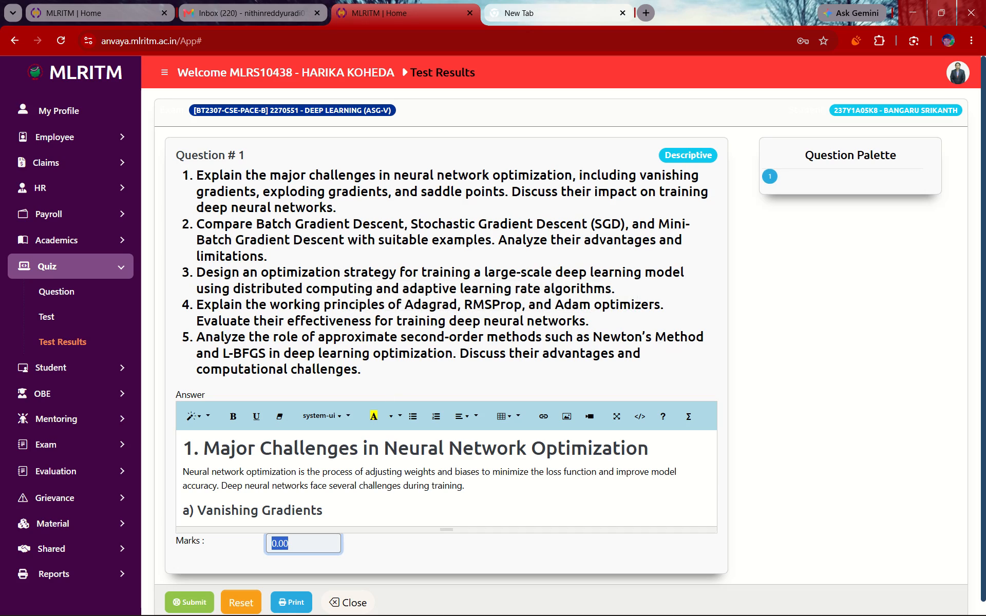
pyautogui.press('BackSpace')
pyautogui.press('BackSpace')
pyautogui.write('4.00')
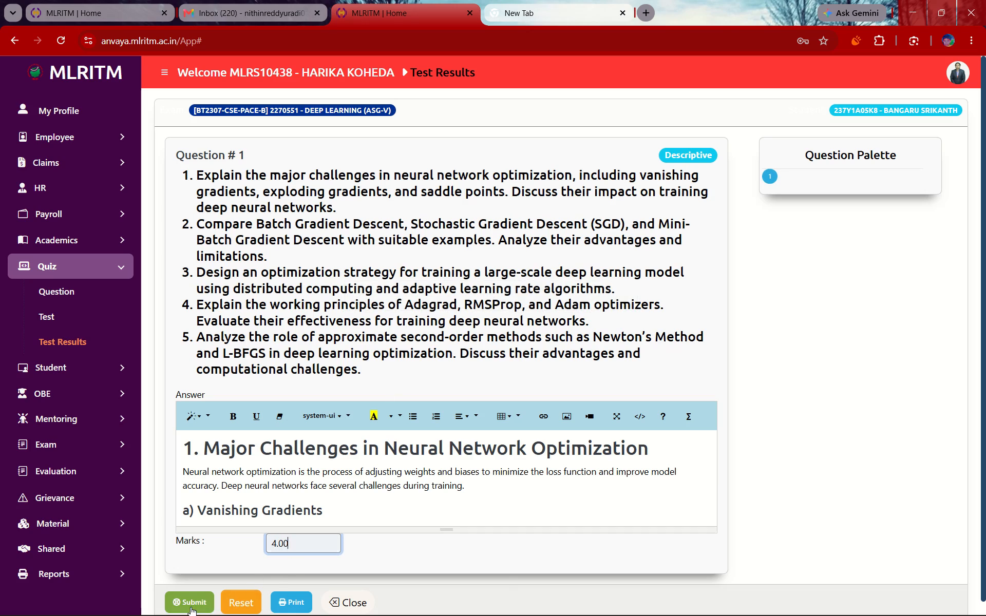
pyautogui.click(191, 607)
pyautogui.click(469, 421)
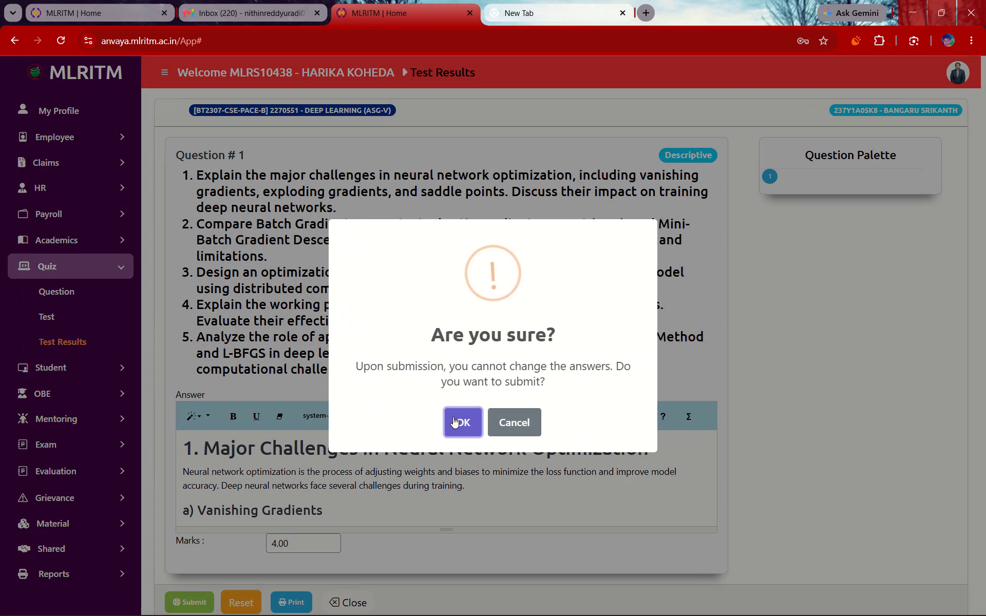
pyautogui.click(453, 417)
pyautogui.click(498, 397)
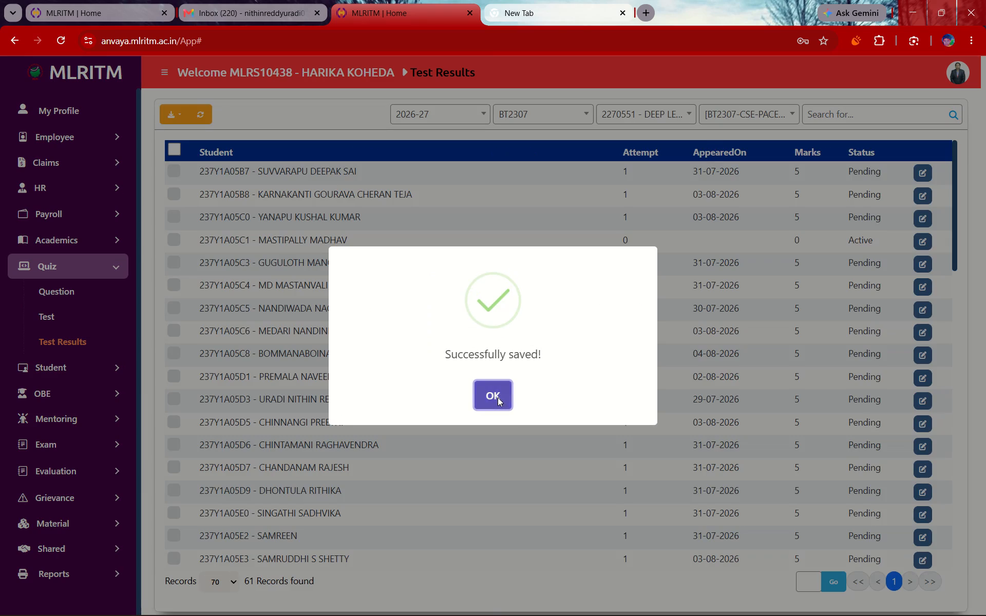
# Filter the test results to the 2270551 - DEEP LEARNING (ASG-V) test of BT2307-CSE-PACE-B again.
pyautogui.click(738, 108)
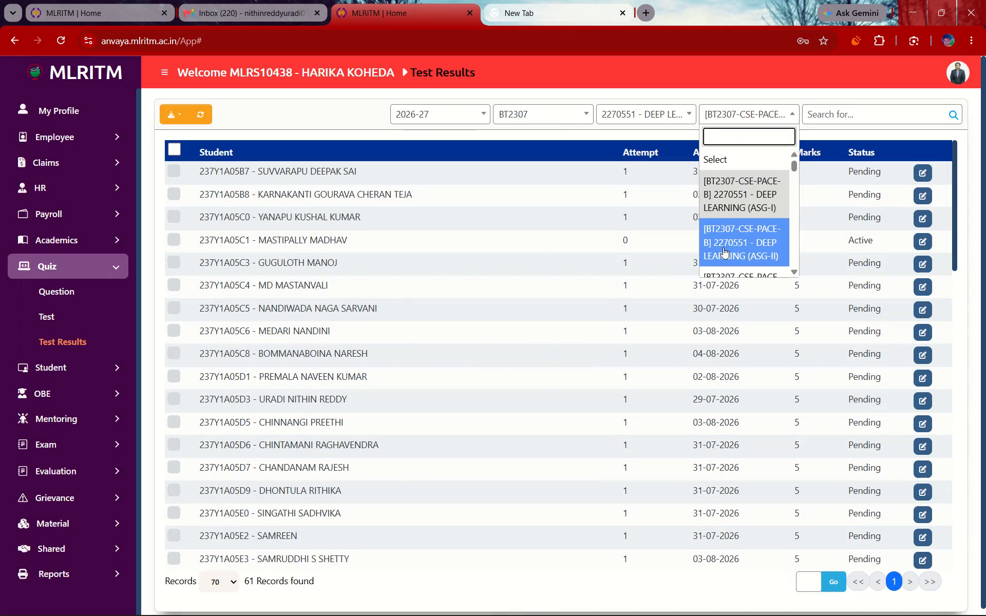
pyautogui.scroll(-3, 723, 247)
pyautogui.click(741, 205)
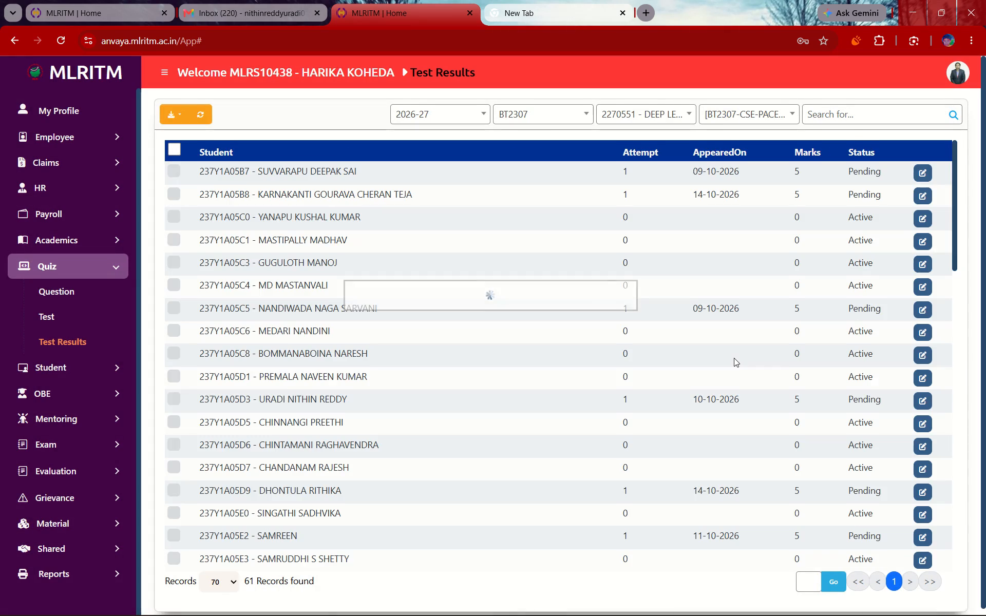
pyautogui.click(734, 358)
# Open the last pending ASG-V attempt still at 0 marks, dated 11-10-2026, set its marks to 5.00 and submit the evaluation.
pyautogui.scroll(-14, 734, 358)
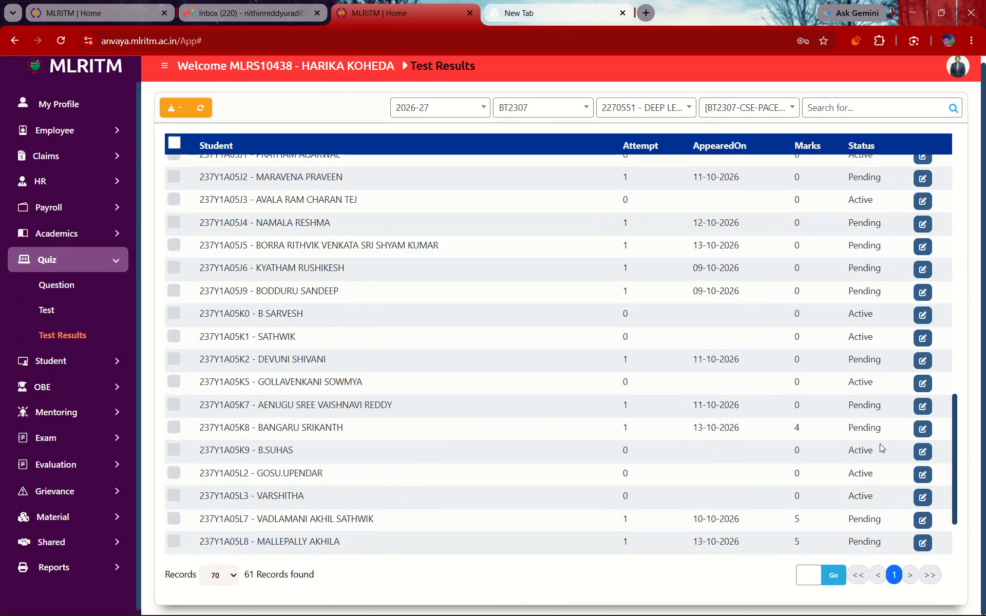
pyautogui.scroll(1, 881, 446)
pyautogui.click(929, 434)
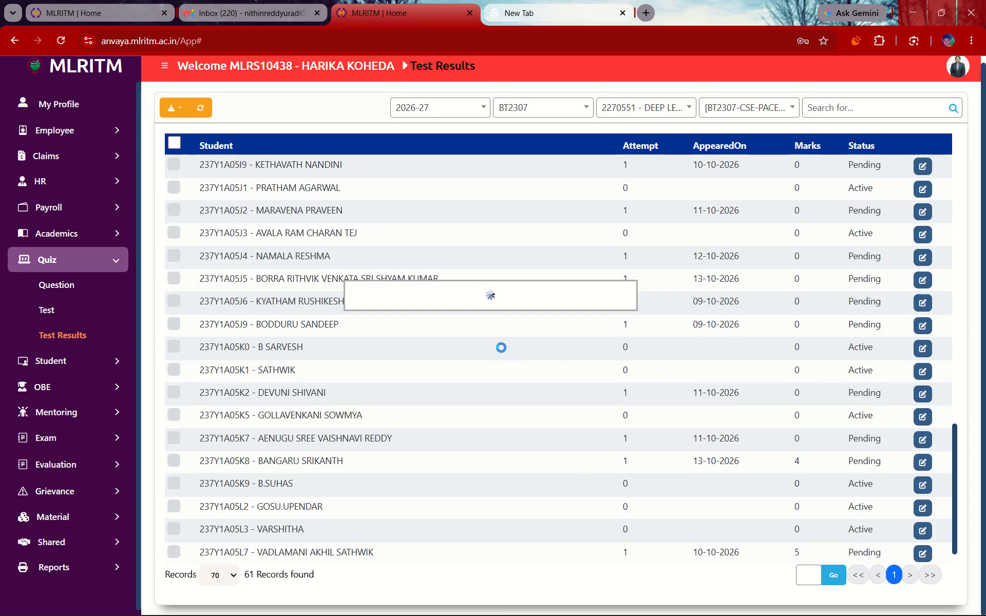
pyautogui.click(315, 543)
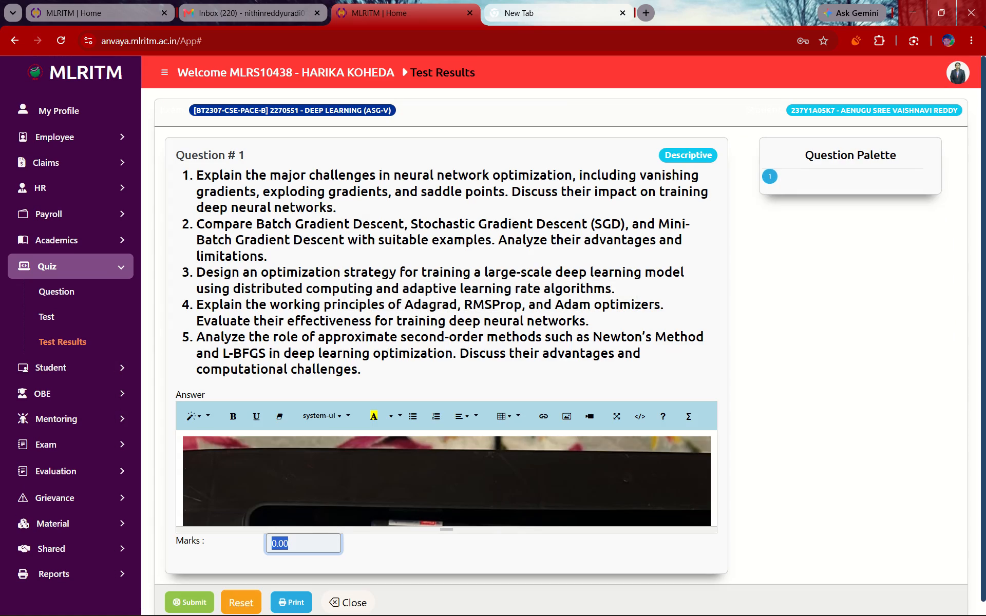
pyautogui.press('BackSpace')
pyautogui.write('5.00')
pyautogui.click(199, 602)
pyautogui.moveTo(466, 397); pyautogui.dragTo(463, 420)
pyautogui.click(463, 420)
pyautogui.click(472, 425)
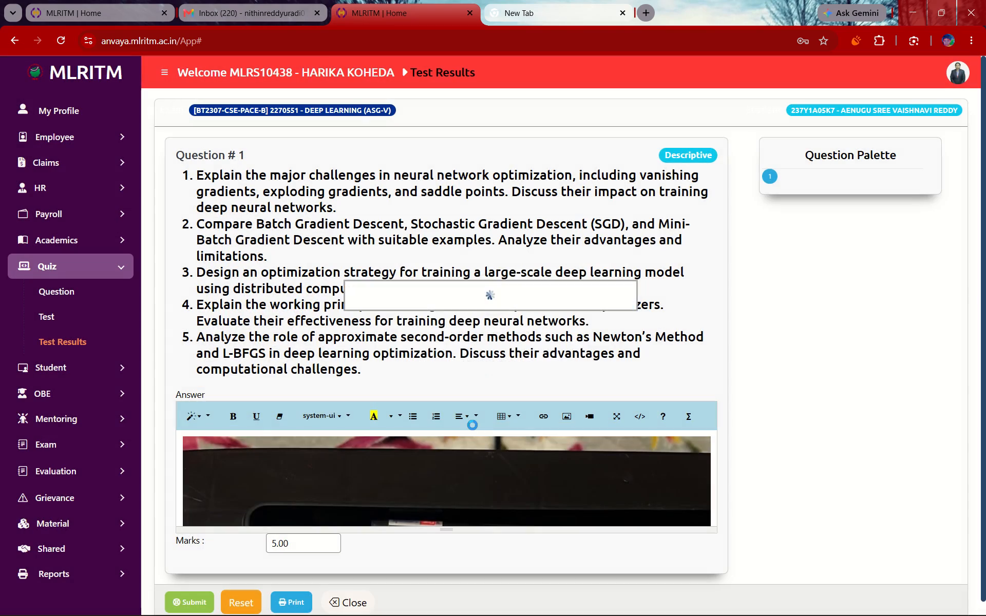
pyautogui.click(497, 393)
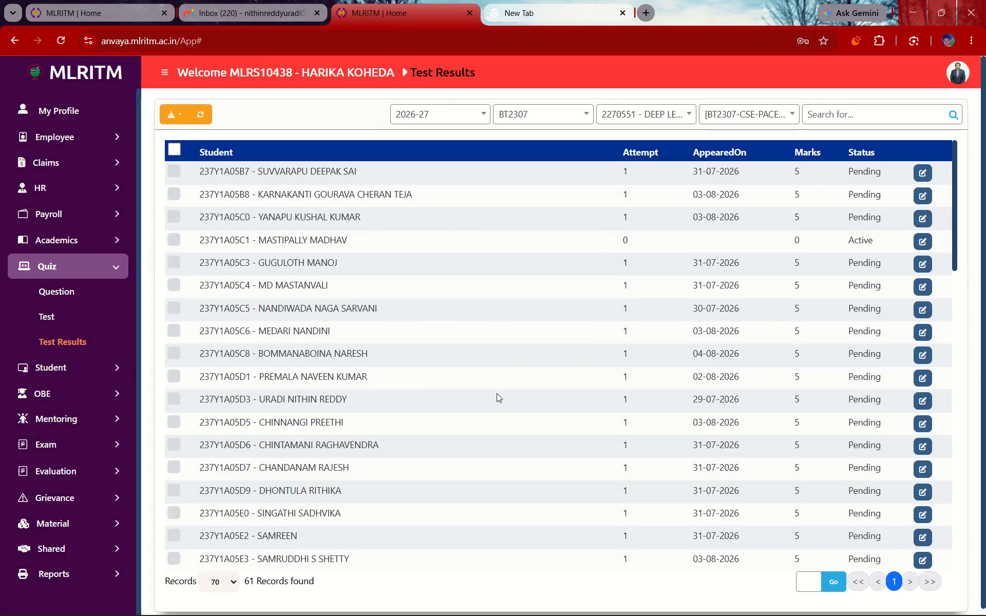
# Filter the test results to the 2270551 - DEEP LEARNING (ASG-V) test of BT2307-CSE-PACE-B again.
pyautogui.click(744, 115)
pyautogui.scroll(-4, 745, 210)
pyautogui.scroll(1, 745, 210)
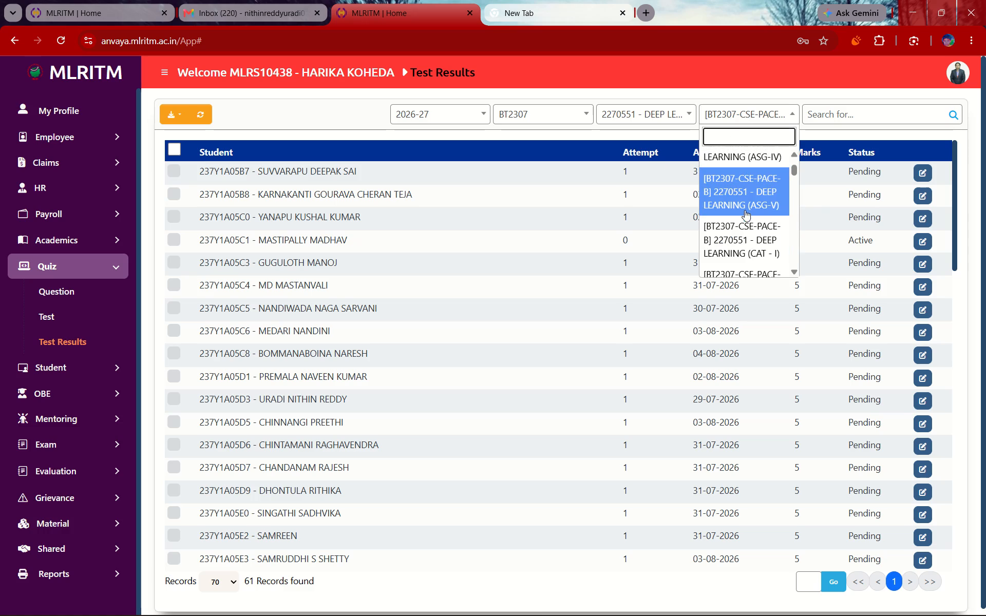
pyautogui.click(774, 191)
# Open the lowest-listed pending ASG-V attempt still at 0 marks, dated 11-10-2026, set its marks to 5.00 and submit the evaluation.
pyautogui.scroll(-7, 851, 299)
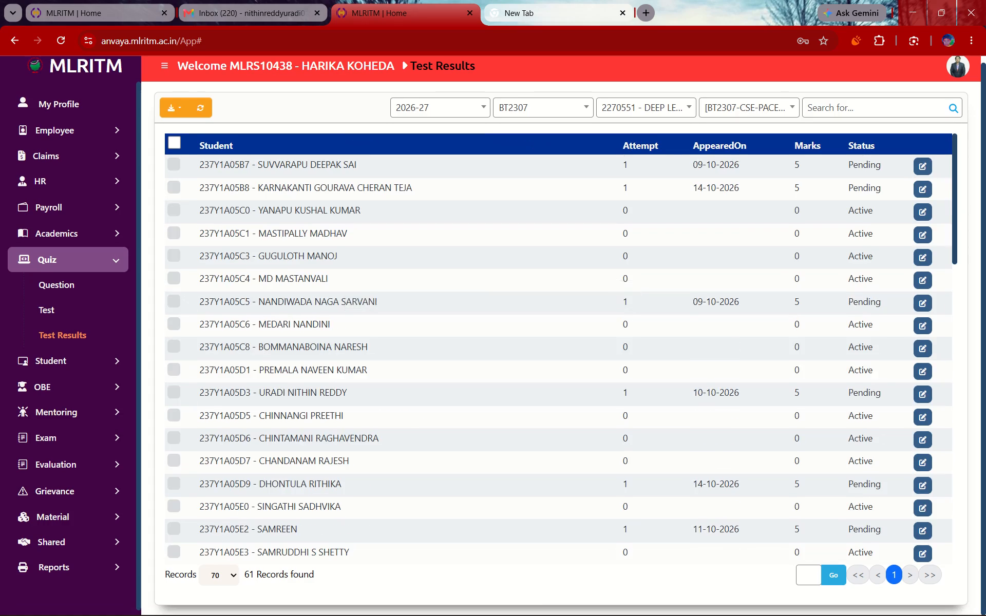
pyautogui.scroll(-7, 851, 299)
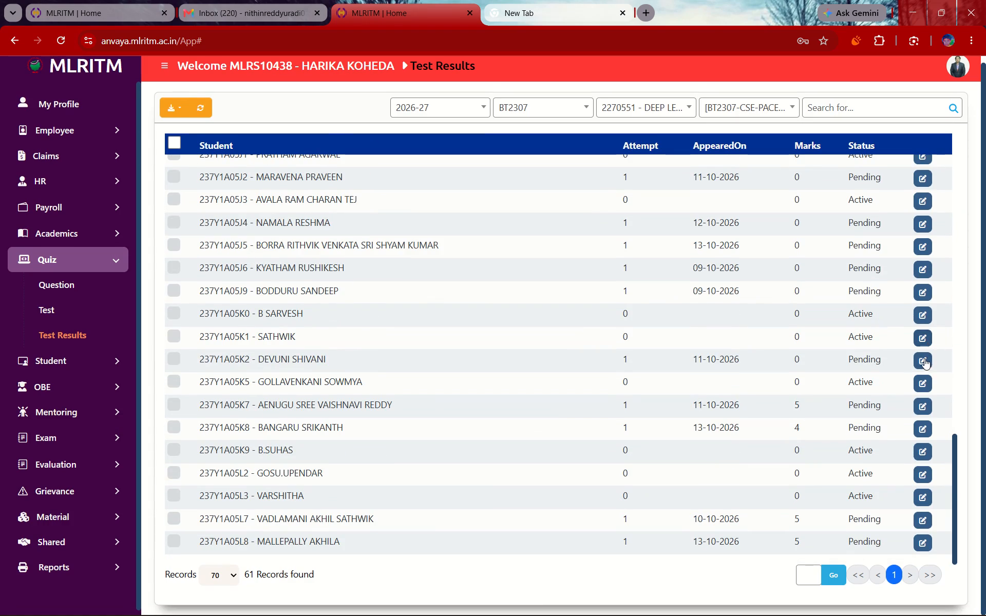
pyautogui.click(924, 359)
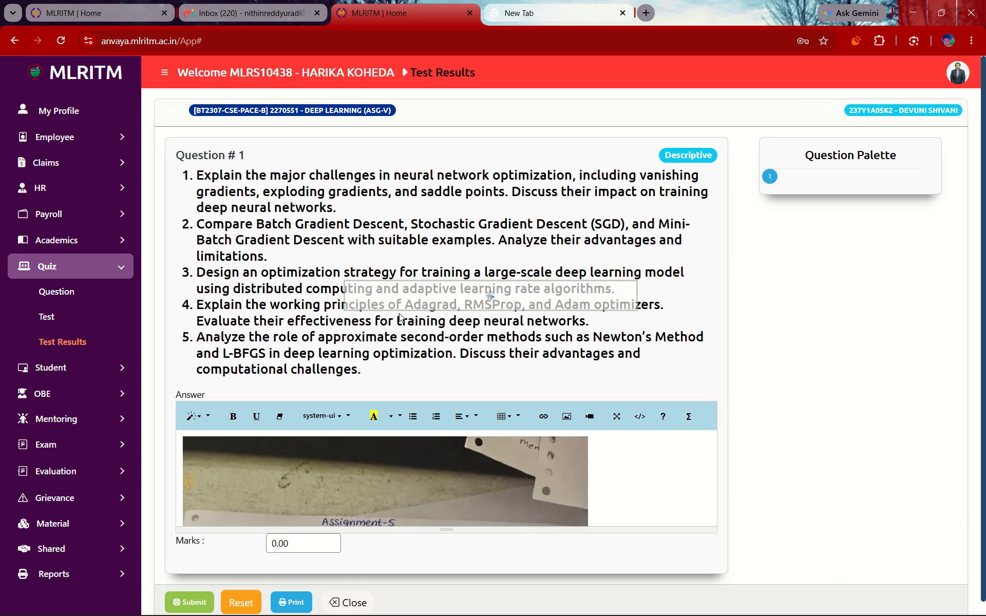
pyautogui.click(324, 549)
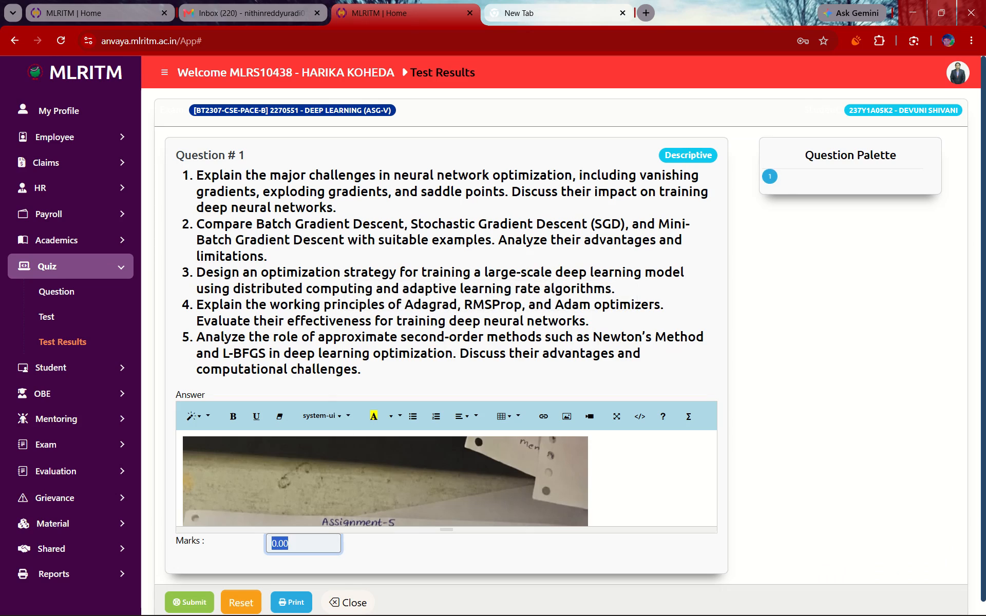
pyautogui.press('BackSpace')
pyautogui.write('5.00')
pyautogui.click(192, 602)
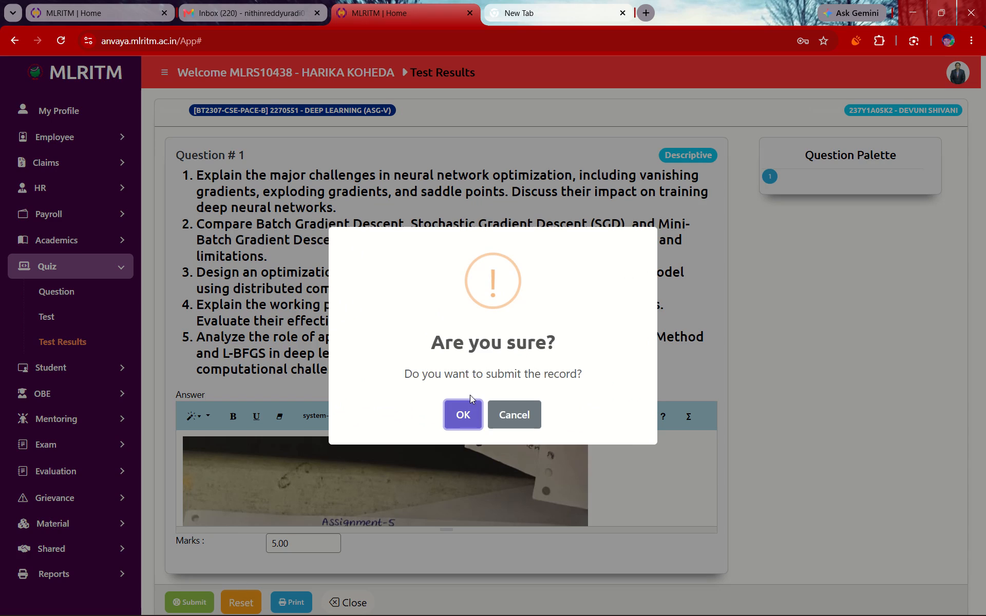
pyautogui.click(441, 426)
pyautogui.click(453, 425)
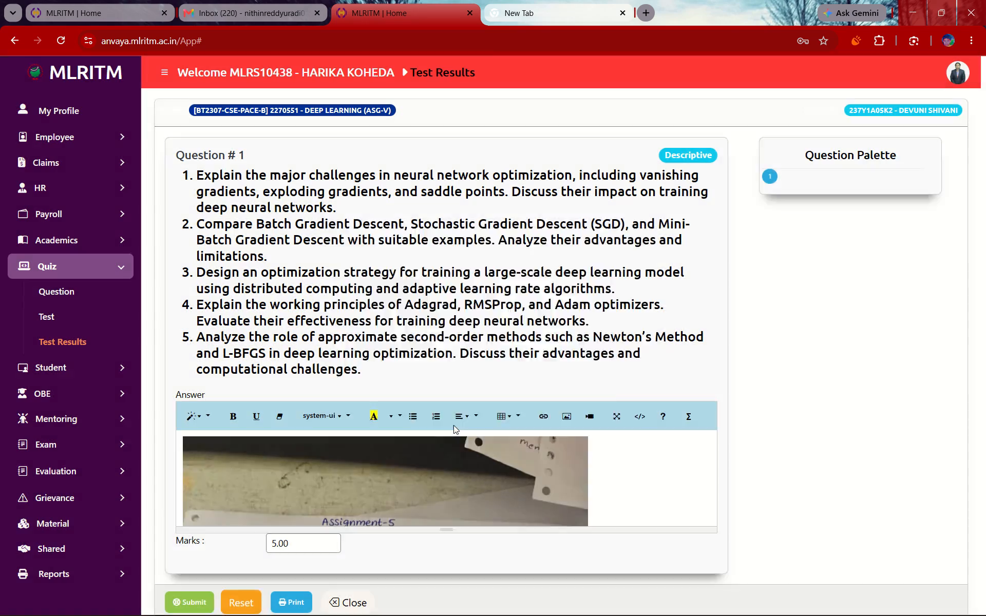
pyautogui.click(462, 416)
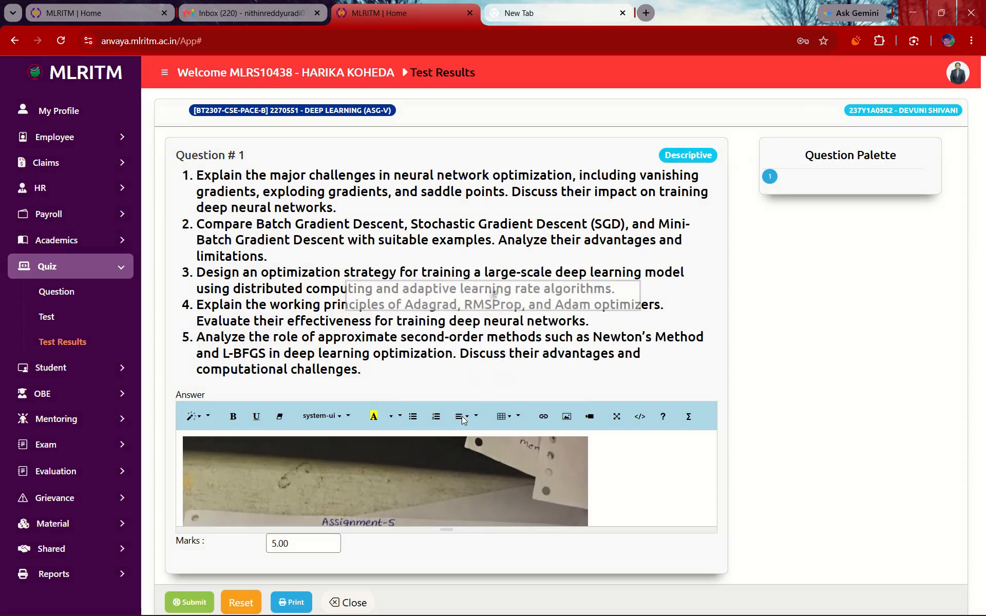
pyautogui.click(491, 393)
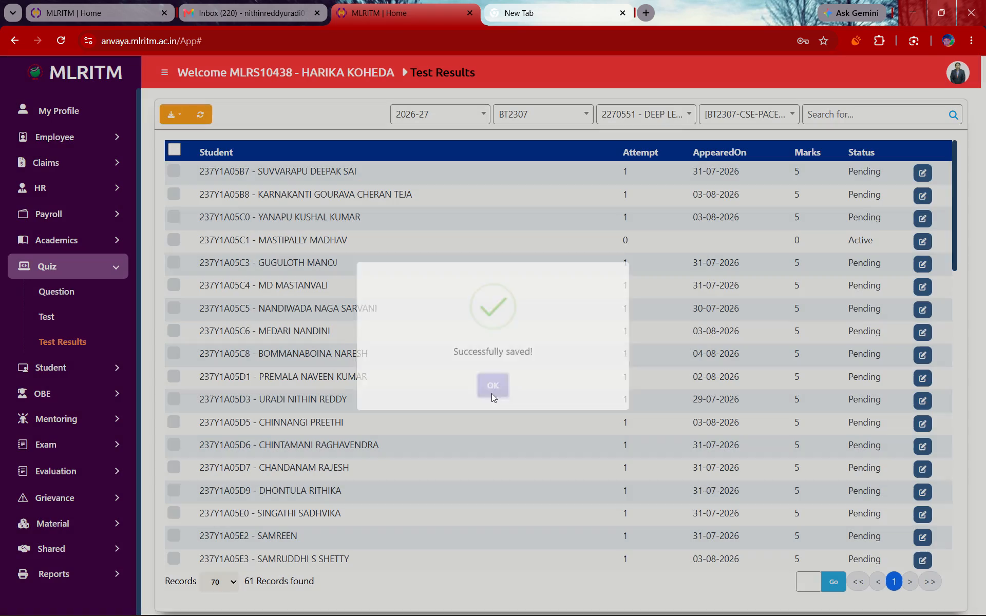
# Filter the test results to the 2270551 - DEEP LEARNING (ASG-V) test of BT2307-CSE-PACE-B again.
pyautogui.click(763, 113)
pyautogui.scroll(-2, 749, 210)
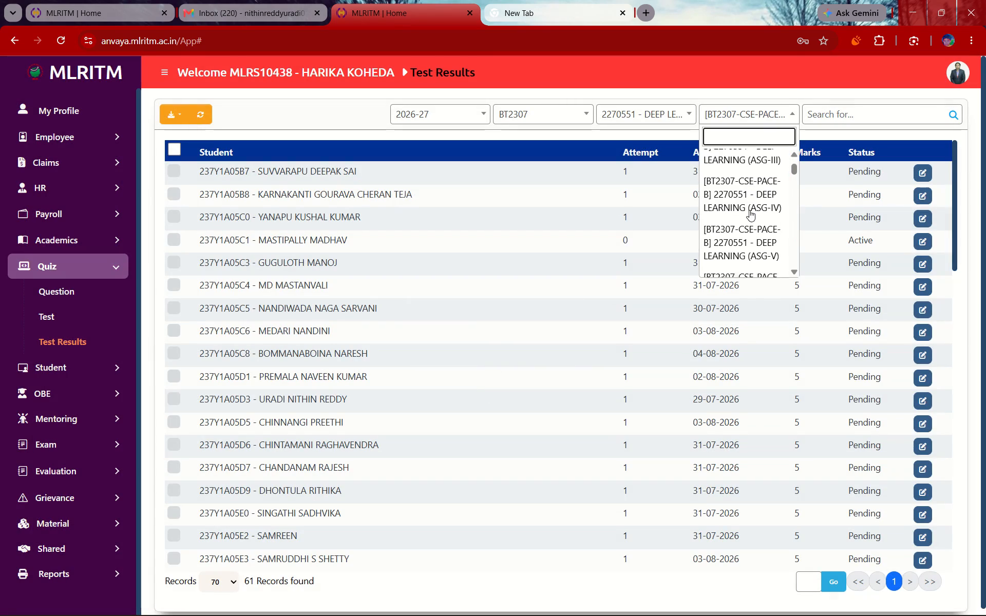
pyautogui.scroll(-1, 749, 210)
pyautogui.click(742, 221)
# Open the last pending ASG-V attempt still at 0 marks, dated 09-10-2026, set its marks to 5.00 and submit the evaluation.
pyautogui.scroll(-1, 781, 324)
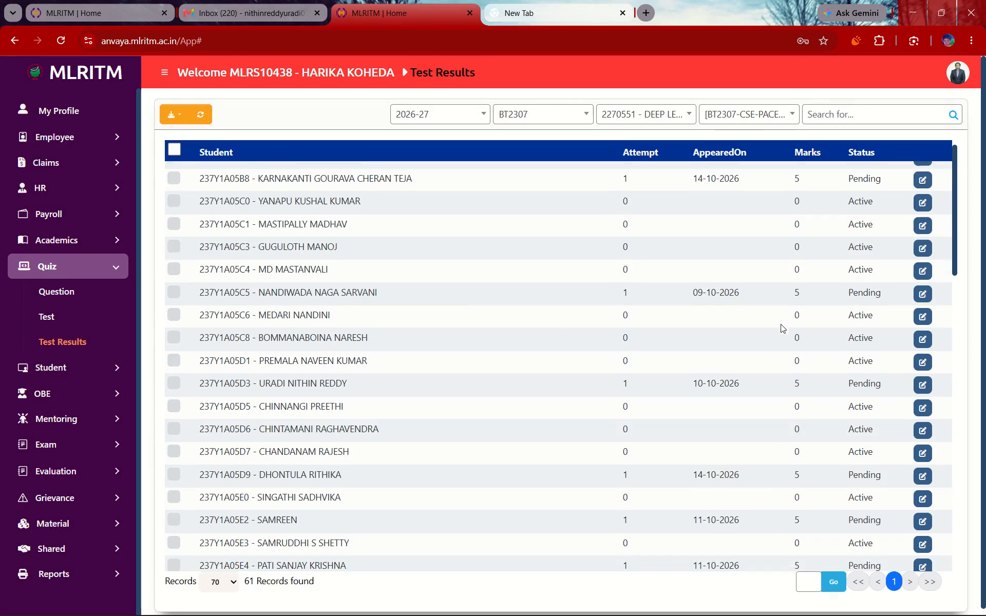
pyautogui.scroll(-6, 781, 324)
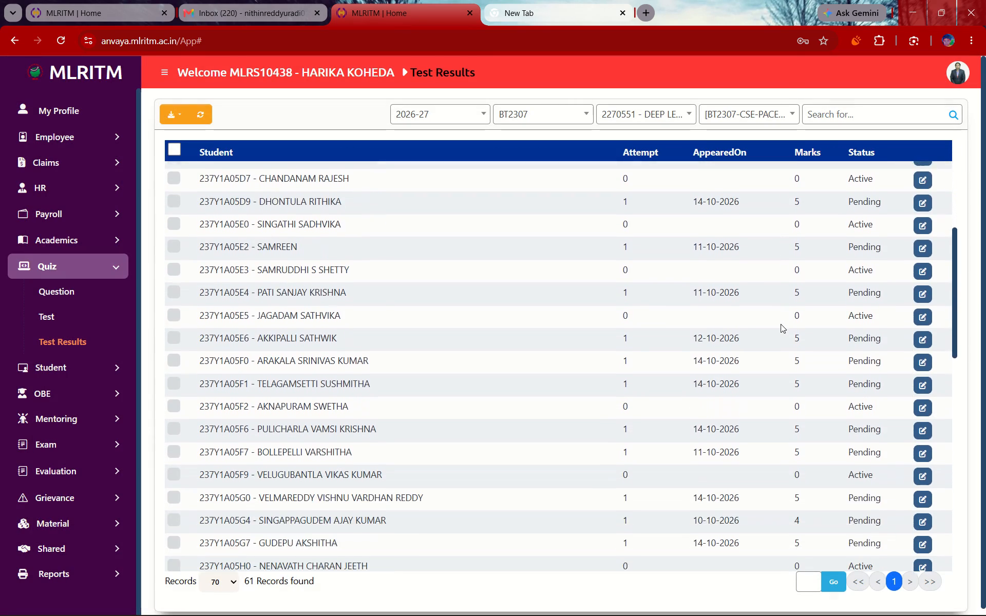
pyautogui.scroll(-7, 781, 324)
pyautogui.scroll(1, 781, 324)
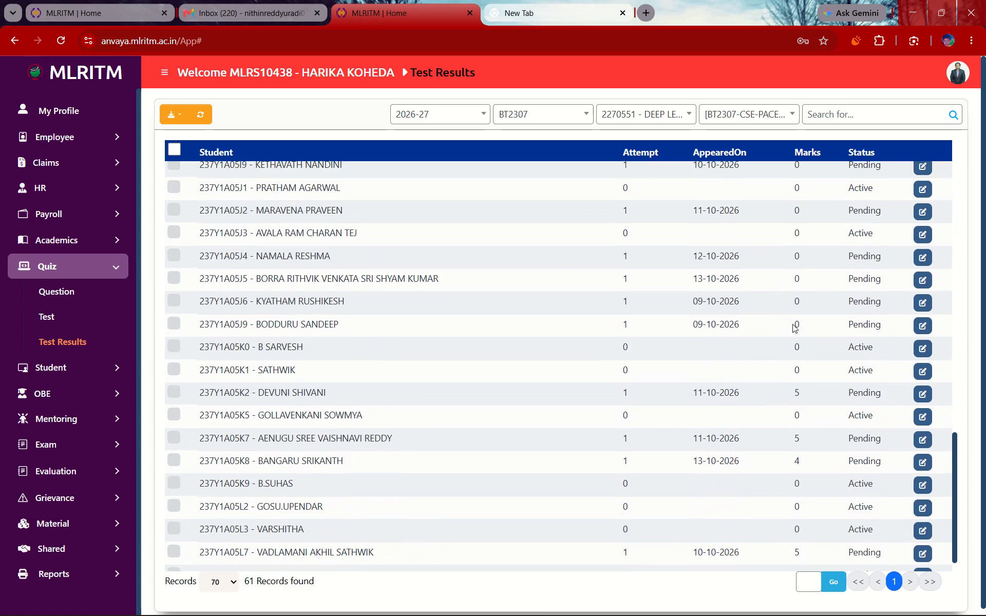
pyautogui.click(923, 318)
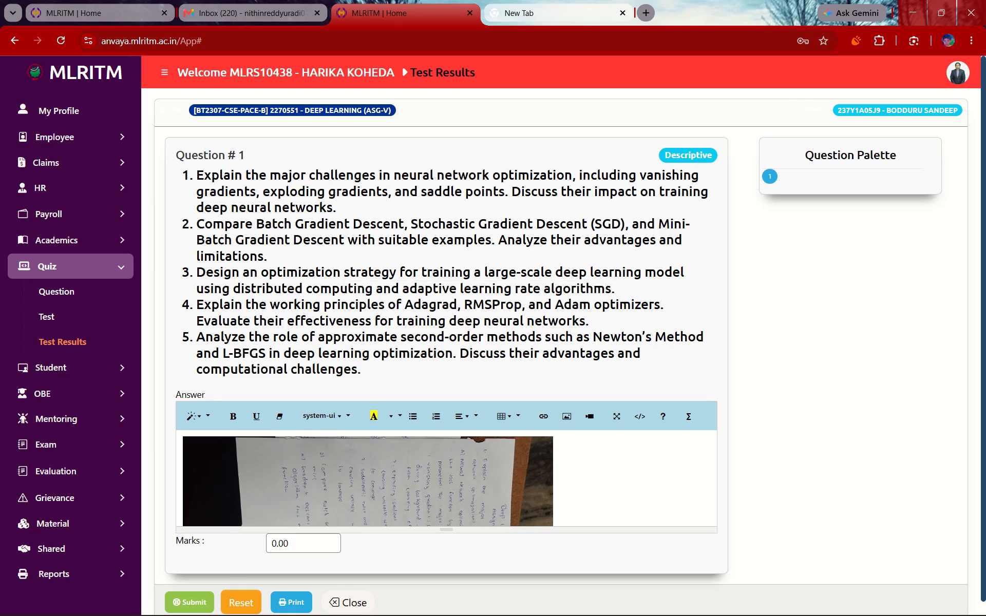
pyautogui.click(301, 541)
pyautogui.press('BackSpace')
pyautogui.write('5.00')
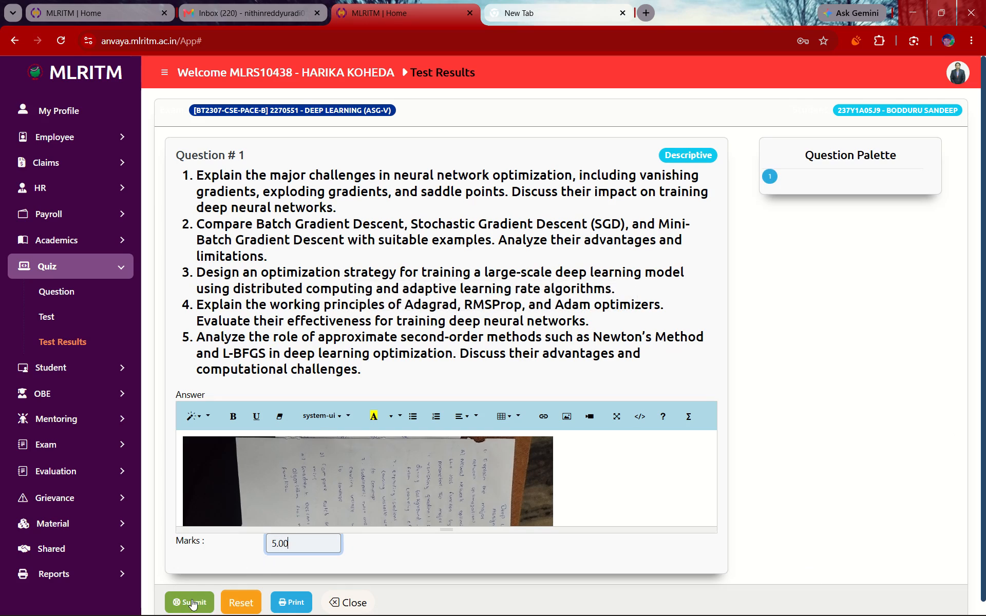
pyautogui.click(192, 599)
pyautogui.click(472, 419)
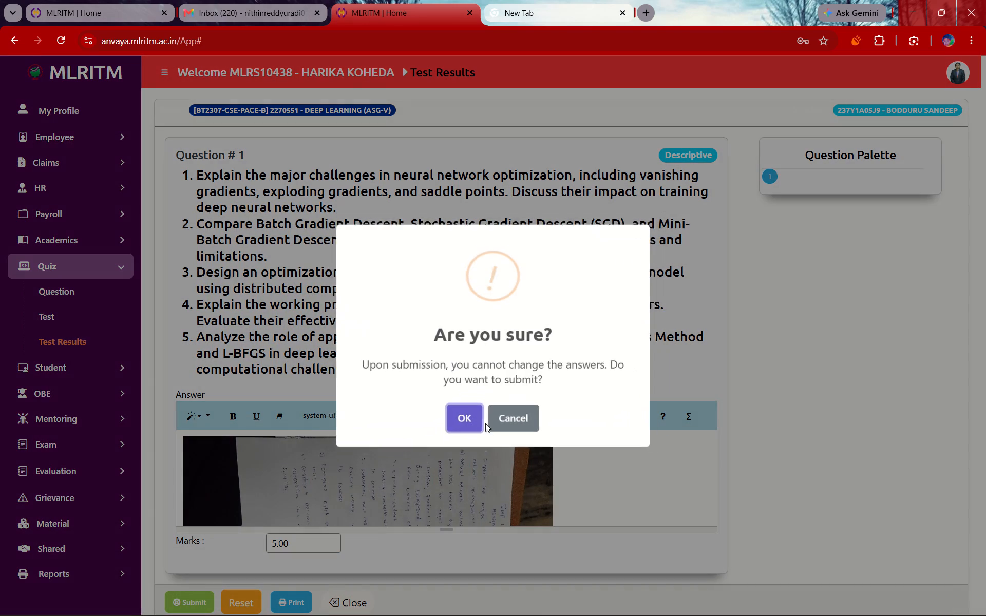
pyautogui.click(472, 424)
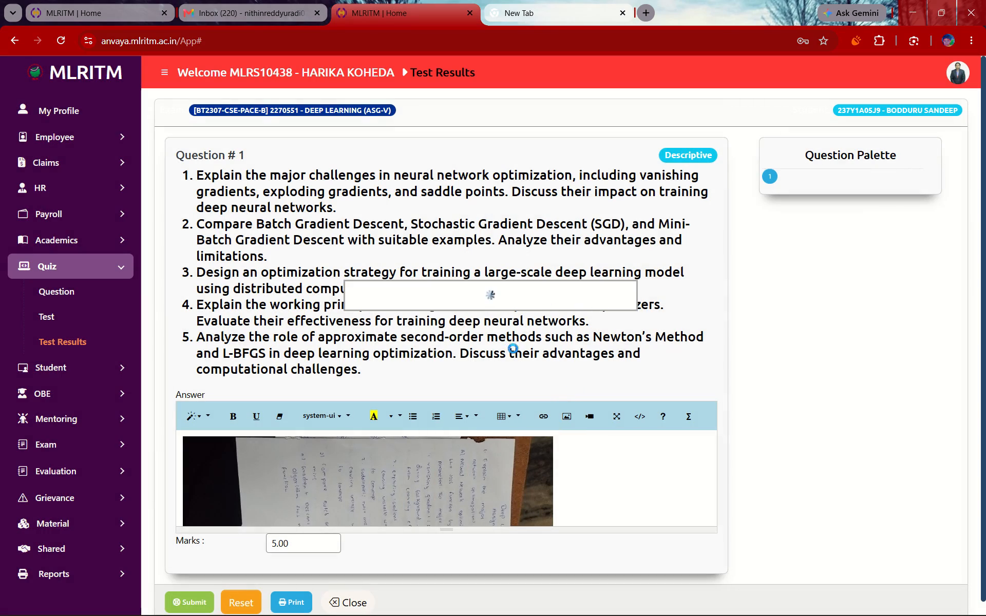
pyautogui.click(534, 406)
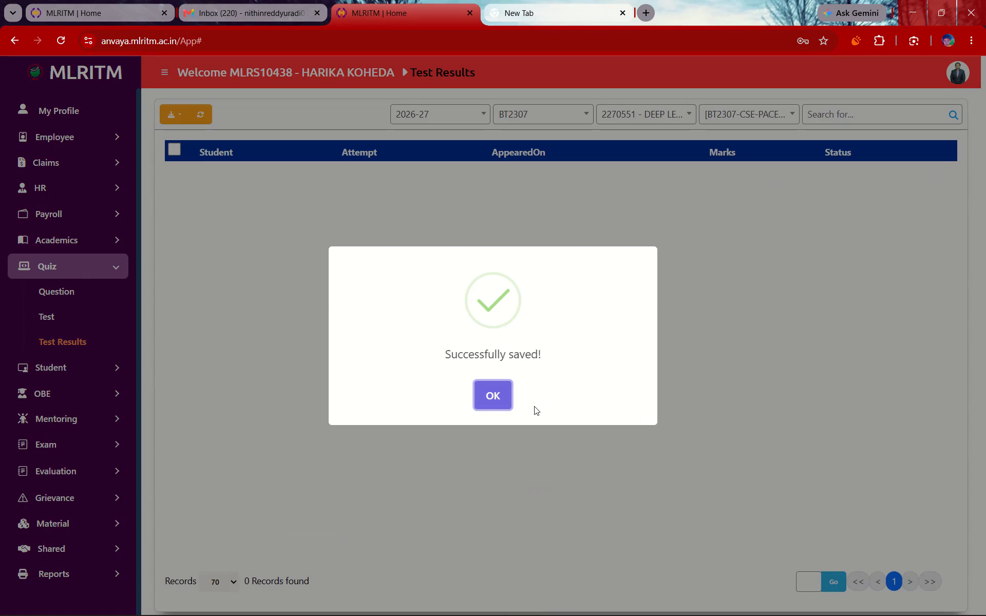
# Look through the listed ASG-I test results for pending attempts still at 0 marks.
pyautogui.click(489, 389)
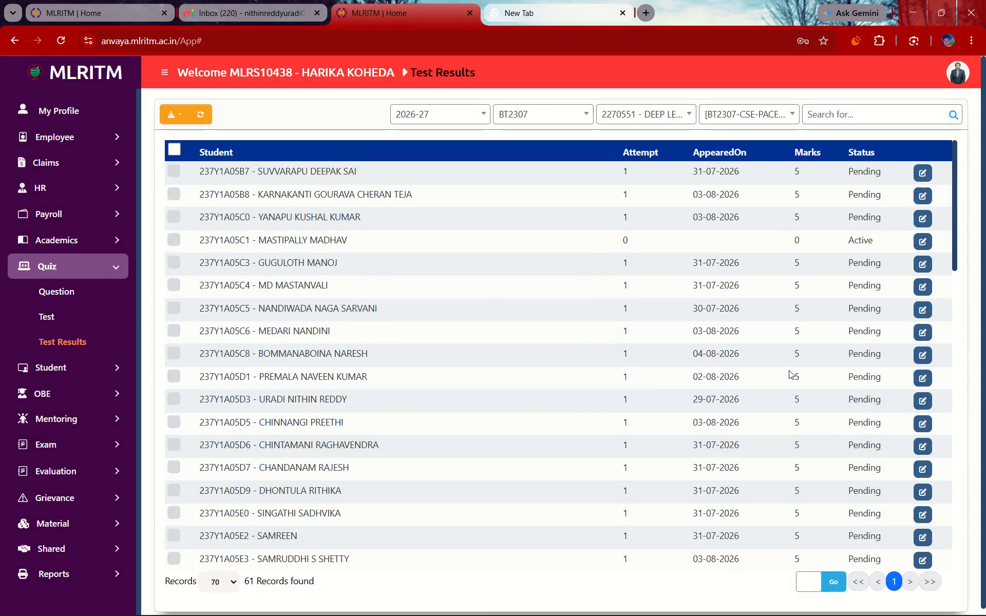
pyautogui.scroll(-13, 789, 370)
pyautogui.scroll(1, 789, 370)
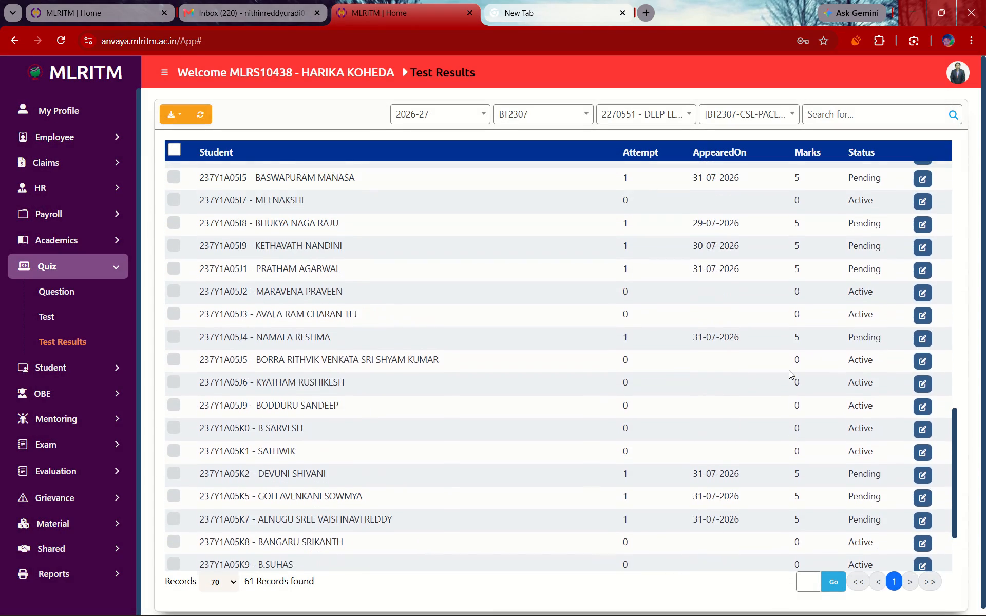
pyautogui.scroll(3, 789, 370)
pyautogui.scroll(1, 829, 334)
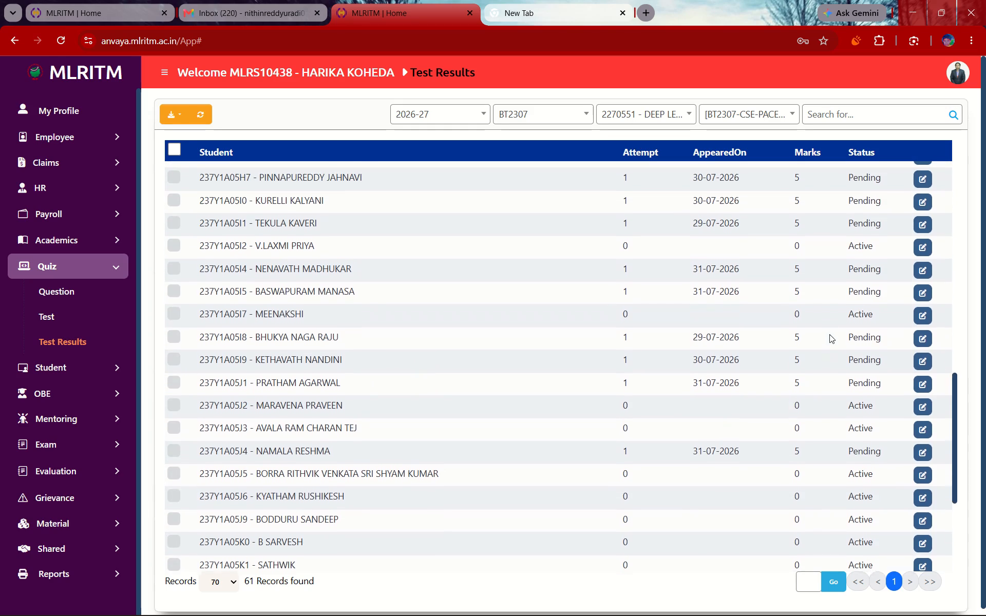
pyautogui.scroll(4, 829, 334)
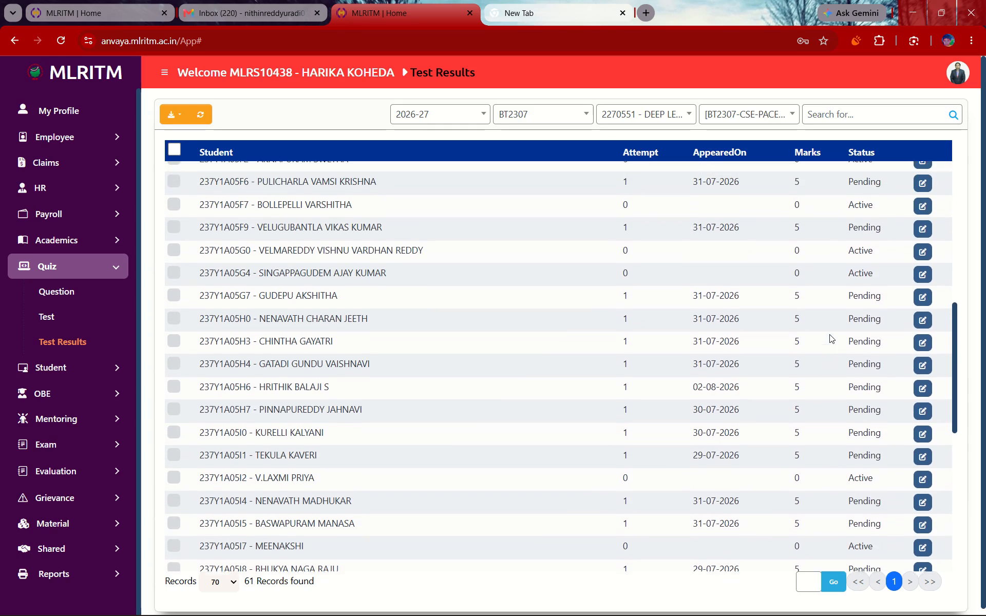
pyautogui.scroll(1, 829, 334)
# Filter the test results to the 2270551 - DEEP LEARNING (ASG-V) test of BT2307-CSE-PACE-B again.
pyautogui.click(753, 112)
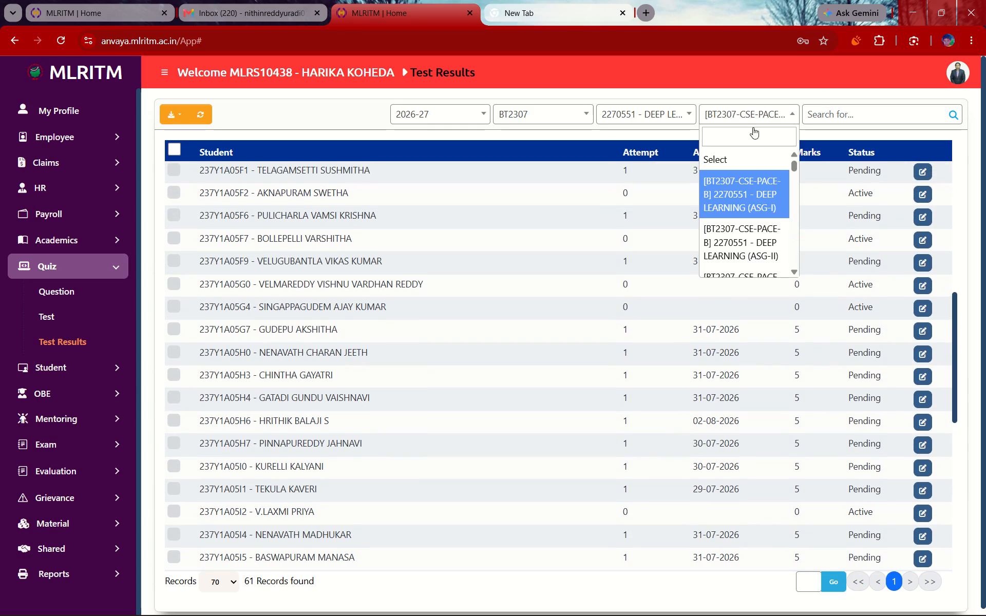
pyautogui.scroll(-5, 747, 179)
pyautogui.scroll(4, 747, 206)
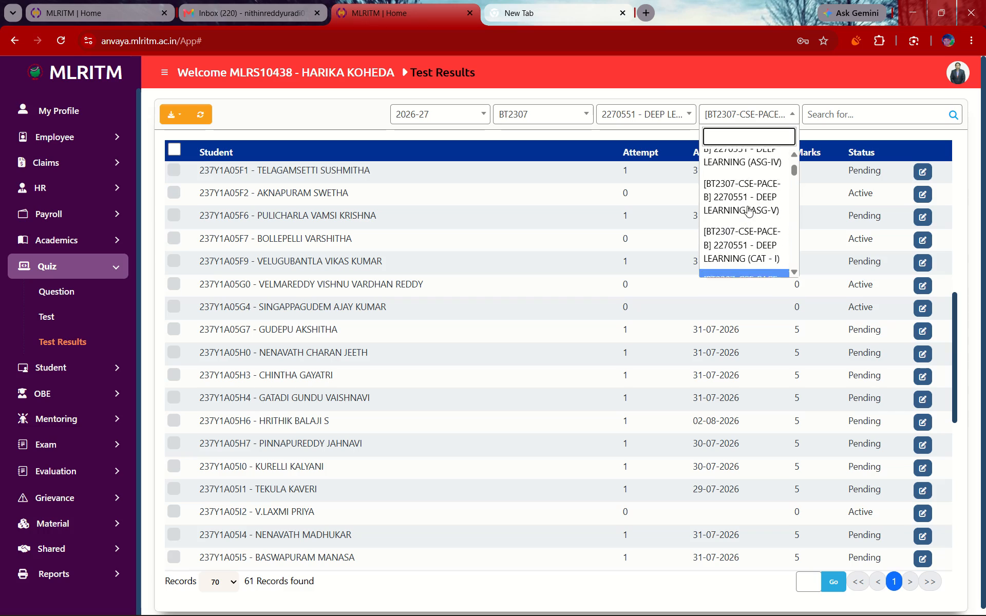
pyautogui.scroll(1, 747, 206)
pyautogui.click(747, 206)
# Open the topmost pending ASG-V attempt still at 0 marks, dated 09-10-2026, set its marks to 5.00 and submit the evaluation.
pyautogui.scroll(-1, 782, 336)
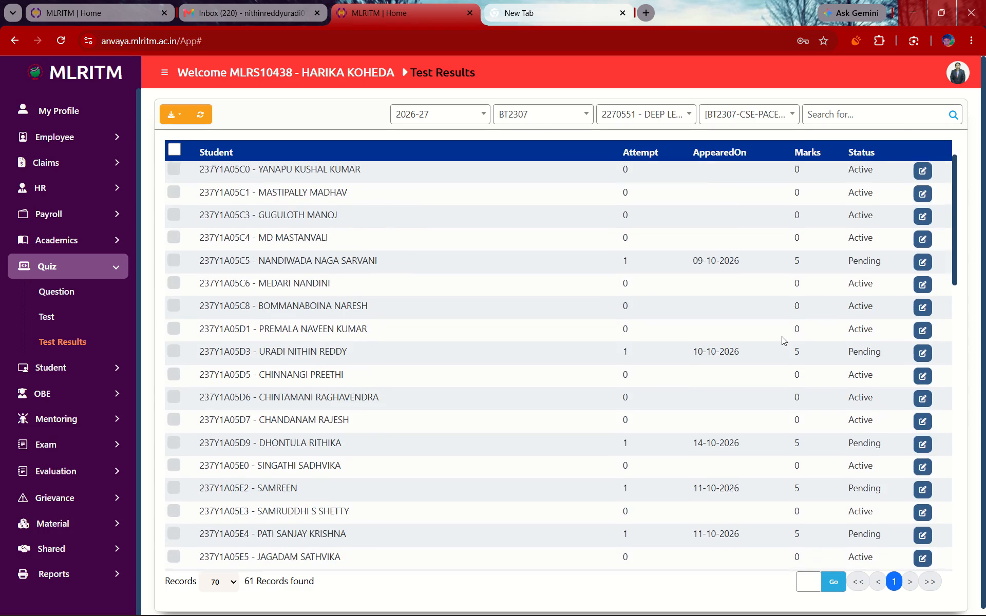
pyautogui.scroll(-5, 782, 336)
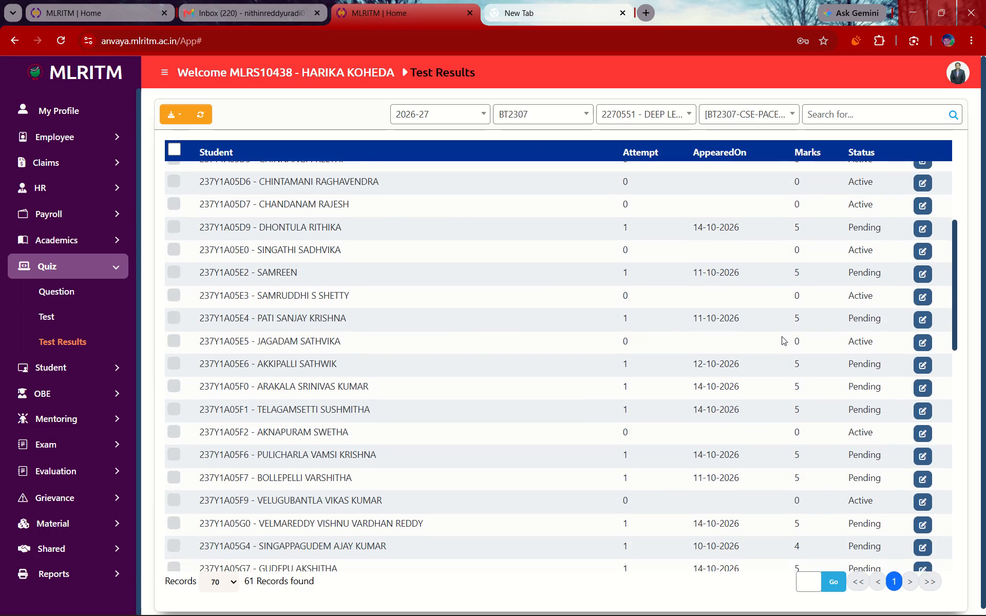
pyautogui.scroll(-1, 782, 336)
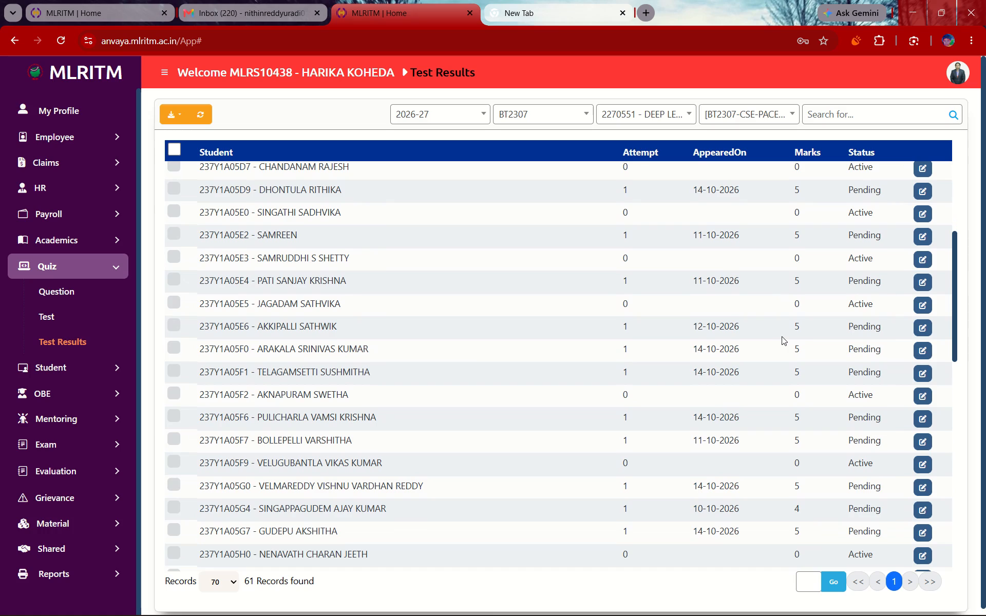
pyautogui.scroll(-4, 782, 336)
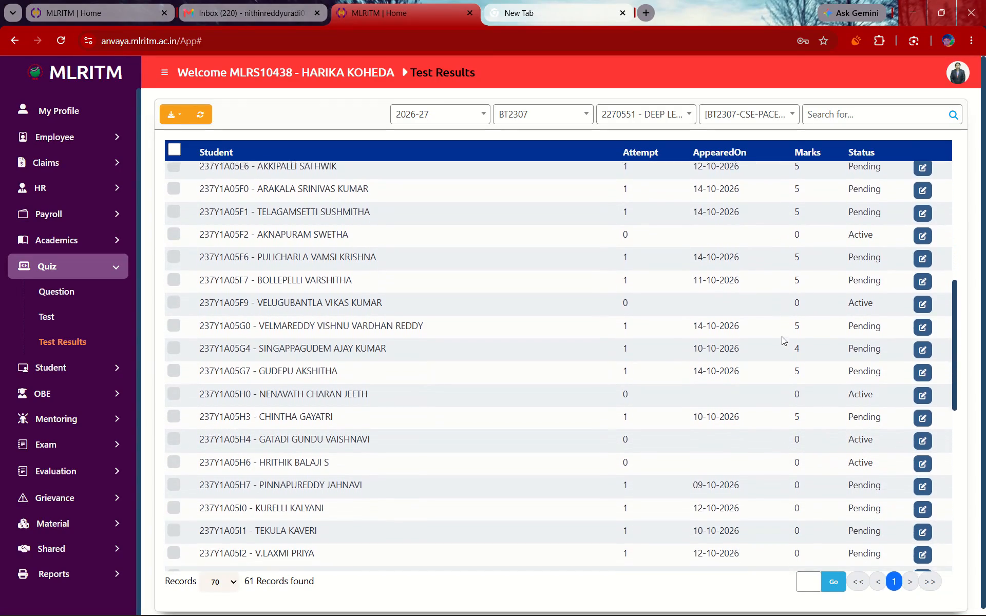
pyautogui.scroll(-4, 782, 336)
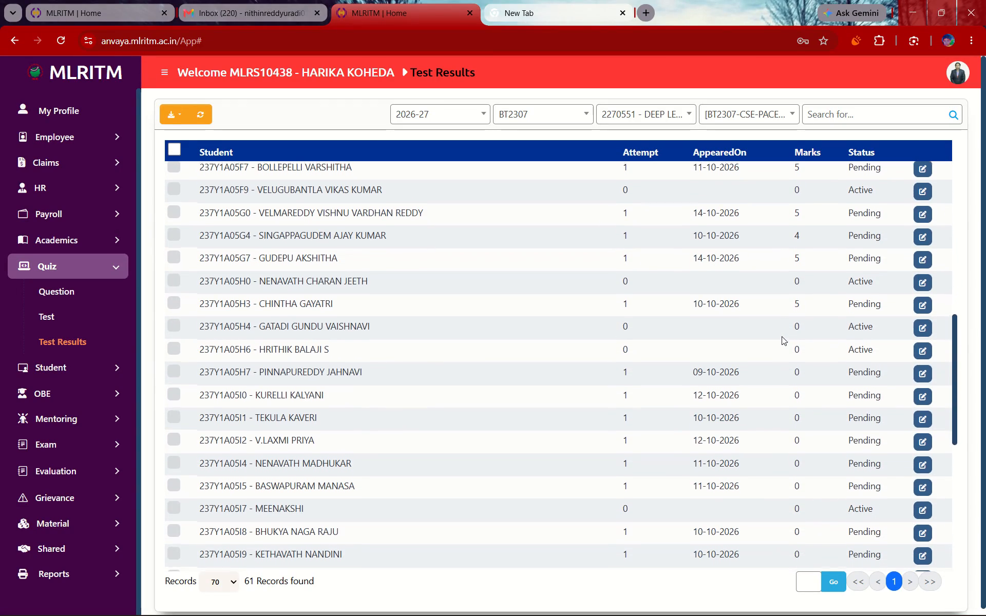
pyautogui.click(918, 370)
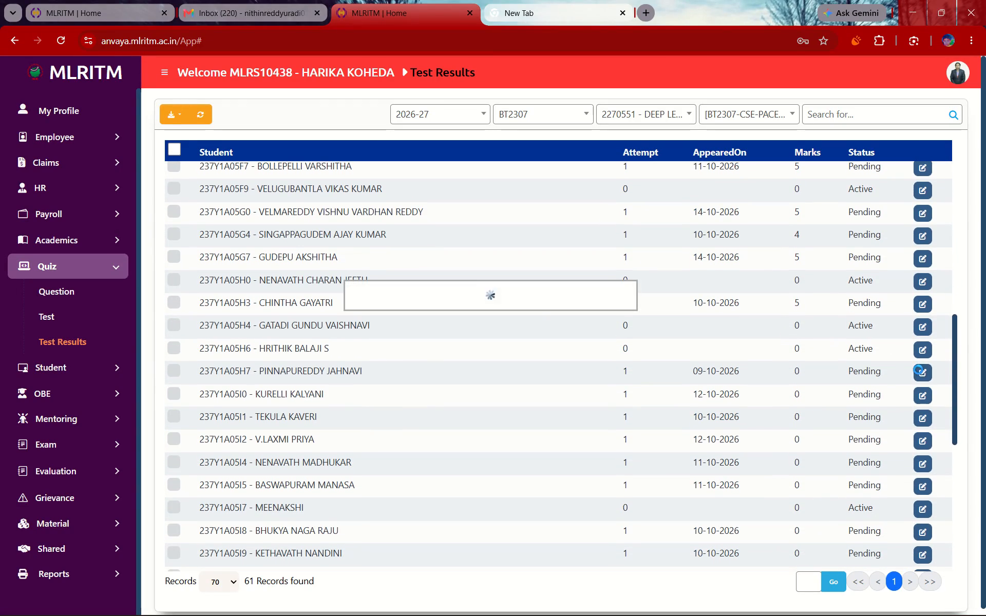
pyautogui.click(314, 552)
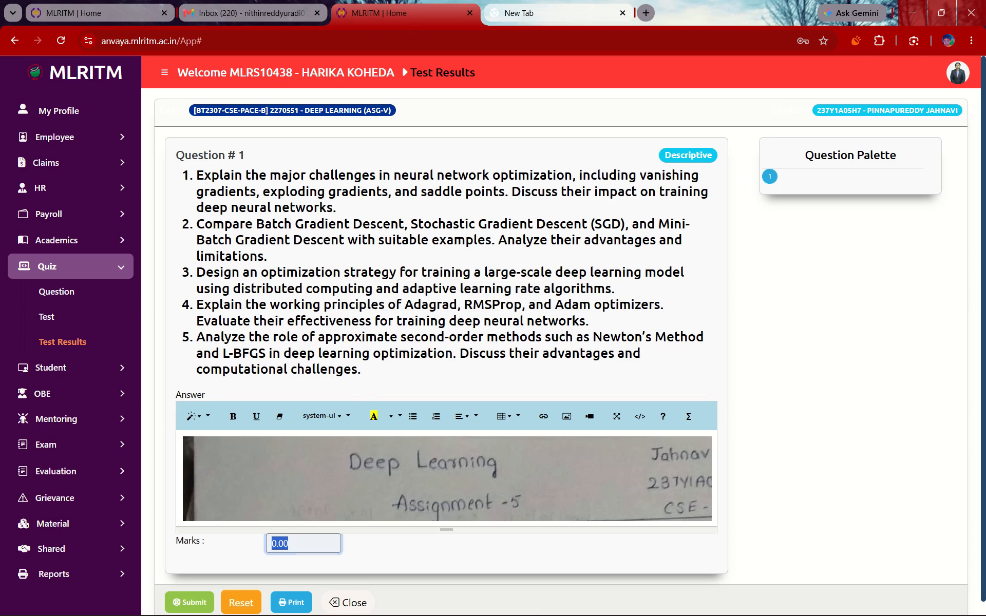
pyautogui.press('BackSpace')
pyautogui.write('5.00')
pyautogui.click(197, 594)
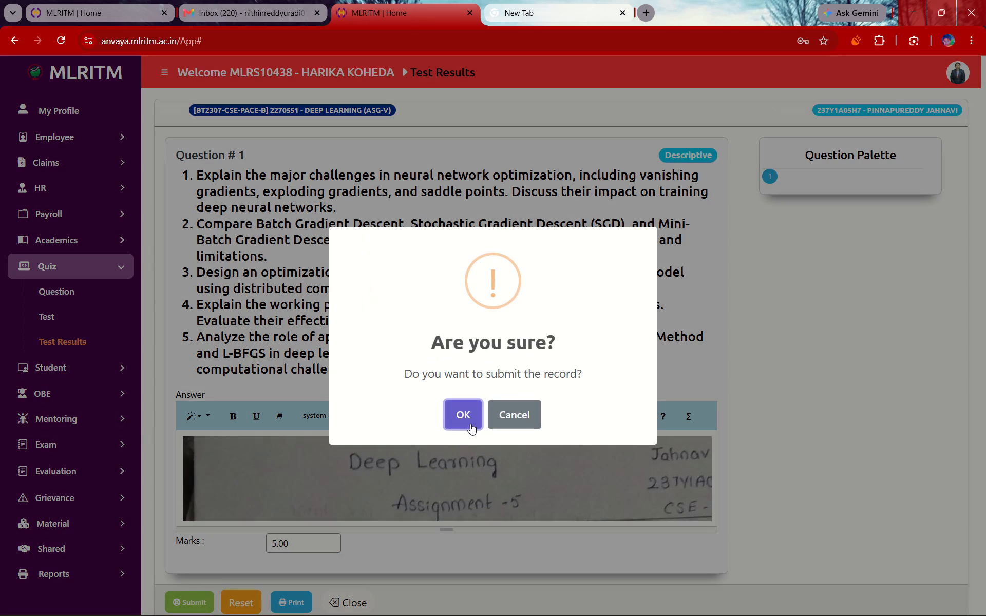
pyautogui.click(470, 423)
pyautogui.click(481, 423)
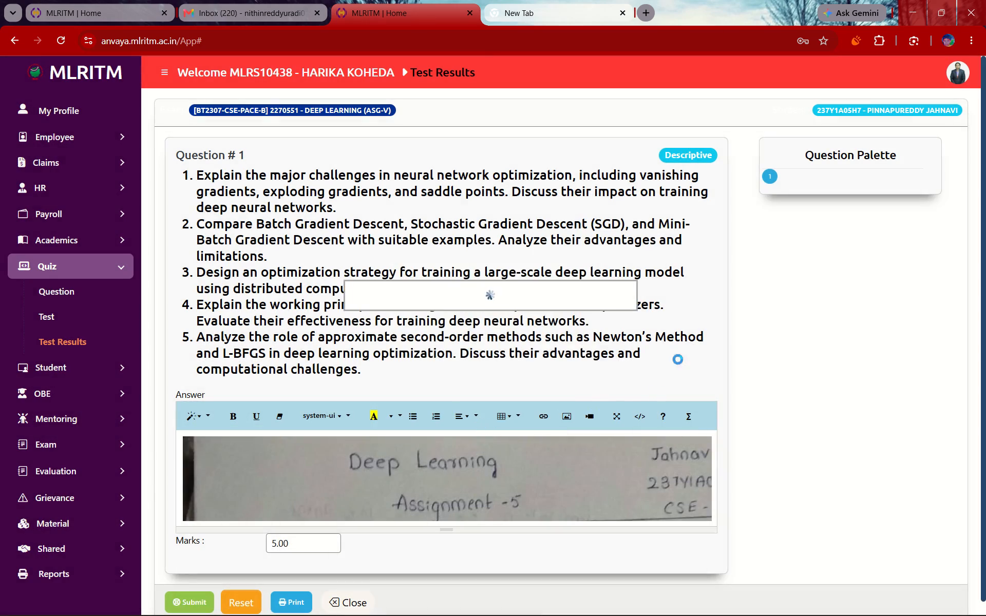
pyautogui.click(488, 391)
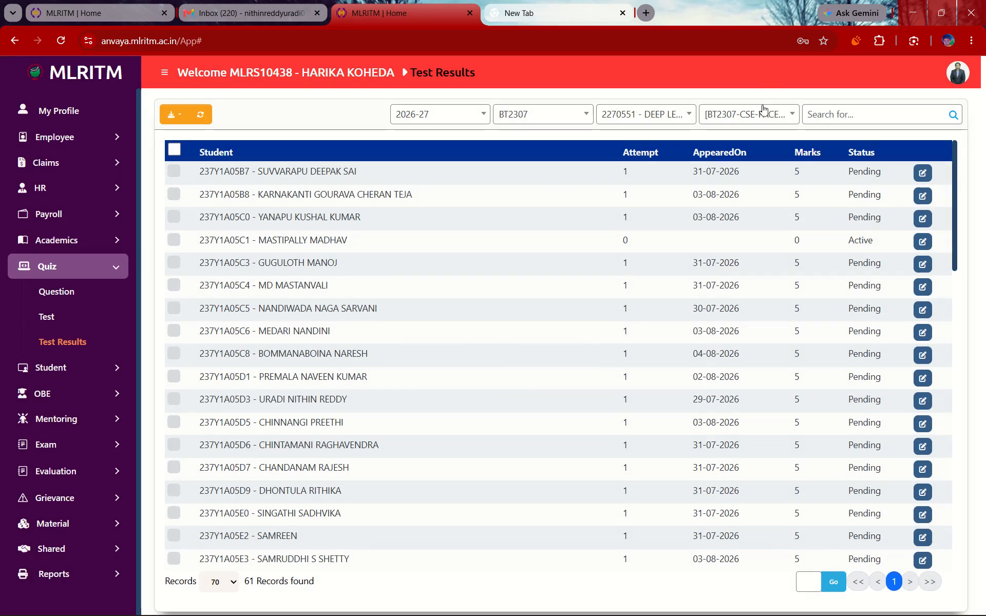
# Filter the test results to the 2270551 - DEEP LEARNING (ASG-V) test of BT2307-CSE-PACE-B again.
pyautogui.click(754, 114)
pyautogui.scroll(-2, 750, 203)
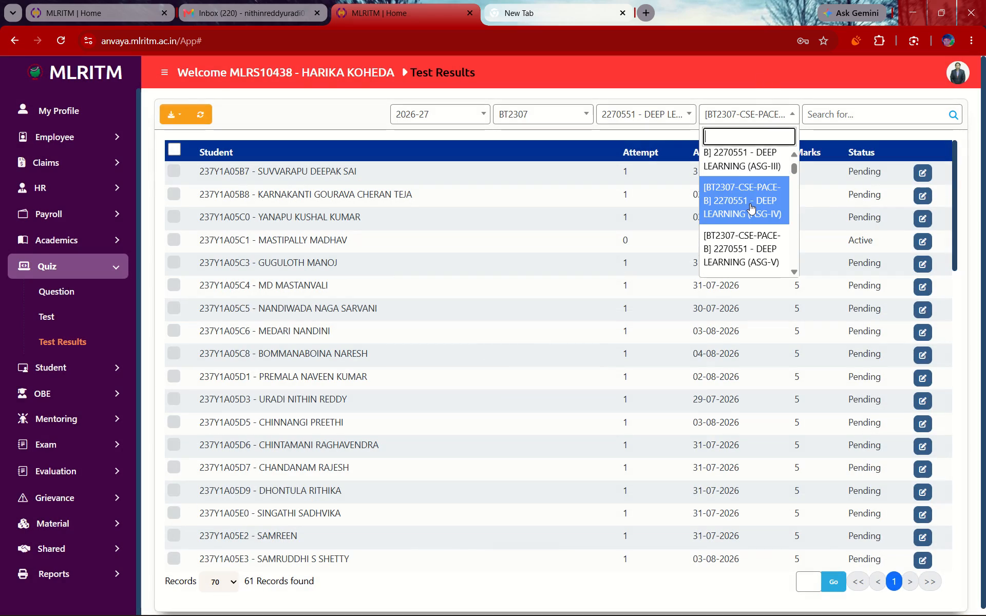
pyautogui.click(745, 252)
# Open the topmost pending ASG-V attempt still at 0 marks, dated 12-10-2026, set its marks to 5.00 and submit the evaluation.
pyautogui.scroll(-1, 745, 252)
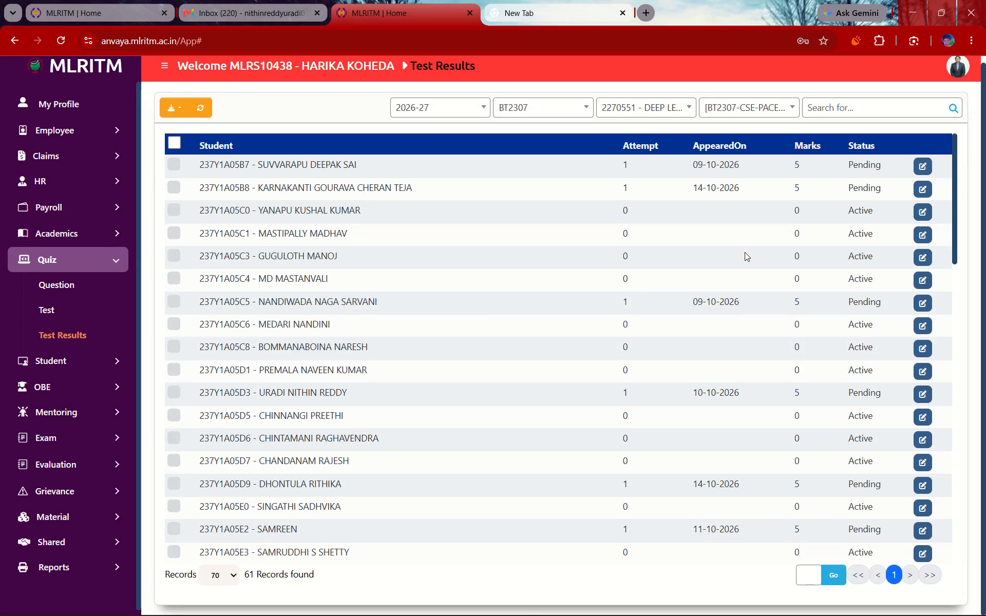
pyautogui.scroll(-5, 745, 252)
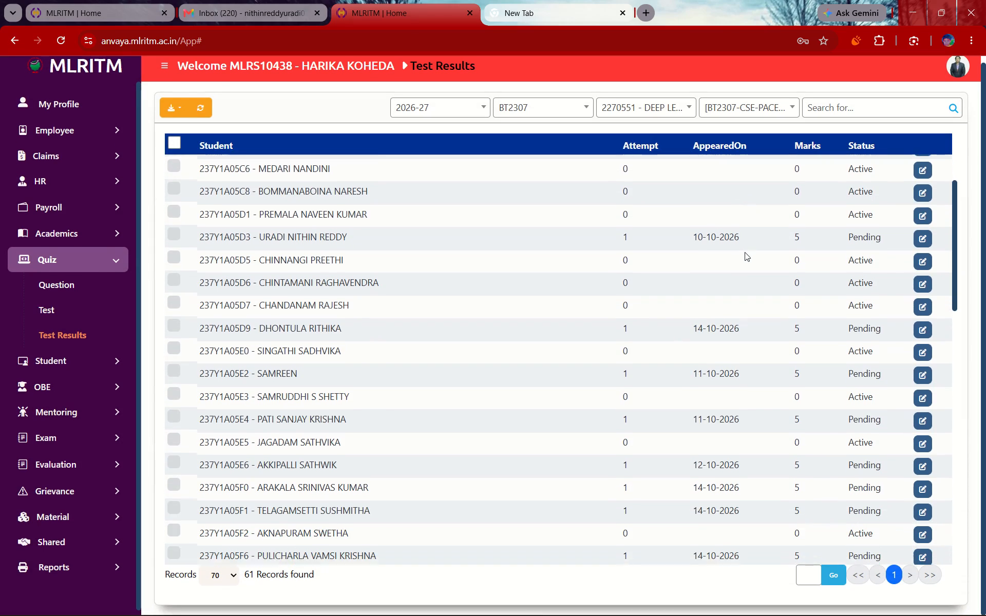
pyautogui.scroll(-5, 745, 252)
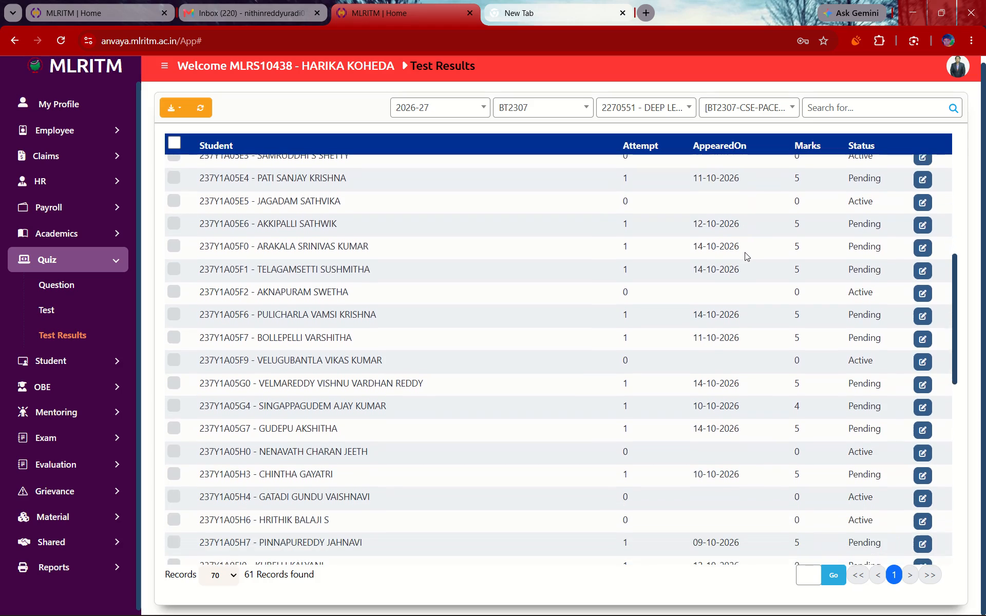
pyautogui.scroll(-3, 745, 252)
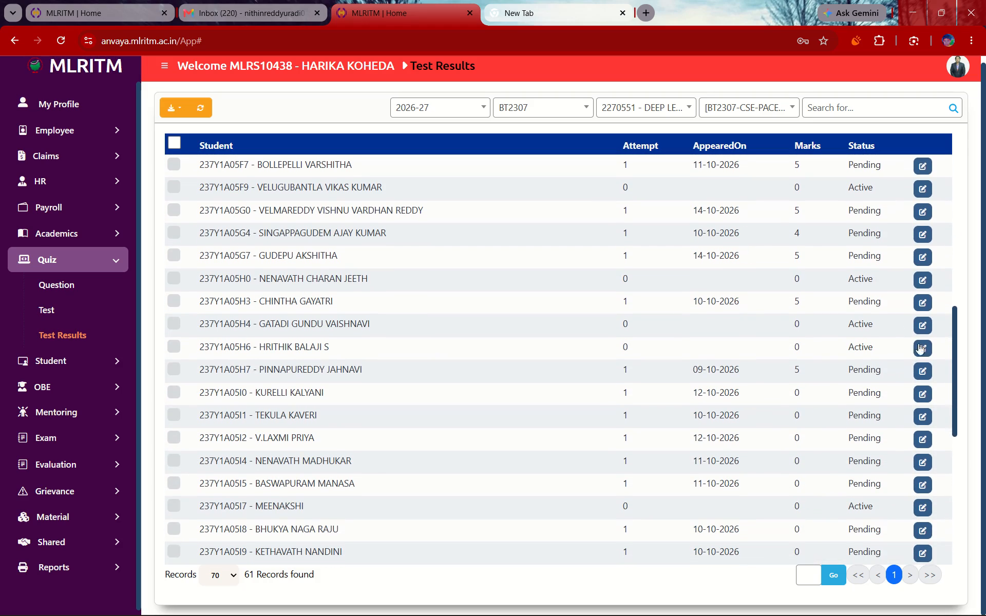
pyautogui.click(919, 396)
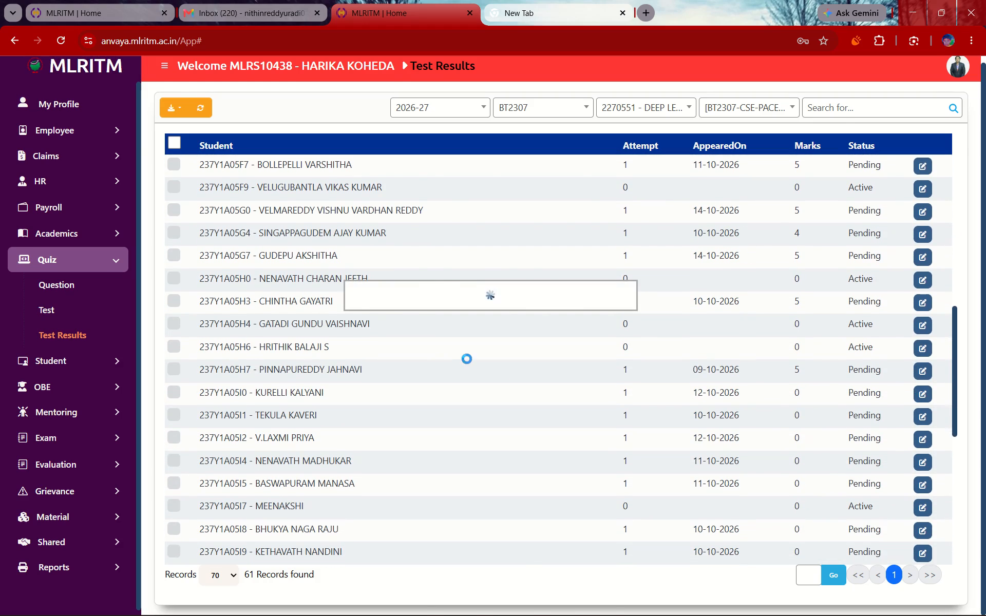
pyautogui.click(314, 549)
pyautogui.press('BackSpace')
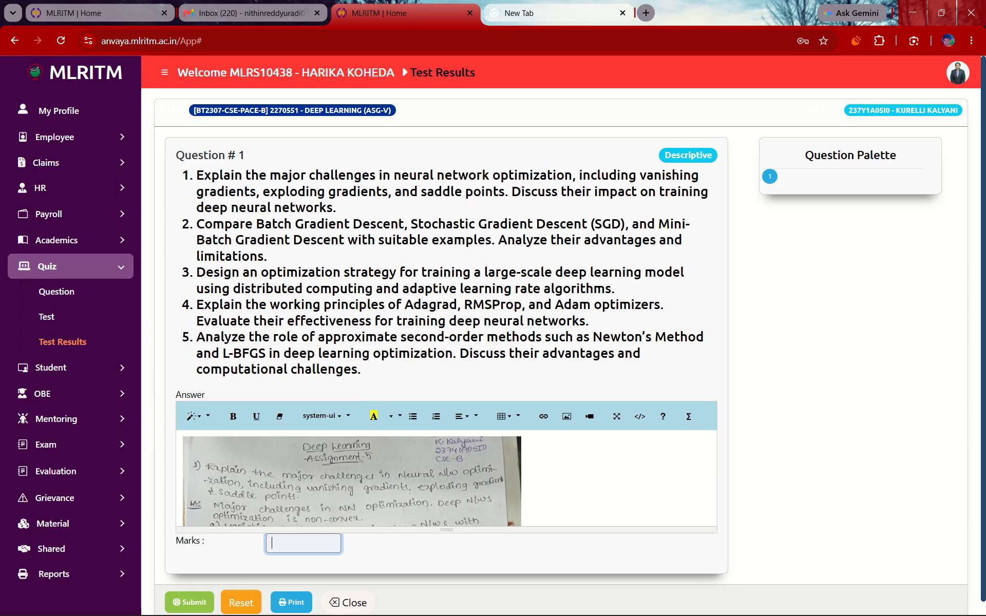
pyautogui.write('5.00')
pyautogui.click(211, 594)
pyautogui.click(470, 405)
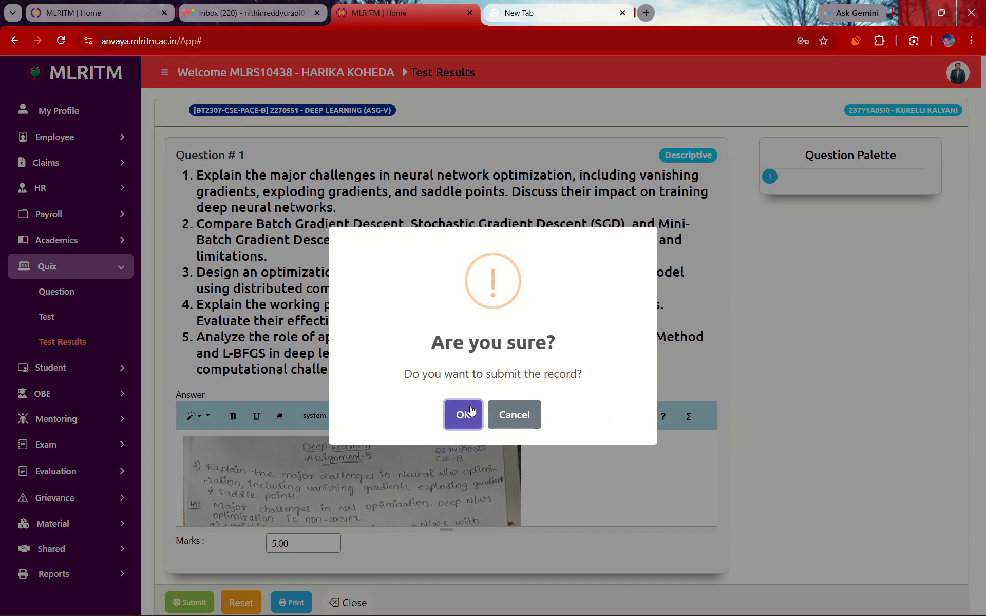
pyautogui.click(470, 413)
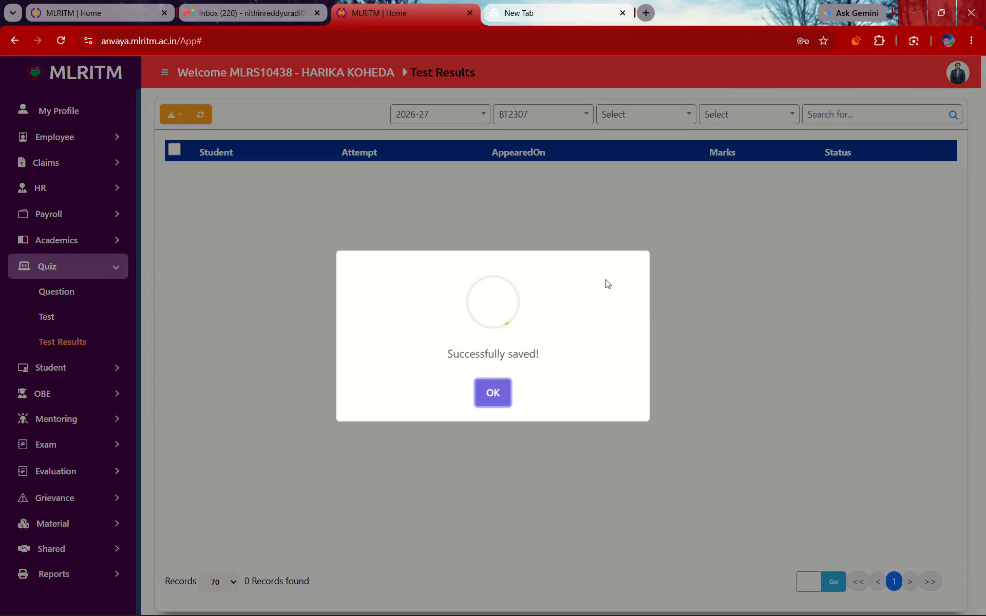
pyautogui.click(485, 383)
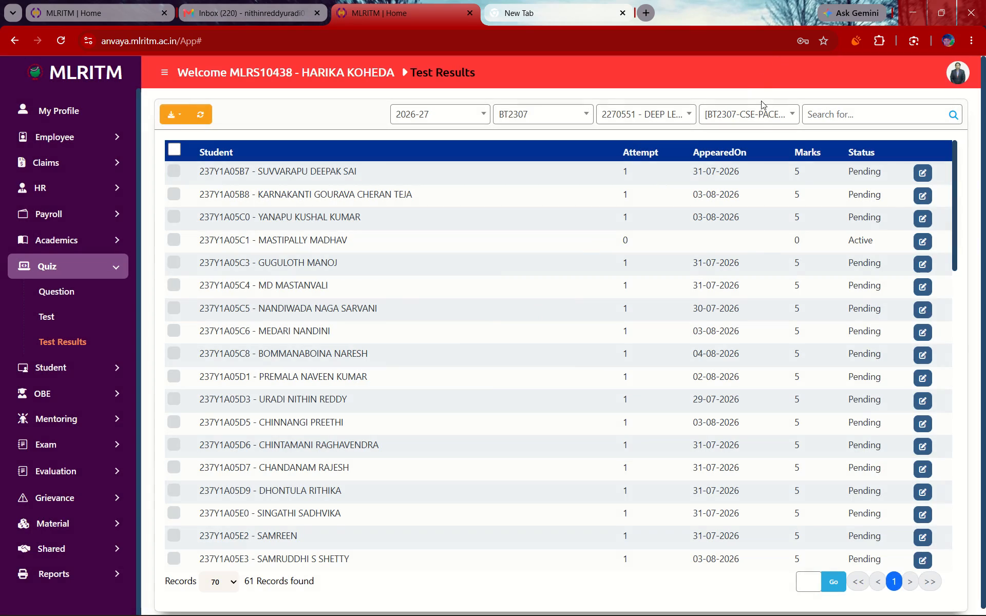
# Filter the test results to the 2270551 - DEEP LEARNING (ASG-V) test of BT2307-CSE-PACE-B again.
pyautogui.click(756, 117)
pyautogui.scroll(-3, 723, 244)
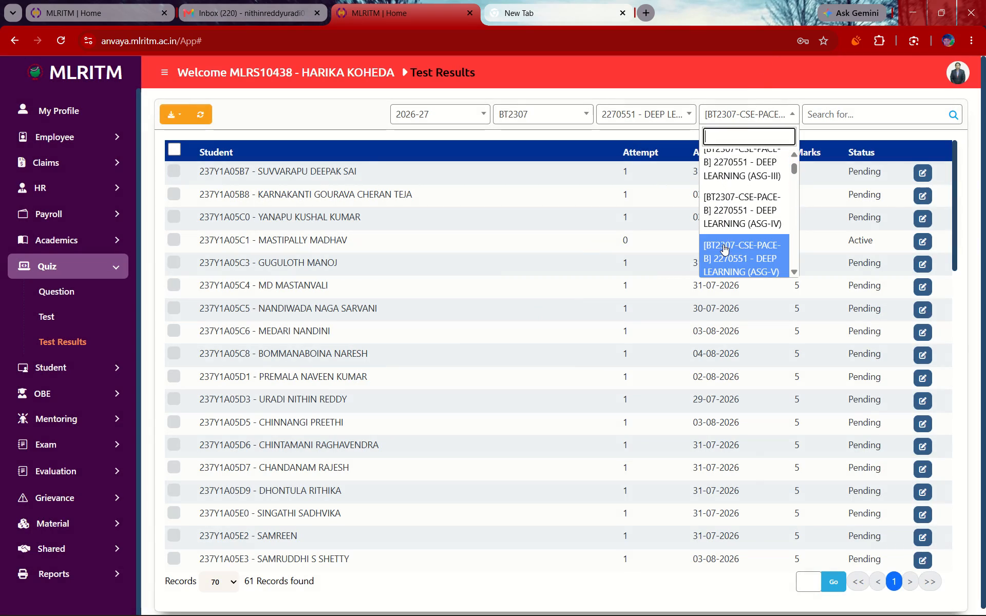
pyautogui.click(737, 259)
# Open the topmost pending ASG-V attempt still at 0 marks, dated 10-10-2026, set its marks to 5.00 and submit the evaluation.
pyautogui.scroll(-6, 755, 352)
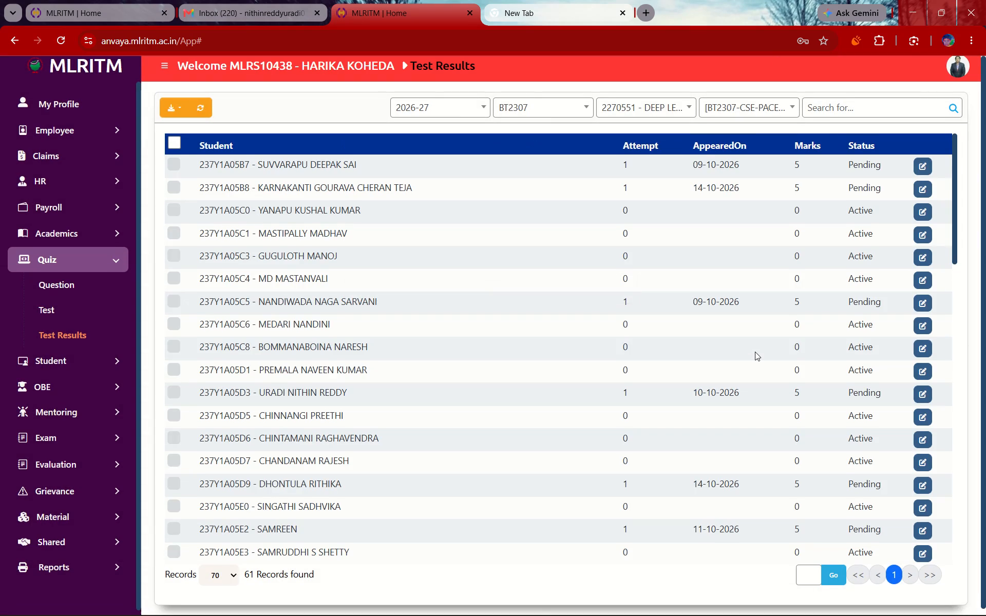
pyautogui.scroll(-5, 755, 352)
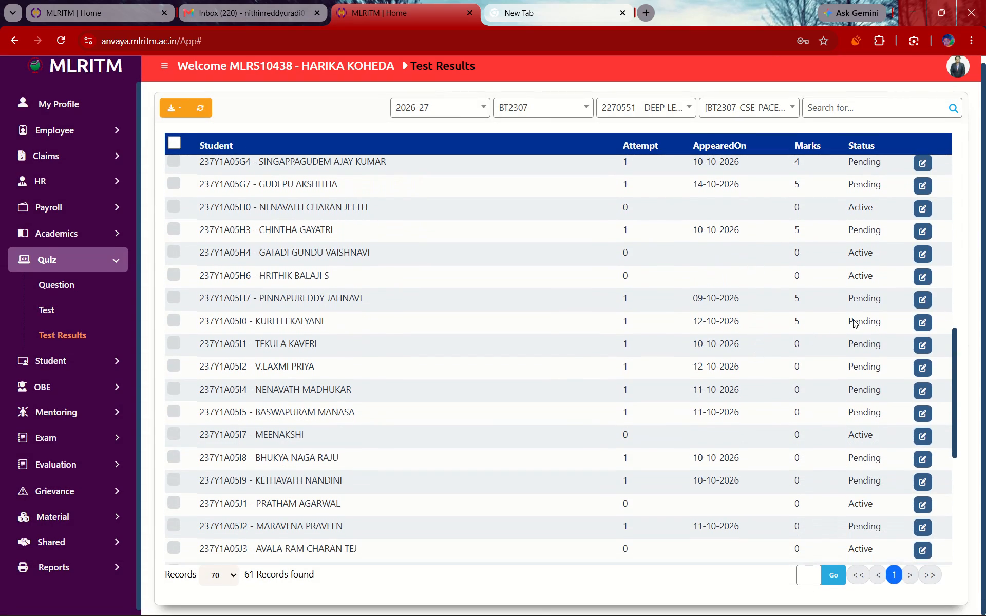
pyautogui.click(925, 343)
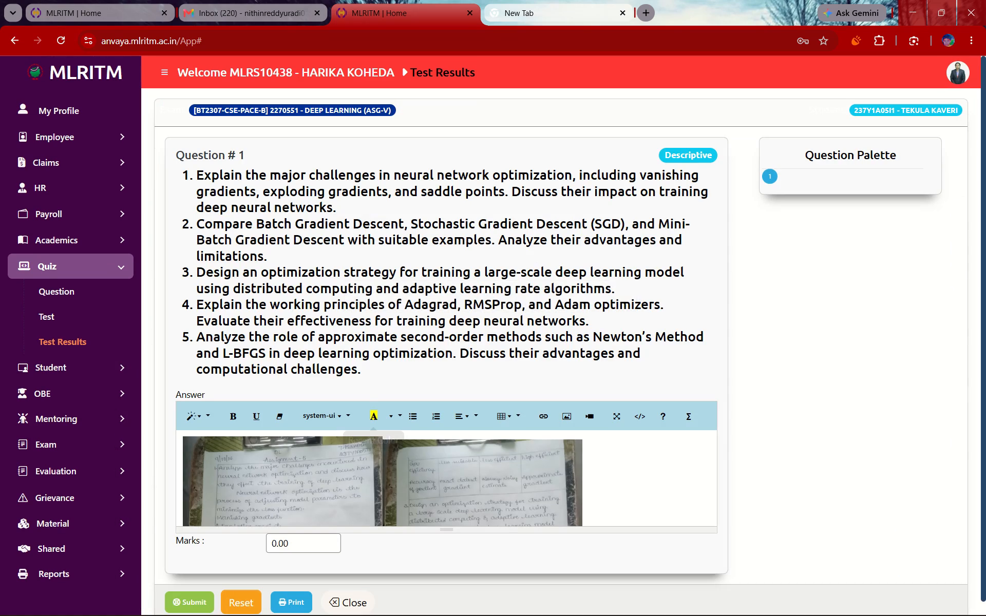
pyautogui.click(317, 536)
pyautogui.press('BackSpace')
pyautogui.write('5.00')
pyautogui.click(192, 599)
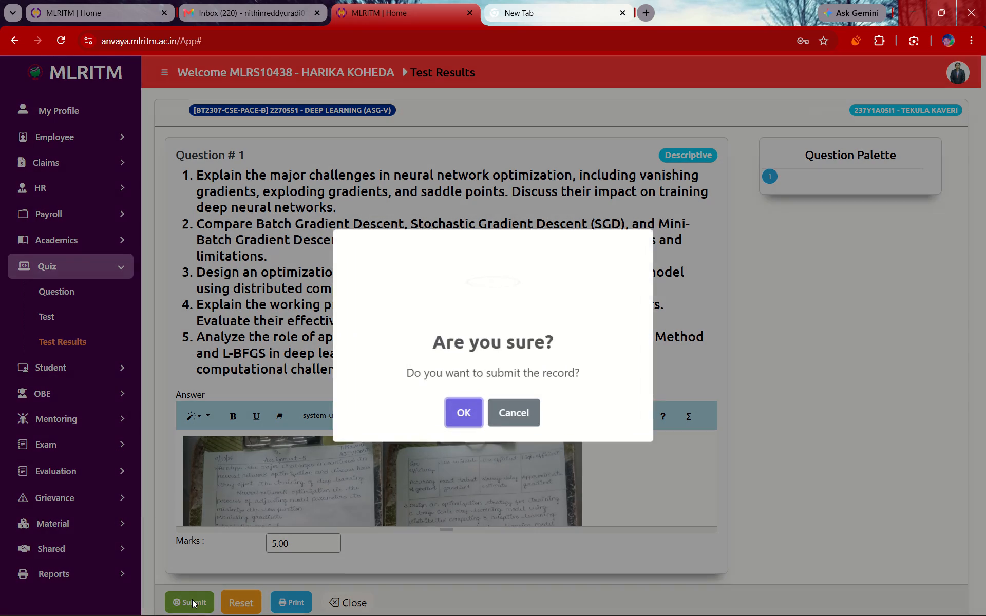
pyautogui.click(469, 421)
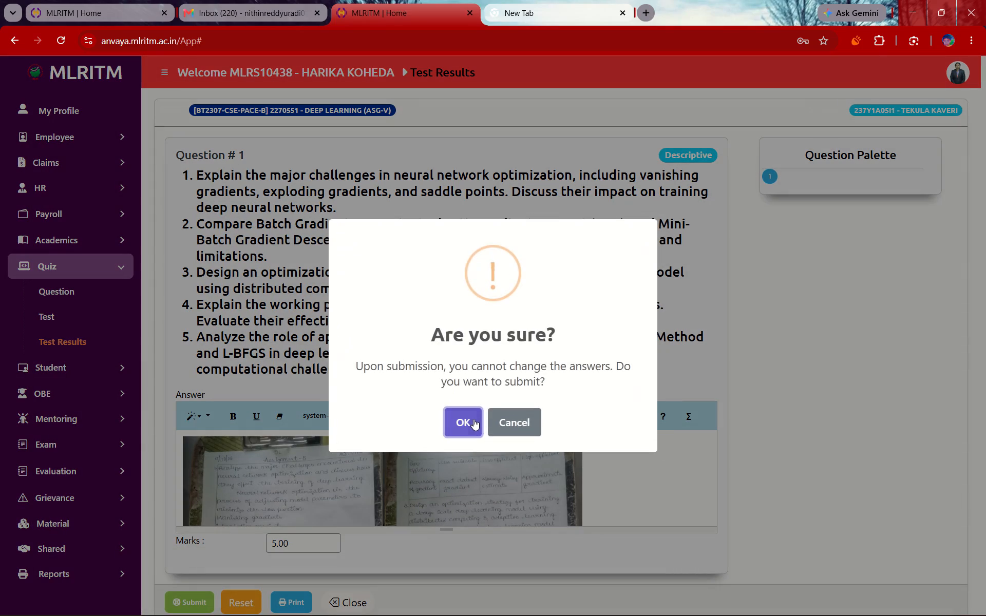
pyautogui.click(473, 419)
pyautogui.click(487, 389)
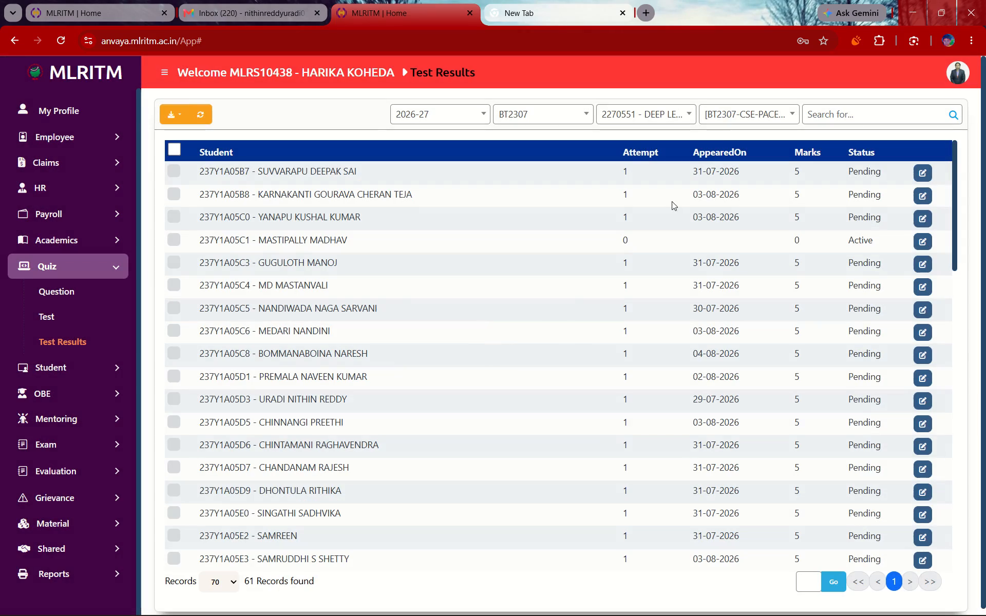
# Filter the test results to the 2270551 - DEEP LEARNING (ASG-V) test of BT2307-CSE-PACE-B again.
pyautogui.moveTo(736, 110); pyautogui.dragTo(734, 252)
pyautogui.scroll(-1, 734, 252)
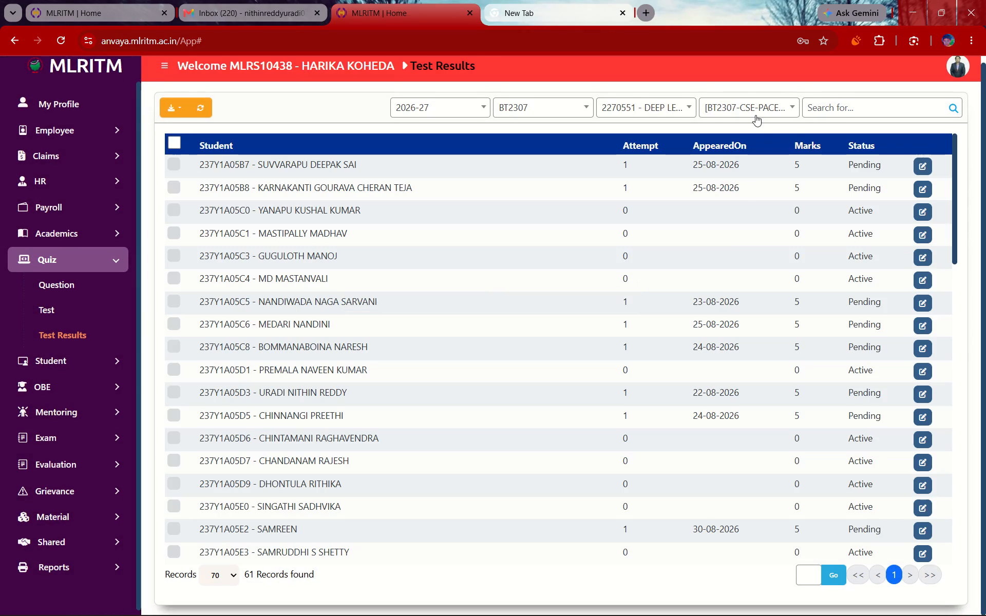
pyautogui.click(755, 113)
pyautogui.scroll(-3, 760, 179)
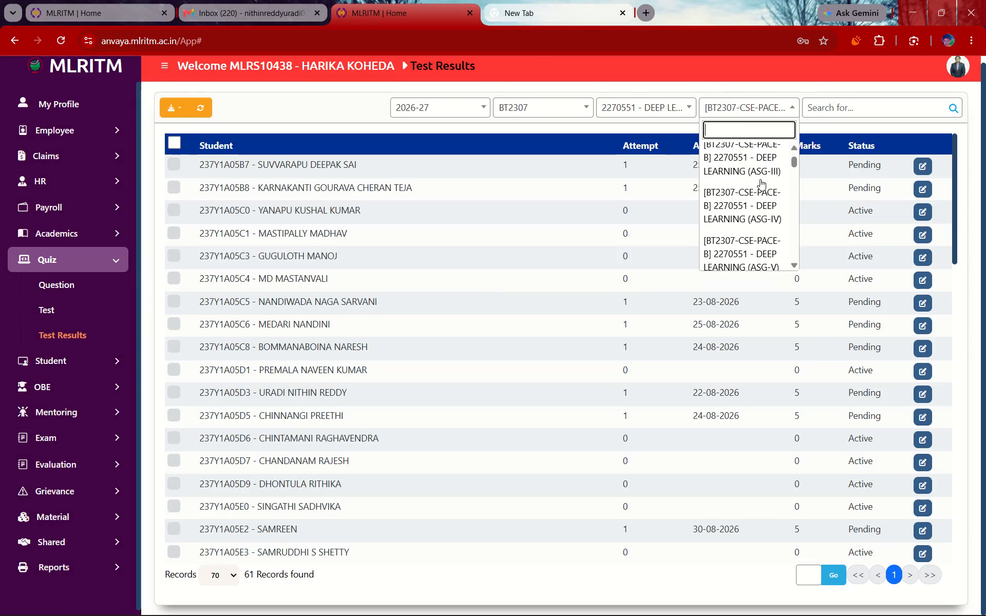
pyautogui.scroll(-1, 760, 179)
pyautogui.click(753, 244)
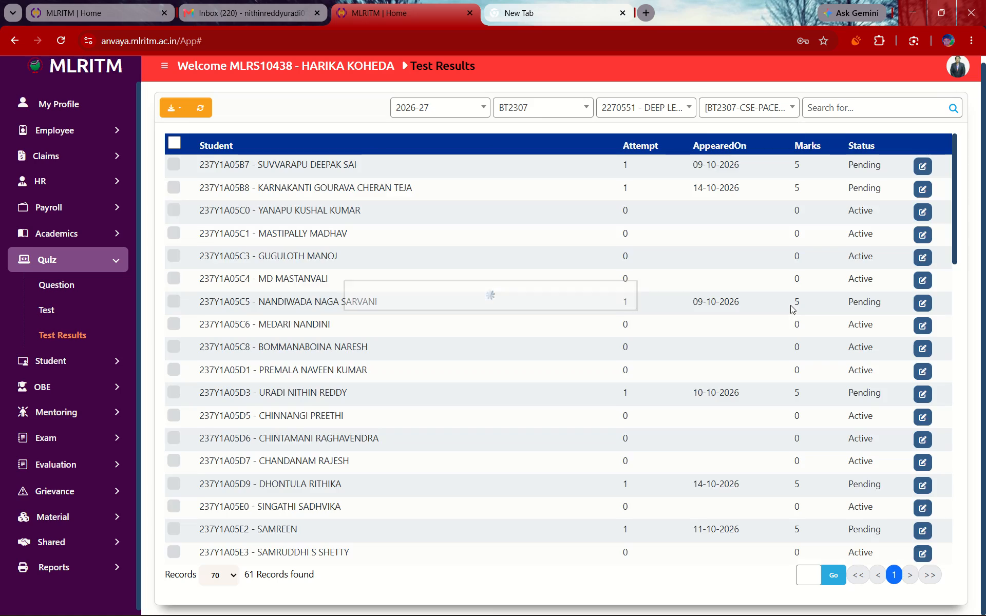
# Open the topmost pending ASG-V attempt still at 0 marks, dated 12-10-2026, set its marks to 5.00 and submit the evaluation.
pyautogui.scroll(-8, 790, 305)
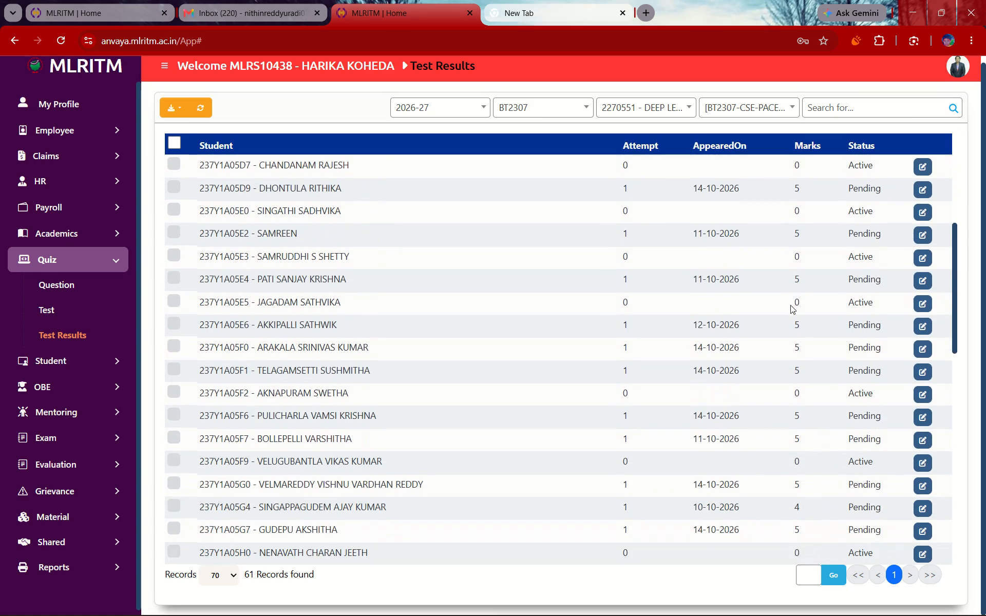
pyautogui.scroll(-5, 790, 305)
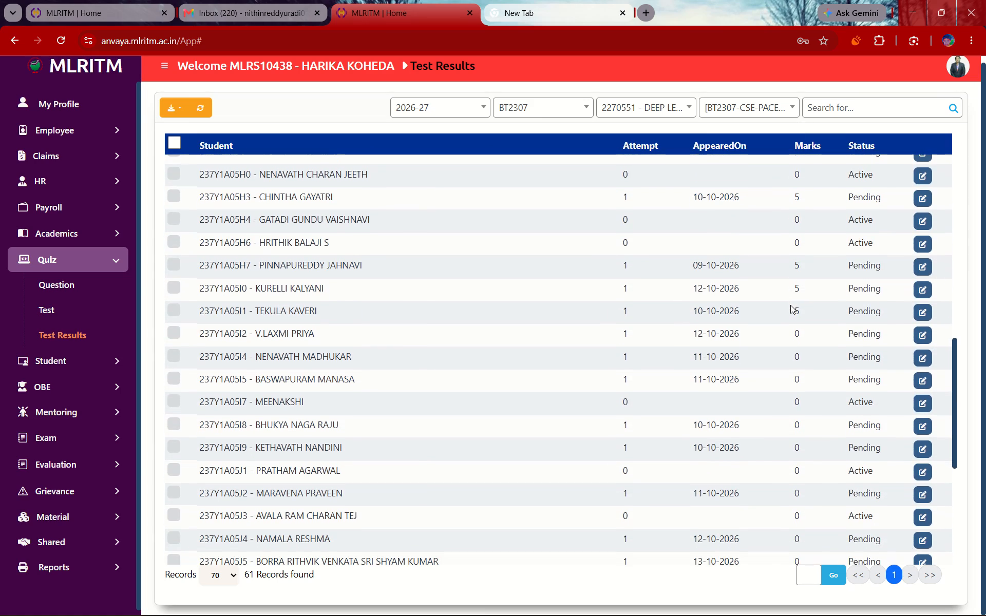
pyautogui.scroll(-1, 790, 305)
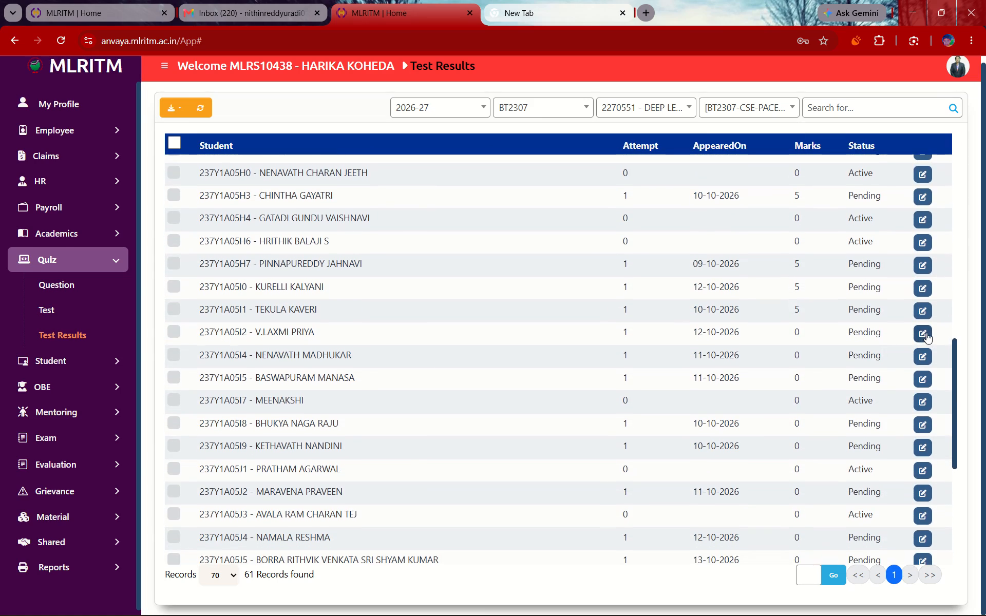
pyautogui.click(926, 333)
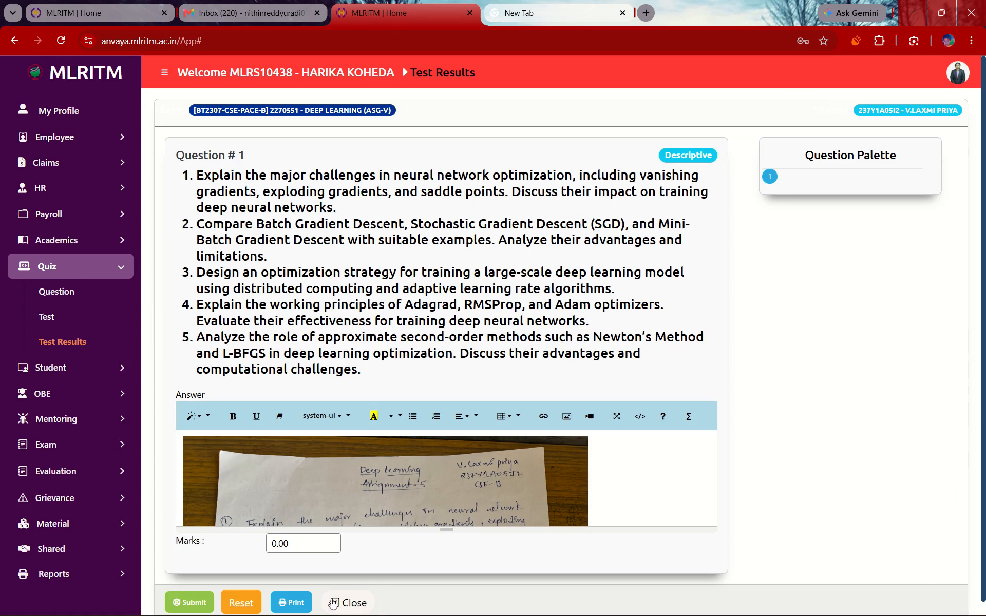
pyautogui.click(313, 538)
pyautogui.press('BackSpace')
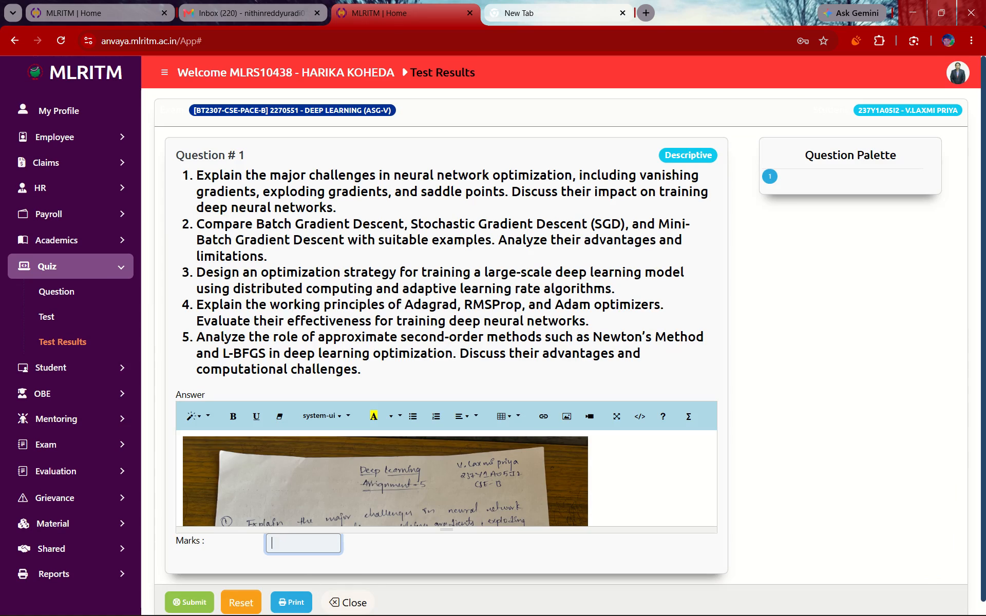
pyautogui.write('5.0')
pyautogui.click(313, 538)
pyautogui.press('0')
pyautogui.click(189, 598)
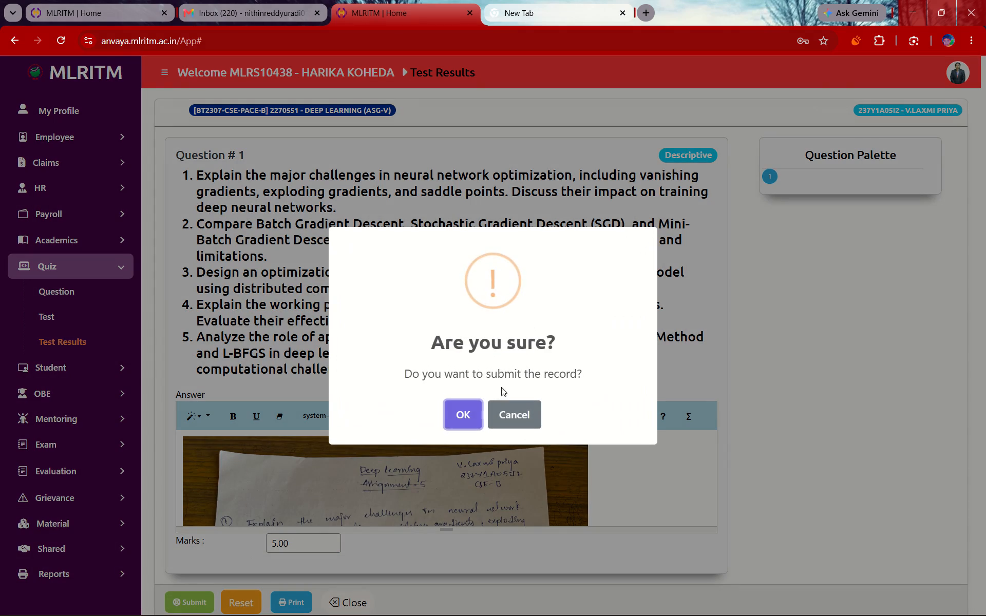
pyautogui.click(458, 406)
pyautogui.click(454, 423)
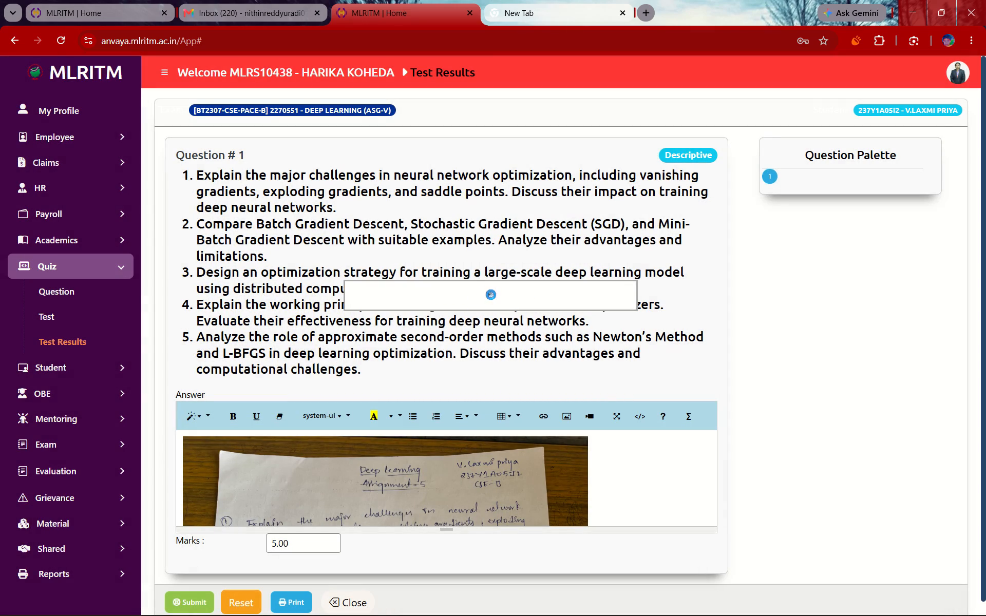
pyautogui.click(486, 392)
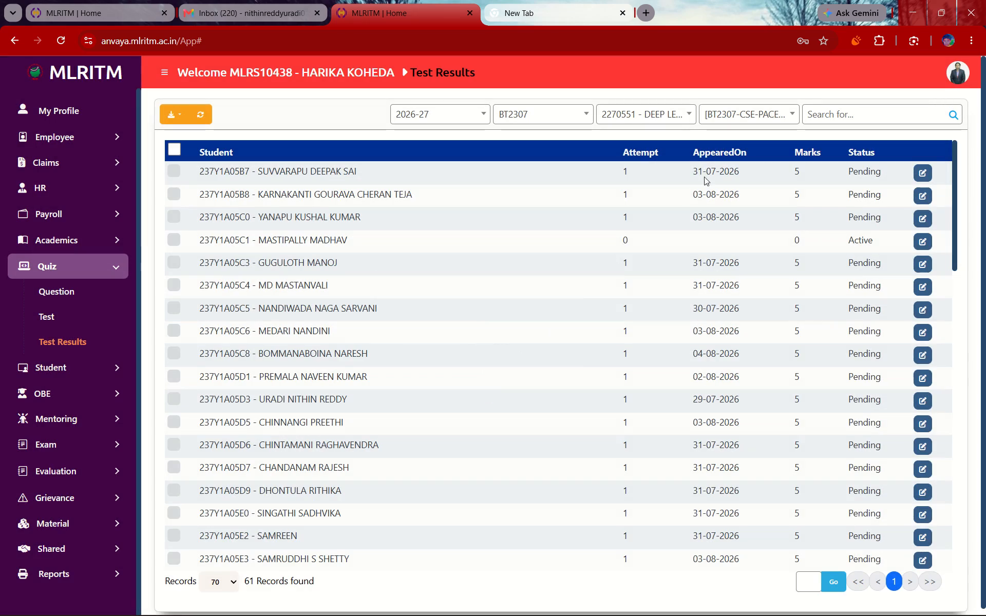
# Filter the test results to the 2270551 - DEEP LEARNING (ASG-V) test of BT2307-CSE-PACE-B again.
pyautogui.moveTo(759, 104); pyautogui.dragTo(741, 192)
pyautogui.scroll(-1, 741, 192)
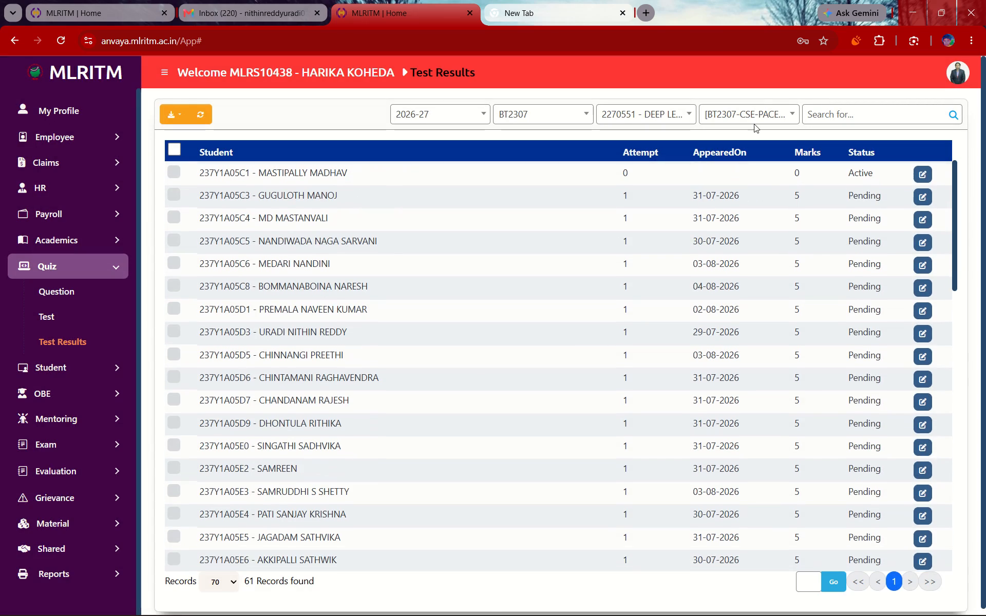
pyautogui.click(759, 115)
pyautogui.scroll(-2, 759, 176)
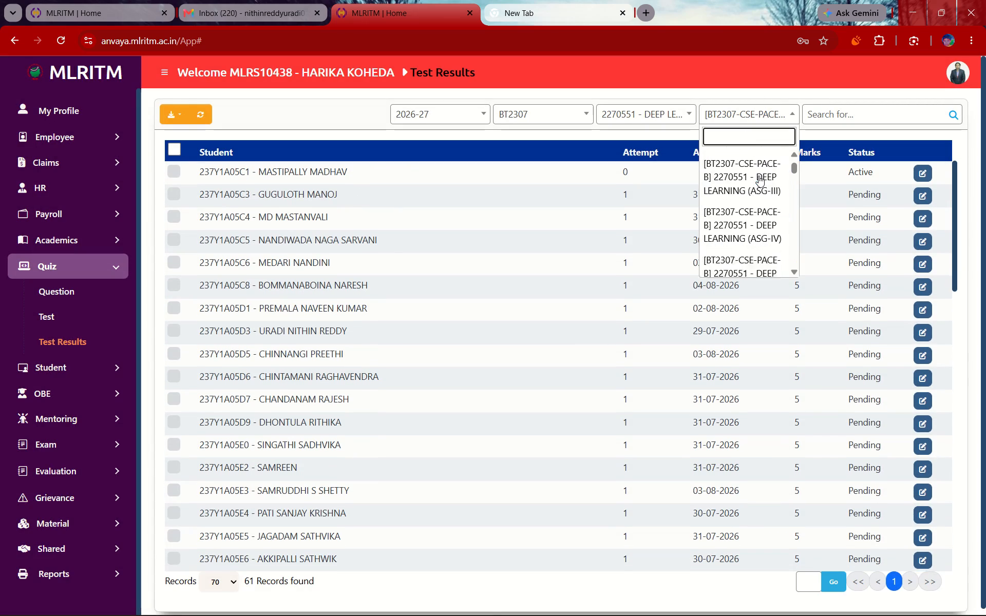
pyautogui.scroll(-1, 759, 176)
pyautogui.click(756, 256)
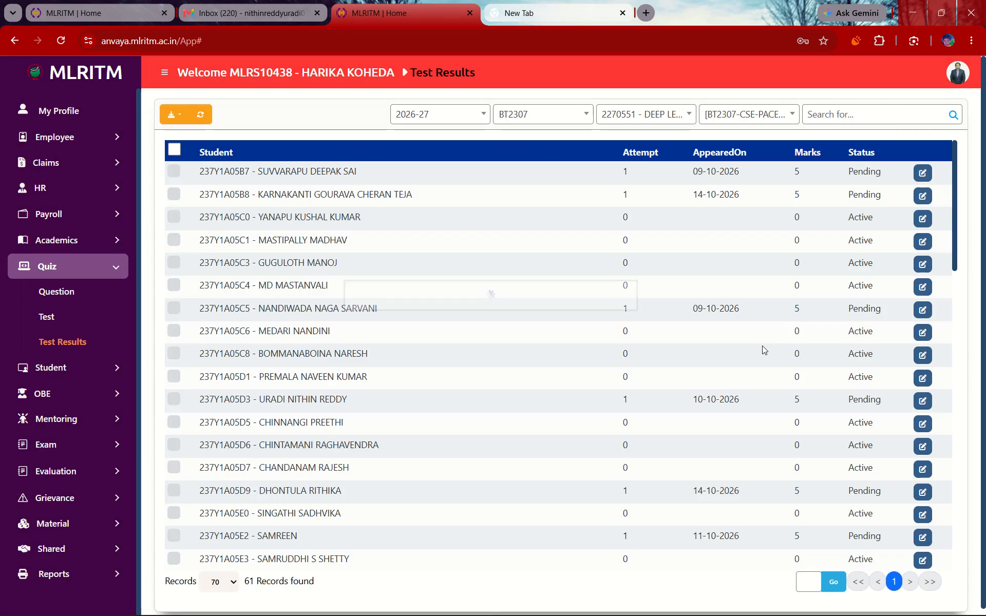
# Open the topmost pending ASG-V attempt still at 0 marks, dated 11-10-2026, set its marks to 5.00 and submit the evaluation.
pyautogui.scroll(-9, 762, 345)
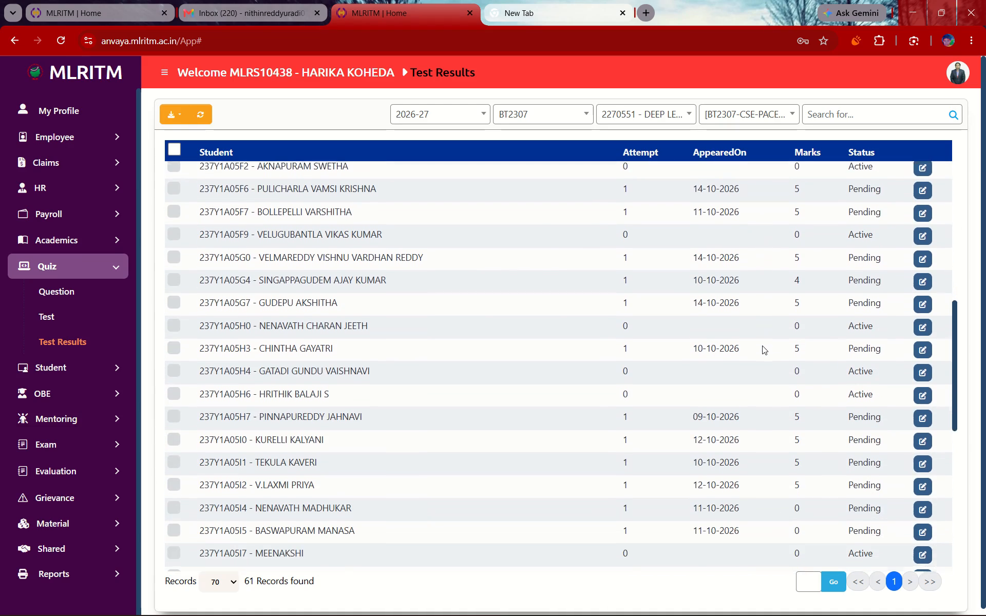
pyautogui.scroll(-3, 762, 345)
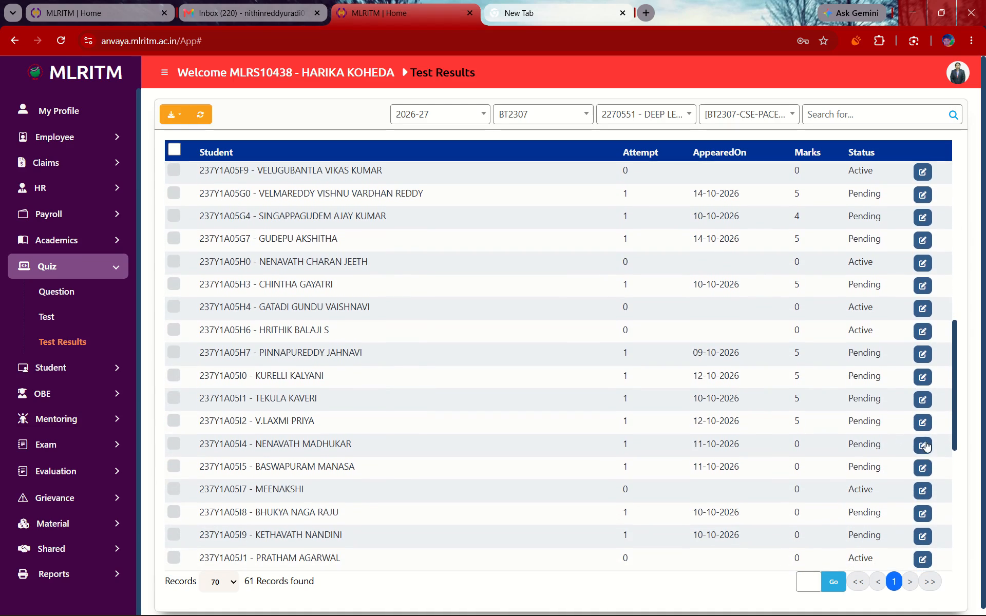
pyautogui.click(916, 449)
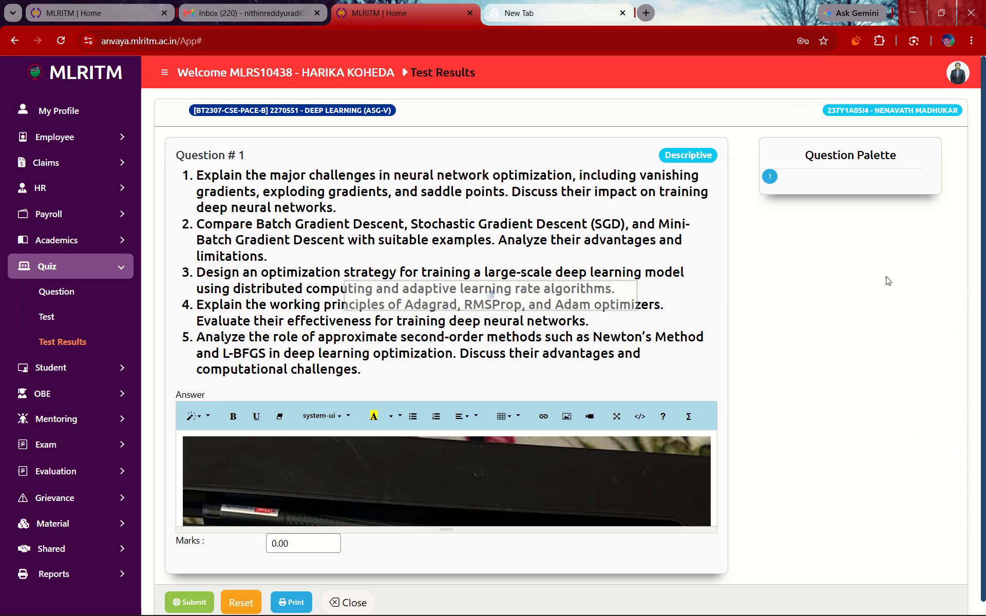
pyautogui.scroll(-1, 394, 510)
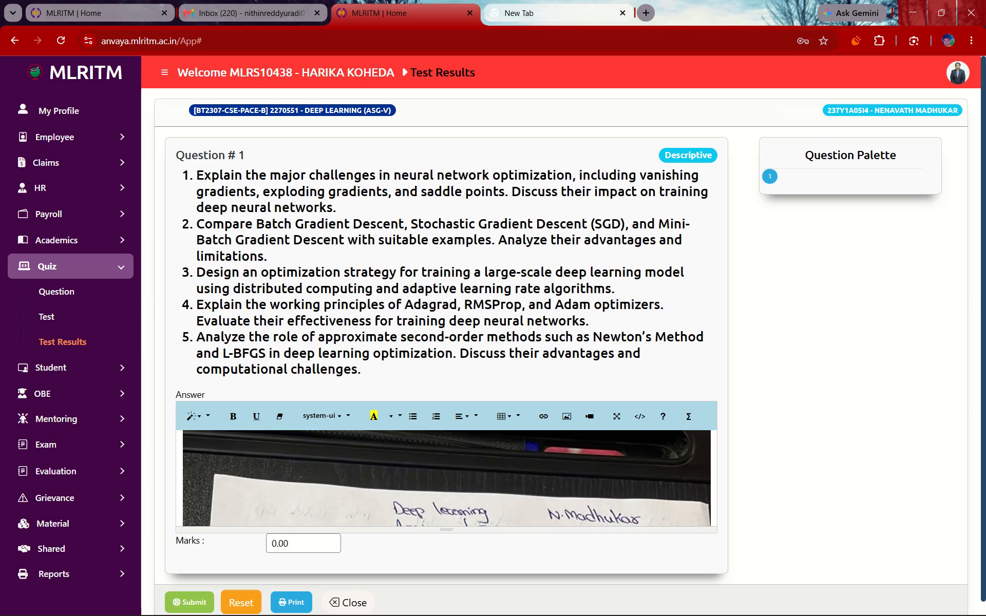
pyautogui.click(308, 540)
pyautogui.press('BackSpace')
pyautogui.write('5.00')
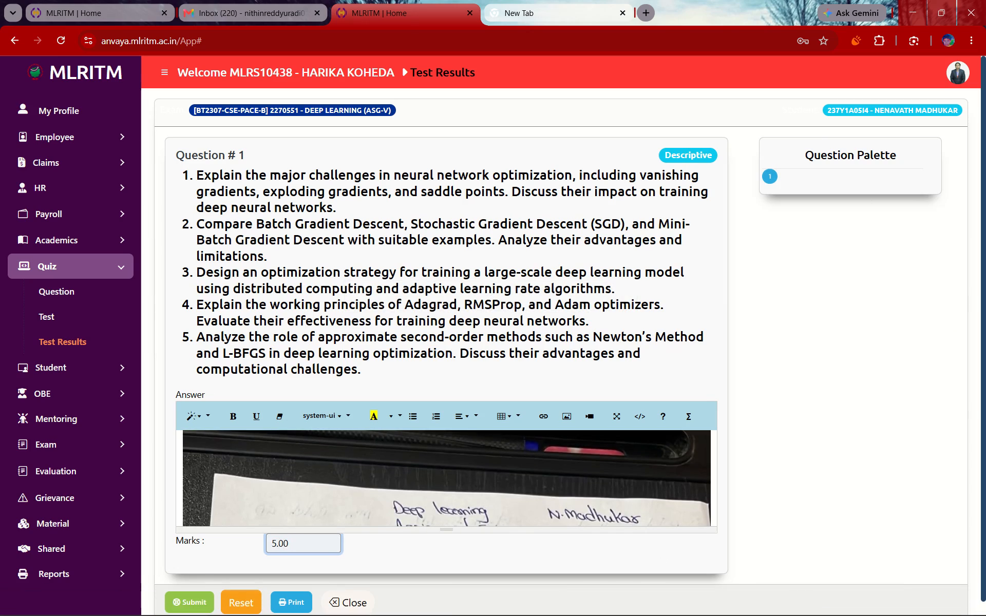
pyautogui.click(201, 605)
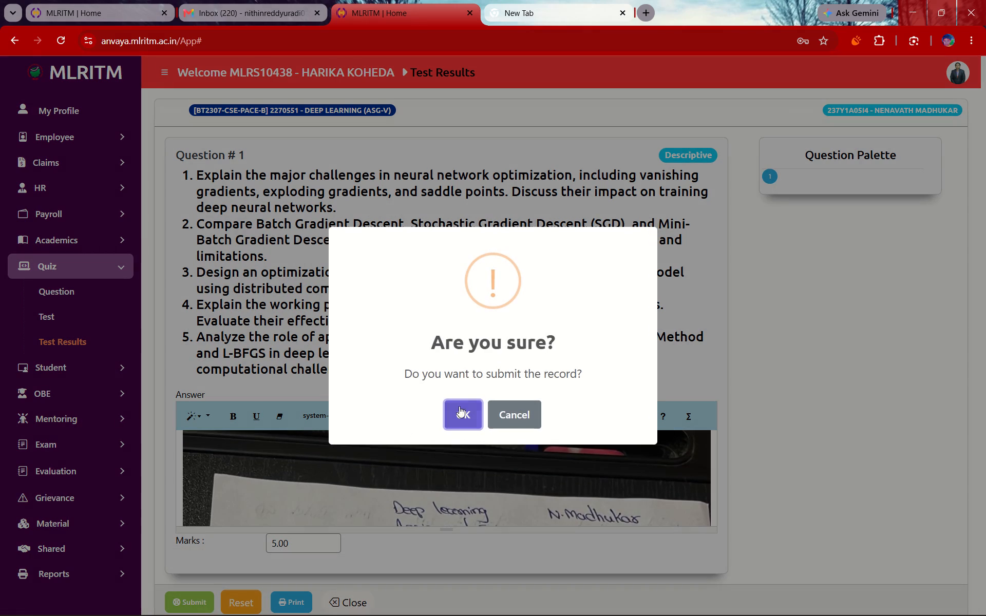
pyautogui.click(465, 408)
pyautogui.click(464, 428)
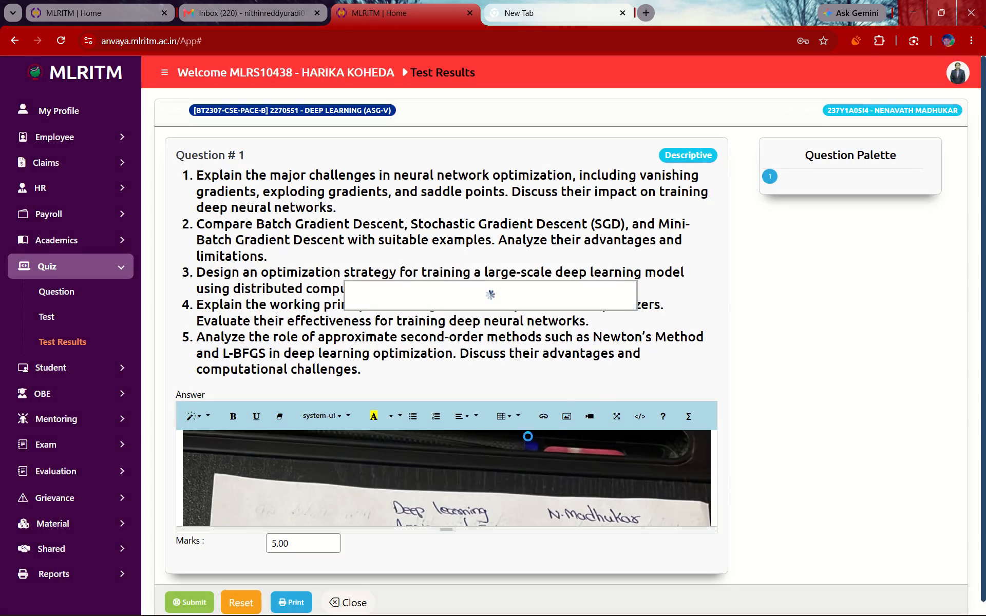
pyautogui.click(492, 405)
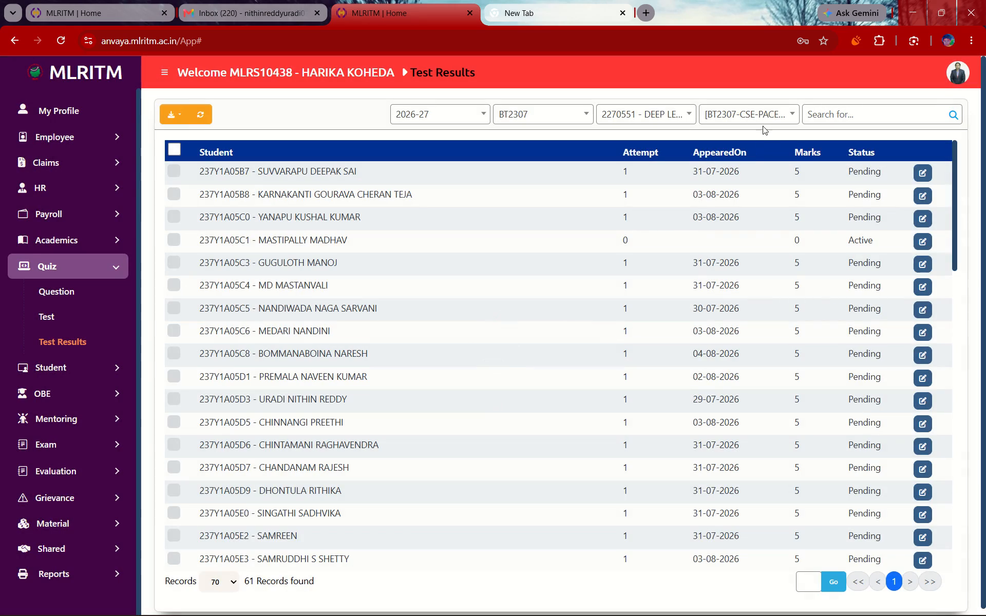
# Filter the test results to the 2270551 - DEEP LEARNING (ASG-V) test of BT2307-CSE-PACE-B again.
pyautogui.click(767, 109)
pyautogui.scroll(-2, 745, 190)
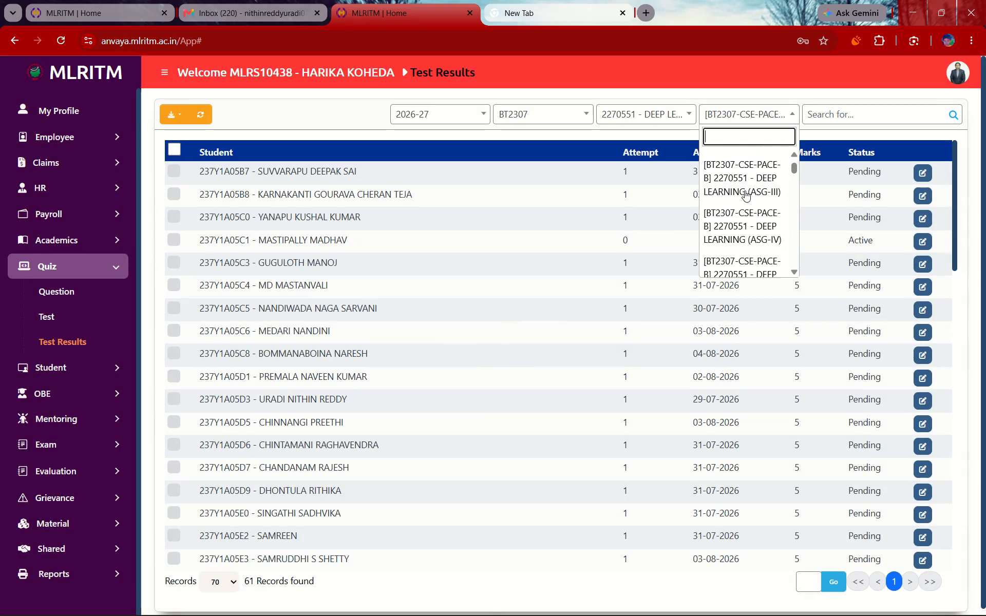
pyautogui.scroll(-2, 745, 190)
pyautogui.click(753, 245)
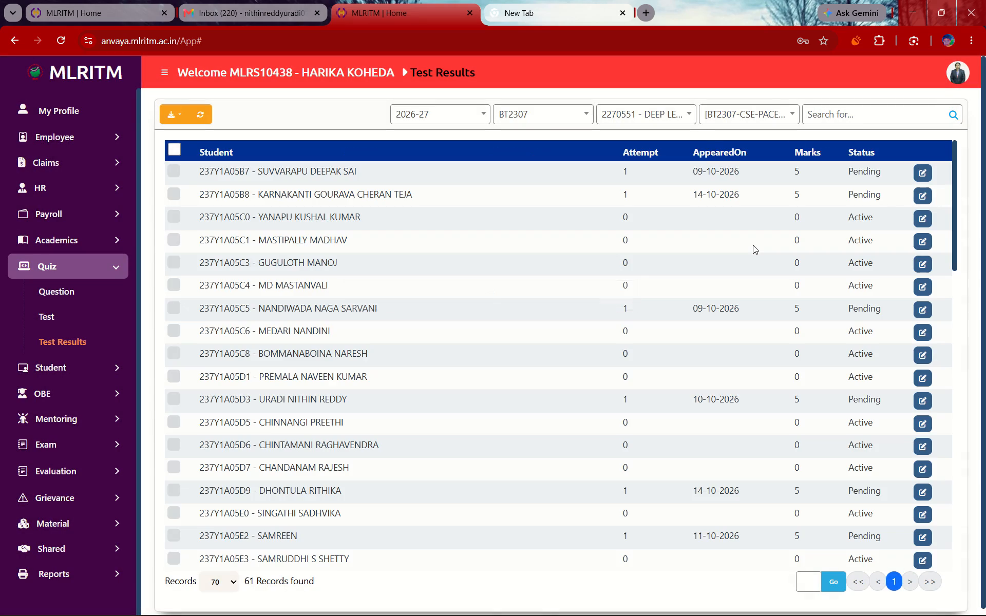
# Open the next topmost pending ASG-V attempt at 0 marks, also dated 11-10-2026, set its marks to 5.00 and submit the evaluation.
pyautogui.scroll(-9, 759, 339)
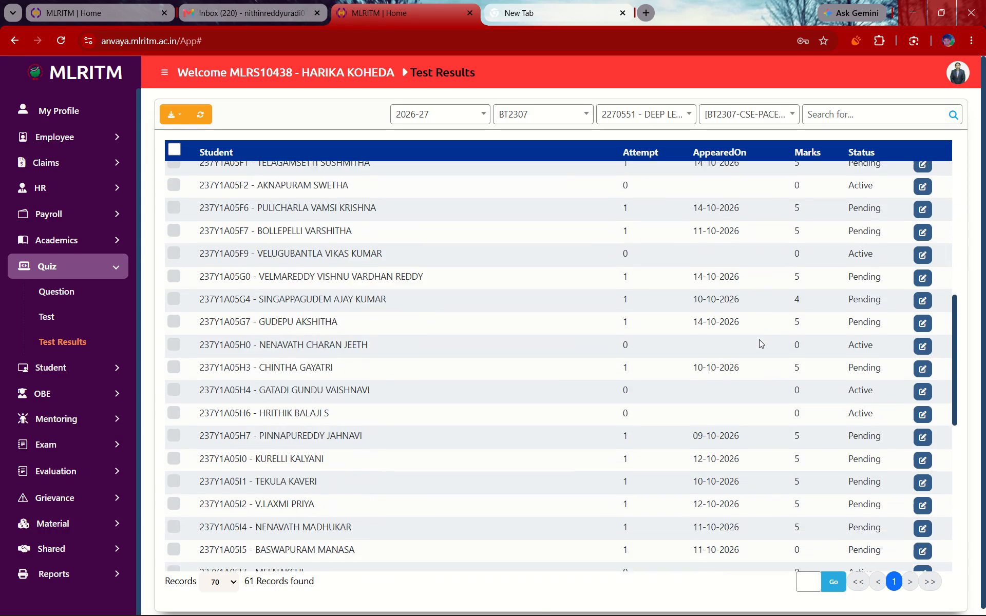
pyautogui.scroll(-4, 759, 339)
pyautogui.scroll(1, 759, 339)
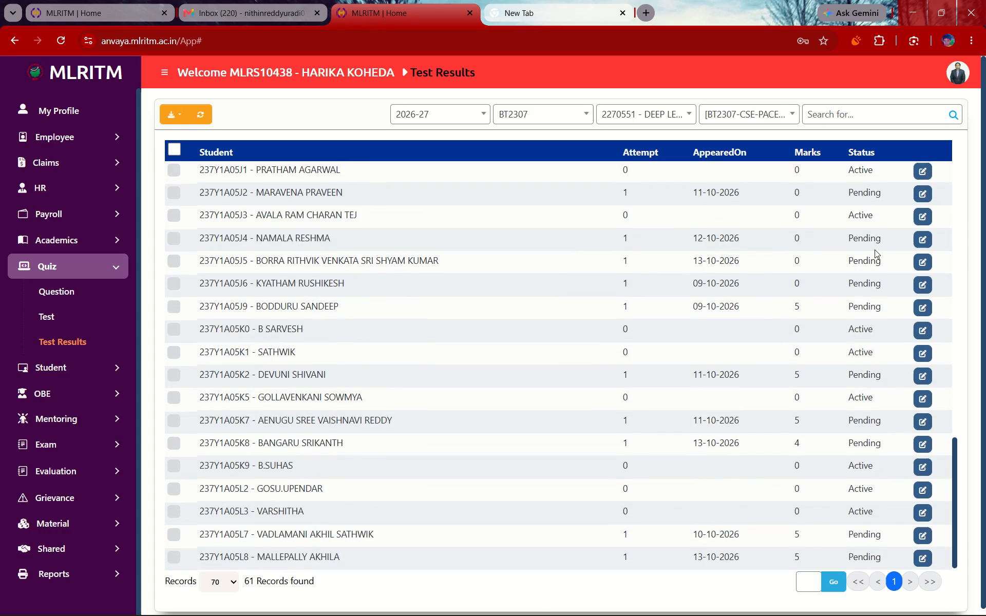
pyautogui.scroll(4, 875, 249)
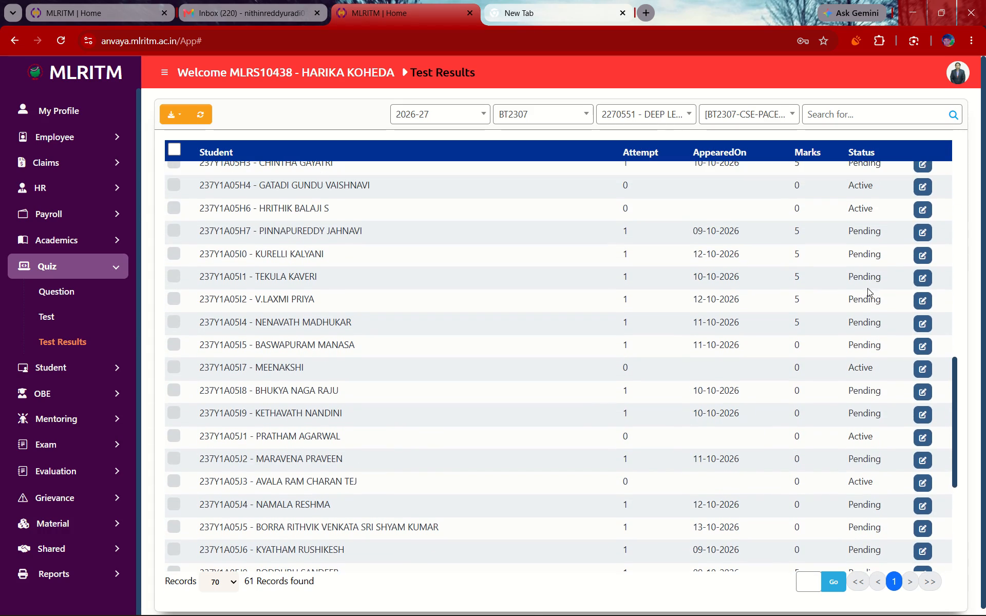
pyautogui.click(920, 349)
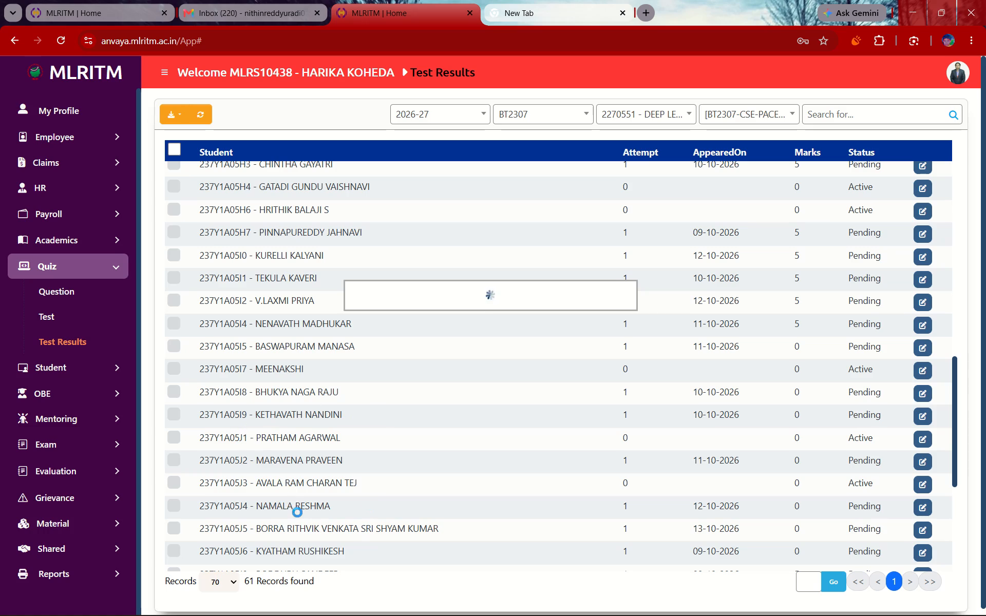
pyautogui.click(316, 545)
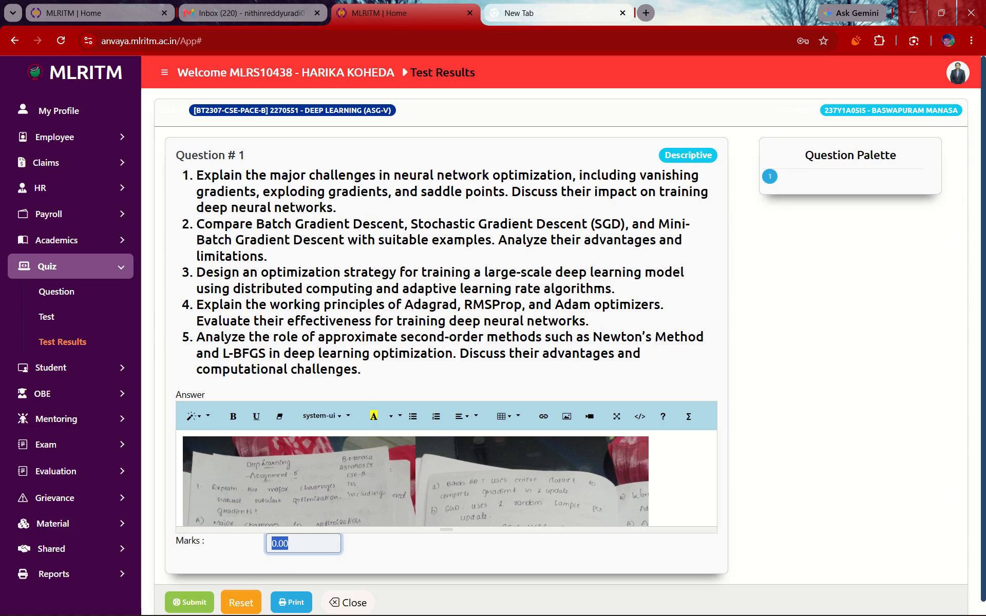
pyautogui.press('BackSpace')
pyautogui.write('5.0')
pyautogui.press('0')
pyautogui.click(175, 603)
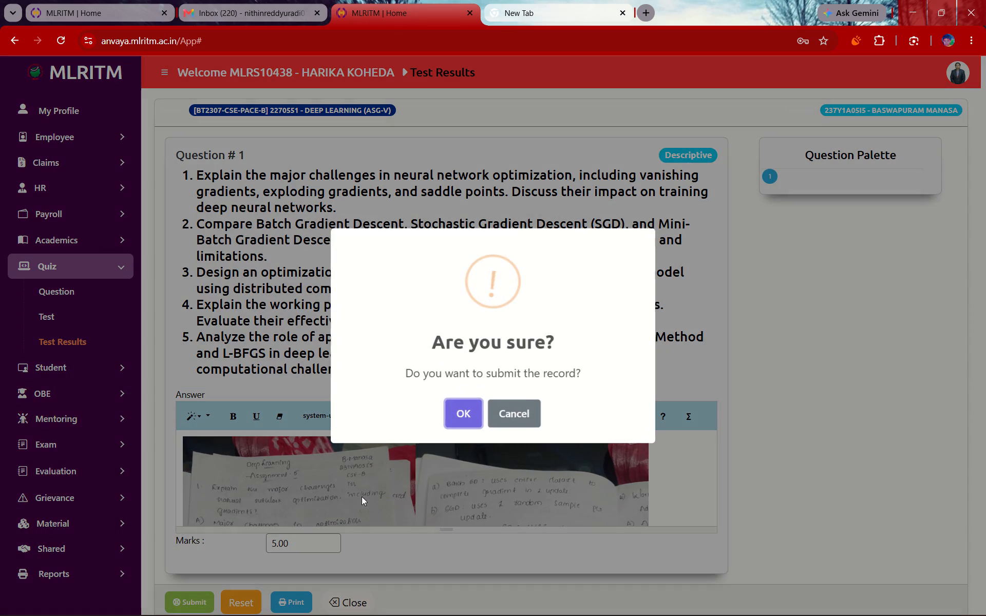
pyautogui.click(479, 408)
pyautogui.click(459, 414)
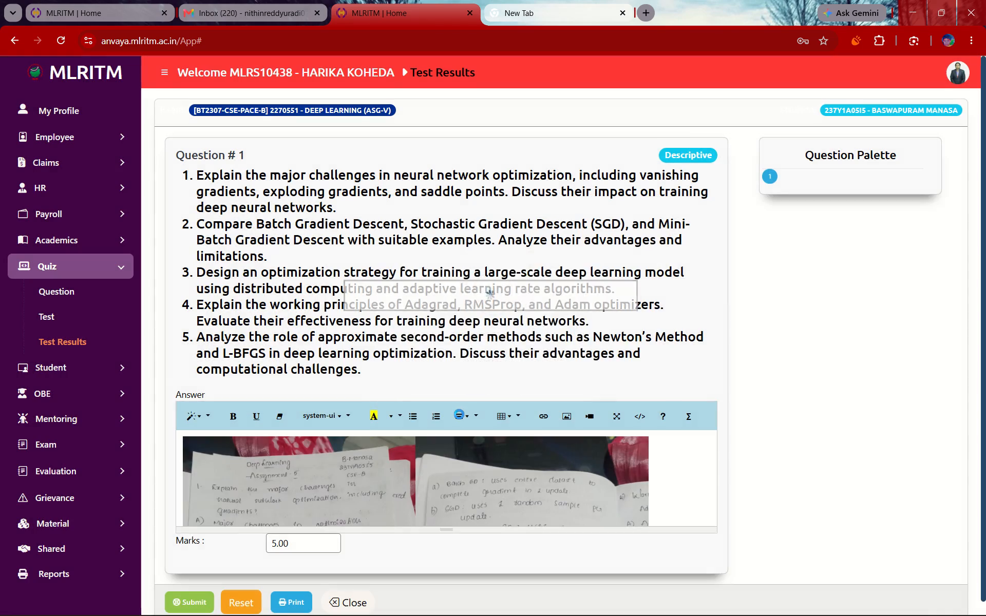
pyautogui.click(502, 397)
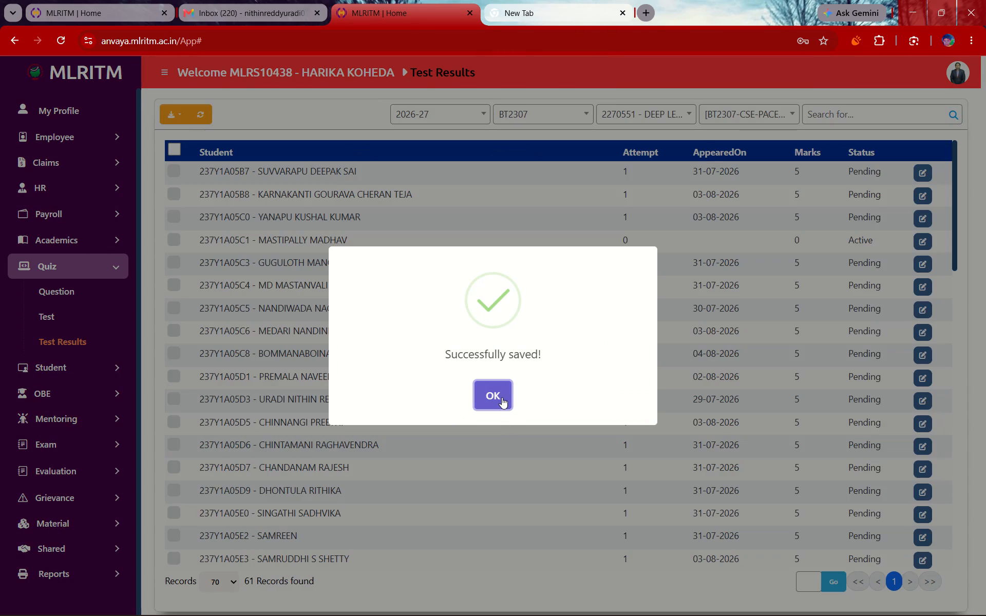
# Filter the test results to the 2270551 - DEEP LEARNING (ASG-V) test of BT2307-CSE-PACE-B again.
pyautogui.moveTo(753, 105); pyautogui.dragTo(742, 206)
pyautogui.scroll(-1, 742, 206)
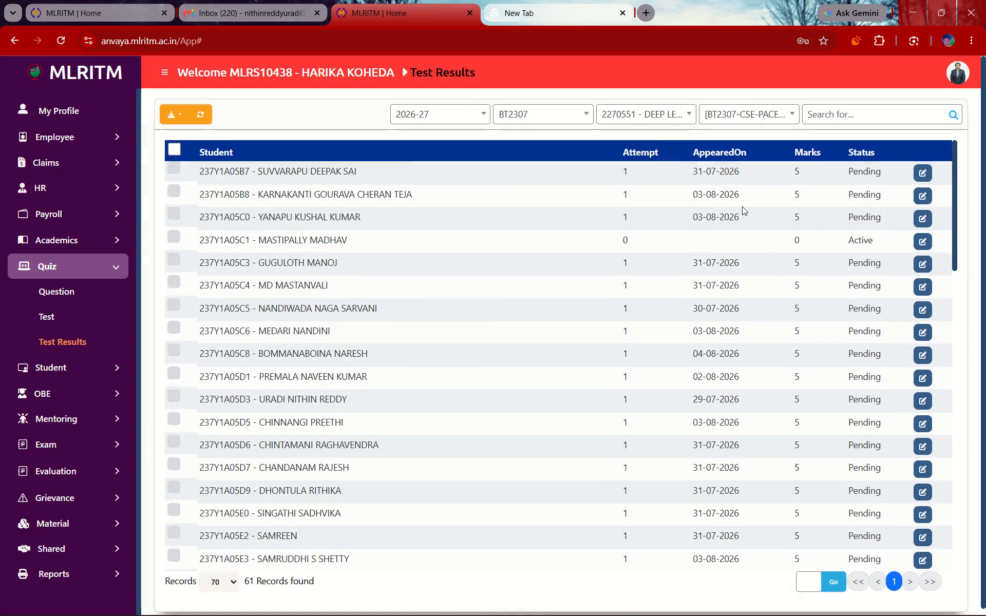
pyautogui.scroll(-1, 742, 206)
pyautogui.click(768, 107)
pyautogui.scroll(-2, 760, 191)
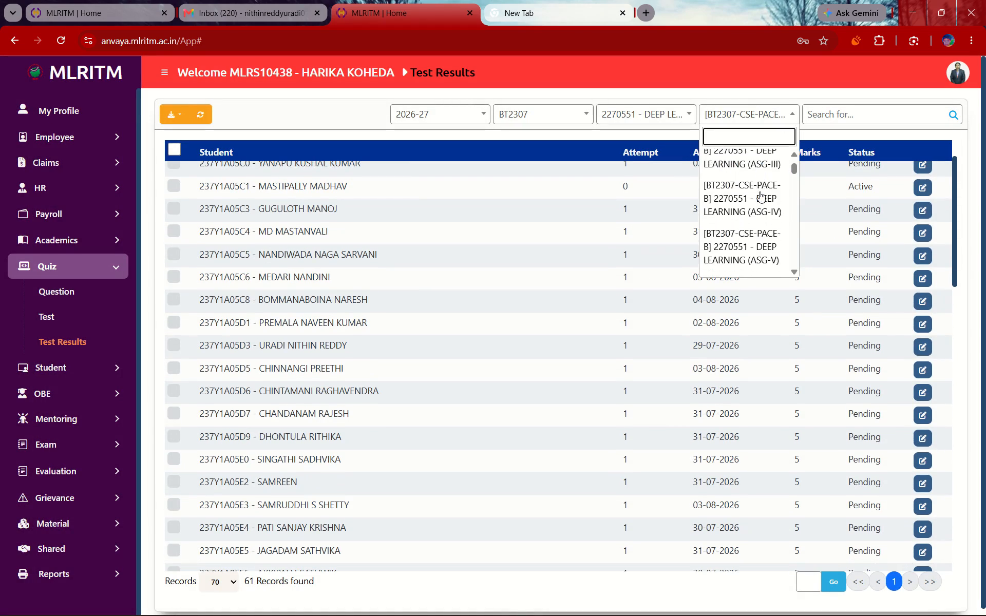
pyautogui.scroll(-1, 760, 191)
pyautogui.click(749, 236)
# Open the topmost pending ASG-V attempt still at 0 marks, dated 10-10-2026, set its marks to 5.00 and submit the evaluation.
pyautogui.scroll(-1, 789, 324)
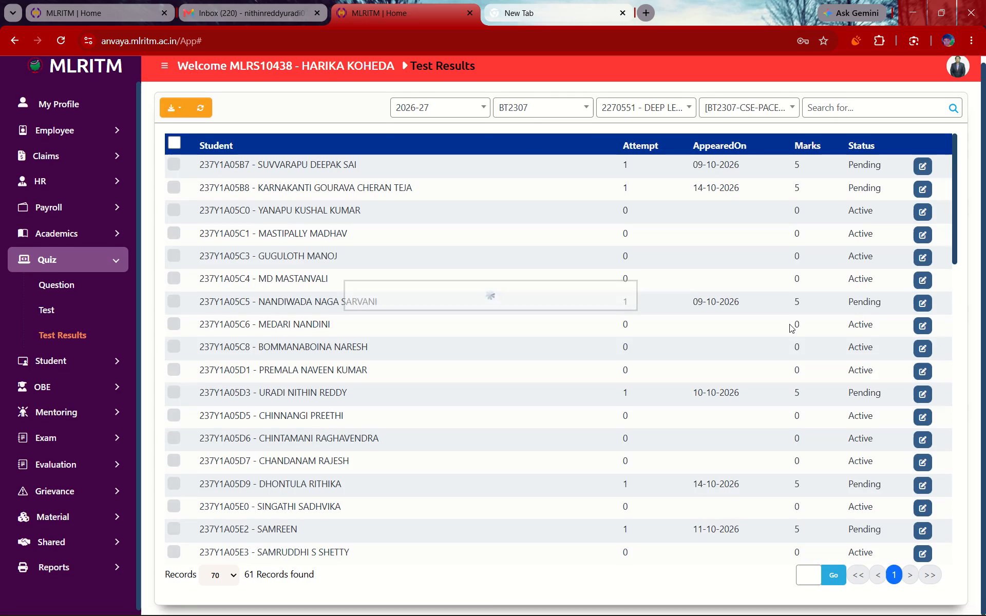
pyautogui.scroll(-14, 789, 324)
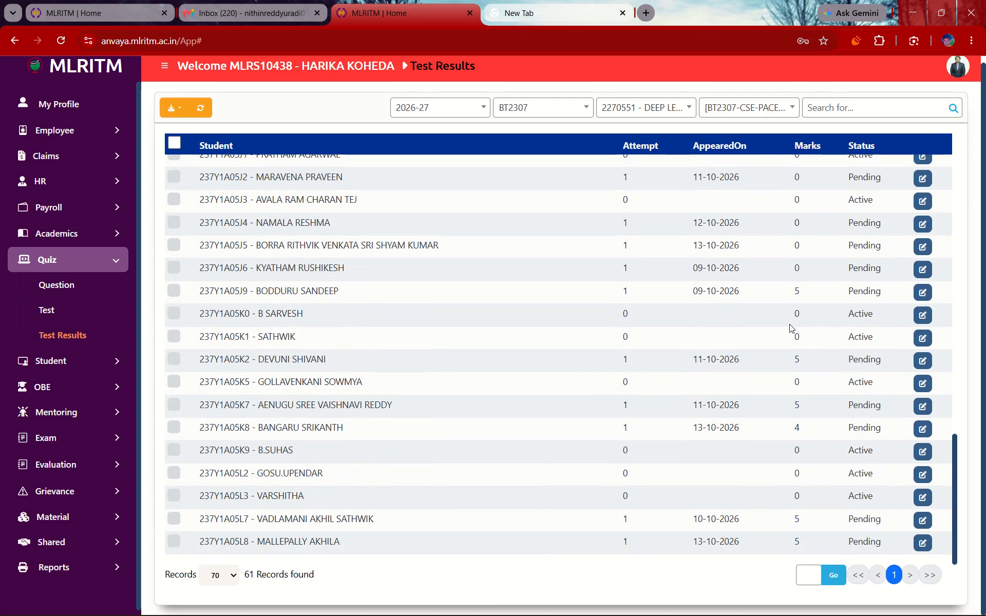
pyautogui.scroll(3, 789, 324)
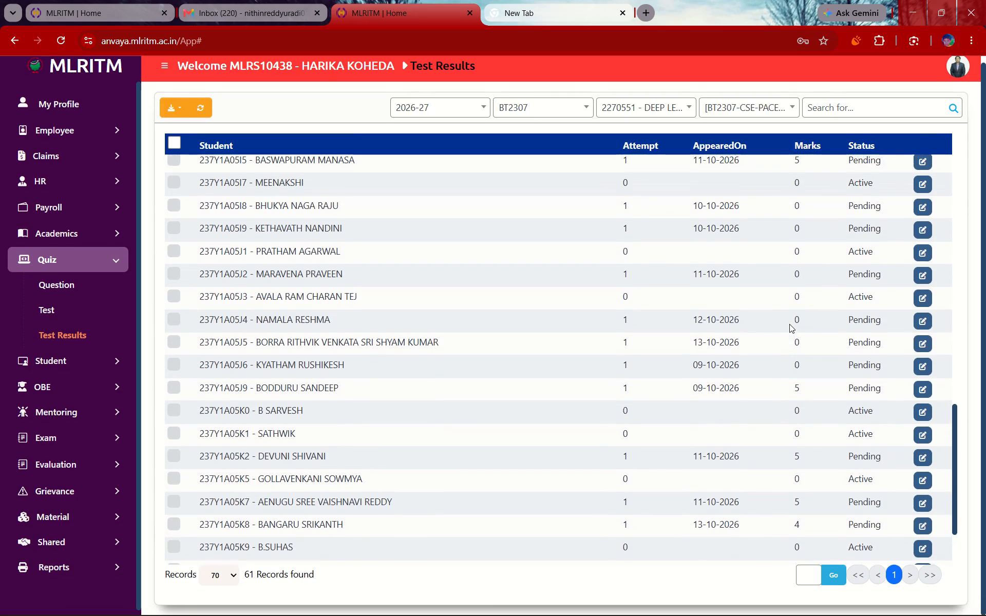
pyautogui.scroll(2, 789, 324)
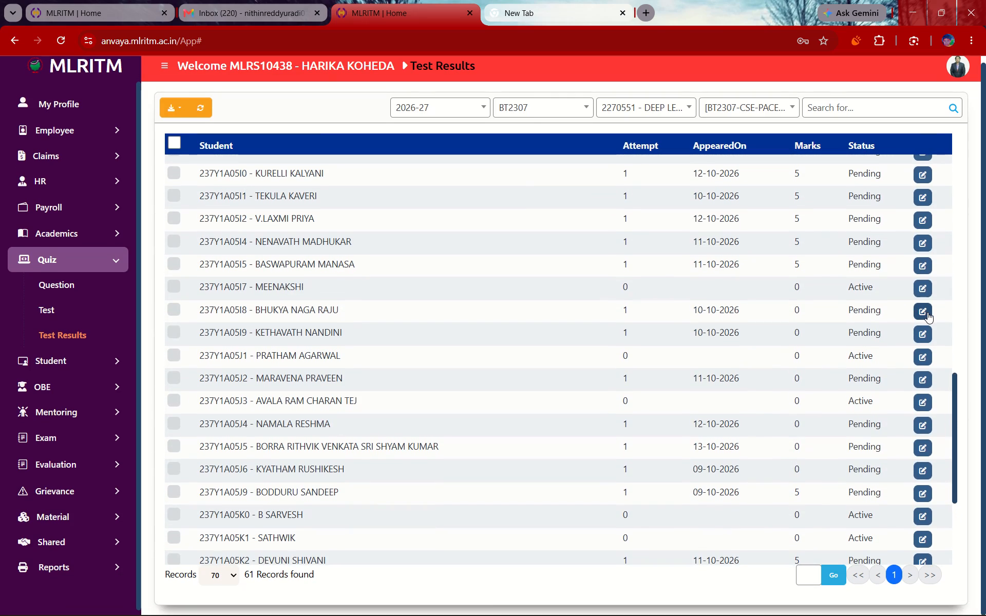
pyautogui.click(927, 312)
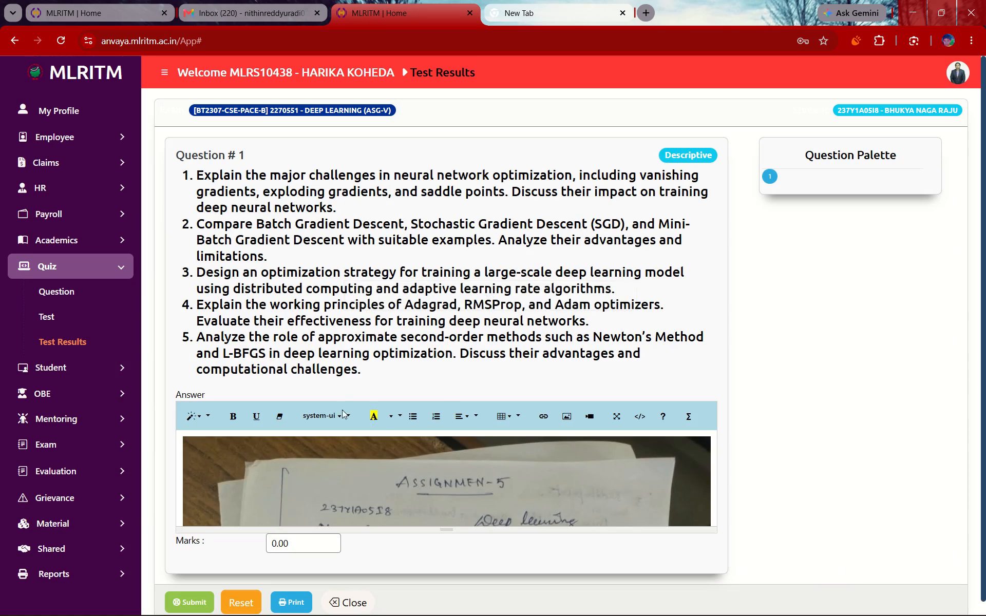
pyautogui.click(319, 546)
pyautogui.press('BackSpace')
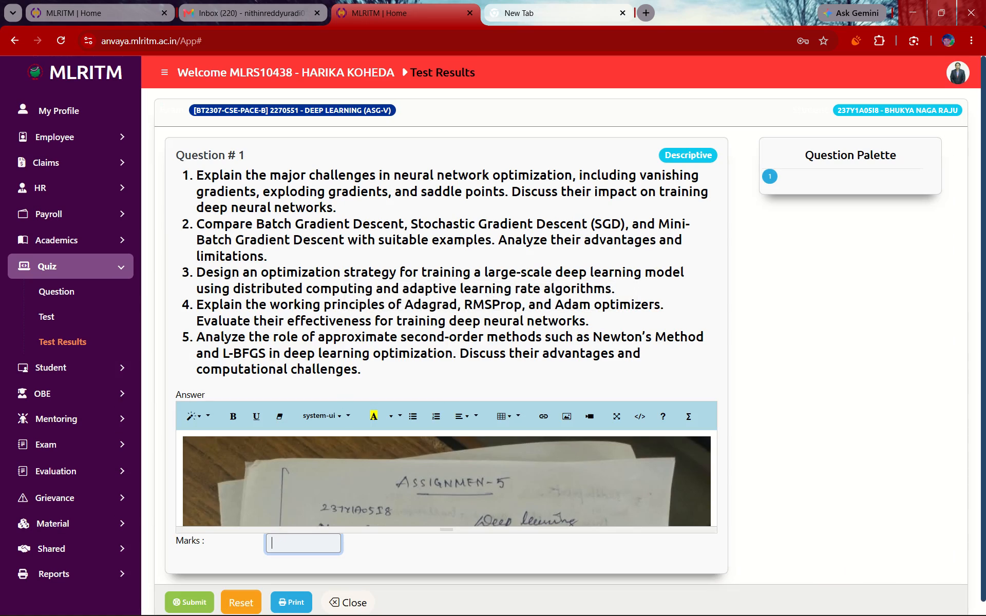
pyautogui.write('5.00')
pyautogui.click(189, 607)
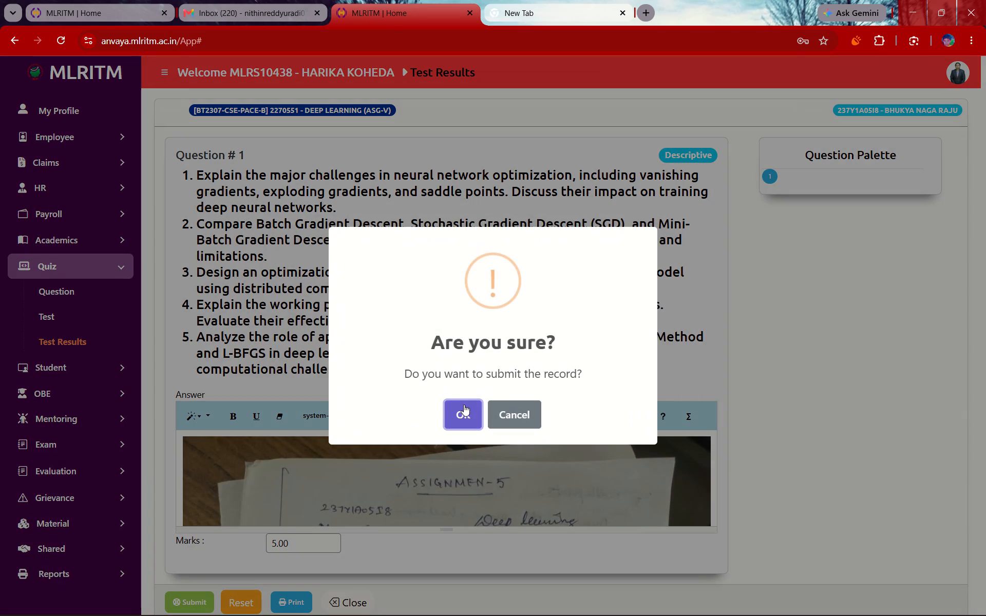
pyautogui.click(463, 406)
pyautogui.click(453, 421)
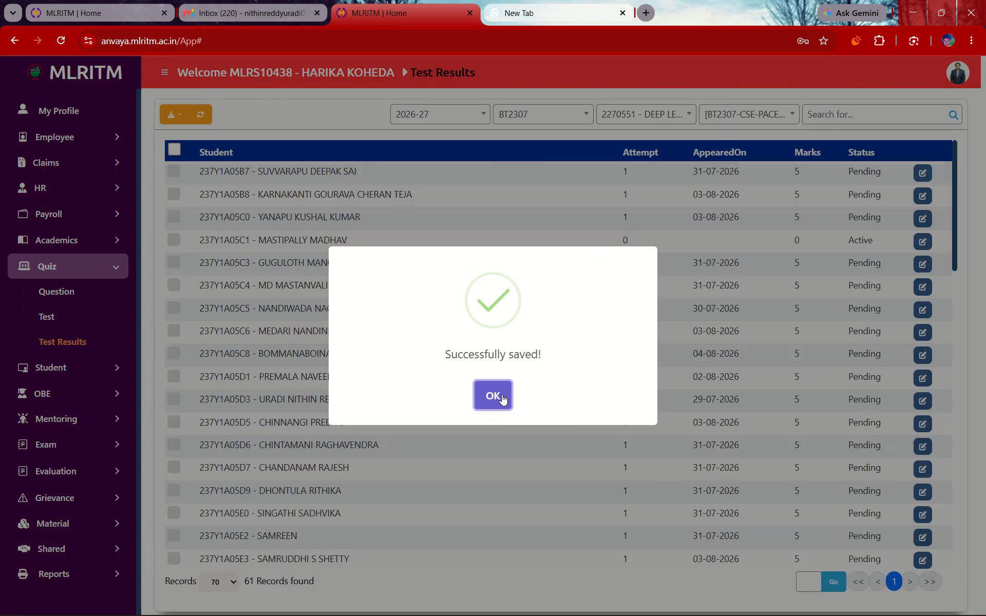
pyautogui.click(502, 394)
# Filter the test results to the 2270551 - DEEP LEARNING (ASG-V) test of BT2307-CSE-PACE-B again.
pyautogui.moveTo(731, 114); pyautogui.dragTo(737, 207)
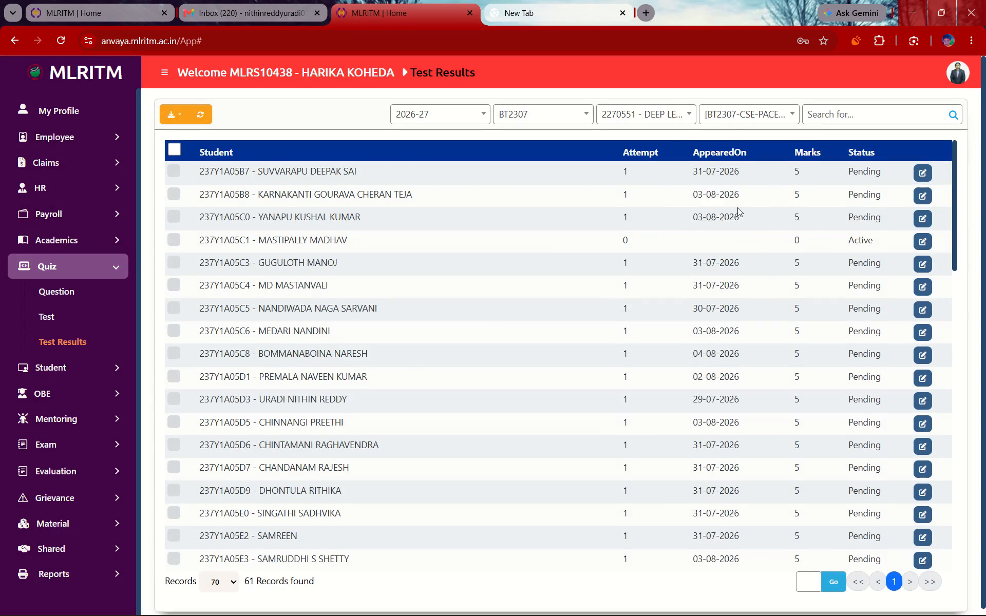
pyautogui.scroll(-1, 737, 207)
pyautogui.click(764, 117)
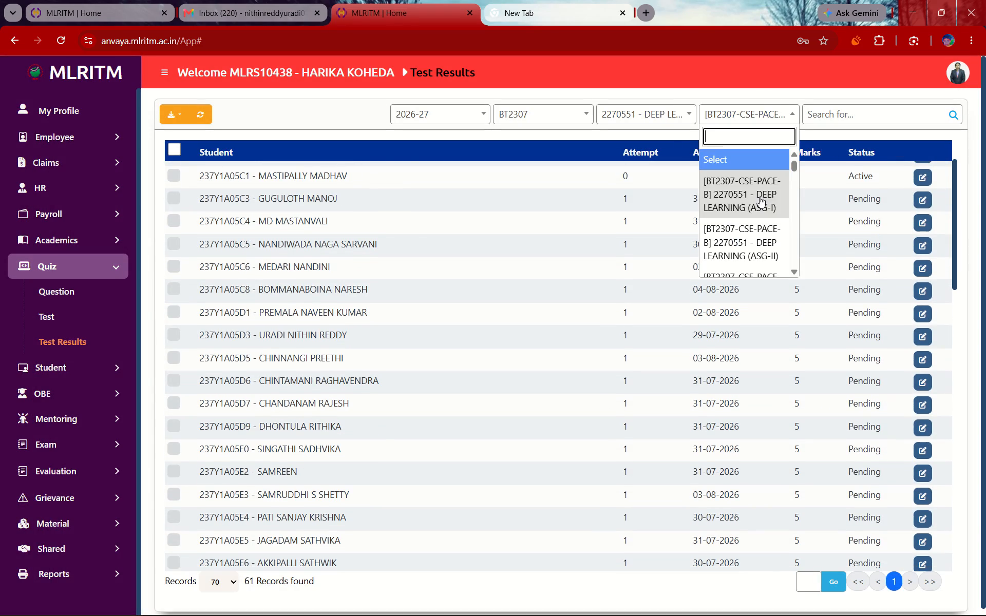
pyautogui.scroll(-3, 760, 197)
pyautogui.click(739, 248)
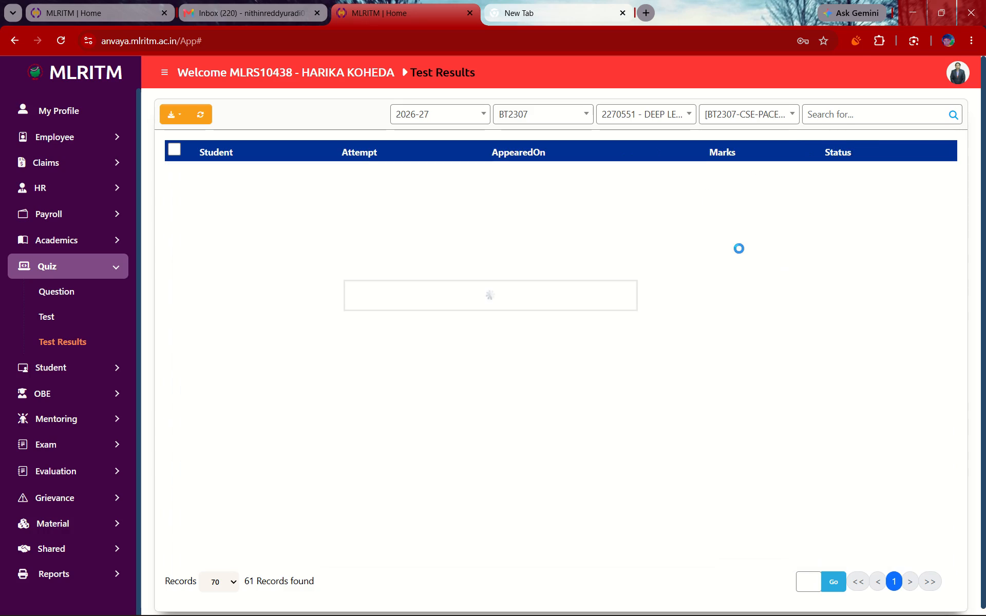
# Open the bottommost pending ASG-V attempt still at 0 marks, dated 09-10-2026, set its marks to 5.00 and submit the evaluation.
pyautogui.scroll(-11, 739, 248)
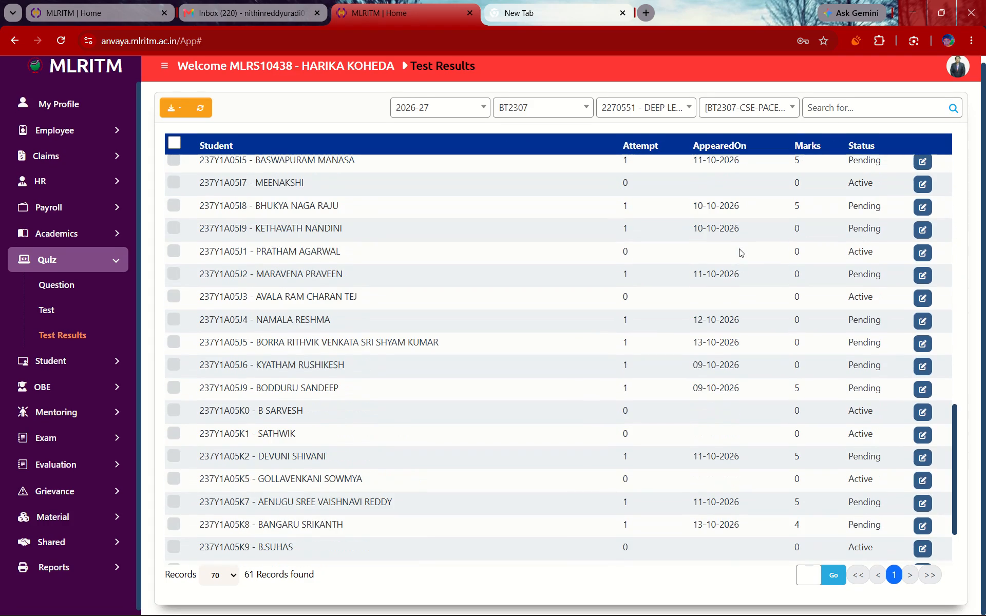
pyautogui.scroll(1, 793, 285)
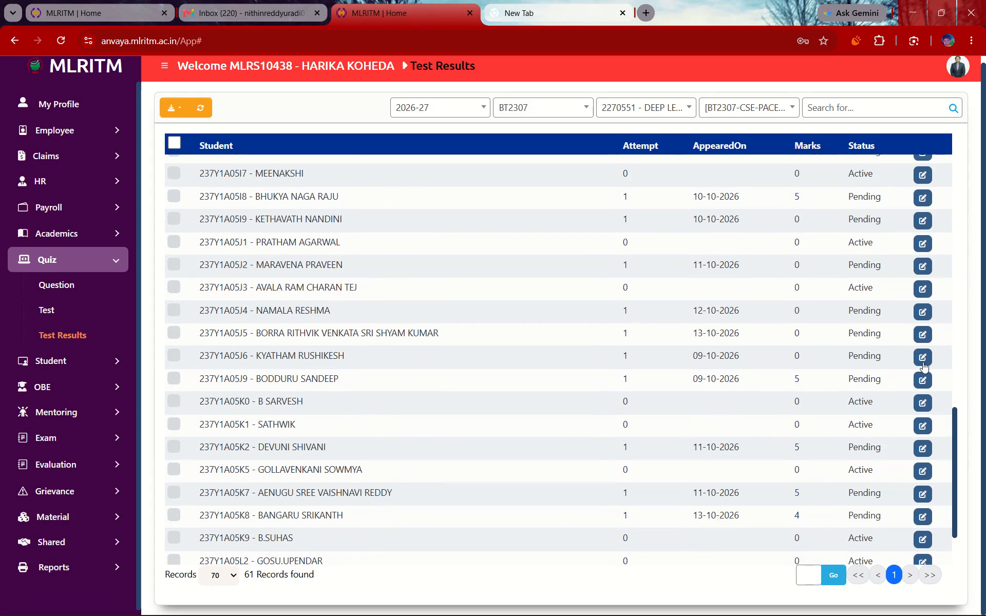
pyautogui.click(918, 354)
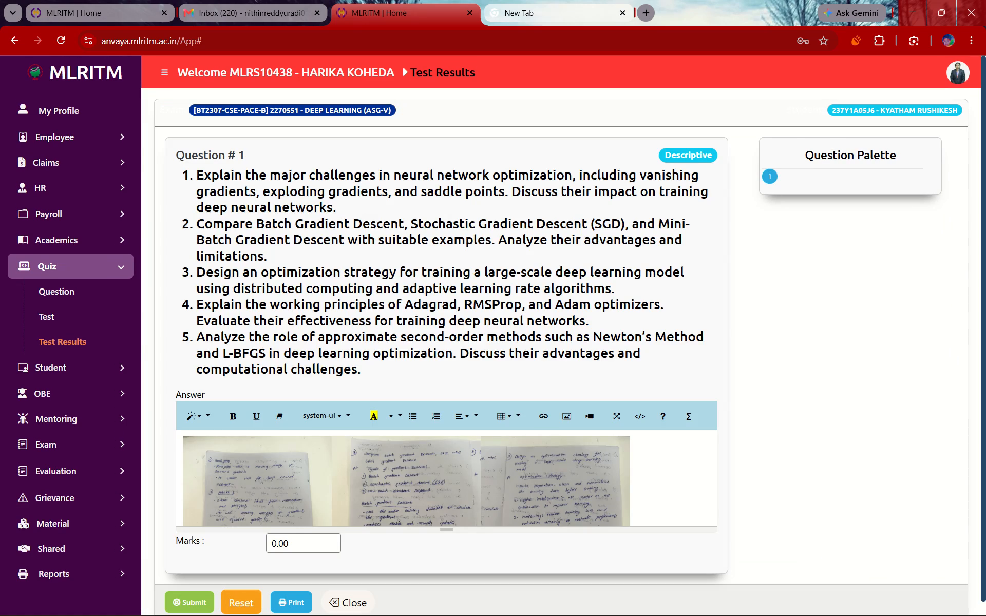
pyautogui.click(297, 538)
pyautogui.press('BackSpace')
pyautogui.write('5.00')
pyautogui.click(192, 611)
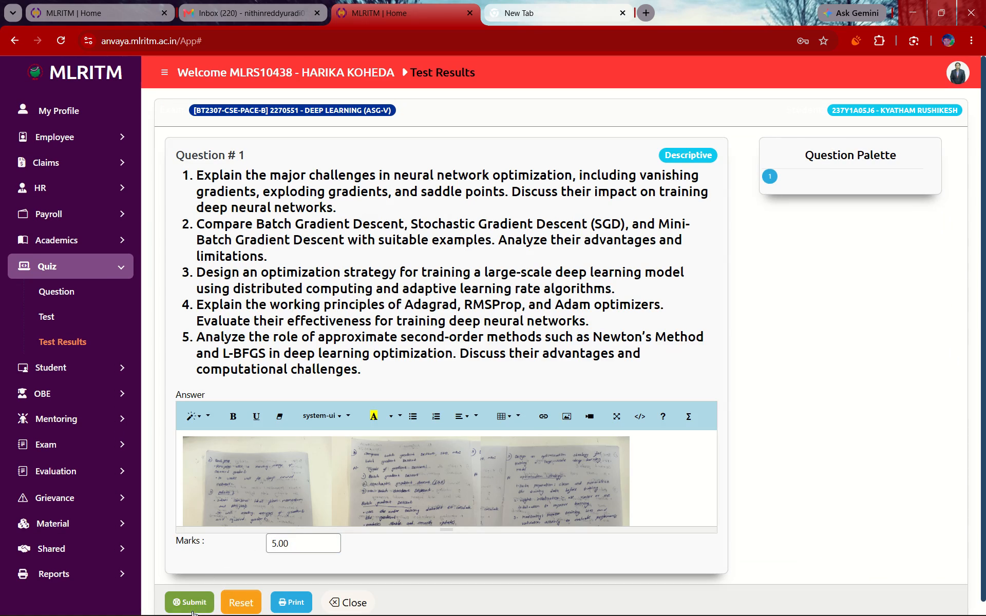
pyautogui.click(469, 411)
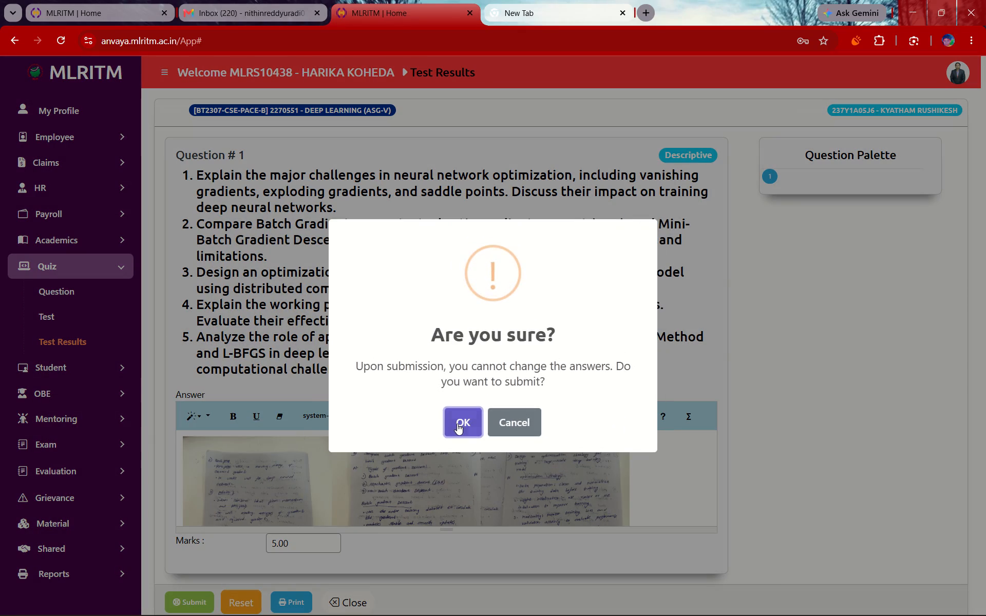
pyautogui.click(457, 423)
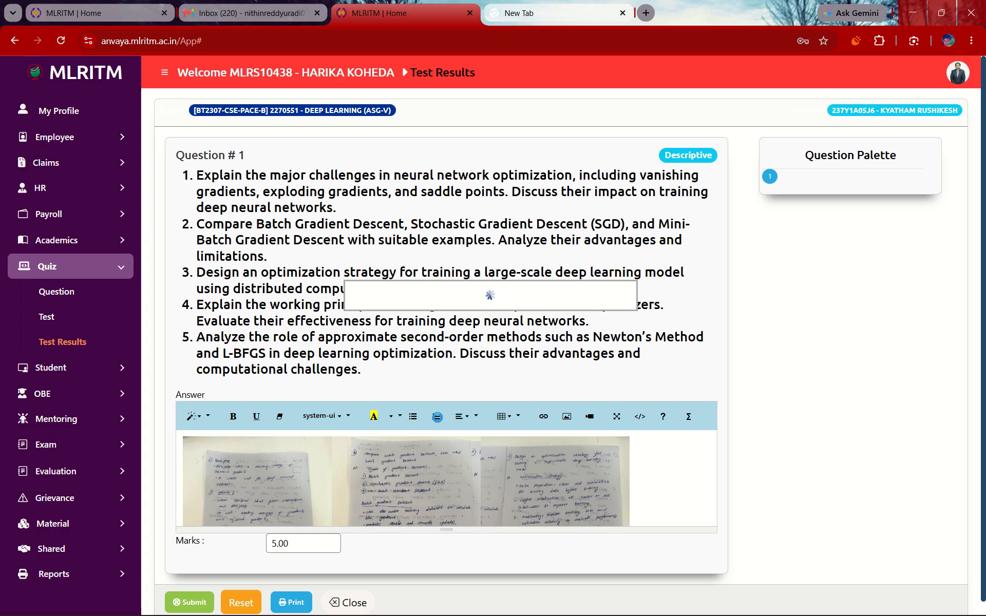
# Close the empty New Tab page and return to the test results.
pyautogui.click(536, 0)
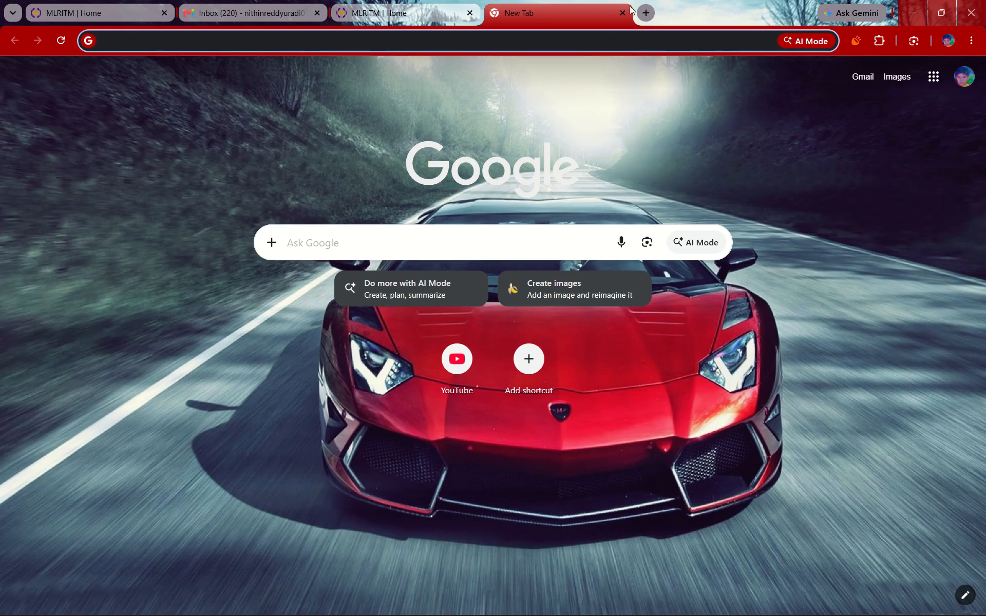
pyautogui.click(620, 14)
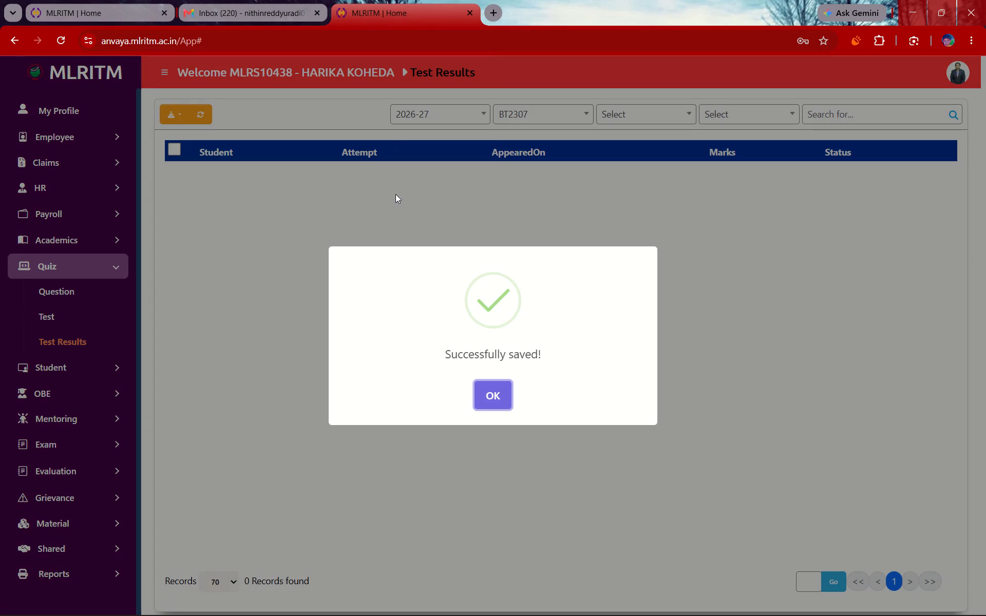
# Filter the test results to the 2270551 - DEEP LEARNING (ASG-V) test of BT2307-CSE-PACE-B again.
pyautogui.click(491, 390)
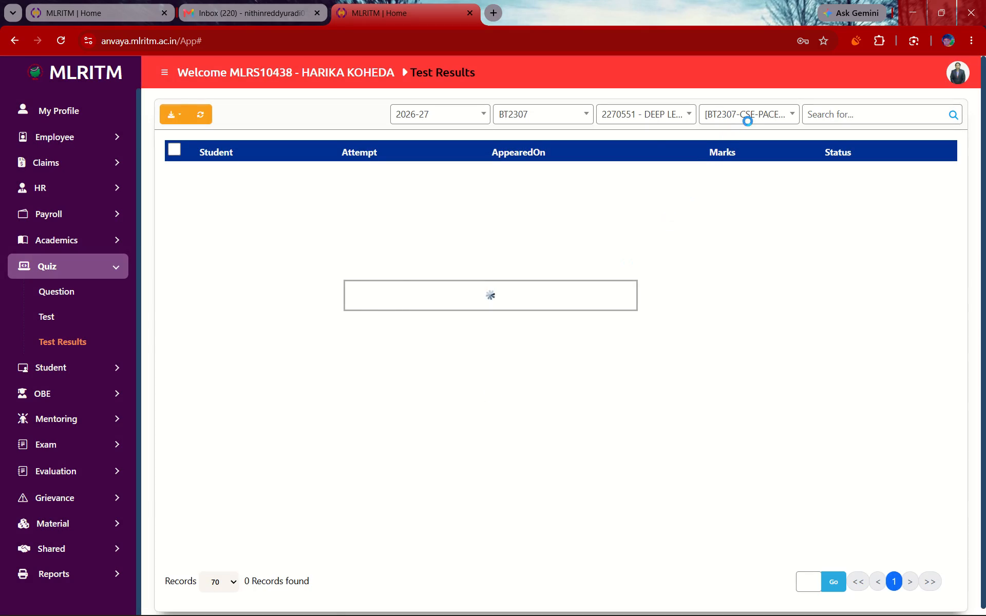
pyautogui.click(748, 120)
pyautogui.click(766, 115)
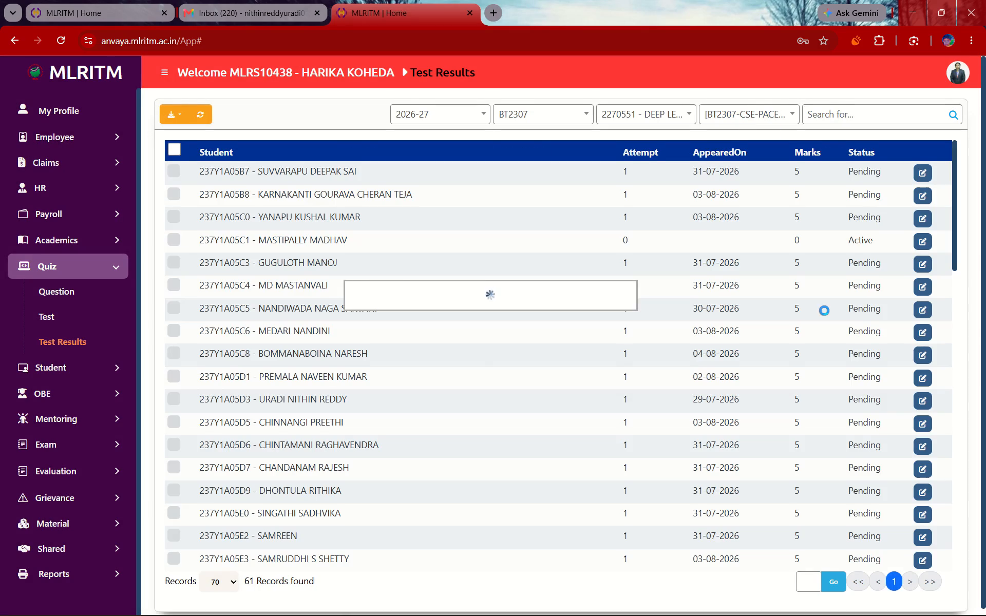
pyautogui.scroll(-3, 825, 380)
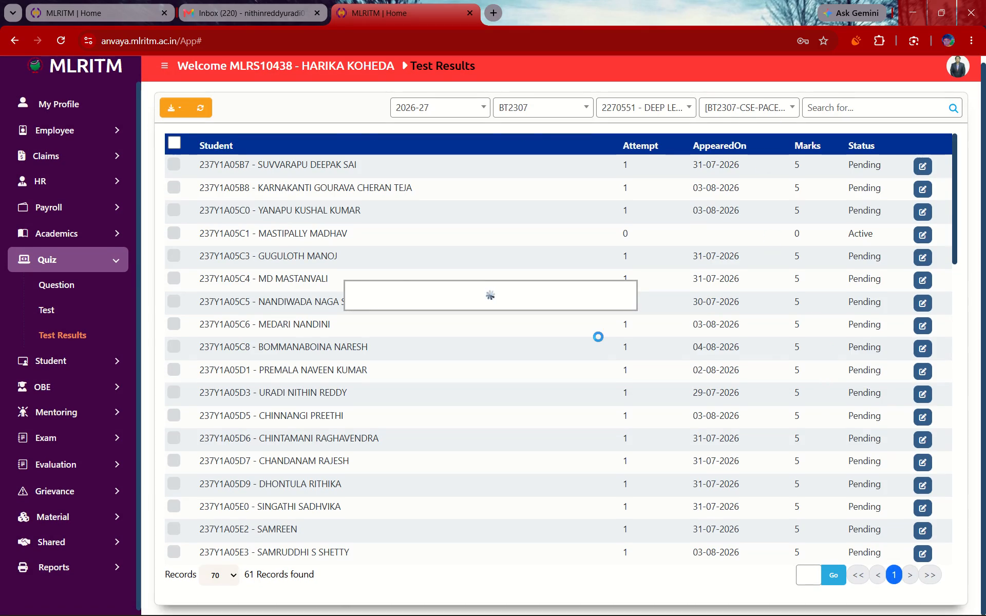
pyautogui.scroll(-7, 598, 337)
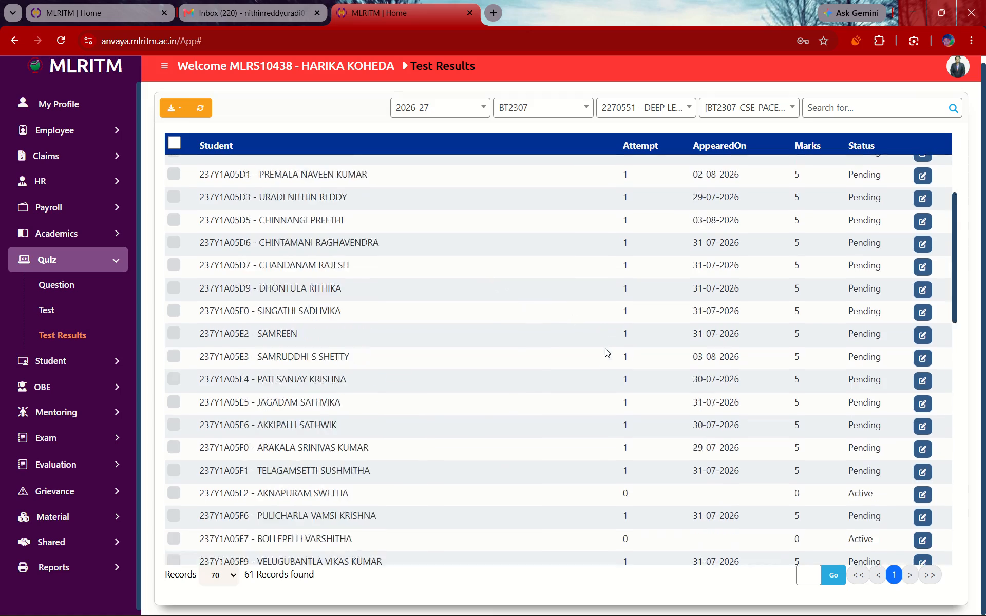
pyautogui.scroll(-9, 605, 348)
pyautogui.click(750, 105)
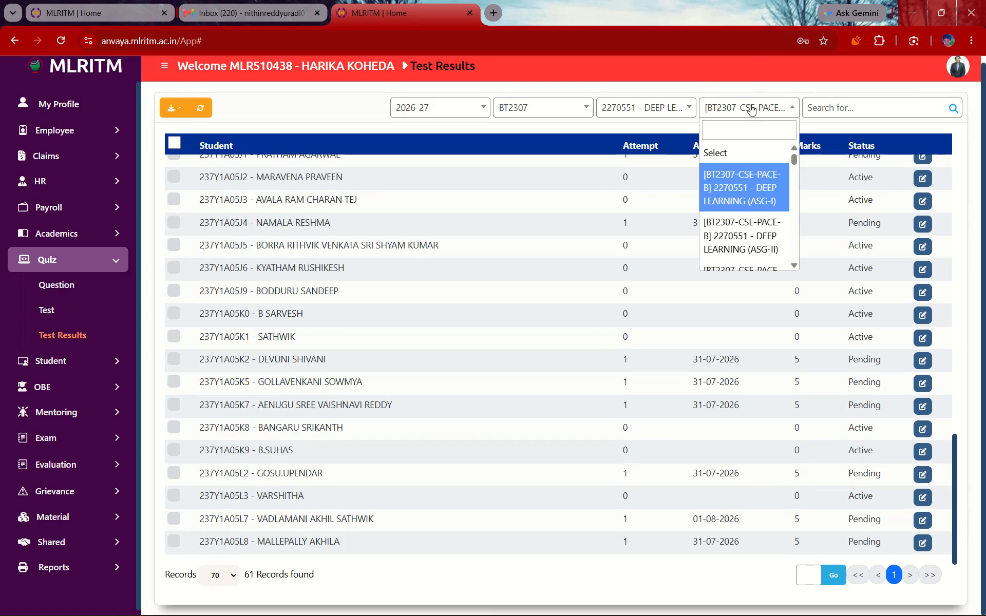
pyautogui.scroll(-3, 728, 237)
pyautogui.click(736, 249)
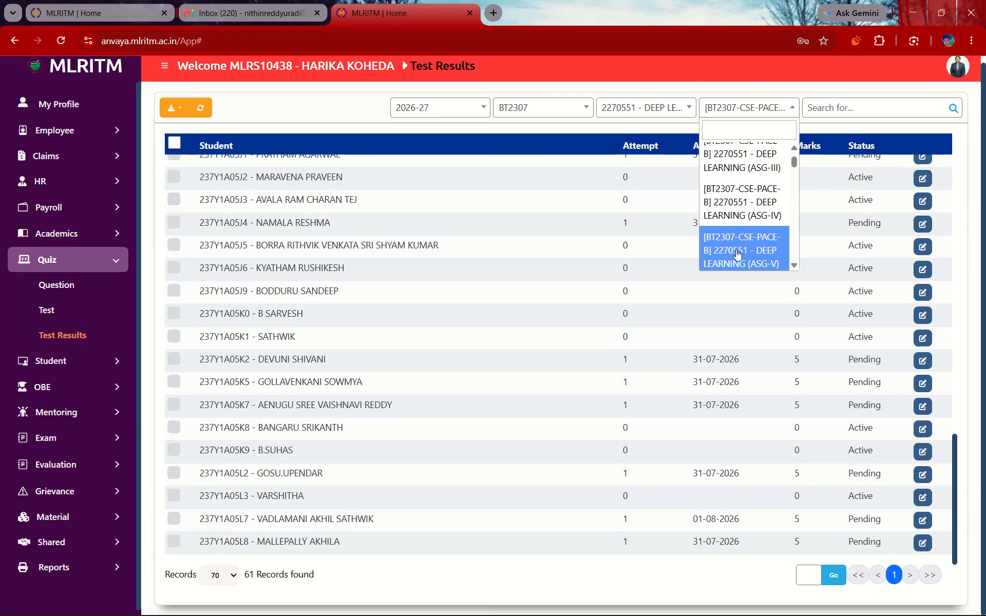
# Locate the next pending ASG-V attempt still at 0 marks for evaluation.
pyautogui.scroll(-3, 771, 364)
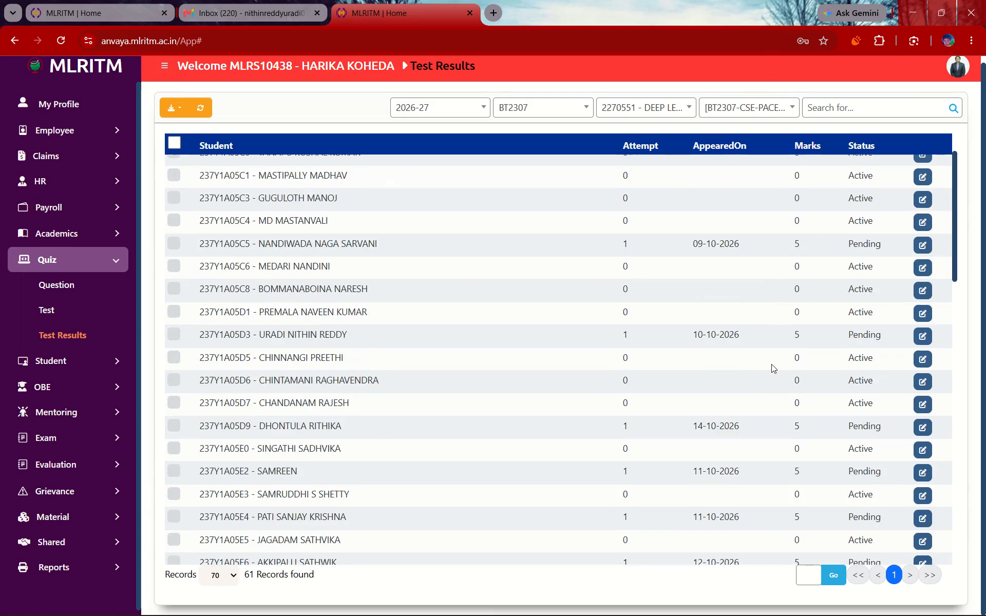
pyautogui.scroll(-8, 771, 364)
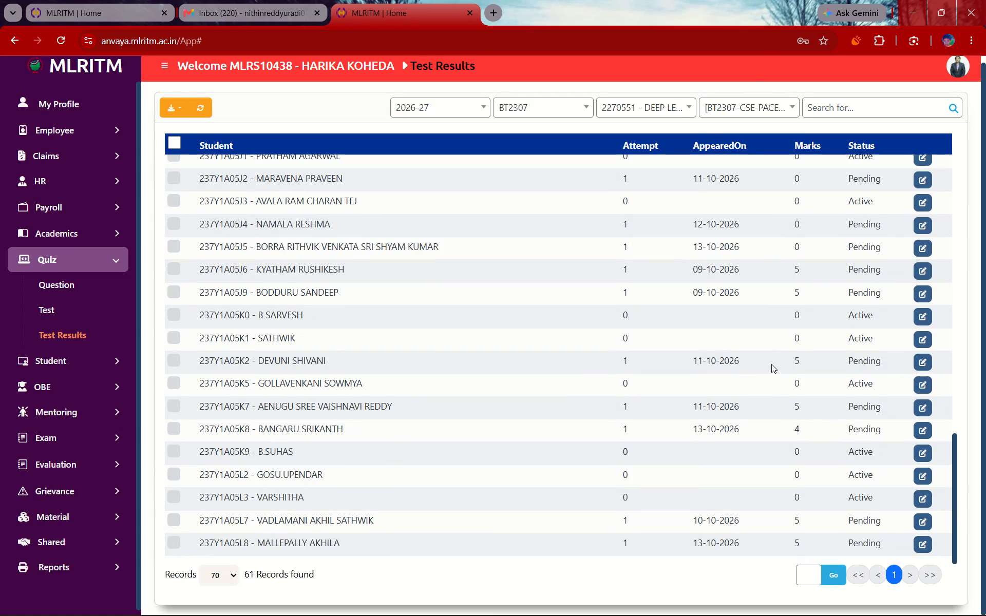
pyautogui.scroll(2, 771, 364)
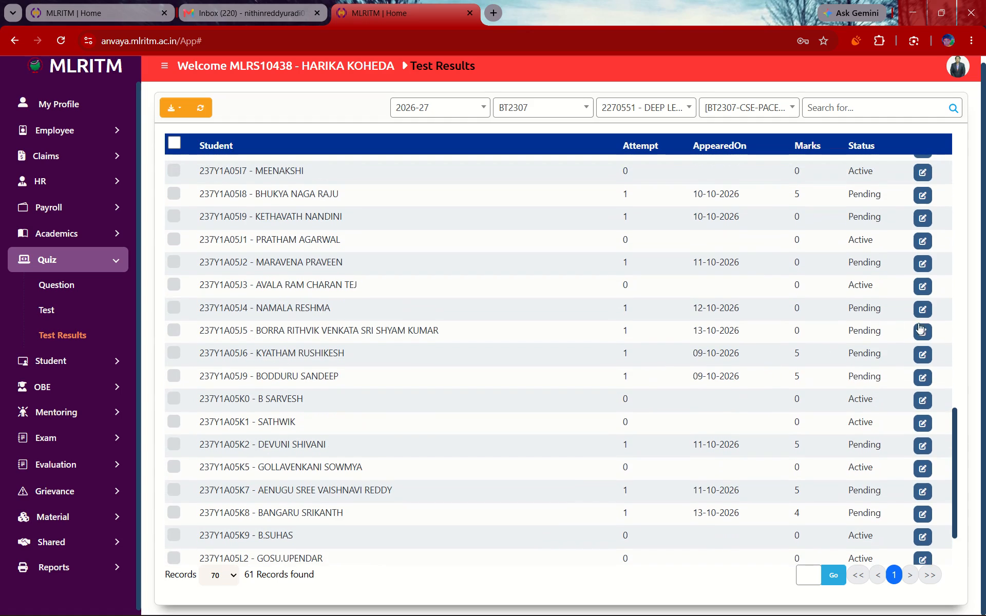
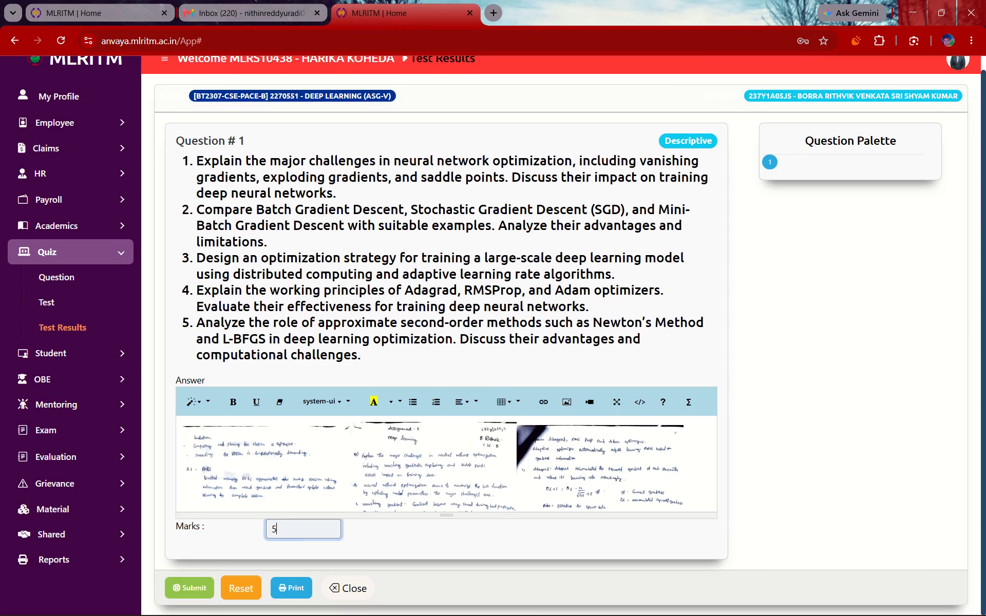
# Set the marks of the open ASG-V attempt dated 13-10-2026 to 5.00 and submit the evaluation.
pyautogui.write('.00')
pyautogui.click(201, 588)
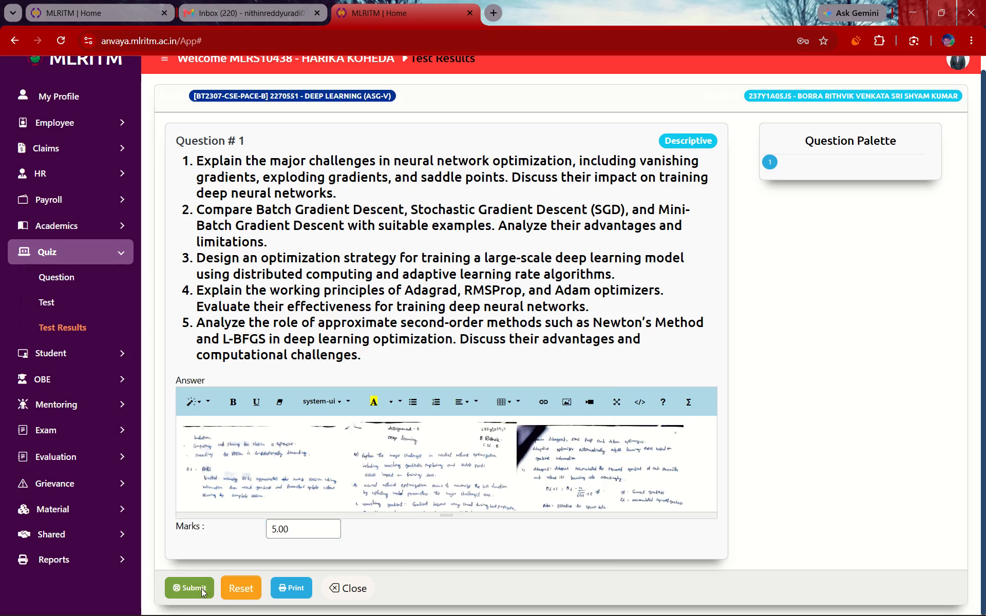
pyautogui.click(471, 415)
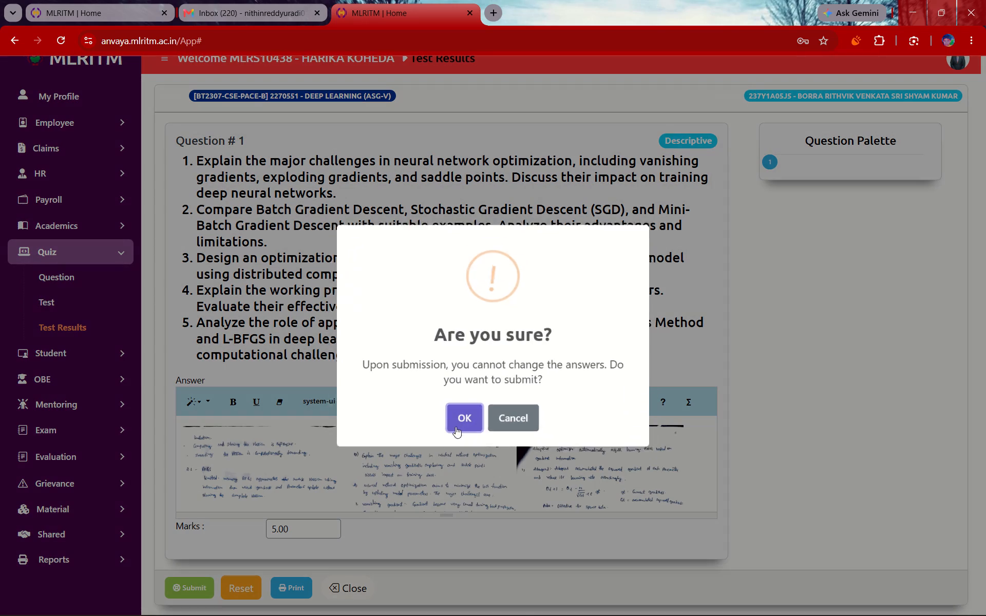
pyautogui.click(466, 429)
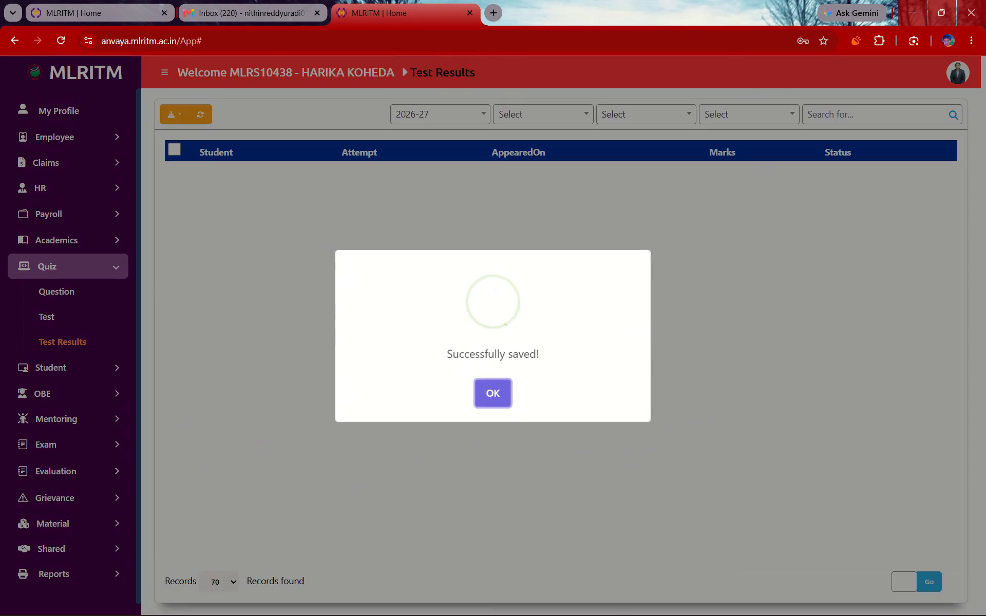
pyautogui.click(498, 398)
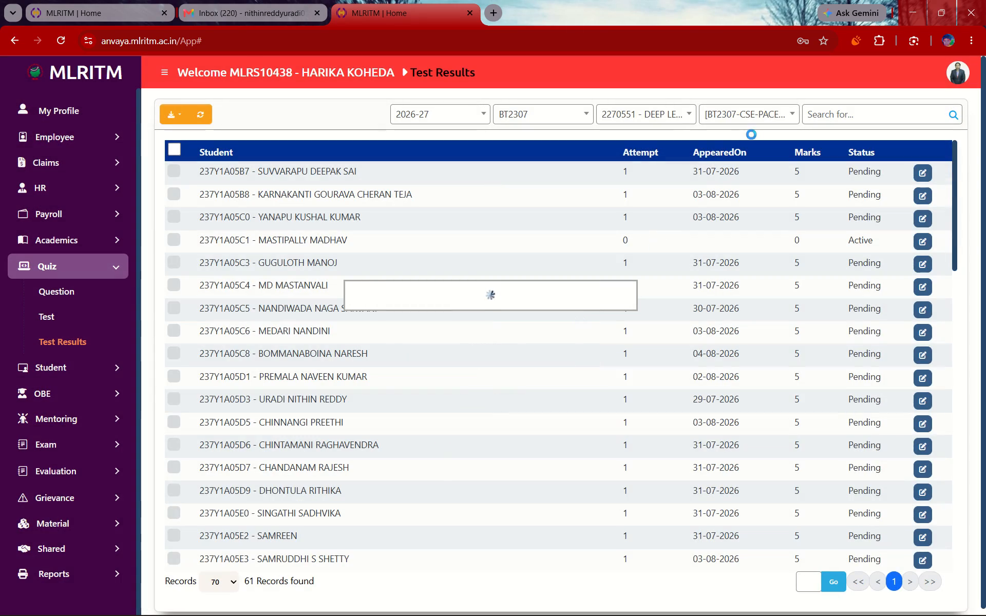
# Filter the test results to the [BT2307-CSE-PACE-B] 2270551 - DEEP LEARNING (ASG-V) test again.
pyautogui.click(762, 121)
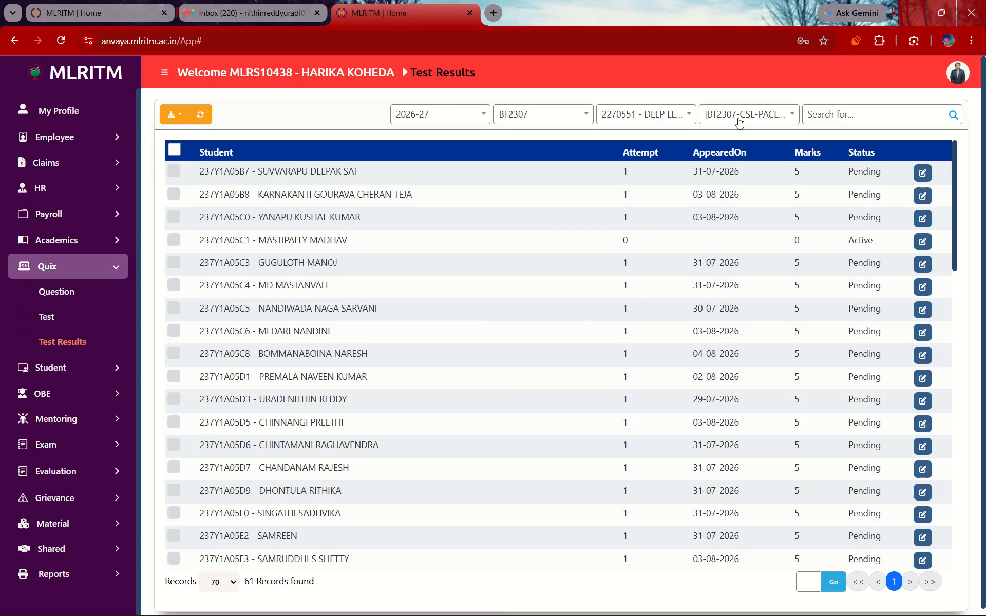
pyautogui.click(747, 113)
pyautogui.scroll(-3, 735, 216)
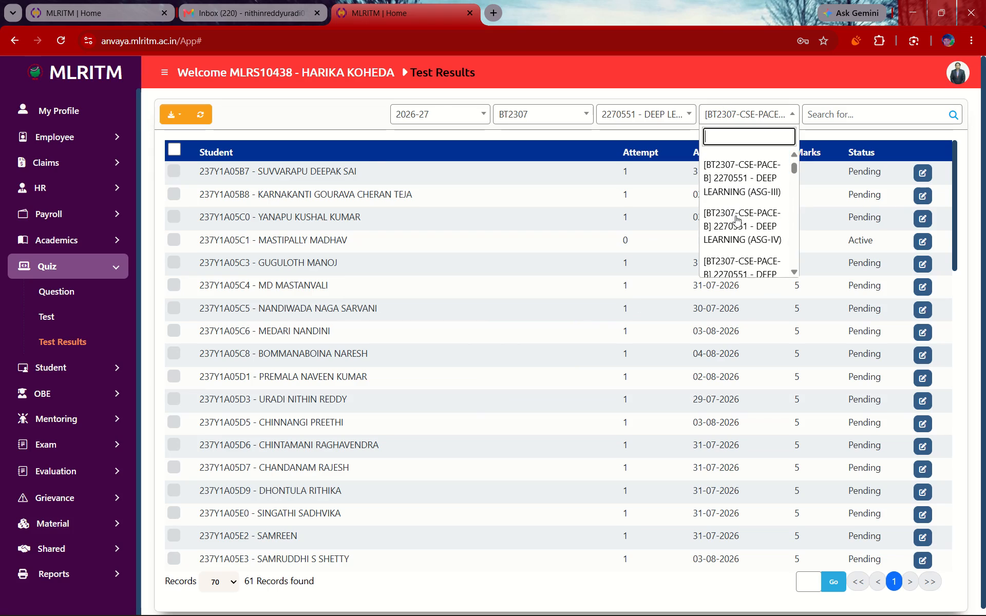
pyautogui.click(735, 216)
pyautogui.click(762, 117)
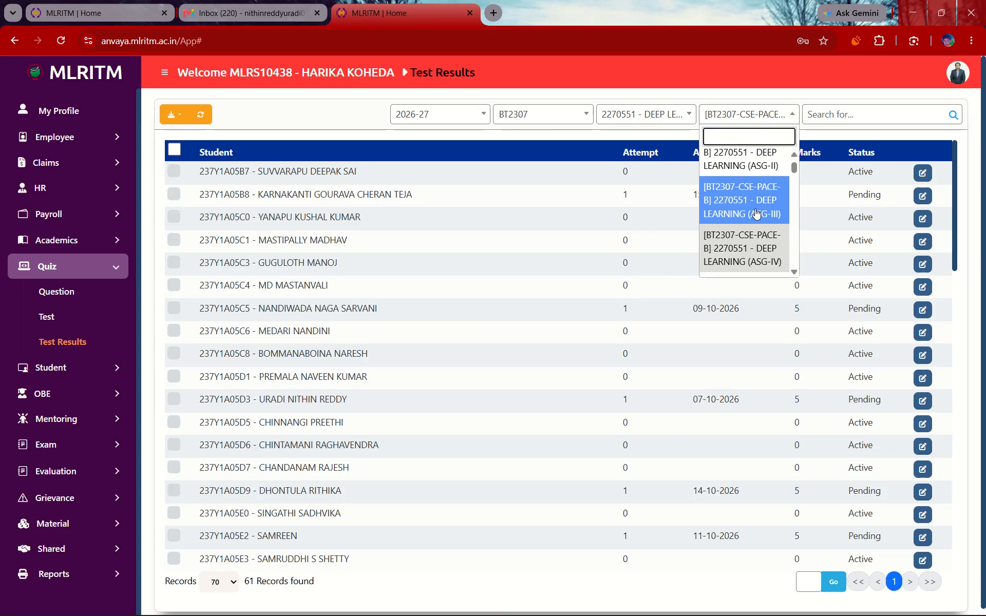
pyautogui.scroll(-1, 755, 208)
pyautogui.click(745, 236)
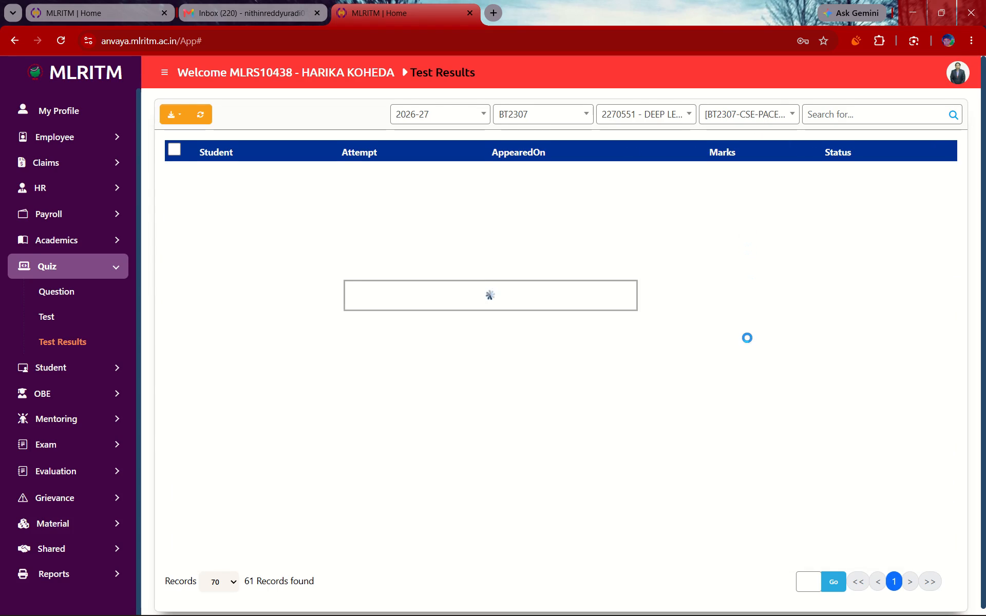
# Open the pending ASG-V attempt dated 10-10-2026 that is still at 0 marks.
pyautogui.scroll(-4, 747, 338)
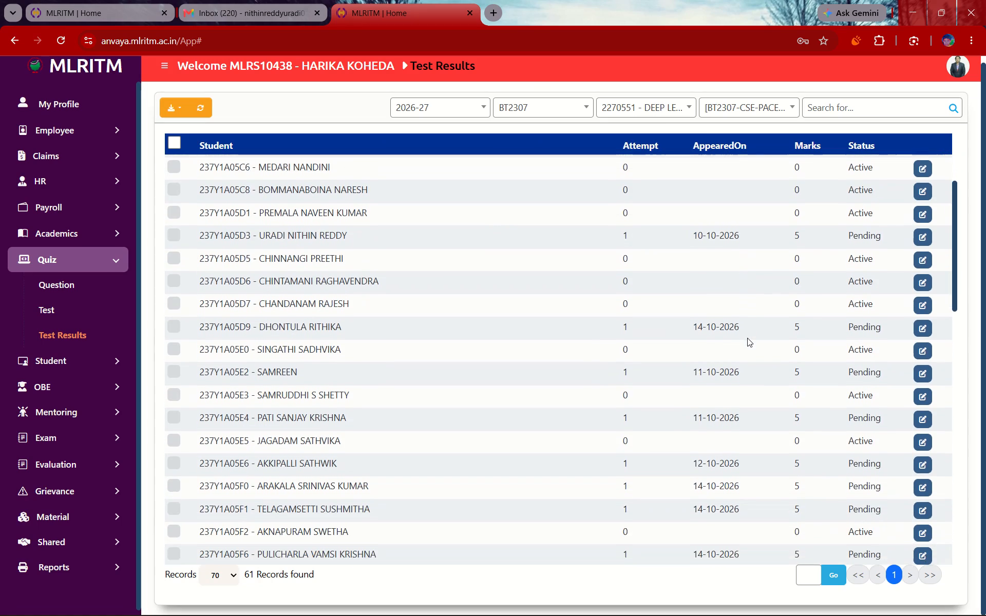
pyautogui.scroll(-7, 747, 338)
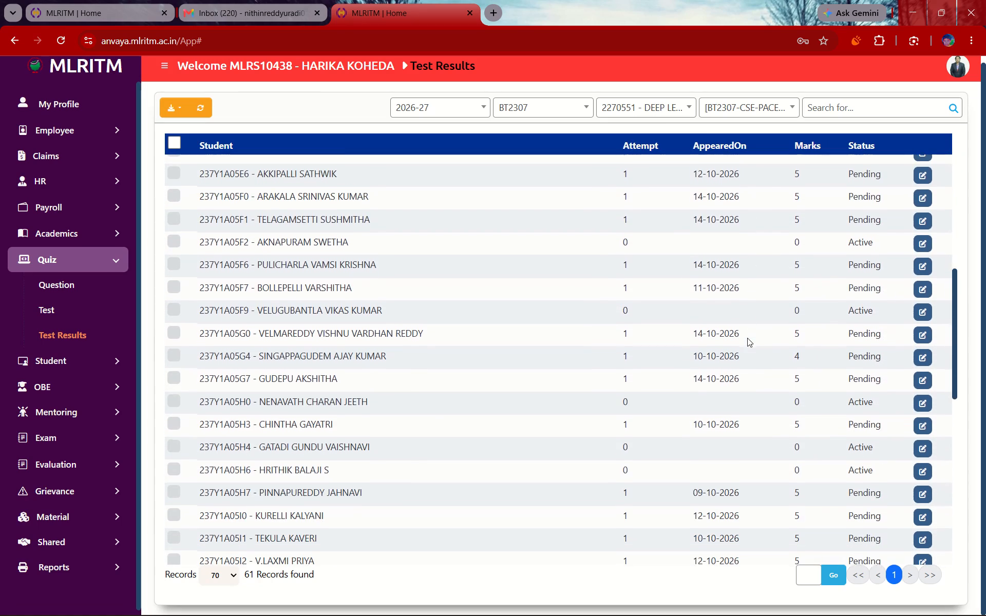
pyautogui.scroll(-2, 747, 338)
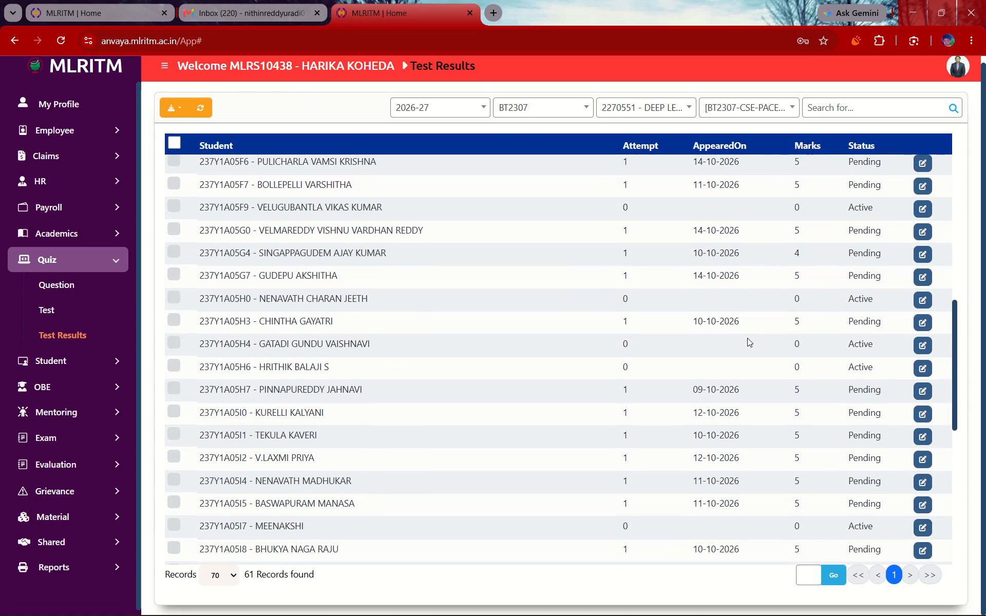
pyautogui.scroll(-1, 747, 338)
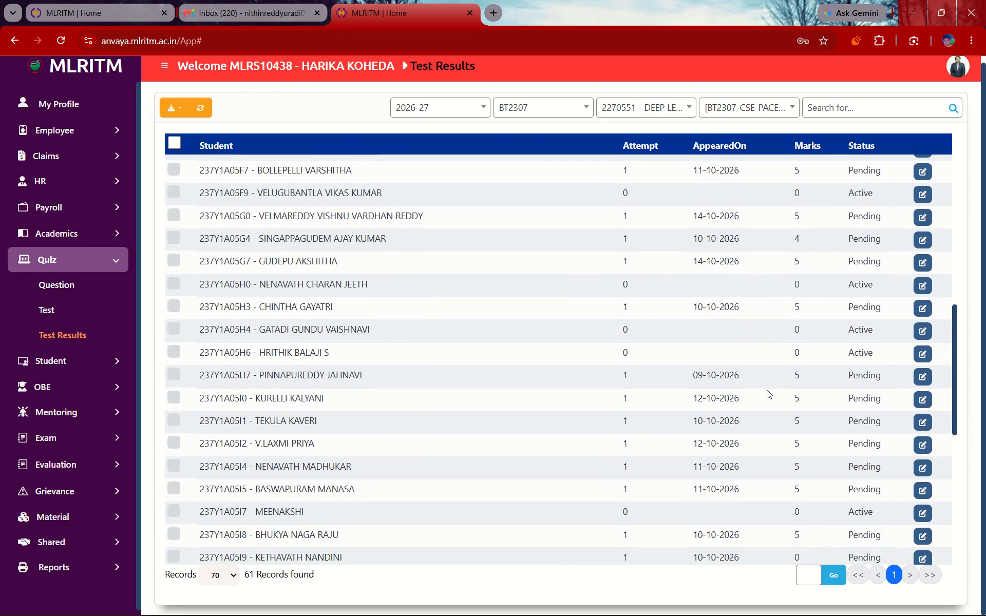
pyautogui.scroll(-4, 767, 390)
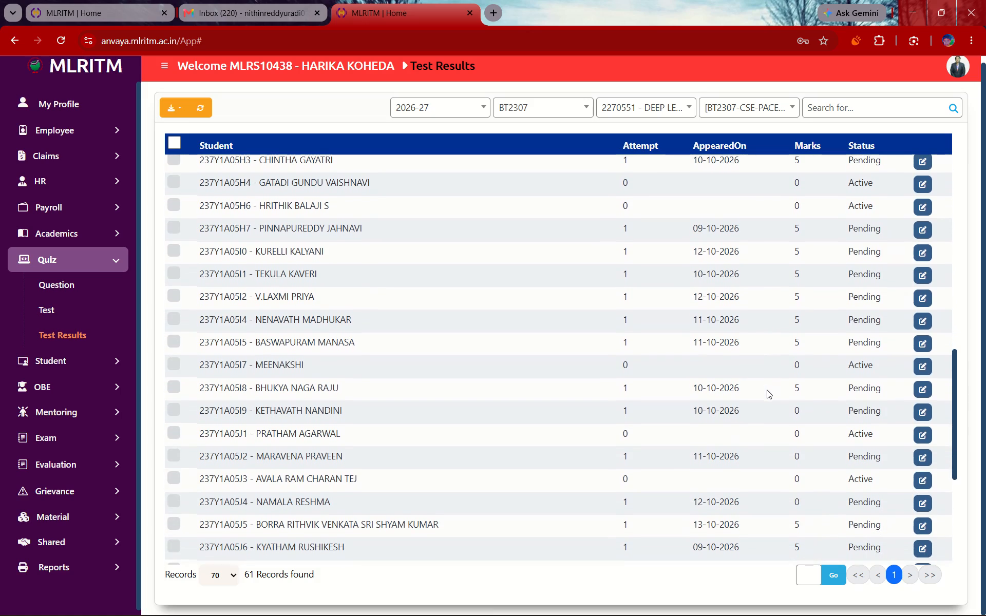
pyautogui.click(924, 406)
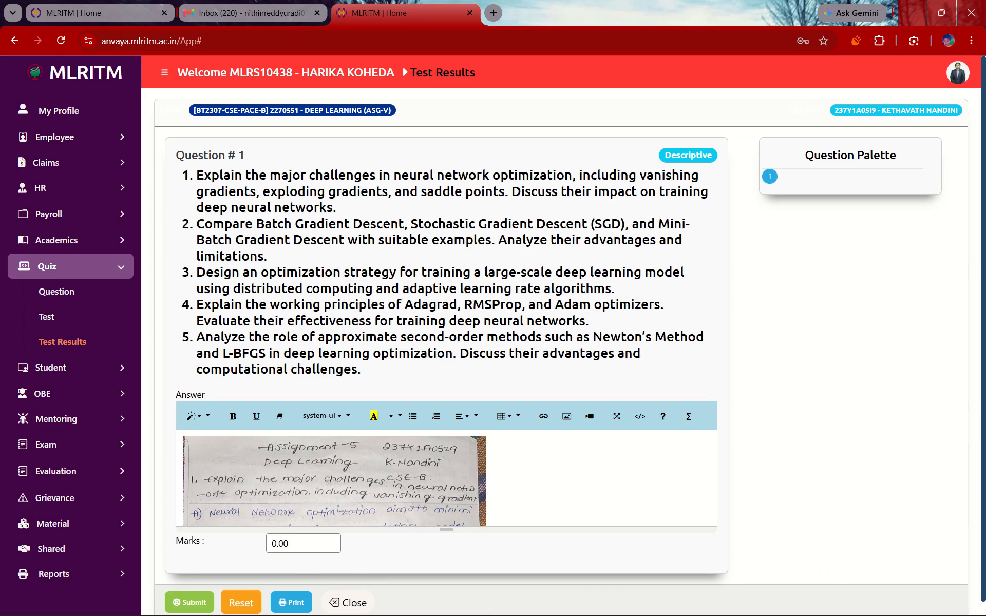
# Set the marks of the open 10-10-2026 attempt to 5.00 and submit the evaluation.
pyautogui.click(309, 542)
pyautogui.press('BackSpace')
pyautogui.write('5.00')
pyautogui.click(207, 601)
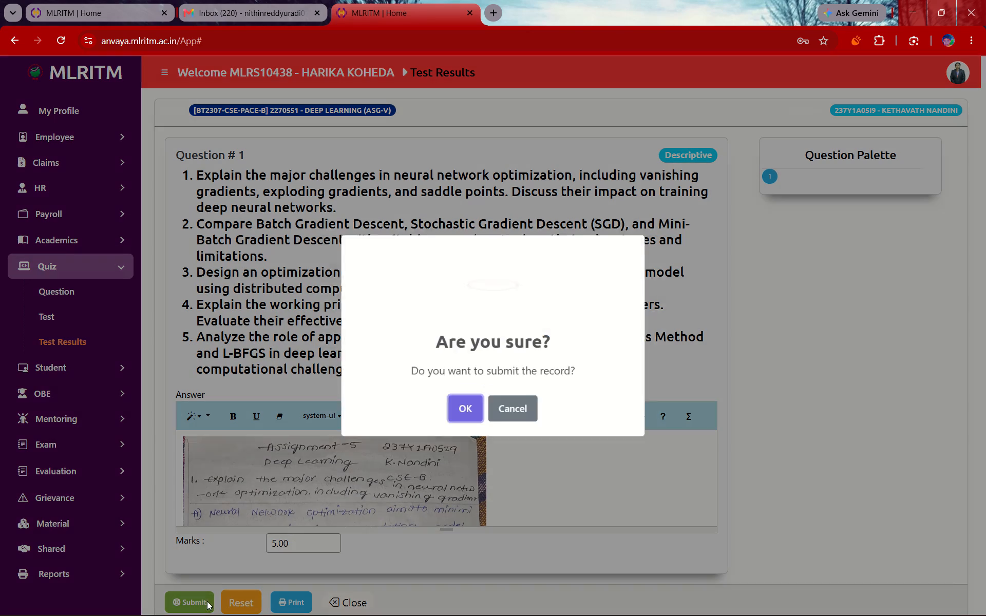
pyautogui.click(462, 407)
pyautogui.click(463, 420)
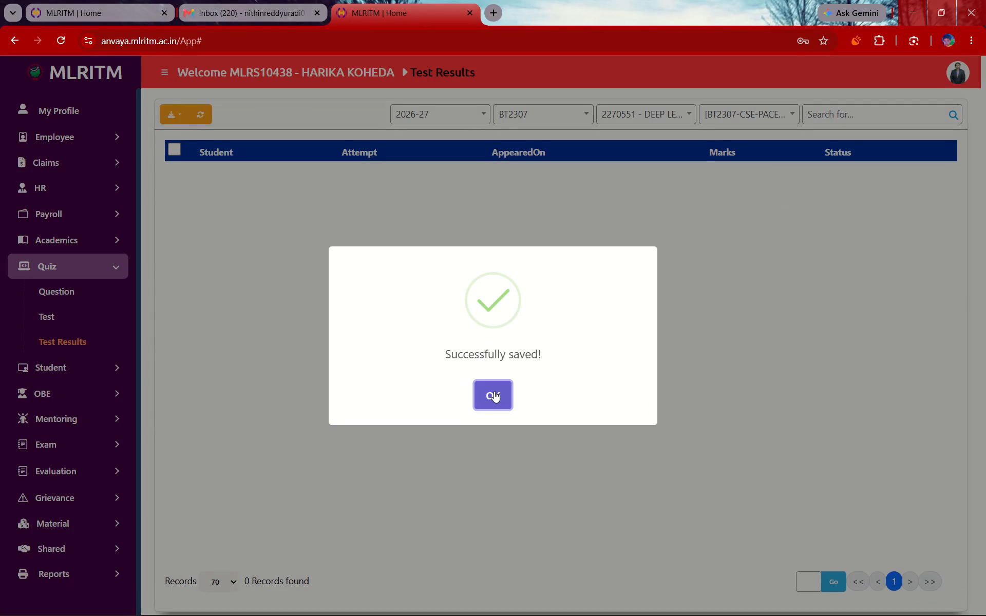
pyautogui.click(494, 392)
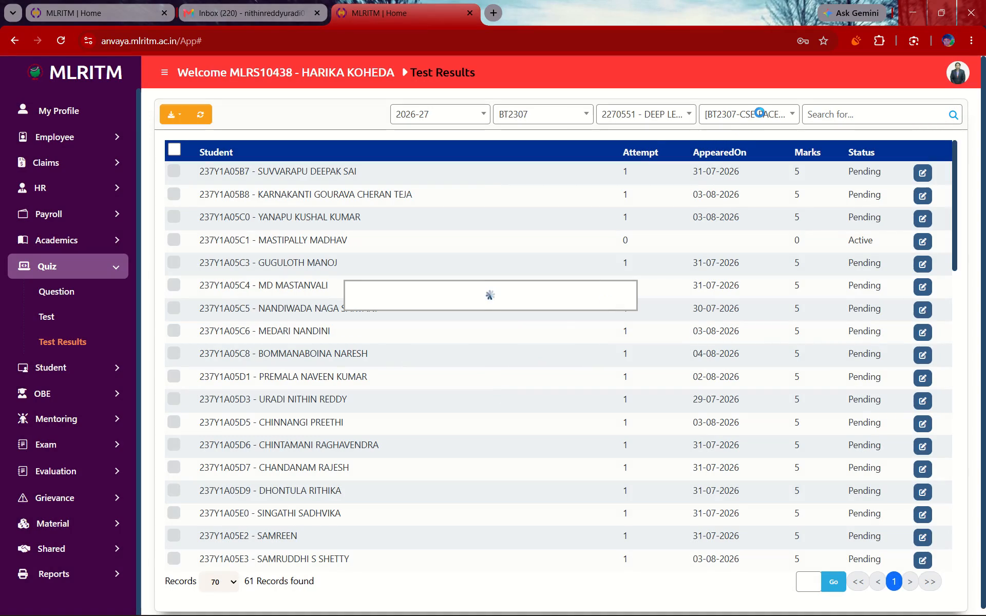
# Filter the test results to the 2270551 - DEEP LEARNING (ASG-V) test of BT2307-CSE-PACE-B again.
pyautogui.click(760, 112)
pyautogui.click(744, 118)
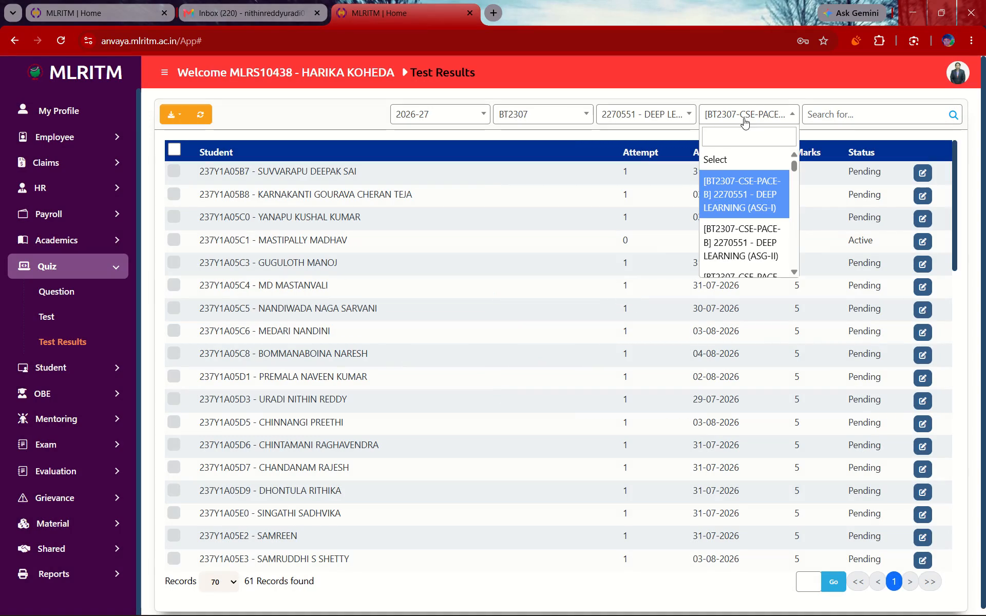
pyautogui.scroll(-3, 722, 227)
pyautogui.click(745, 231)
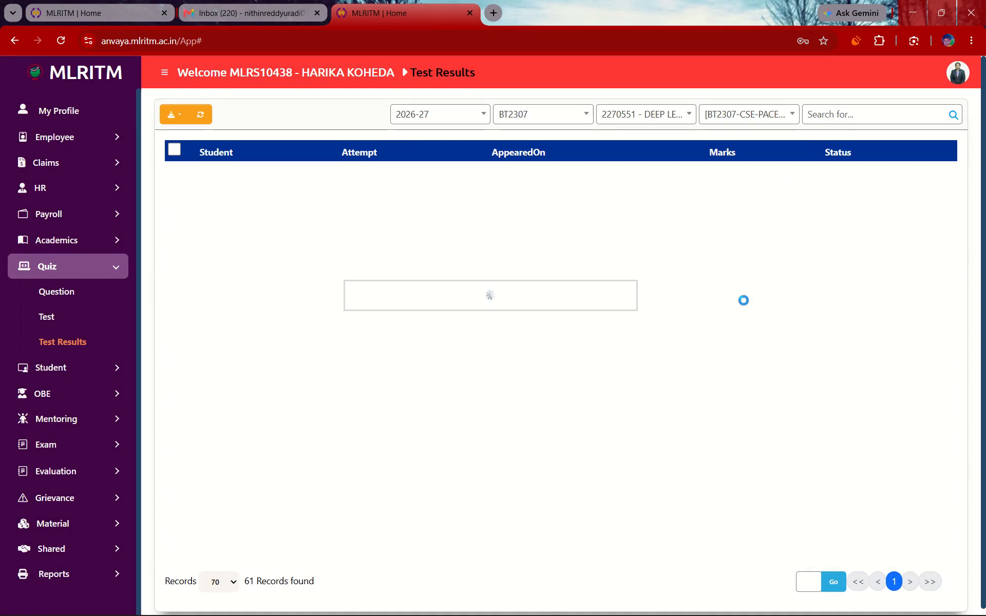
# Check the lower part of the list for ungraded attempts and open the pending one dated 11-10-2026 still at 0 marks.
pyautogui.scroll(-6, 744, 342)
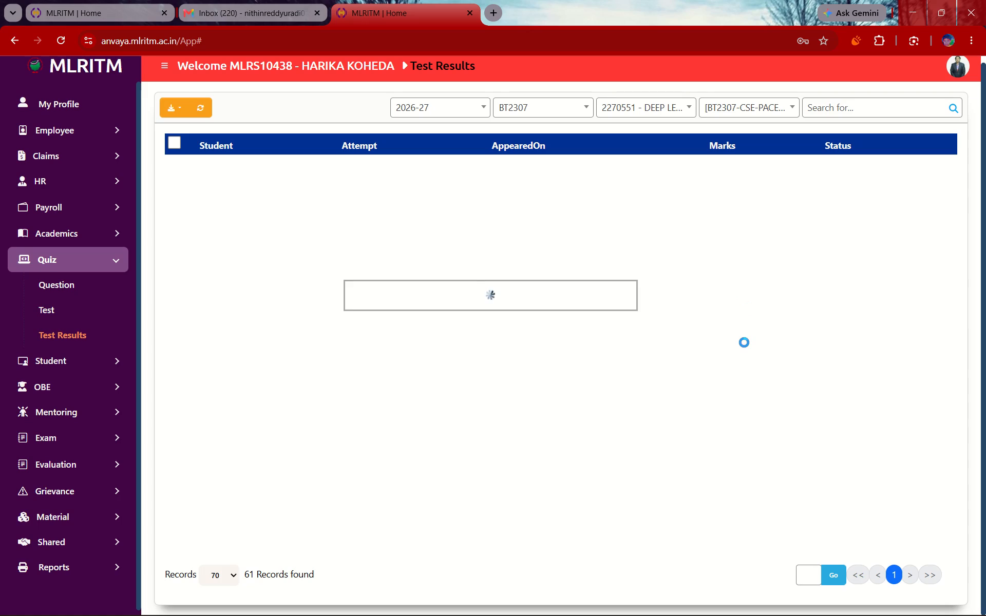
pyautogui.scroll(-18, 744, 342)
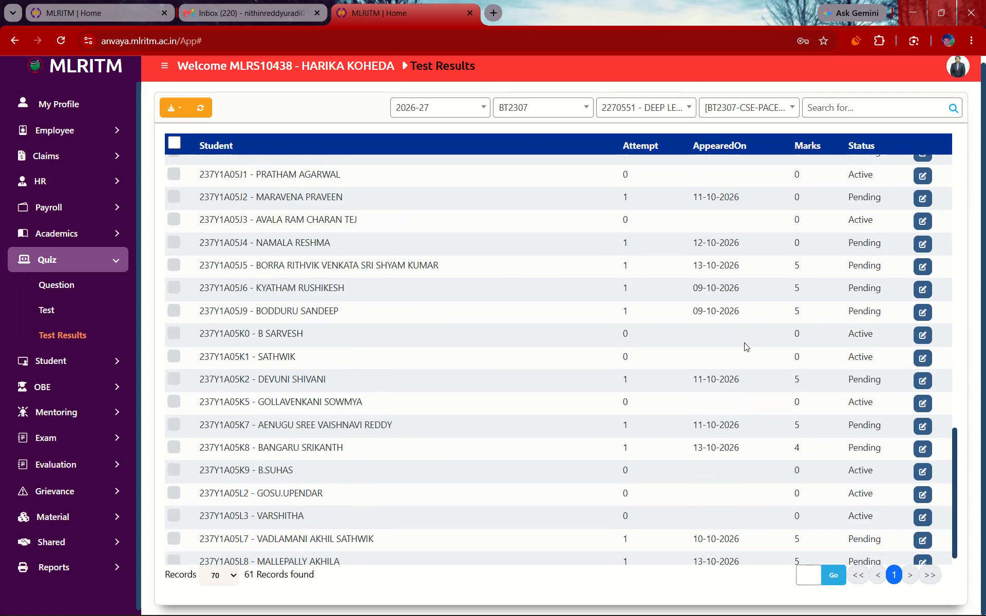
pyautogui.scroll(-2, 744, 342)
pyautogui.scroll(2, 744, 342)
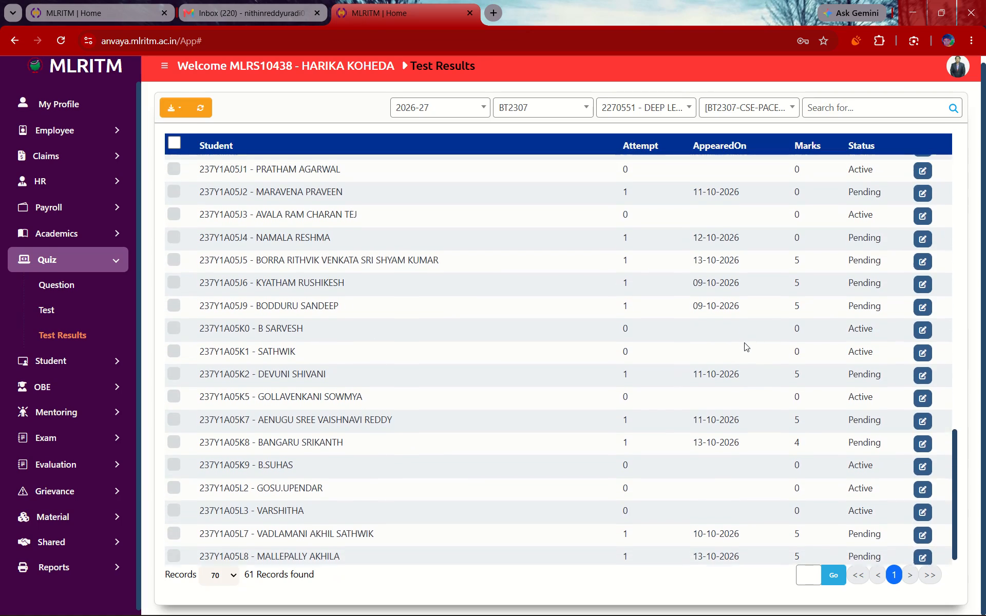
pyautogui.scroll(4, 744, 342)
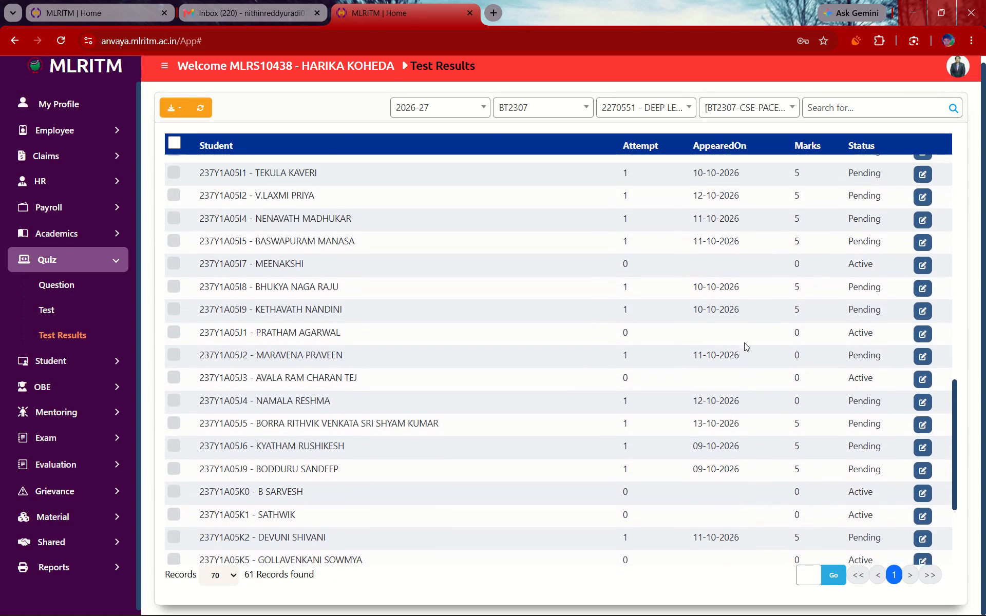
pyautogui.scroll(1, 744, 342)
pyautogui.click(925, 368)
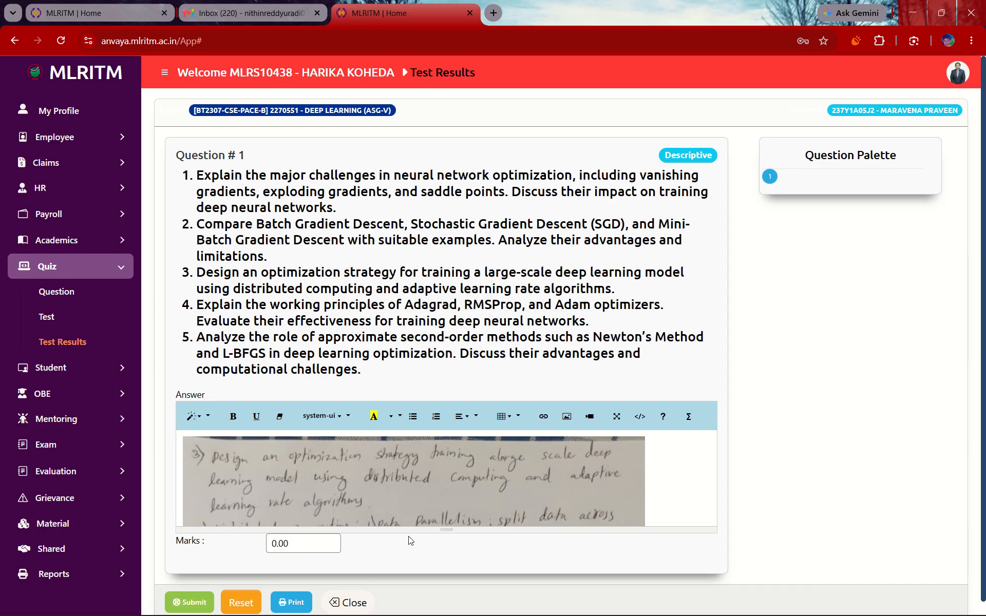
# Look through the answer of the 11-10-2026 attempt, set its marks to 5.00 and submit the evaluation.
pyautogui.scroll(-1, 408, 536)
pyautogui.scroll(-4, 420, 468)
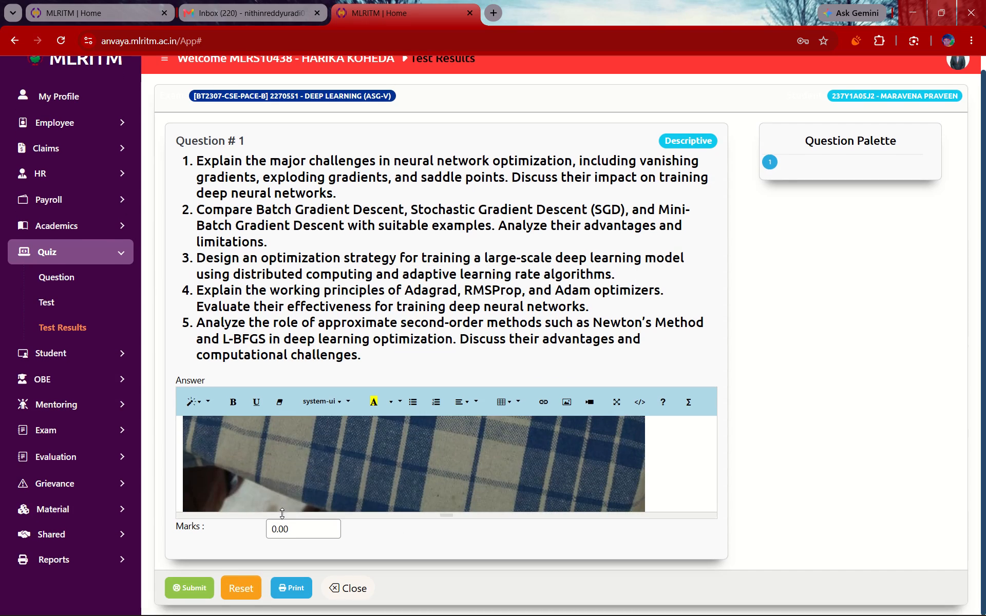
pyautogui.click(299, 528)
pyautogui.press('BackSpace')
pyautogui.write('5.00')
pyautogui.click(185, 596)
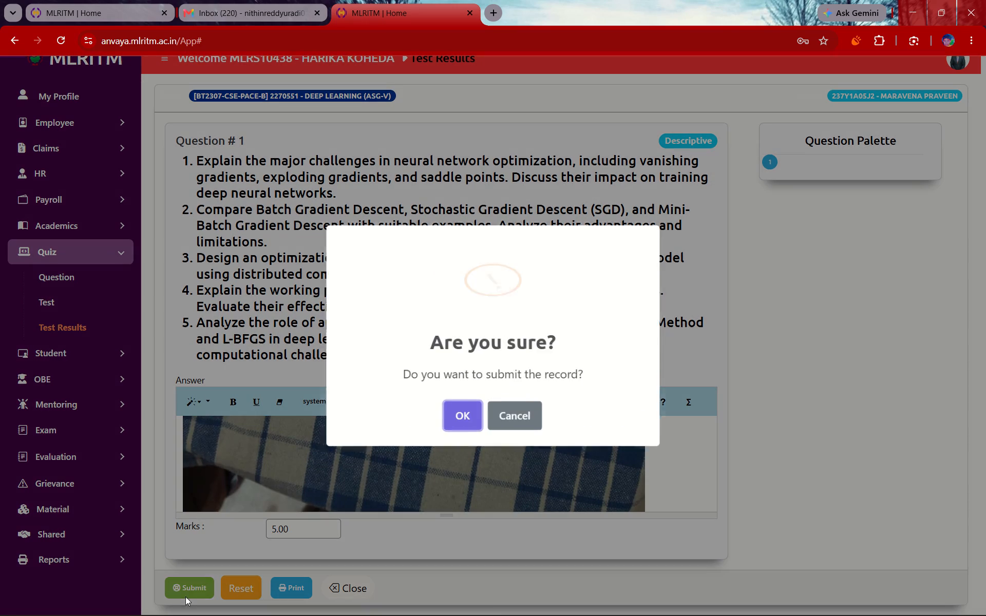
pyautogui.click(464, 410)
pyautogui.click(469, 418)
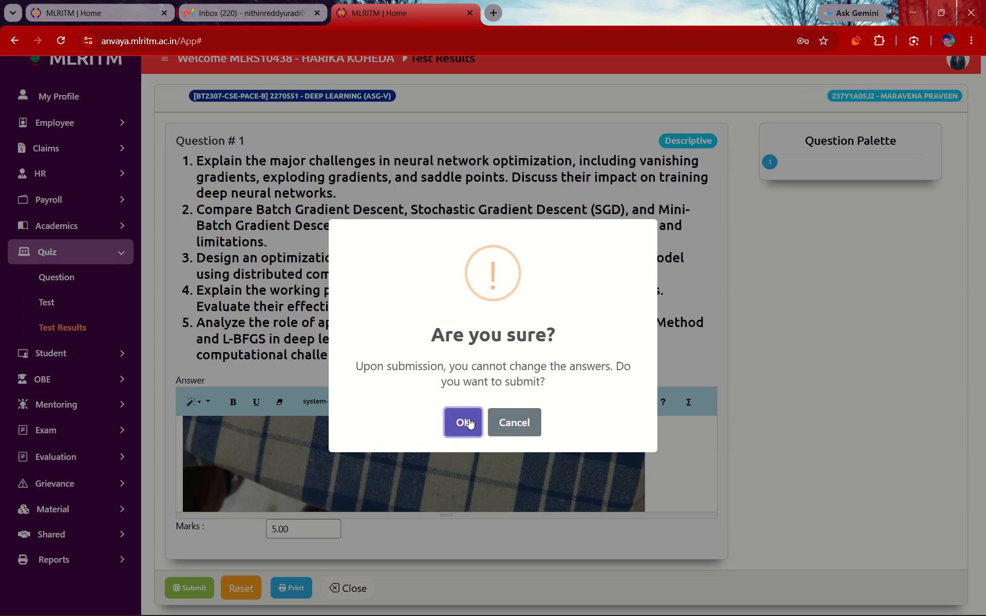
pyautogui.click(498, 397)
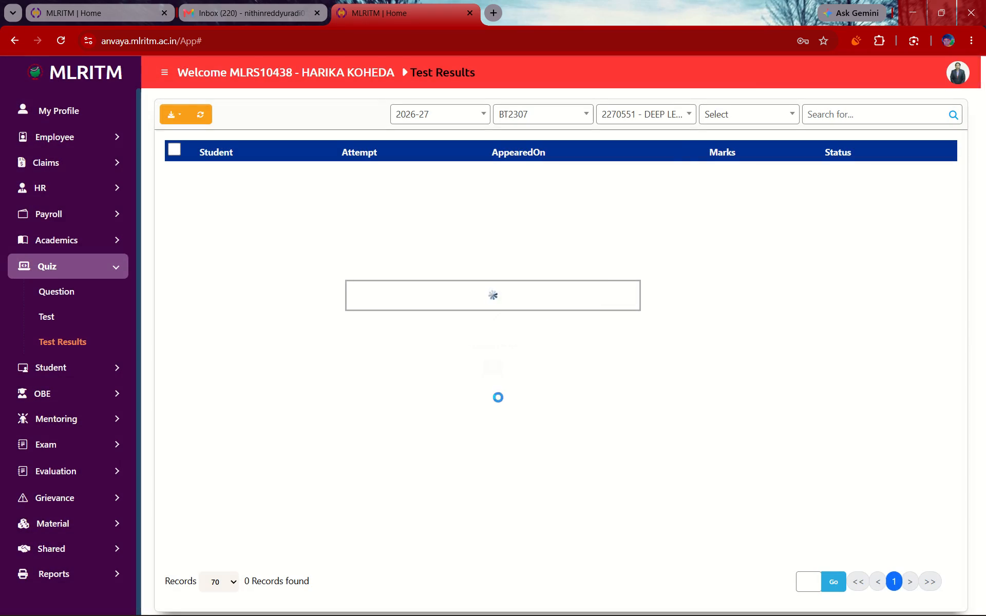
# Filter the test results once more to the BT2307-CSE-PACE-B 2270551 - DEEP LEARNING (ASG-V) test.
pyautogui.click(749, 116)
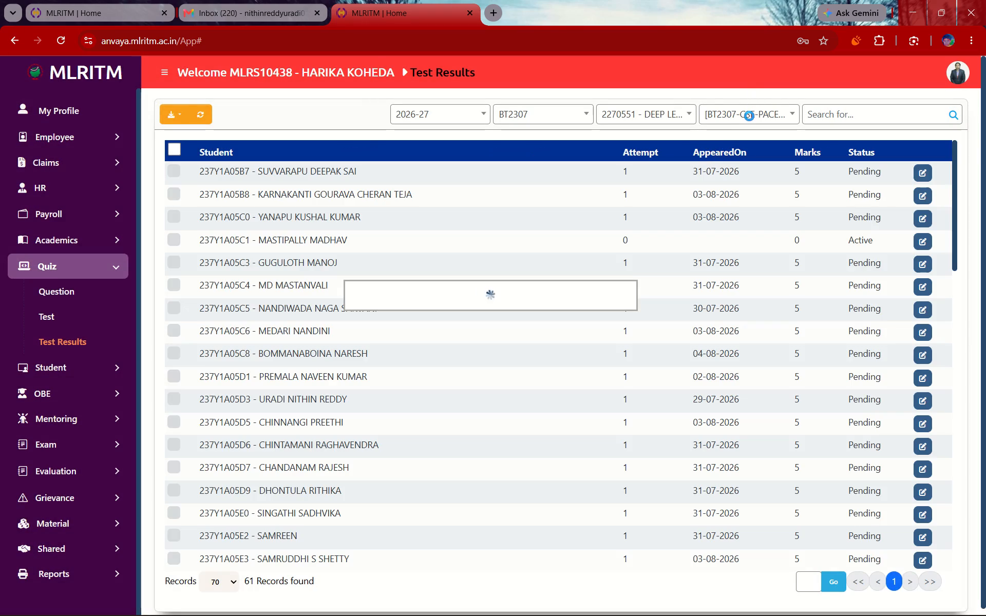
pyautogui.click(788, 110)
pyautogui.click(788, 110)
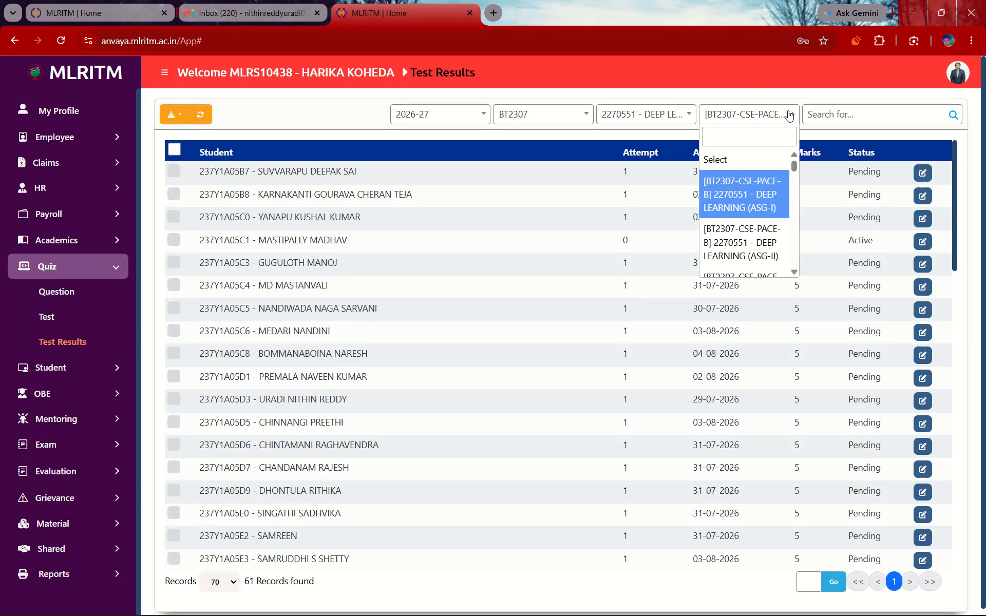
pyautogui.scroll(-4, 767, 191)
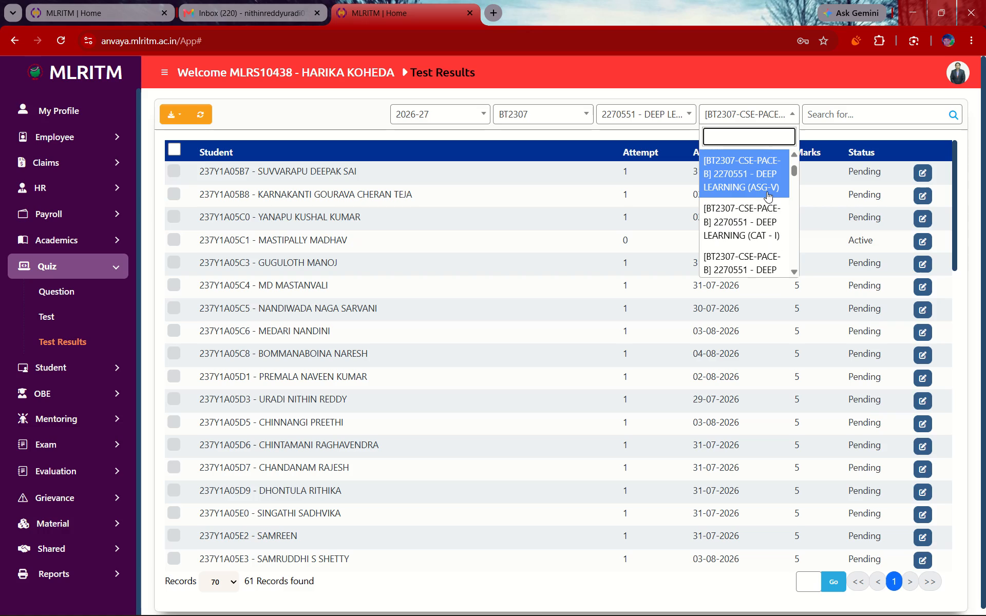
pyautogui.click(765, 177)
# Open the pending ASG-V attempt dated 12-10-2026 that is still at 0 marks.
pyautogui.scroll(-6, 771, 359)
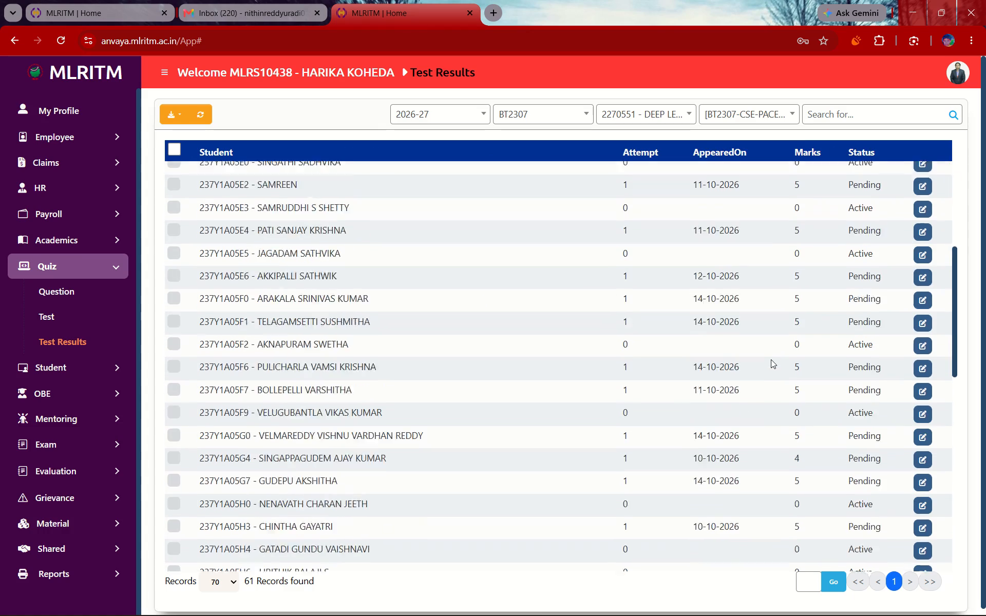
pyautogui.scroll(-8, 771, 359)
pyautogui.scroll(1, 844, 398)
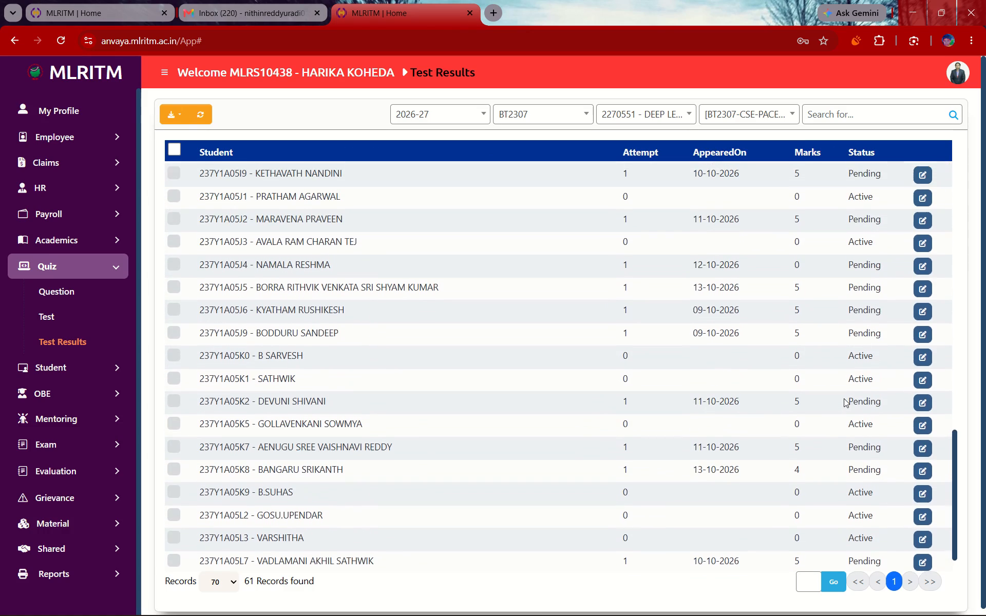
pyautogui.scroll(3, 844, 398)
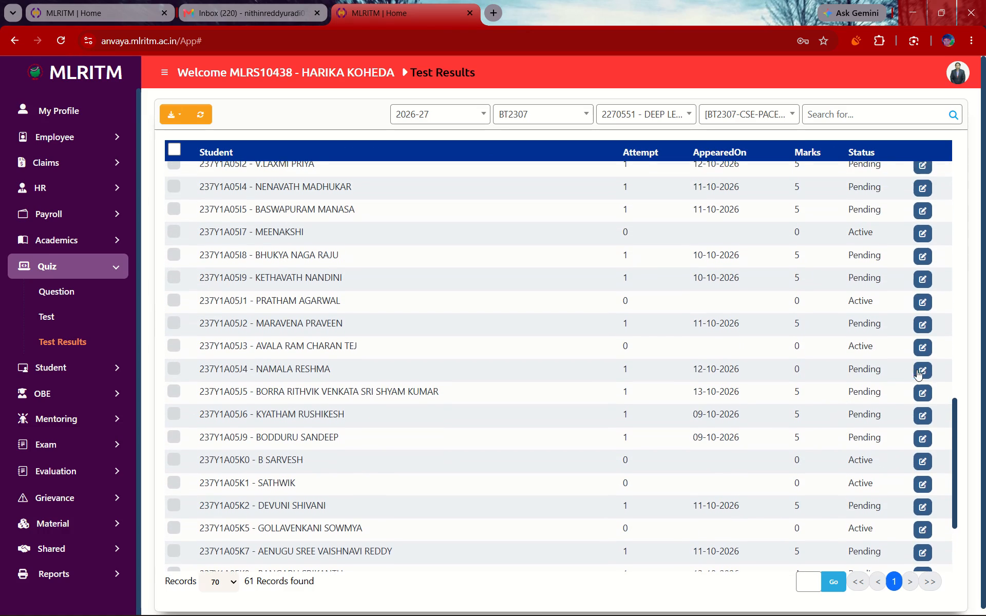
pyautogui.click(927, 373)
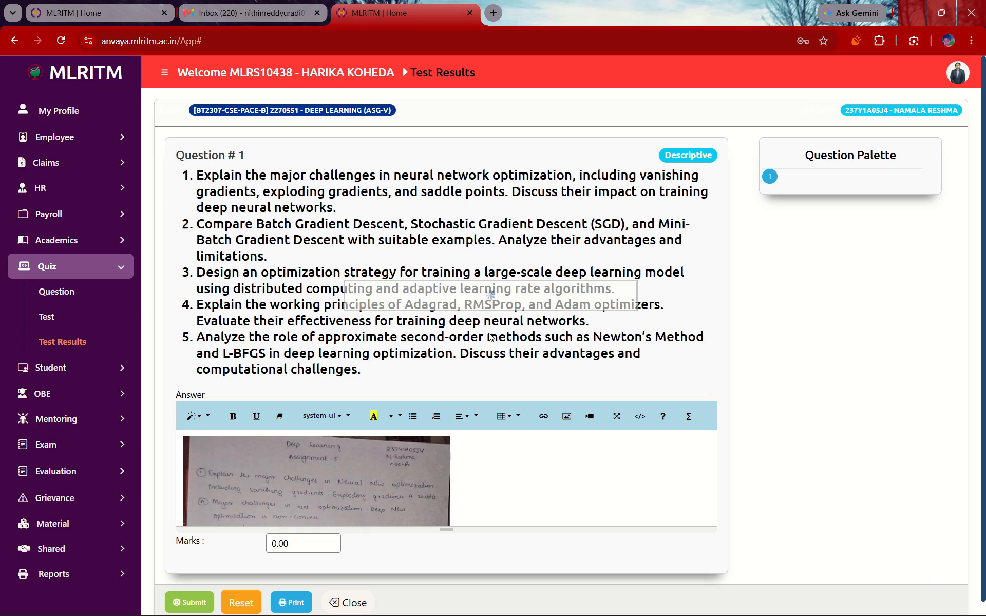
# Set the marks of the opened ASG-V attempt to 5.00 and submit the evaluation.
pyautogui.click(317, 540)
pyautogui.press('BackSpace')
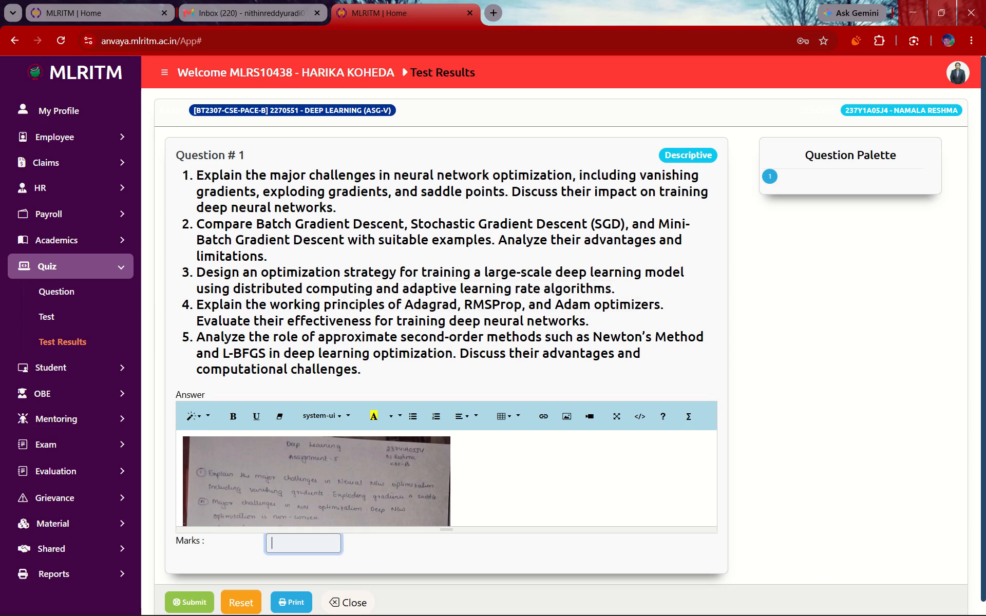
pyautogui.write('5.00')
pyautogui.click(176, 610)
pyautogui.click(469, 414)
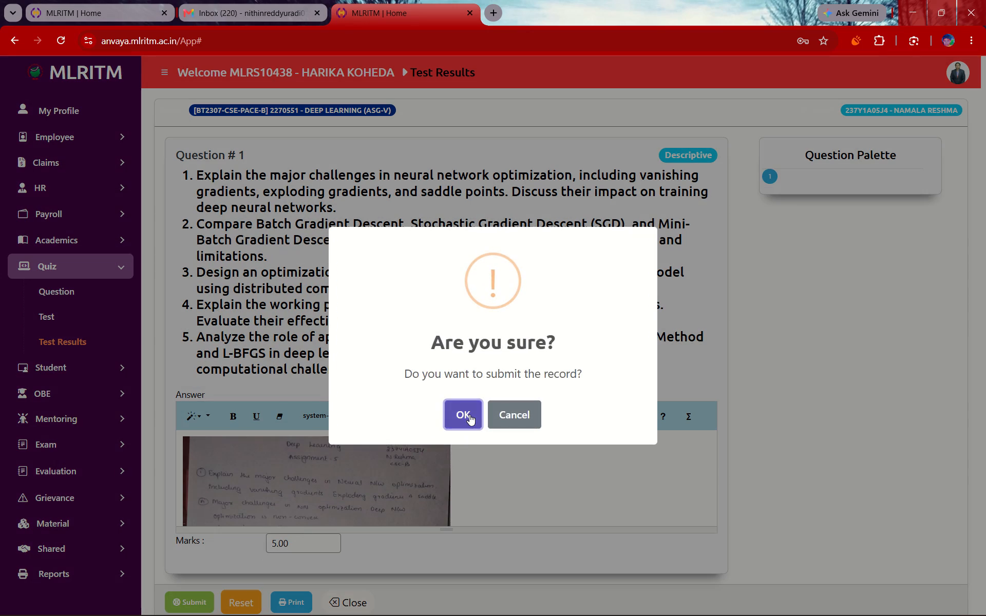
pyautogui.click(460, 419)
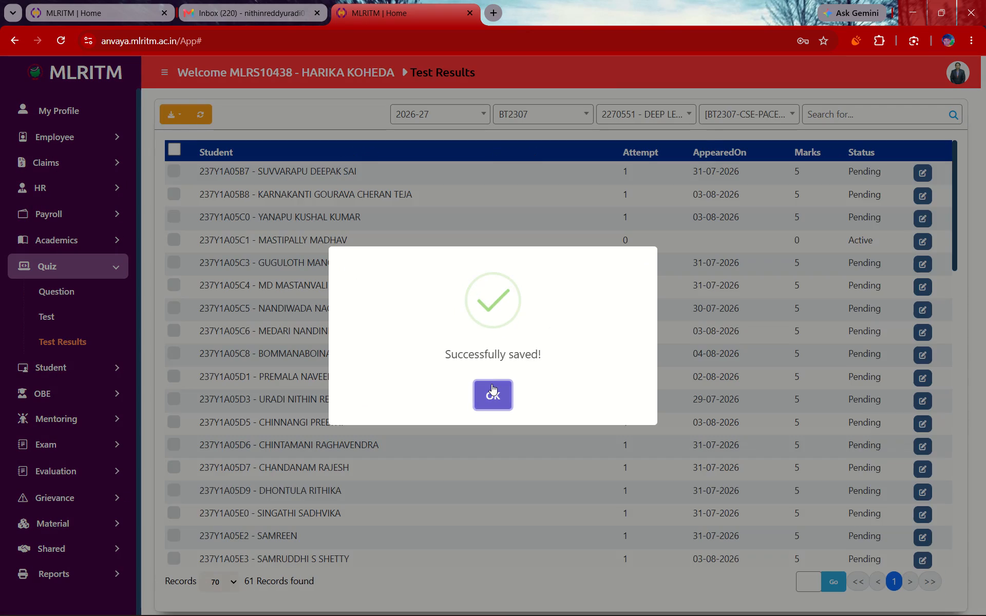
pyautogui.click(491, 384)
# Filter the test results to the BT2307-CSE-PACE-B 2270551 - DEEP LEARNING (ASG-V) test.
pyautogui.click(759, 106)
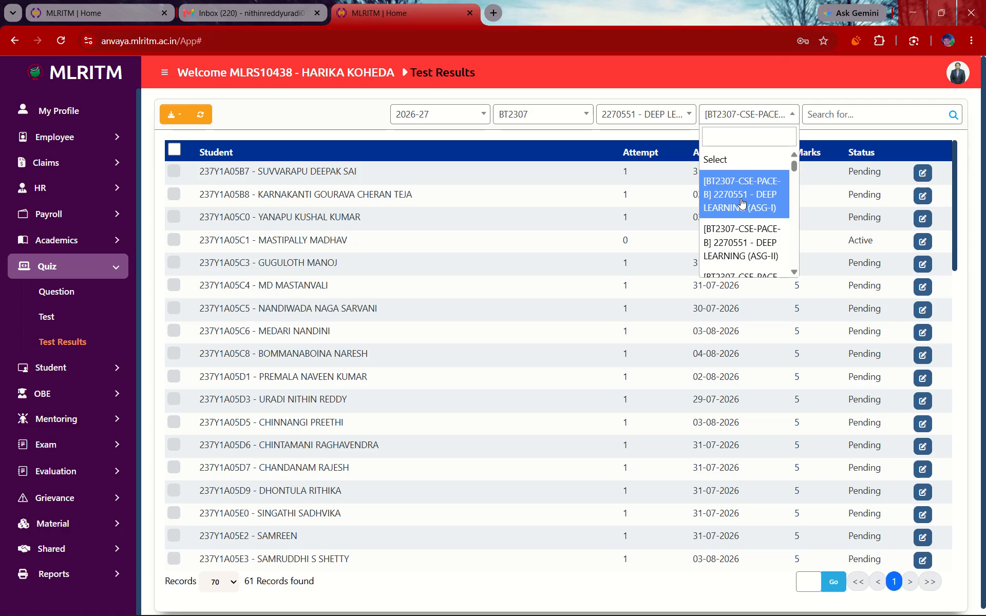
pyautogui.scroll(-4, 741, 198)
pyautogui.click(741, 227)
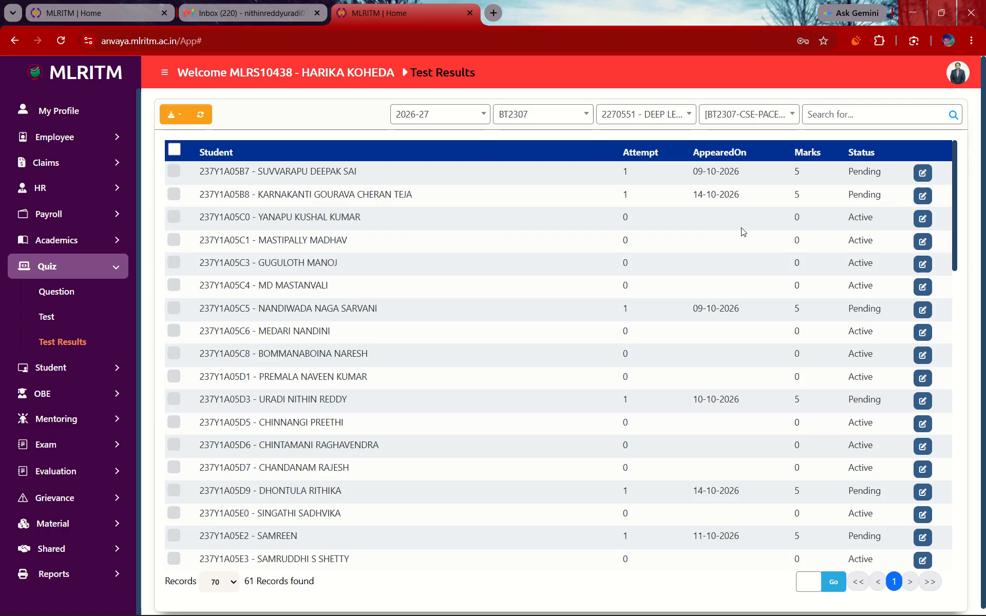
# Check the whole ASG-V list, down to the end and back up, for pending attempts without marks.
pyautogui.scroll(-7, 741, 227)
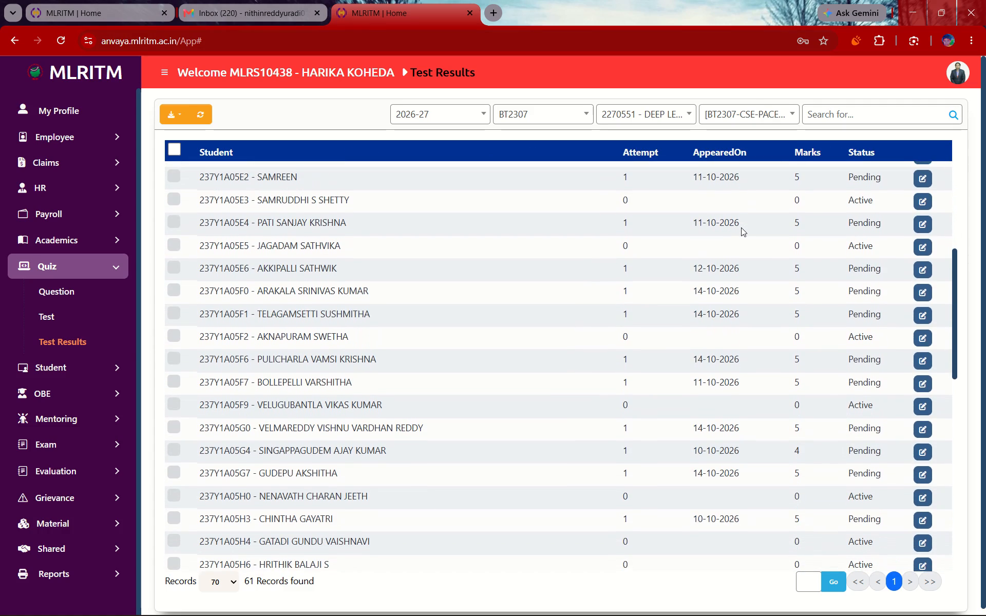
pyautogui.scroll(-1, 768, 319)
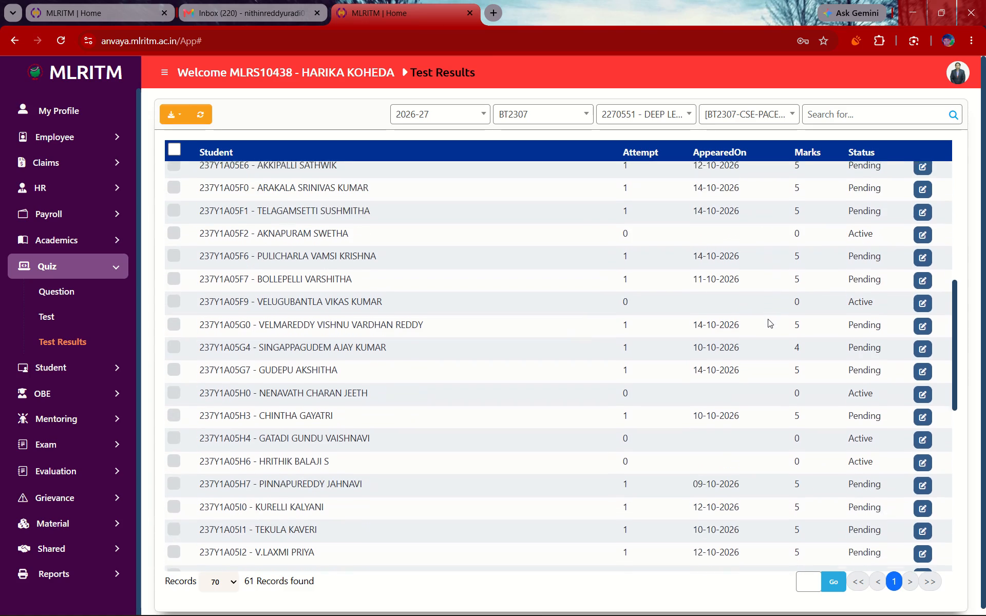
pyautogui.scroll(-5, 768, 319)
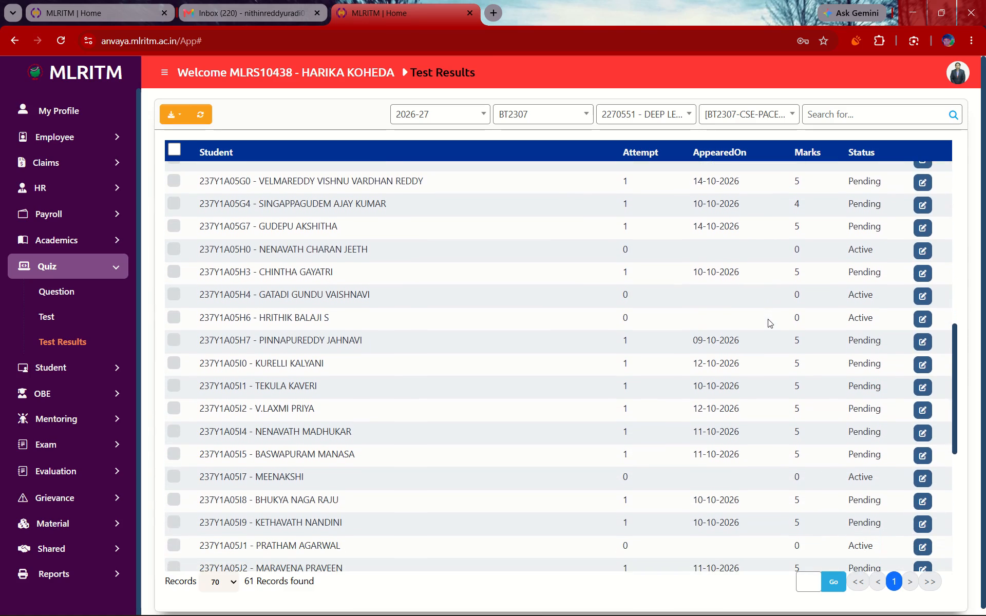
pyautogui.scroll(-5, 768, 319)
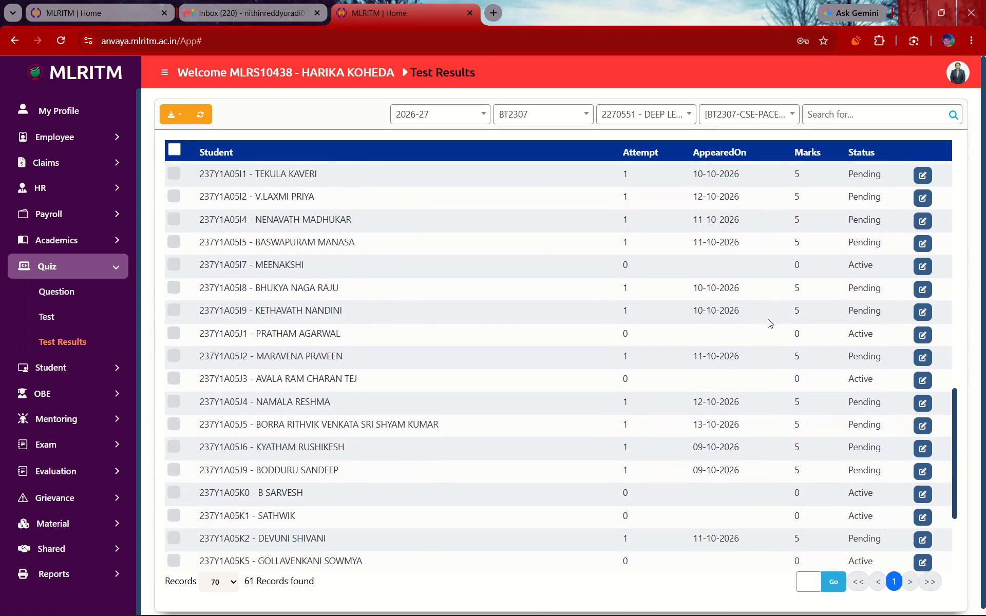
pyautogui.scroll(-3, 768, 319)
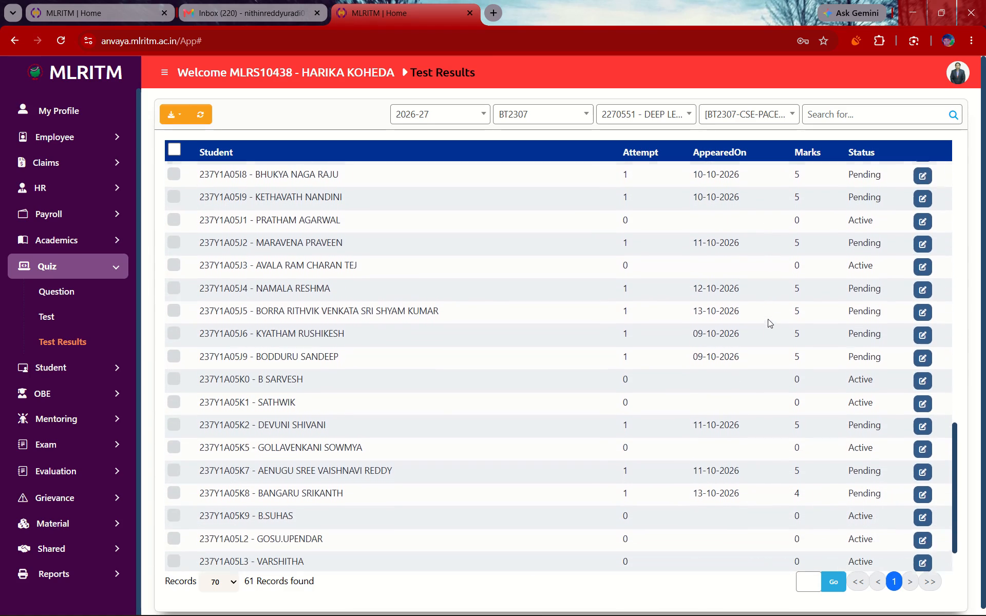
pyautogui.scroll(-1, 768, 319)
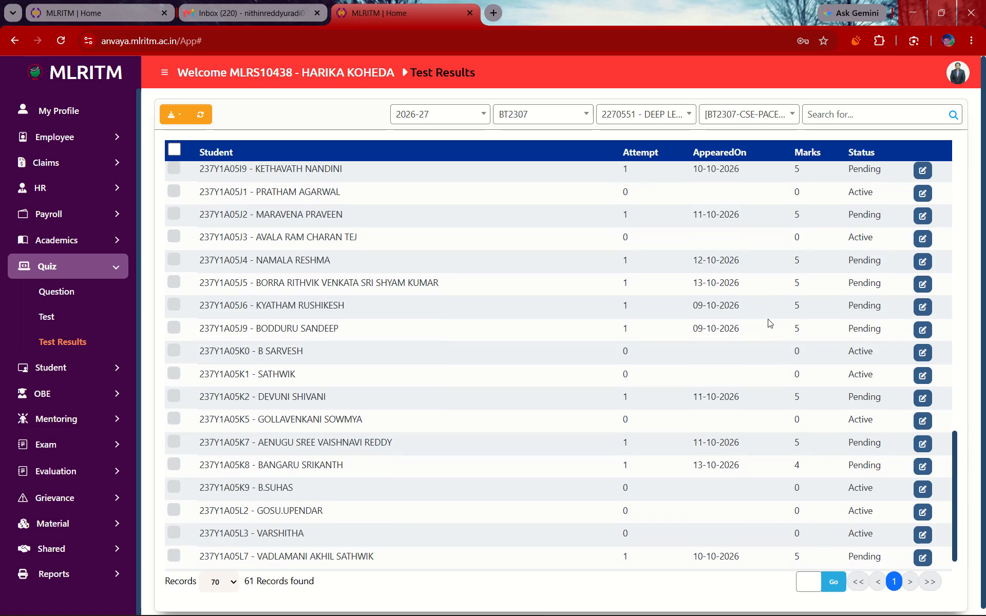
pyautogui.scroll(-2, 804, 396)
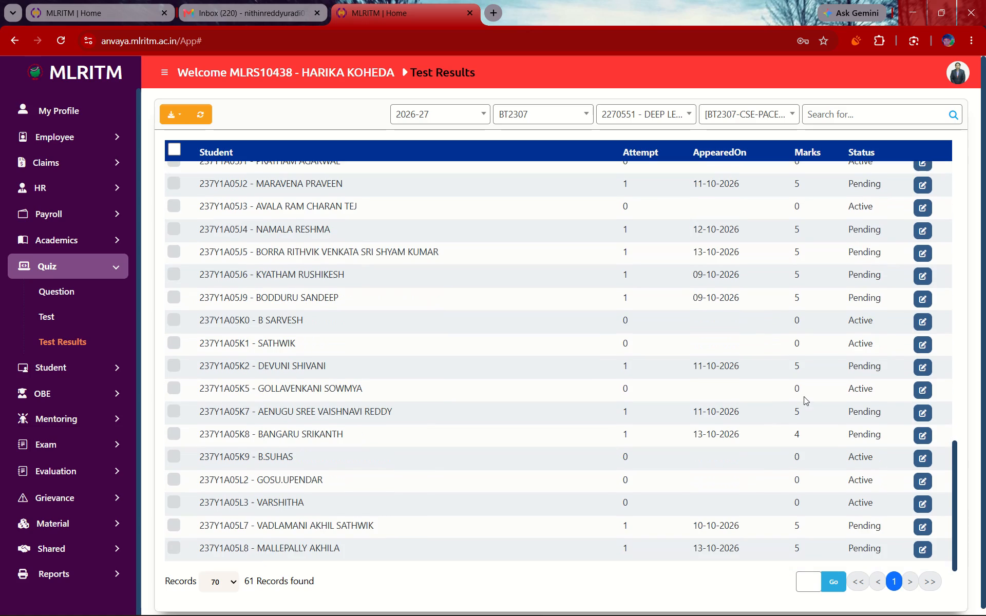
pyautogui.scroll(-1, 804, 396)
pyautogui.scroll(3, 804, 396)
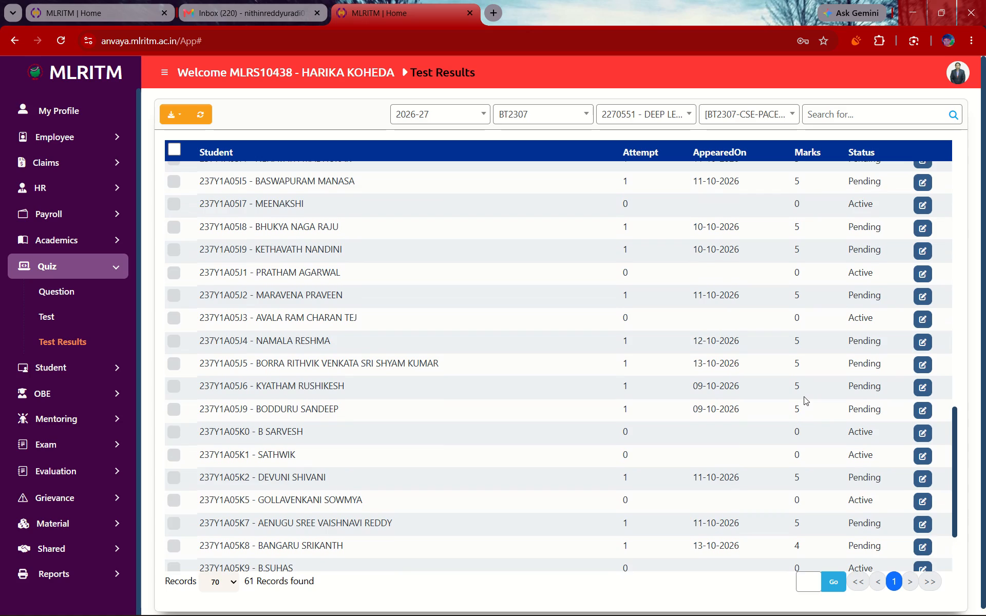
pyautogui.scroll(3, 804, 396)
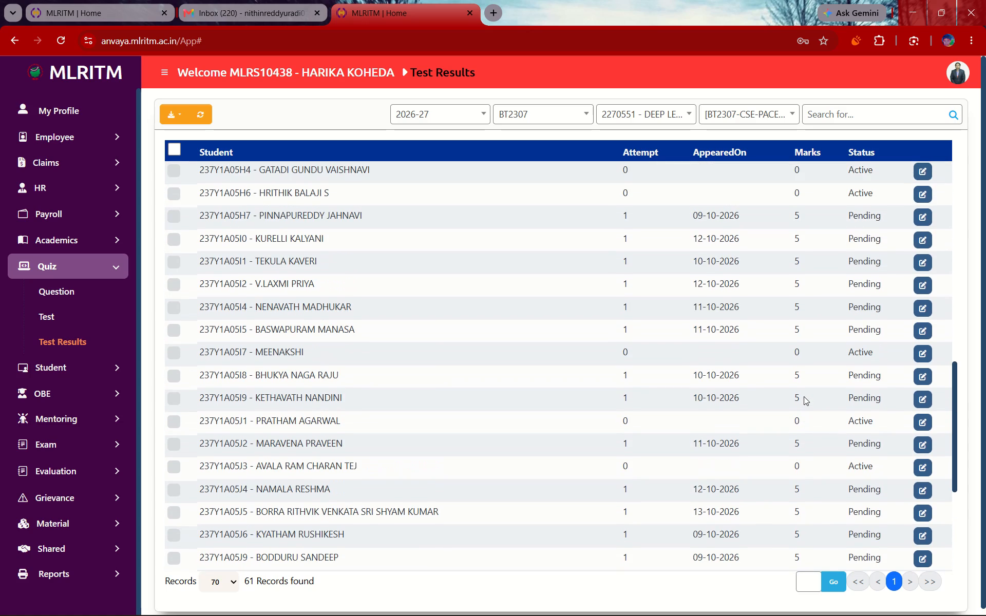
pyautogui.scroll(8, 804, 396)
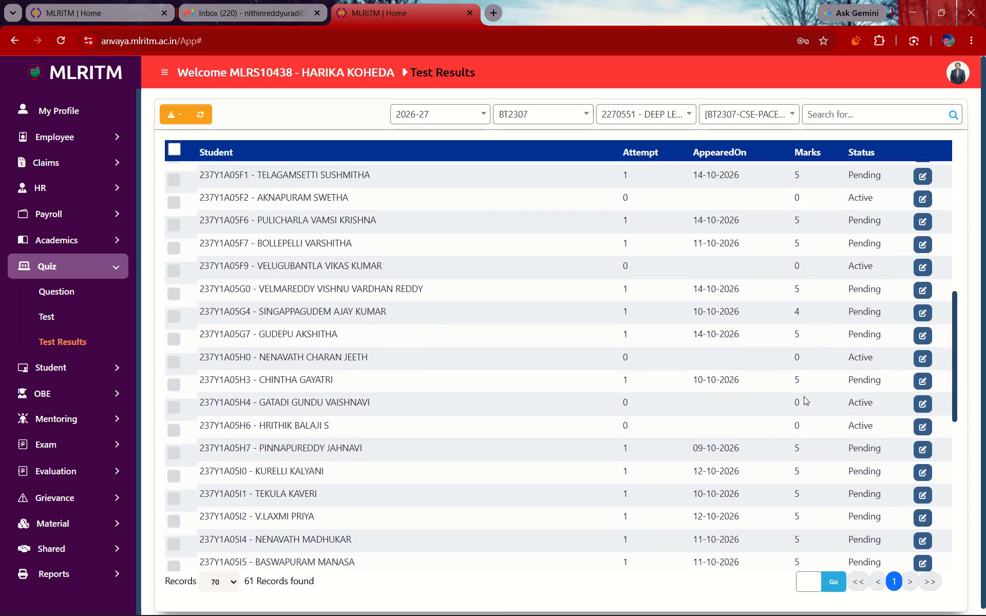
pyautogui.scroll(6, 804, 396)
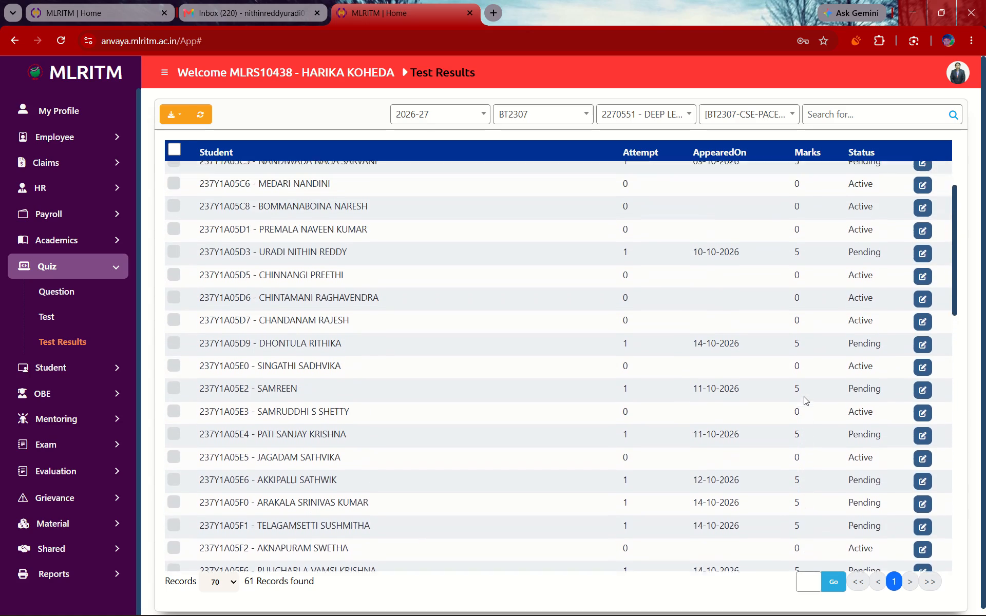
pyautogui.scroll(4, 804, 396)
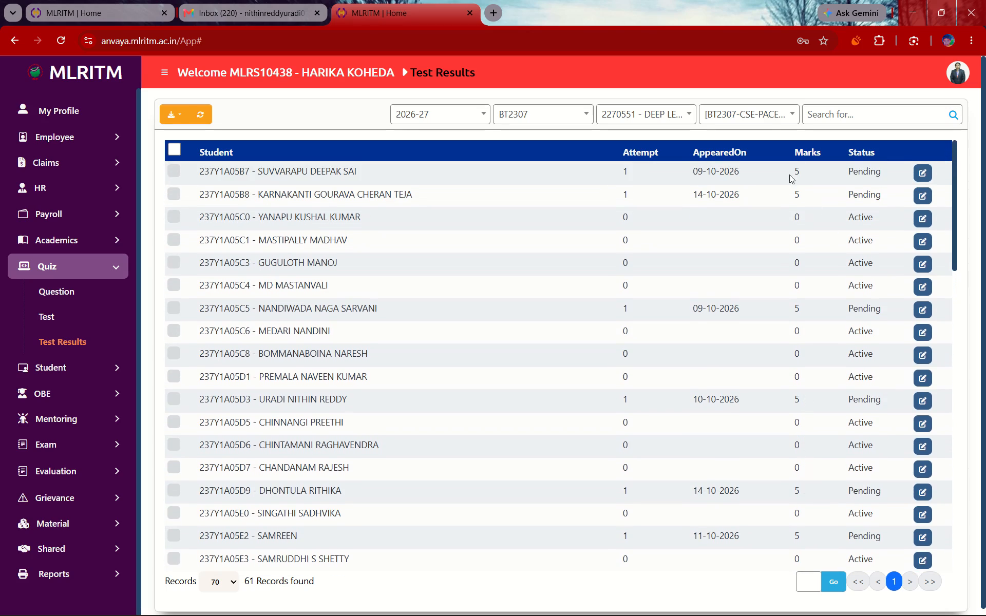
# Filter the test results to the BT2307-CSE-PACE-B 2270551 - DEEP LEARNING (CAT - IV) test.
pyautogui.click(765, 114)
pyautogui.scroll(-2, 757, 271)
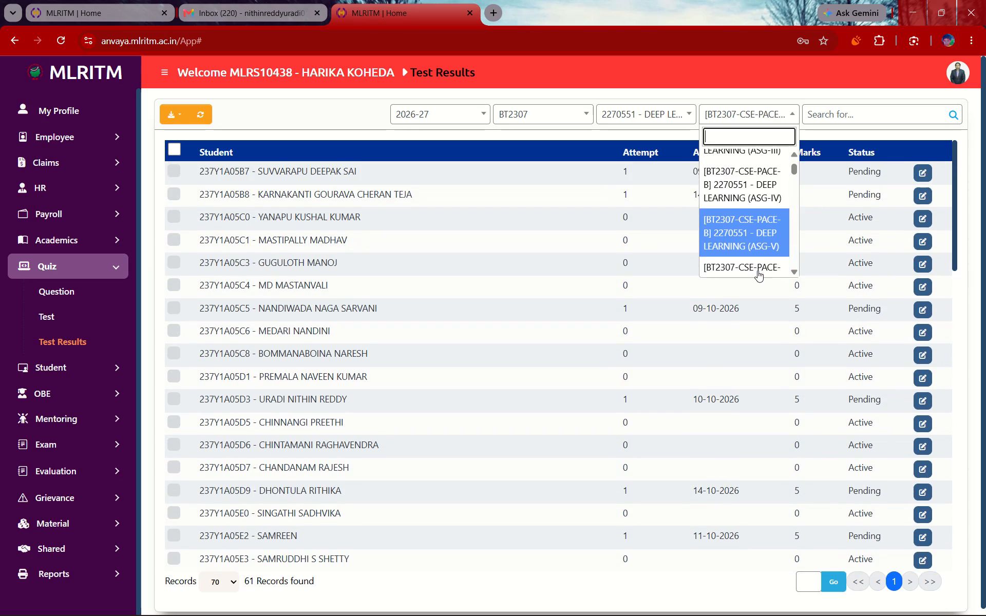
pyautogui.scroll(-4, 757, 271)
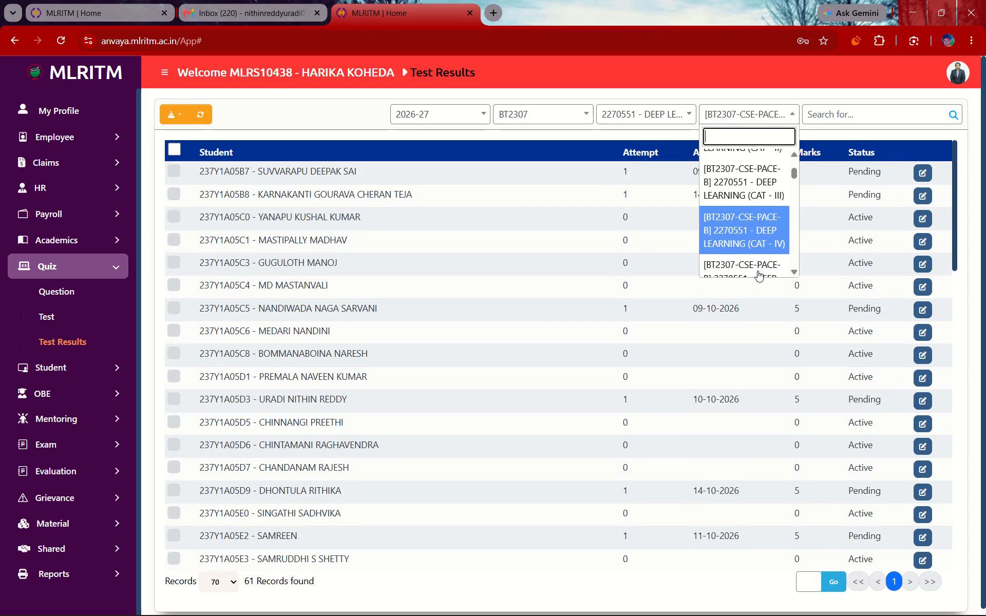
pyautogui.click(755, 235)
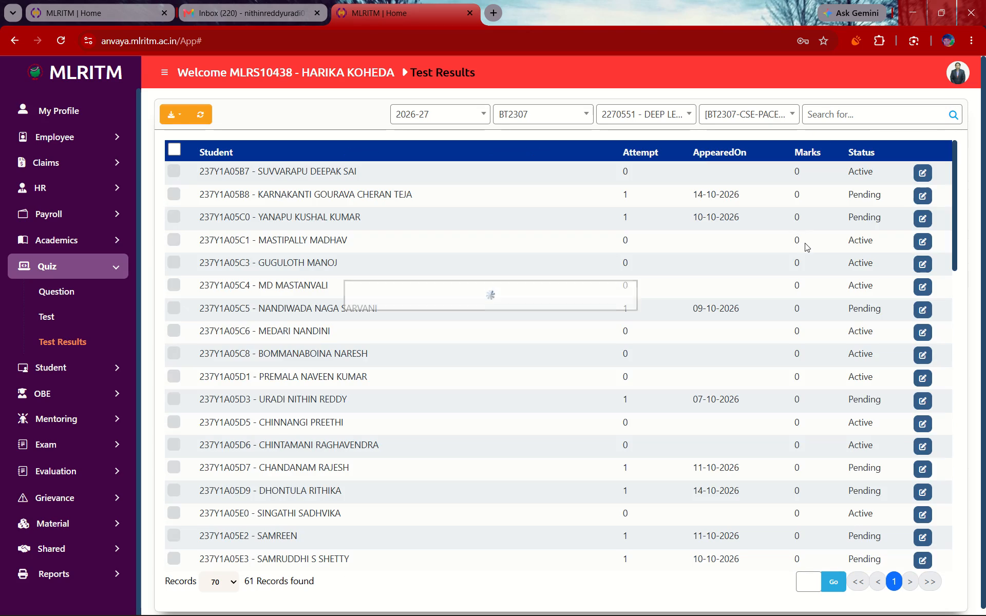
# Open the pending CAT - IV attempt dated 07-10-2026 in the last row of the list.
pyautogui.scroll(-18, 841, 285)
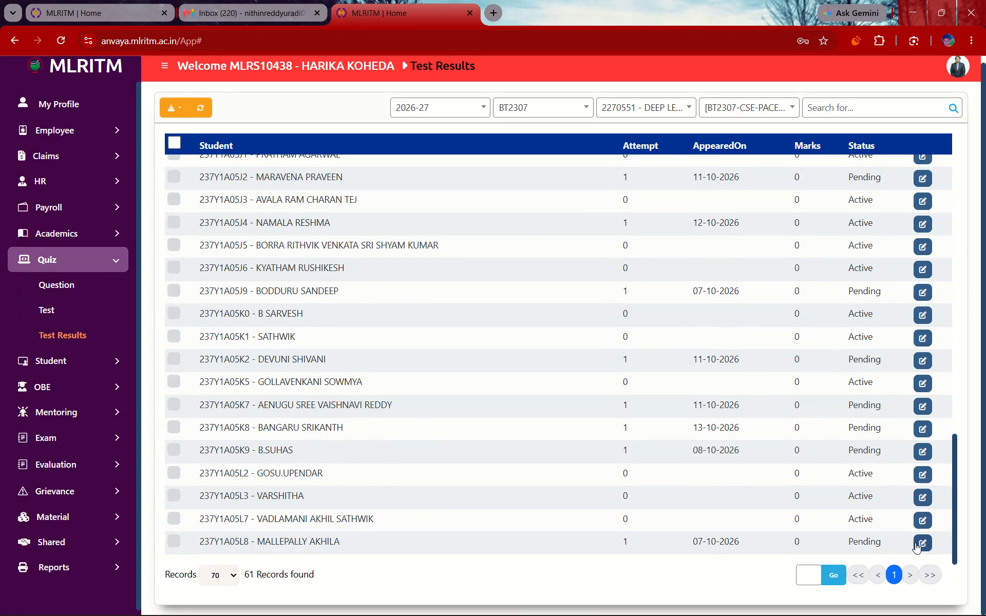
pyautogui.click(915, 543)
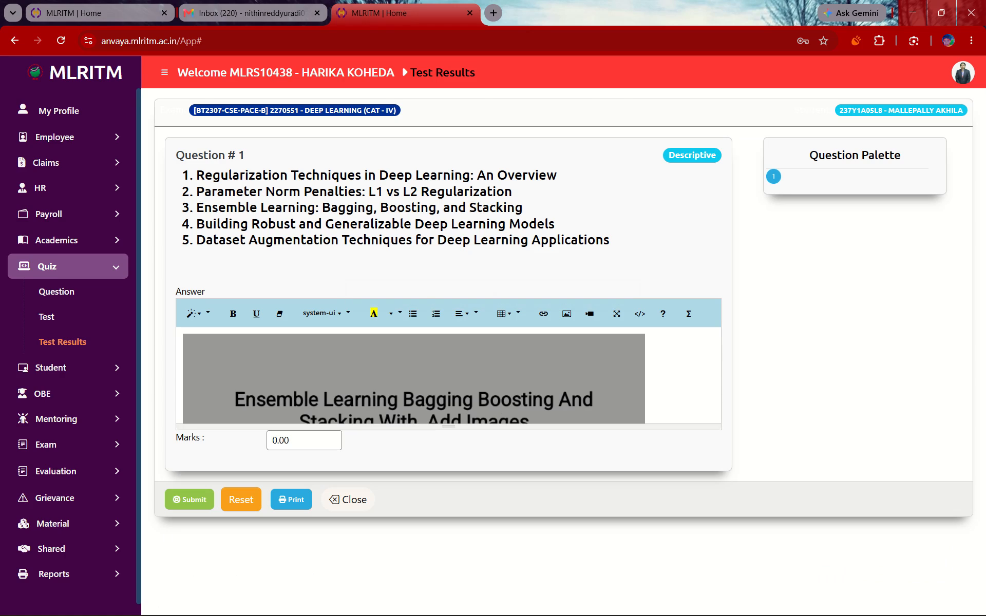
# Set the marks of the opened CAT - IV attempt to 5.00 and submit the evaluation.
pyautogui.click(296, 438)
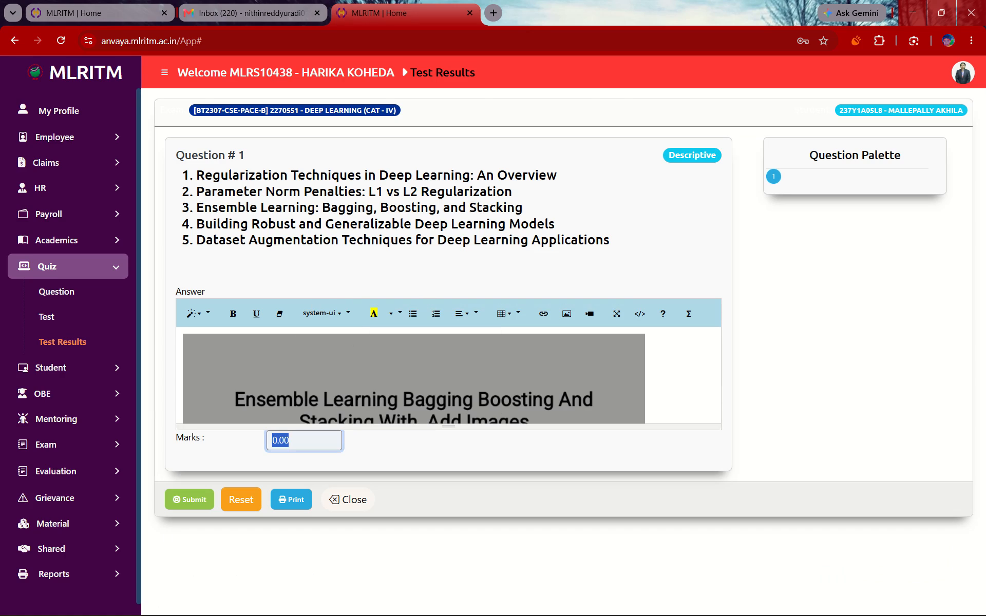
pyautogui.press('BackSpace')
pyautogui.write('5.00')
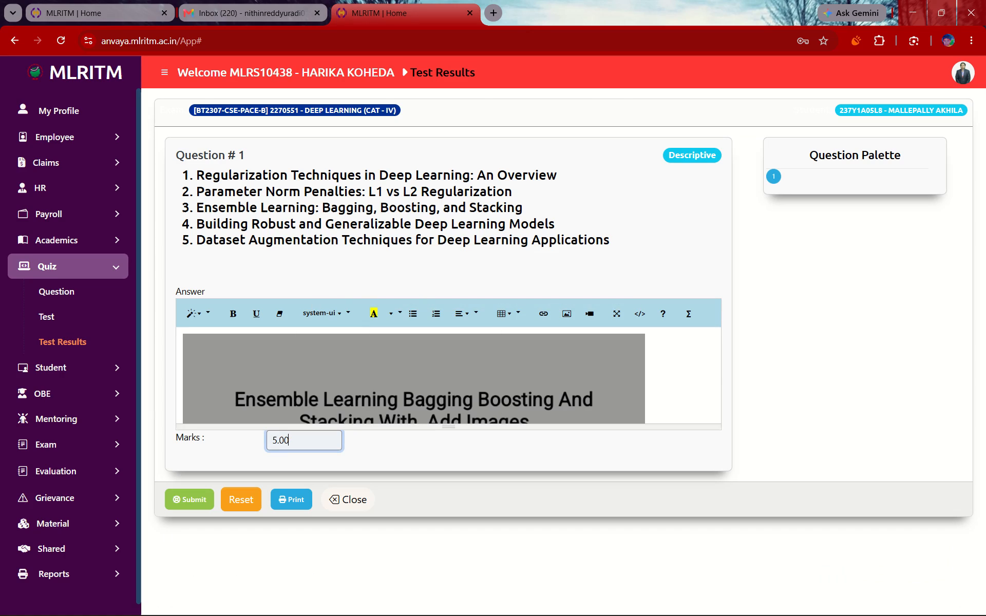
pyautogui.click(188, 509)
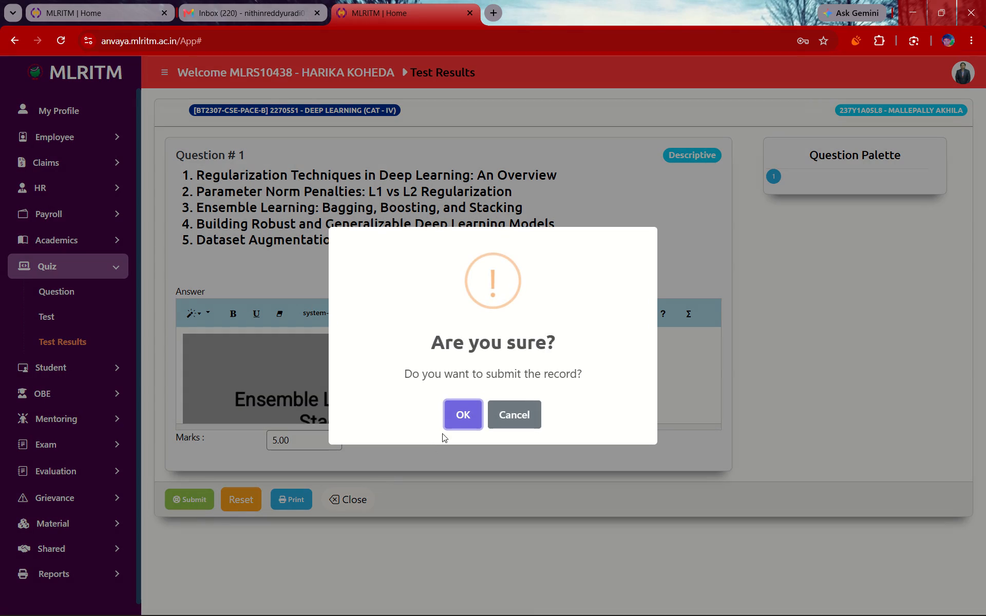
pyautogui.click(454, 428)
pyautogui.click(472, 423)
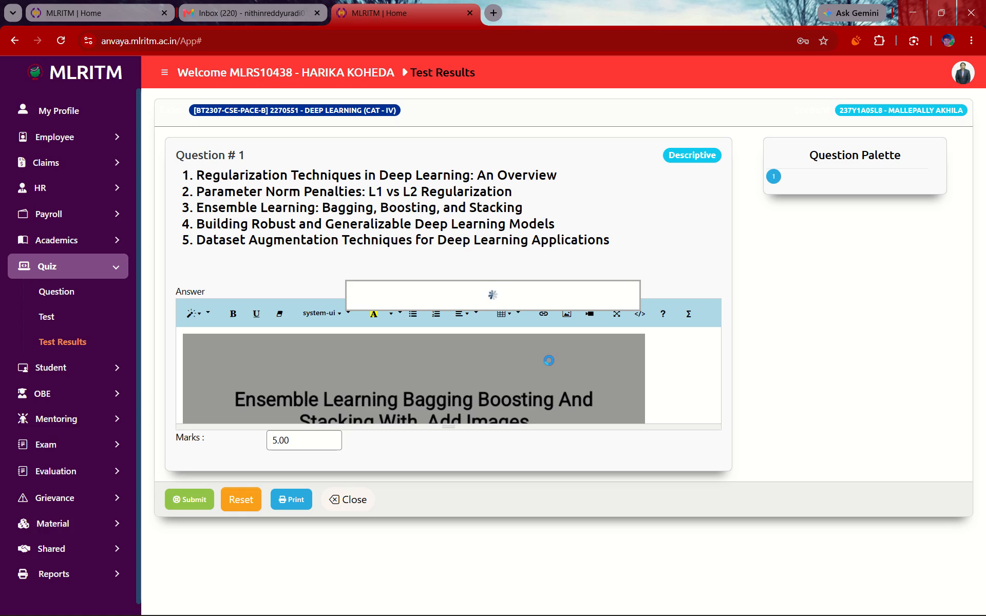
pyautogui.click(487, 386)
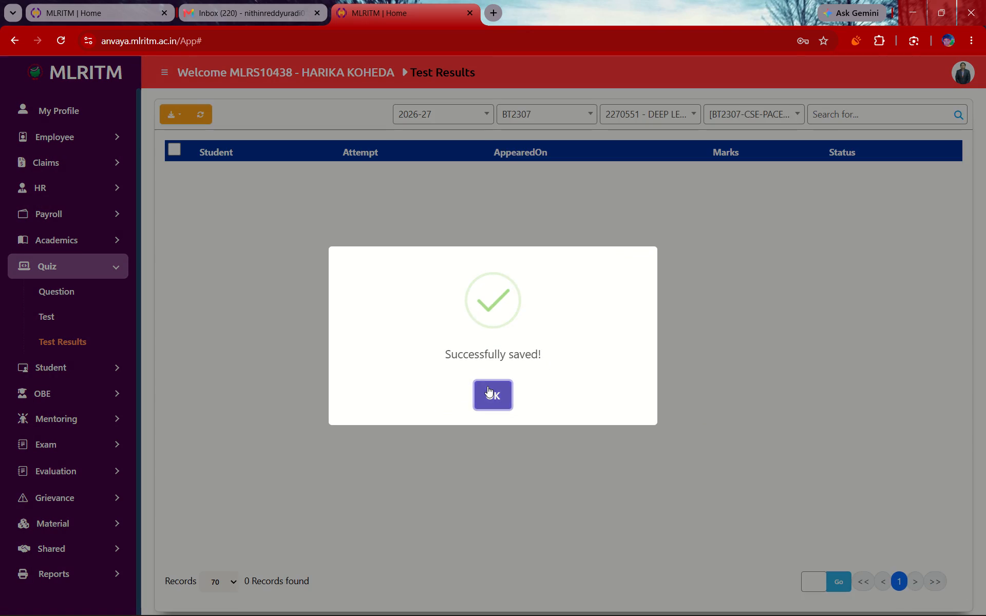
# Filter the test results again to the BT2307-CSE-PACE-B 2270551 - DEEP LEARNING (CAT - IV) test.
pyautogui.click(773, 118)
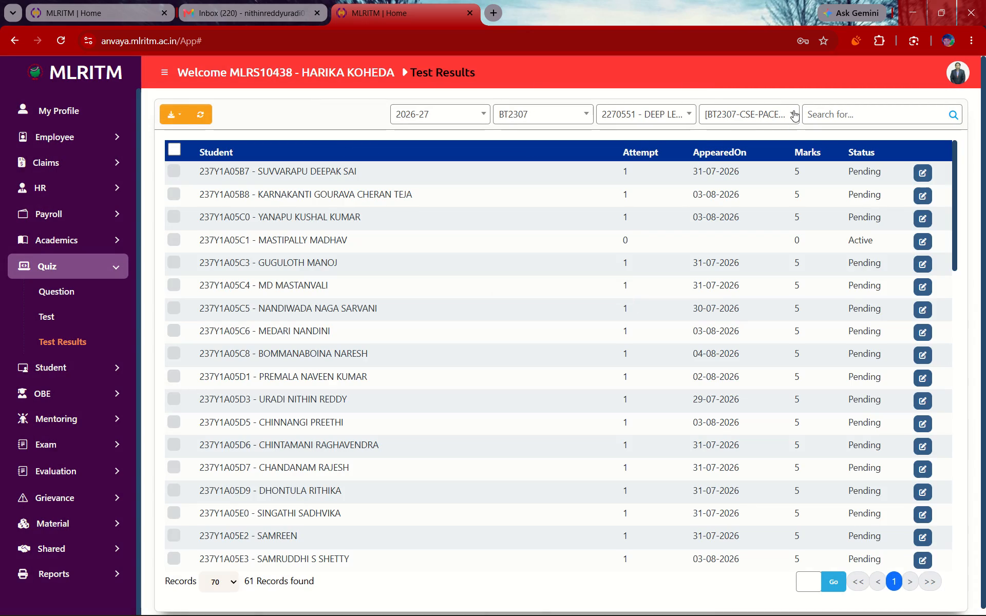
pyautogui.click(778, 113)
pyautogui.scroll(-2, 761, 243)
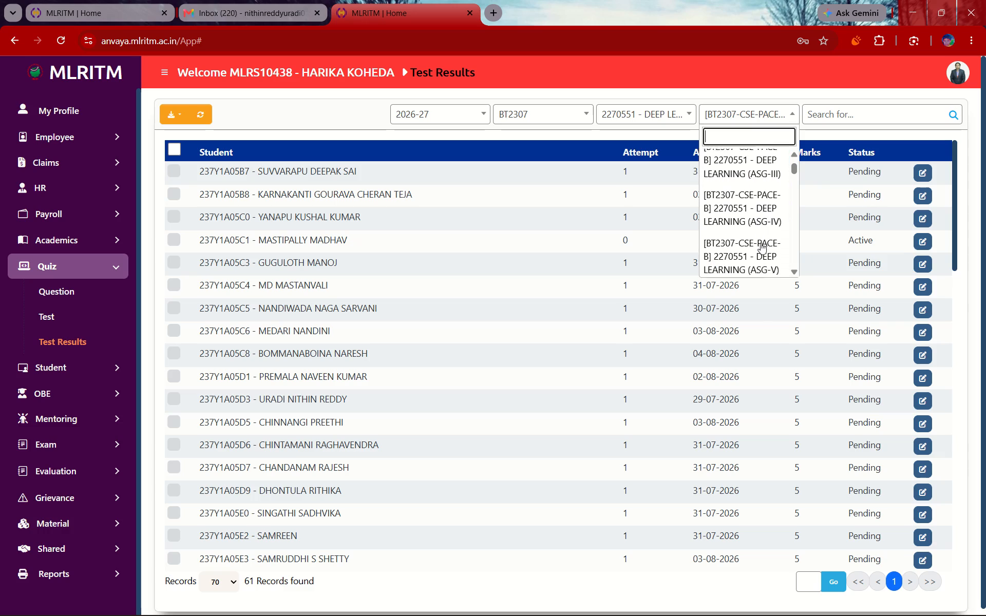
pyautogui.scroll(-4, 761, 243)
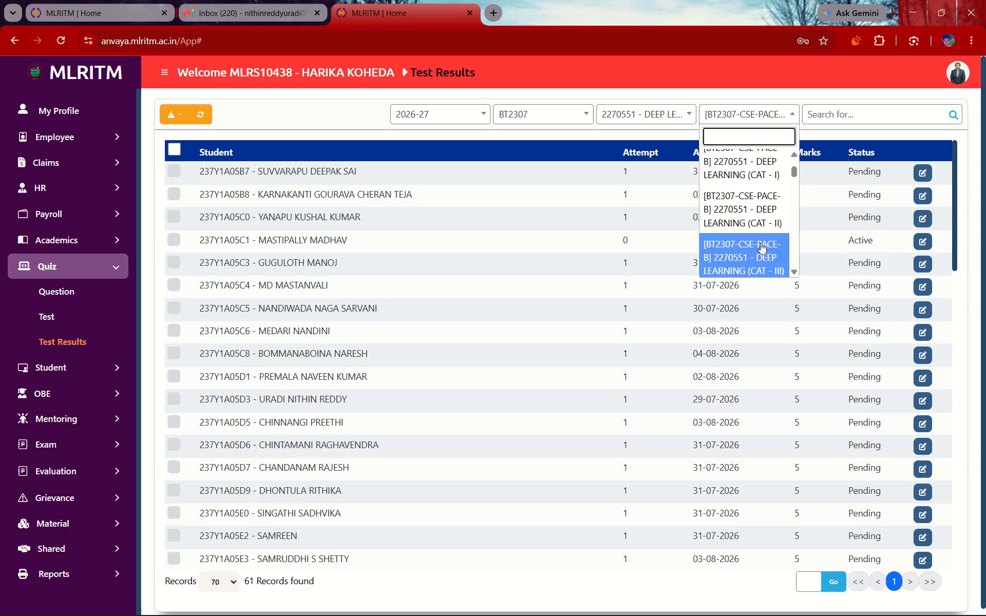
pyautogui.scroll(-2, 761, 243)
pyautogui.click(761, 241)
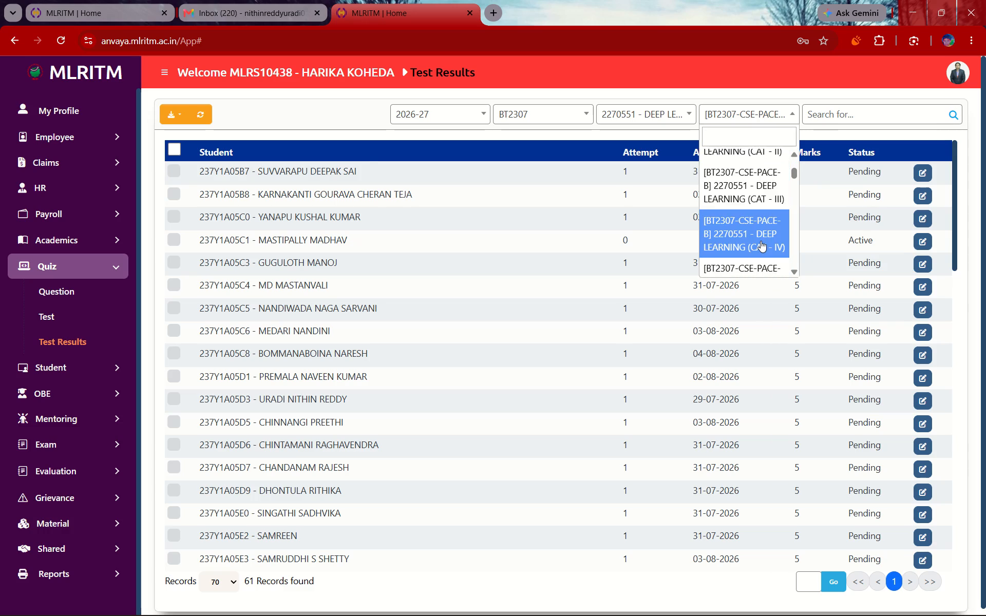
# Open the pending CAT - IV attempt dated 08-10-2026 near the end of the list.
pyautogui.click(768, 402)
pyautogui.scroll(-16, 768, 402)
pyautogui.scroll(-10, 768, 402)
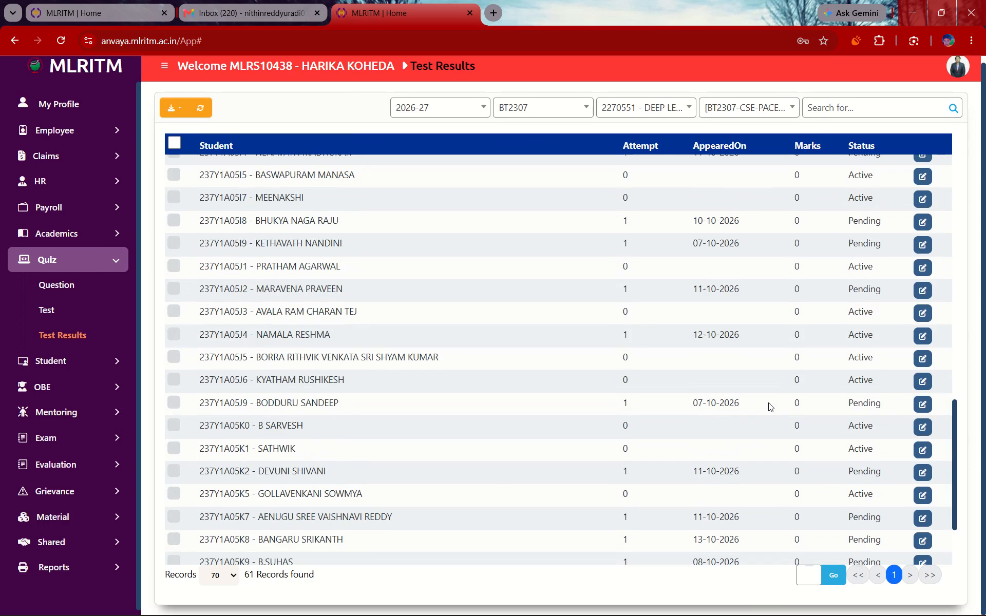
pyautogui.click(923, 447)
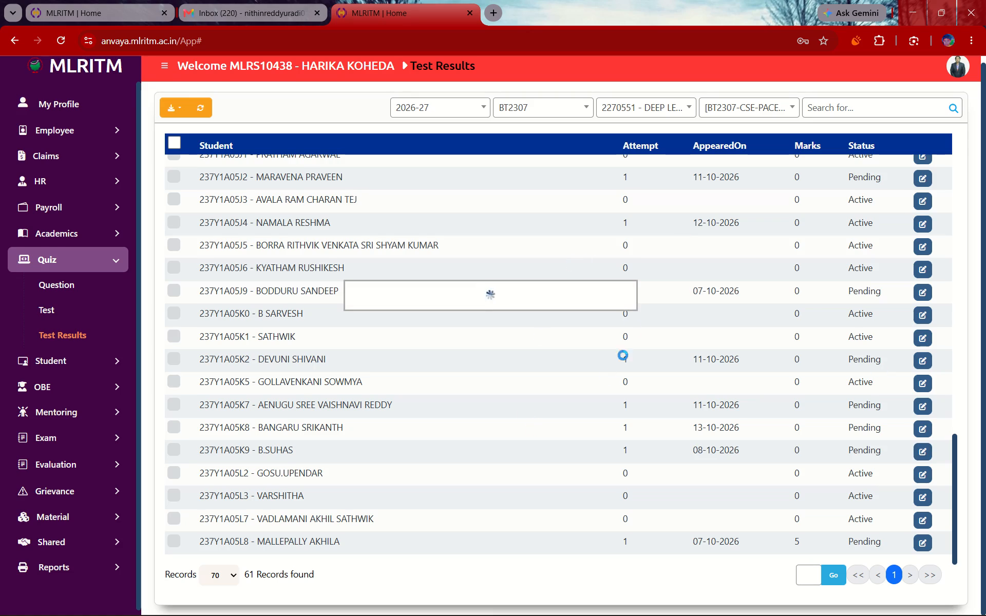
# Set the marks of the opened CAT - IV attempt to 5.00 and submit the evaluation.
pyautogui.click(302, 442)
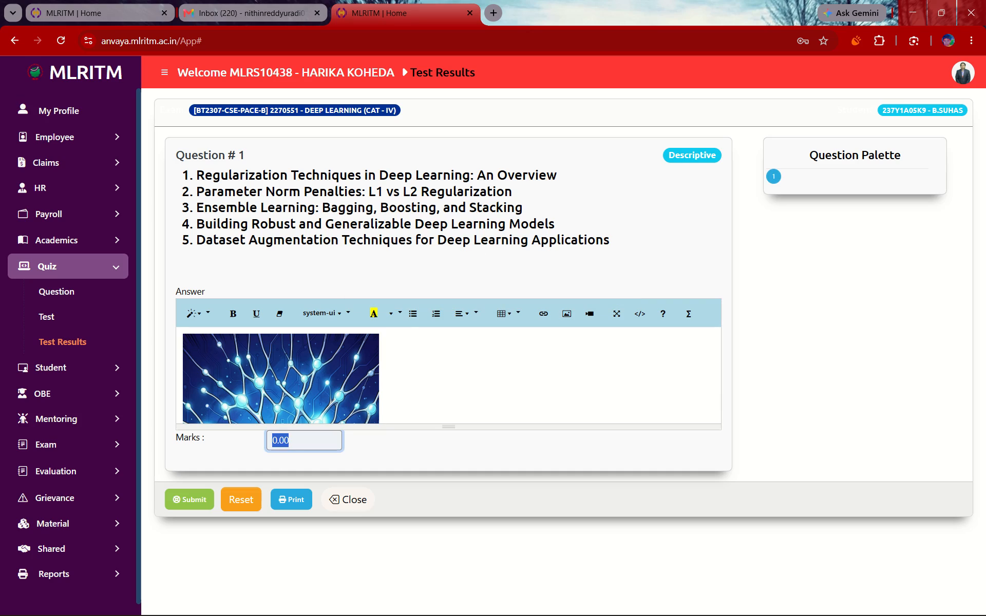
pyautogui.press('BackSpace')
pyautogui.write('5.00')
pyautogui.click(186, 499)
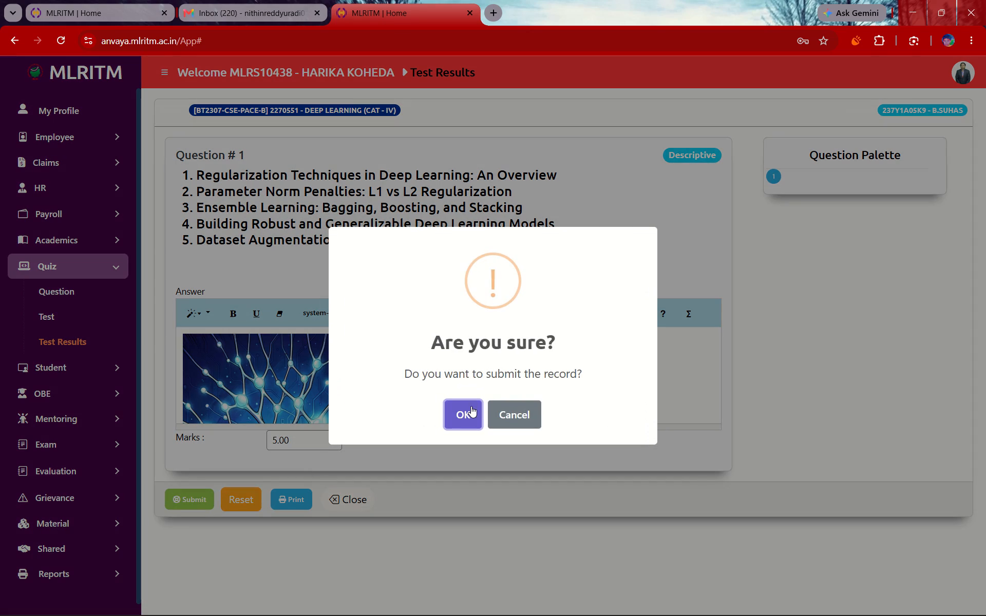
pyautogui.click(471, 406)
pyautogui.click(458, 417)
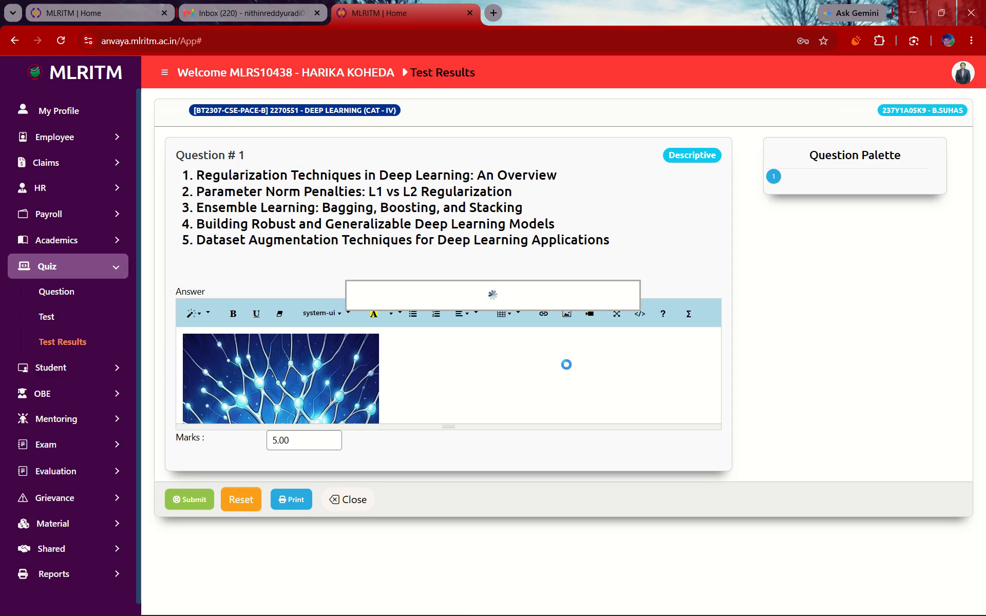
pyautogui.scroll(-1, 566, 364)
pyautogui.scroll(-1, 435, 389)
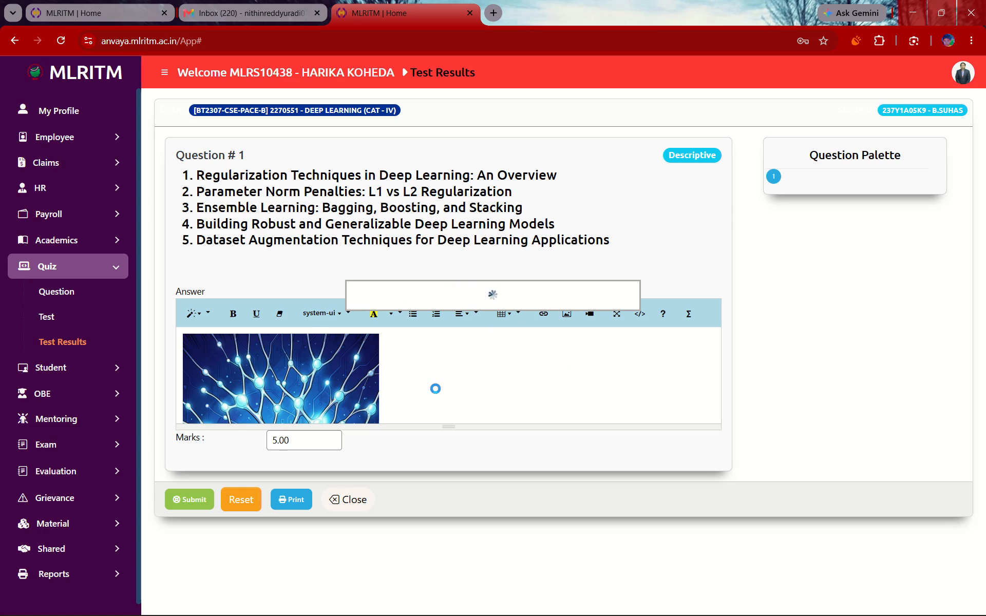
pyautogui.scroll(-4, 435, 389)
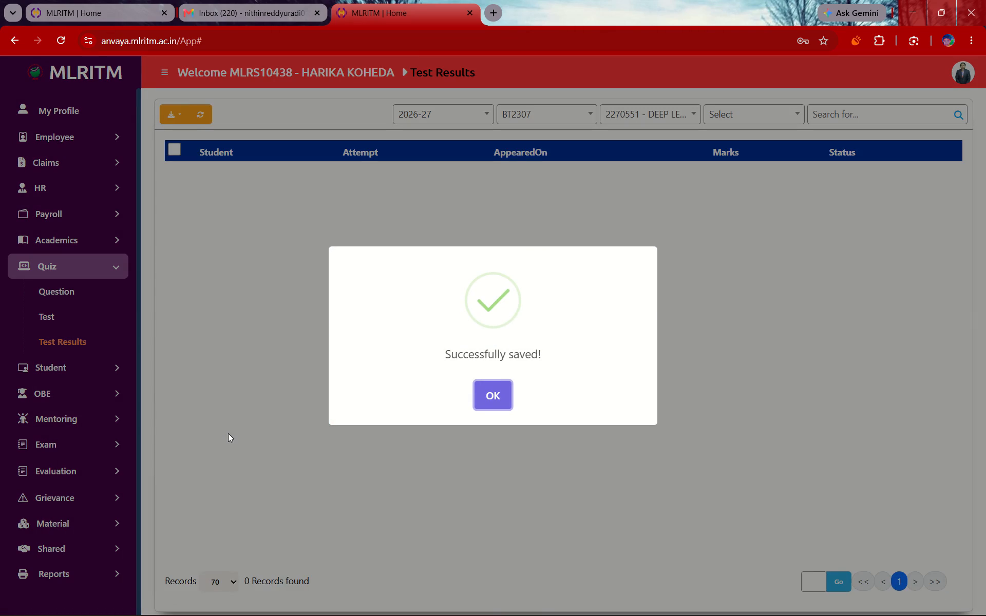
pyautogui.click(481, 410)
pyautogui.click(492, 400)
# Filter the test results again to the BT2307-CSE-PACE-B 2270551 - DEEP LEARNING (CAT - IV) test.
pyautogui.click(753, 117)
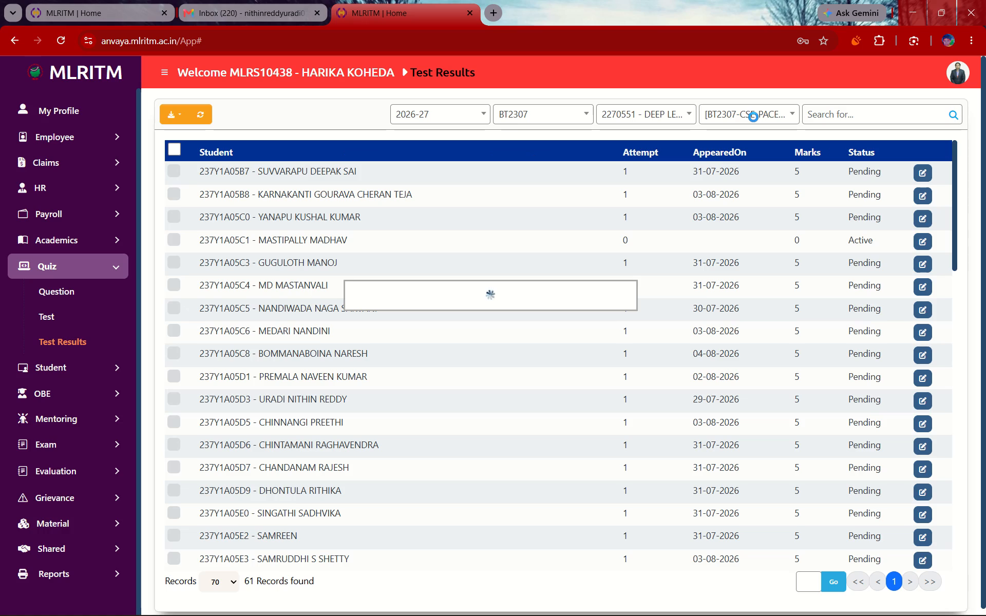
pyautogui.click(777, 117)
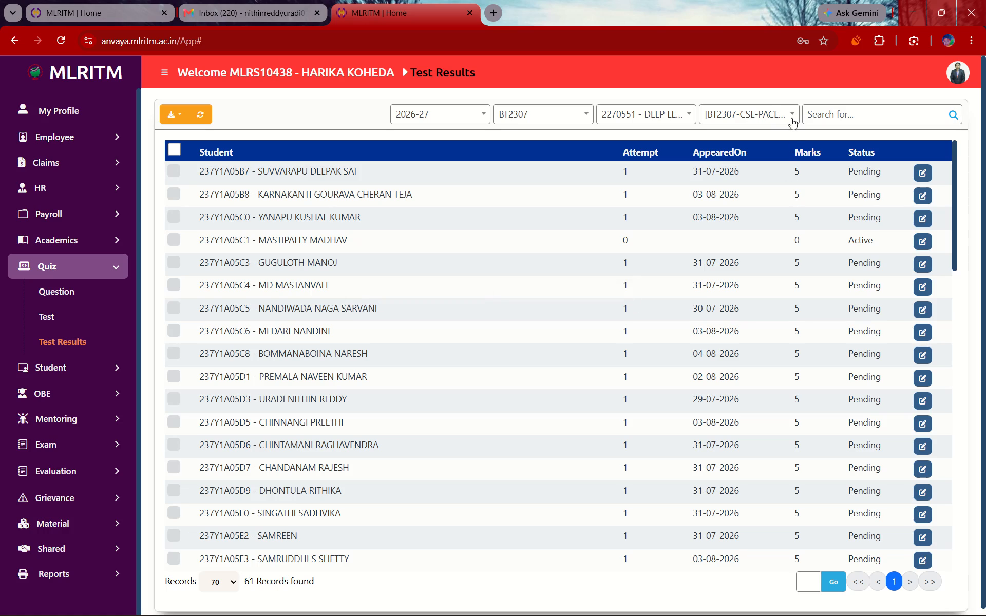
pyautogui.click(791, 112)
pyautogui.scroll(-3, 763, 207)
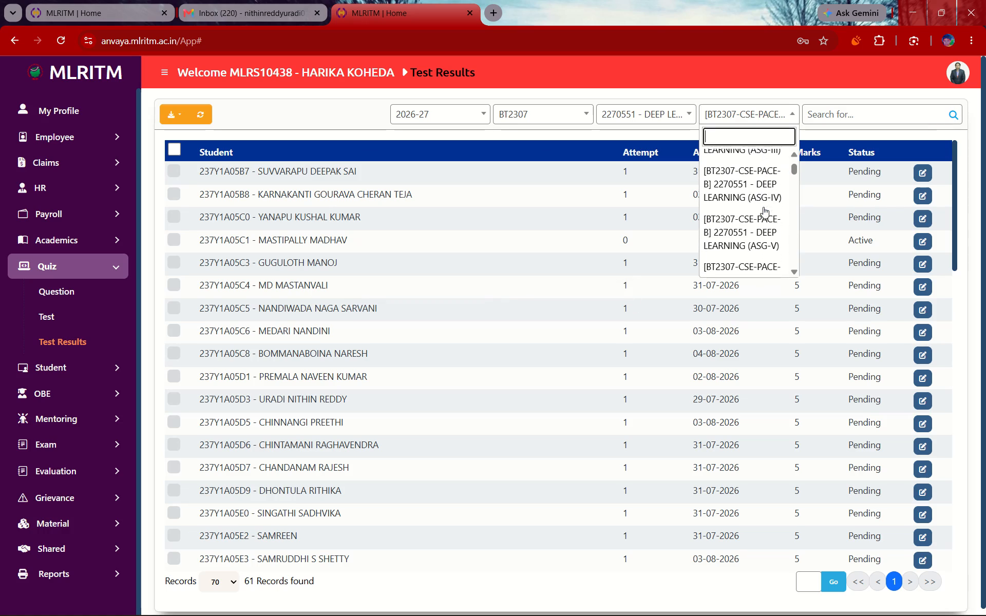
pyautogui.scroll(-4, 763, 207)
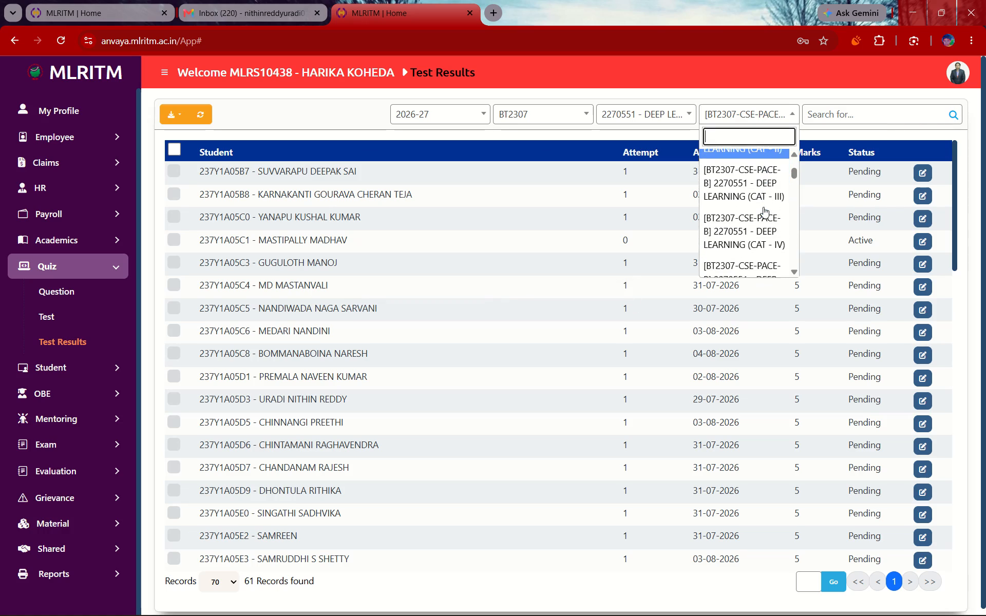
pyautogui.scroll(-2, 763, 207)
pyautogui.click(763, 207)
# Open the pending CAT - IV attempt dated 13-10-2026 near the end of the list.
pyautogui.scroll(-4, 761, 427)
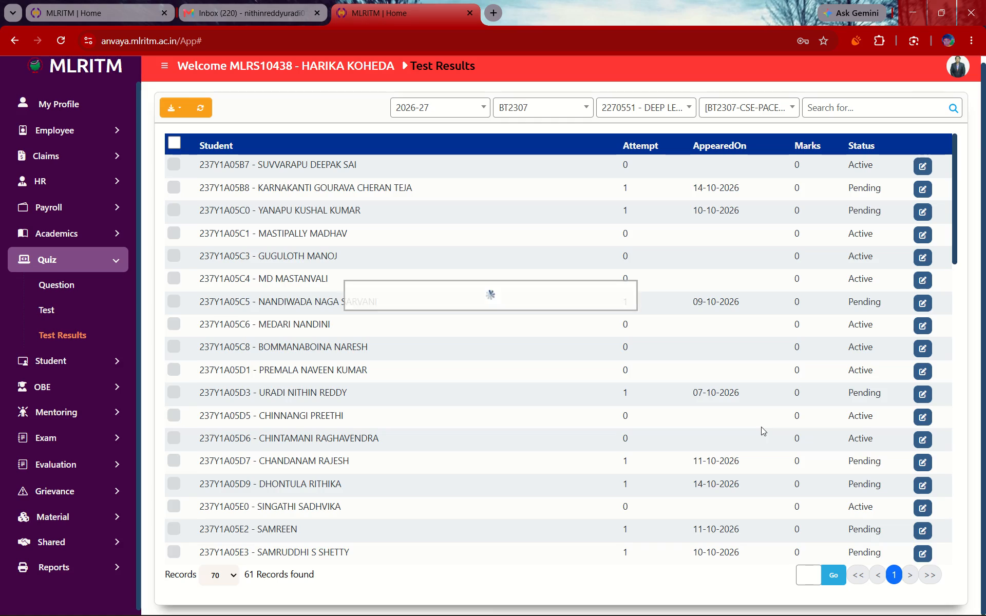
pyautogui.scroll(-13, 761, 427)
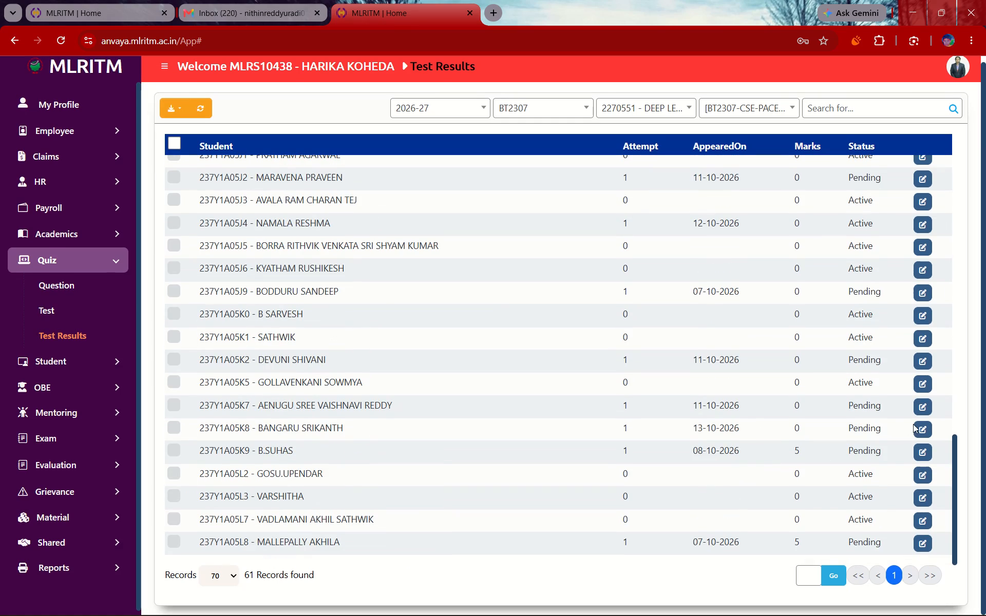
pyautogui.click(920, 424)
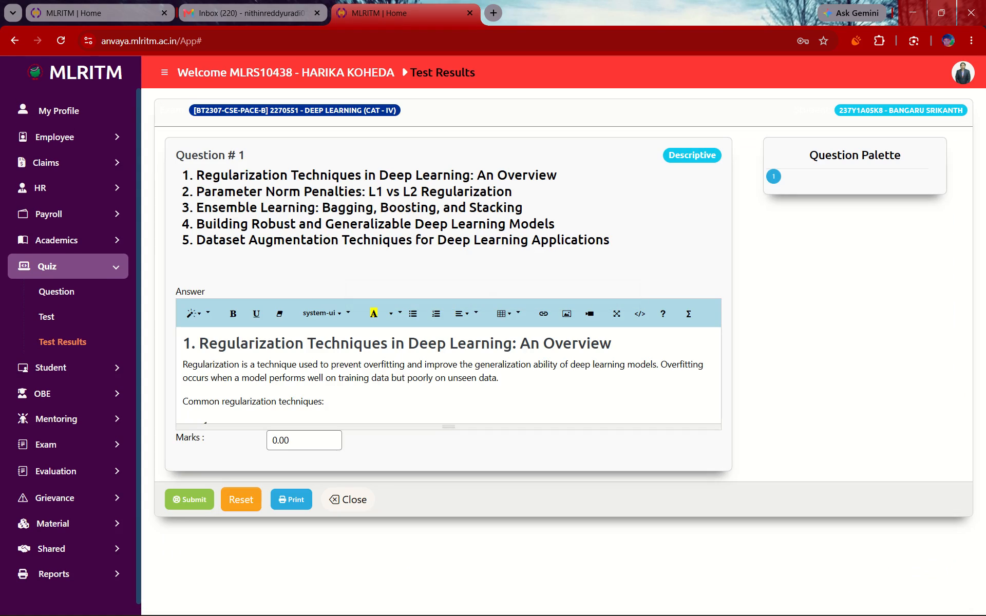
# Set the marks of the opened CAT - IV attempt to 5.00 and submit the evaluation.
pyautogui.click(317, 450)
pyautogui.press('BackSpace')
pyautogui.write('5.00')
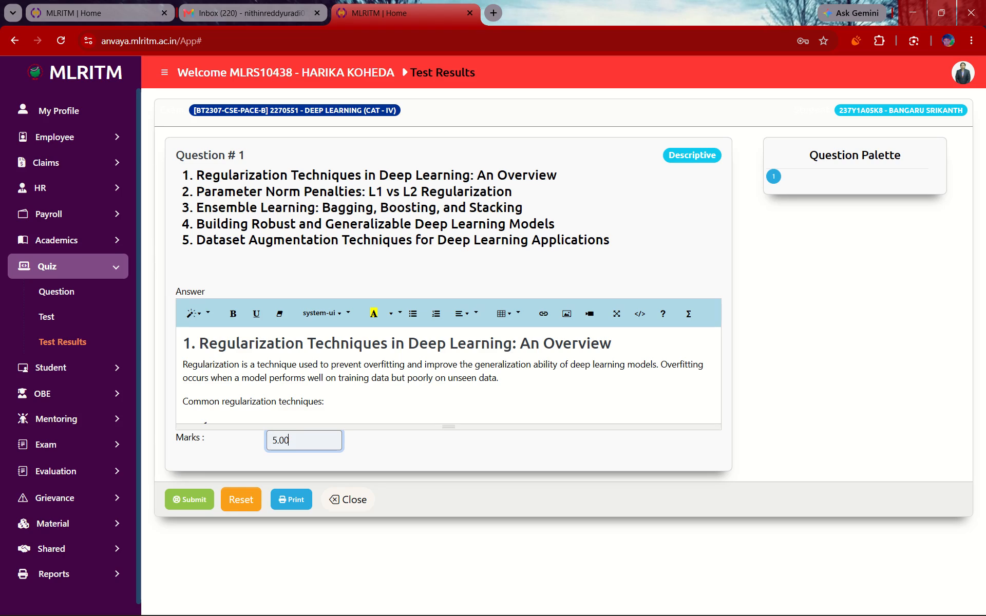
pyautogui.click(193, 499)
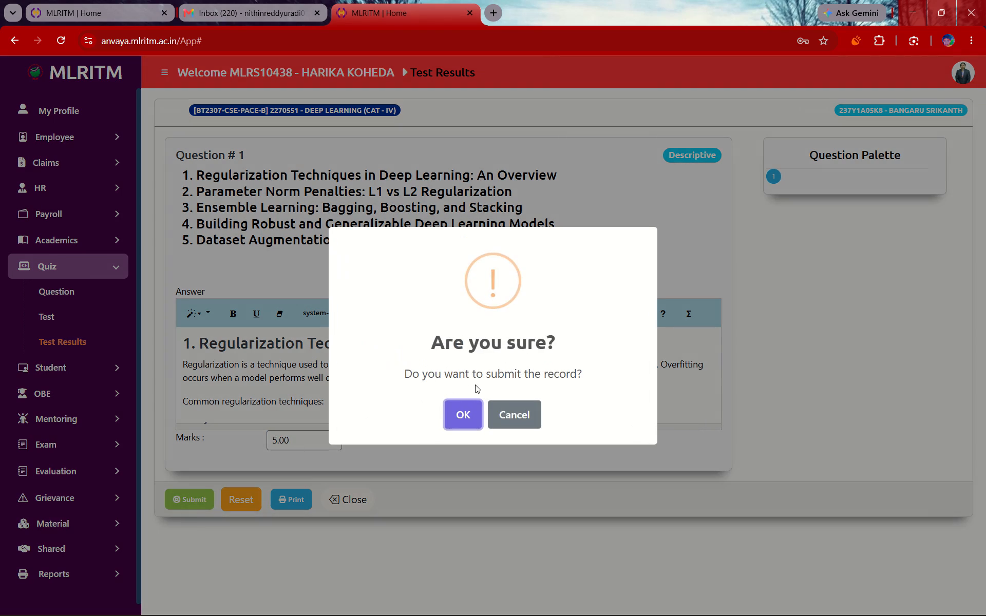
pyautogui.click(466, 400)
pyautogui.click(477, 419)
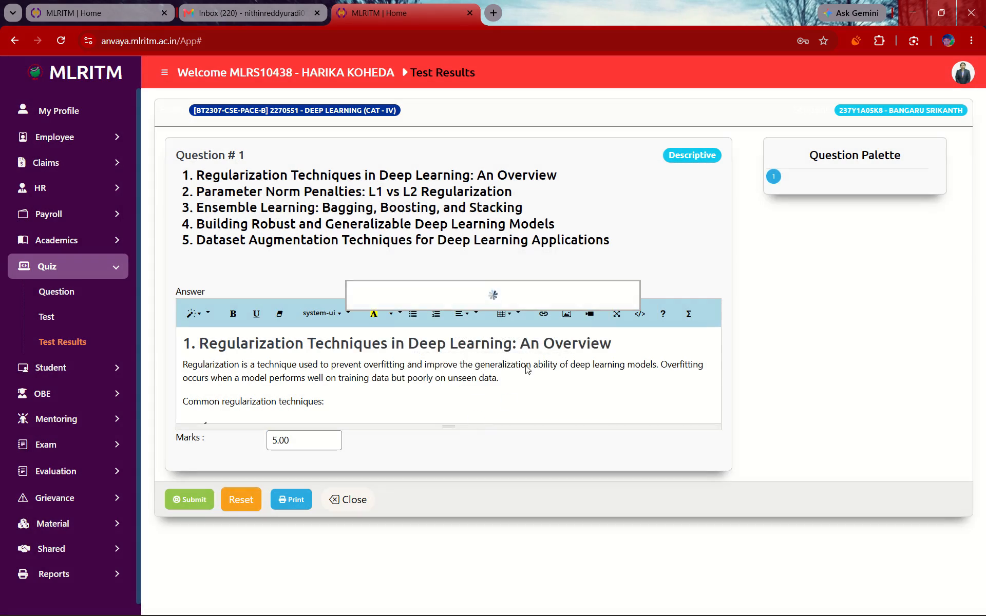
pyautogui.click(507, 393)
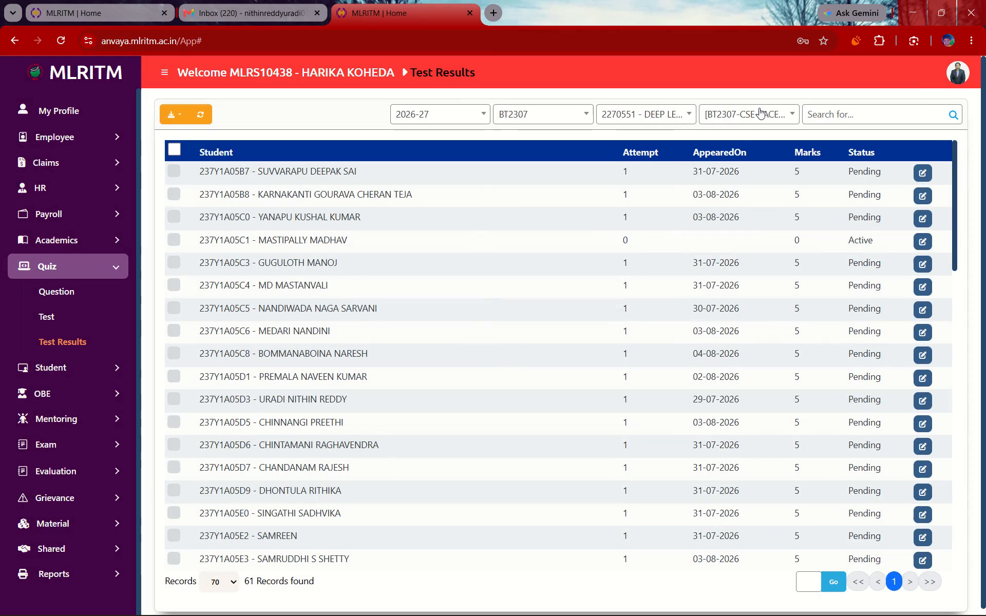
# Filter the test results again to the BT2307-CSE-PACE-B 2270551 - DEEP LEARNING (CAT - IV) test.
pyautogui.click(765, 109)
pyautogui.scroll(-3, 755, 179)
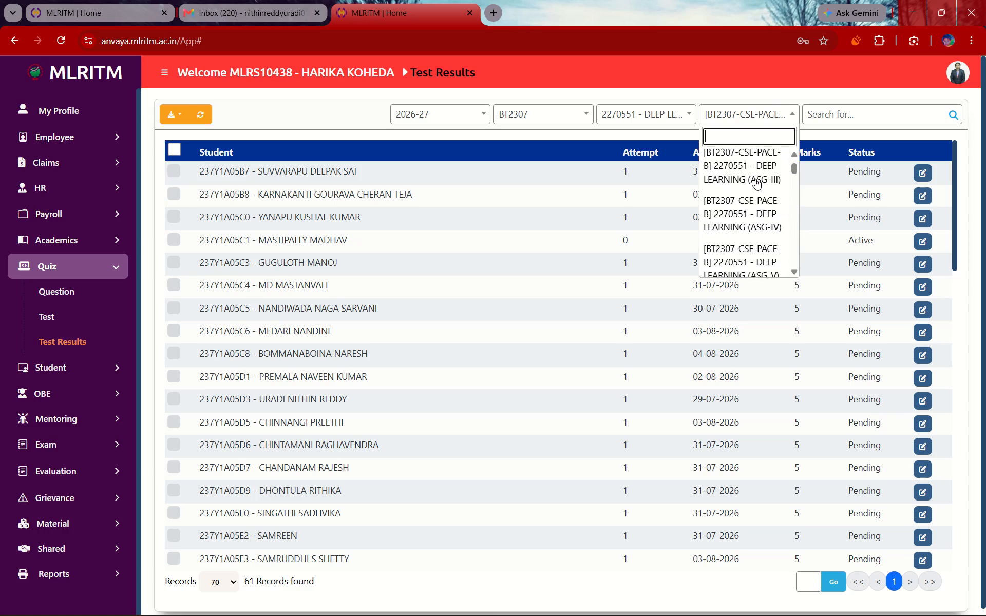
pyautogui.scroll(-6, 755, 179)
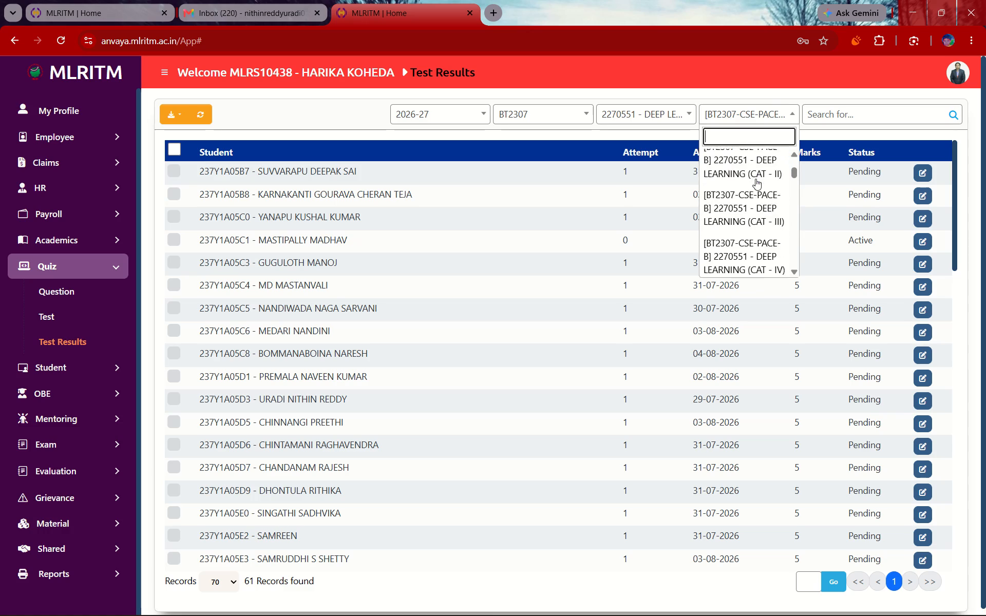
pyautogui.scroll(-2, 755, 179)
pyautogui.click(748, 210)
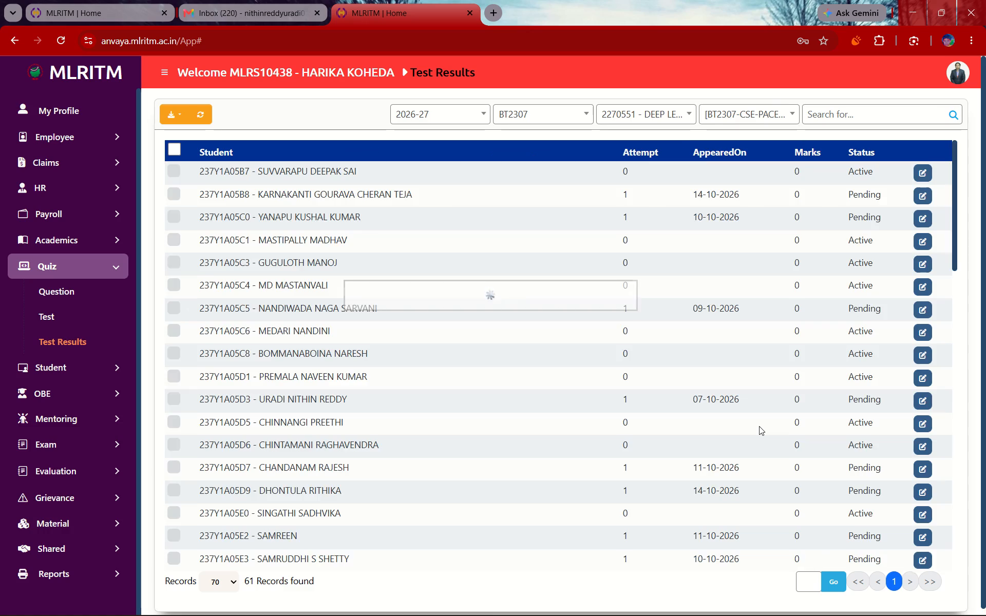
# Open the pending CAT - IV attempt dated 11-10-2026 in the row directly above the 13-10-2026 attempt near the list's end.
pyautogui.scroll(-10, 759, 426)
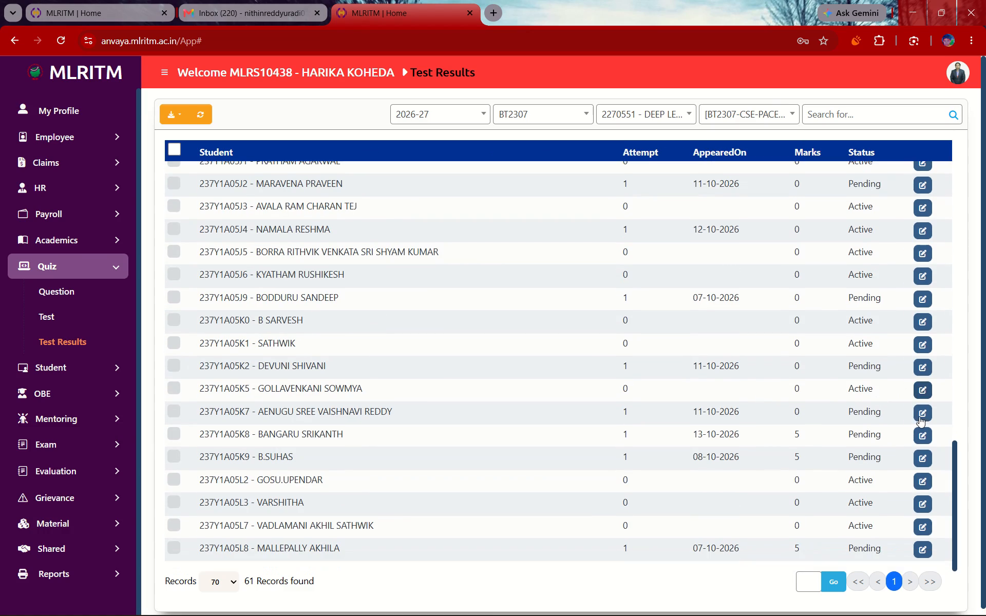
pyautogui.click(924, 405)
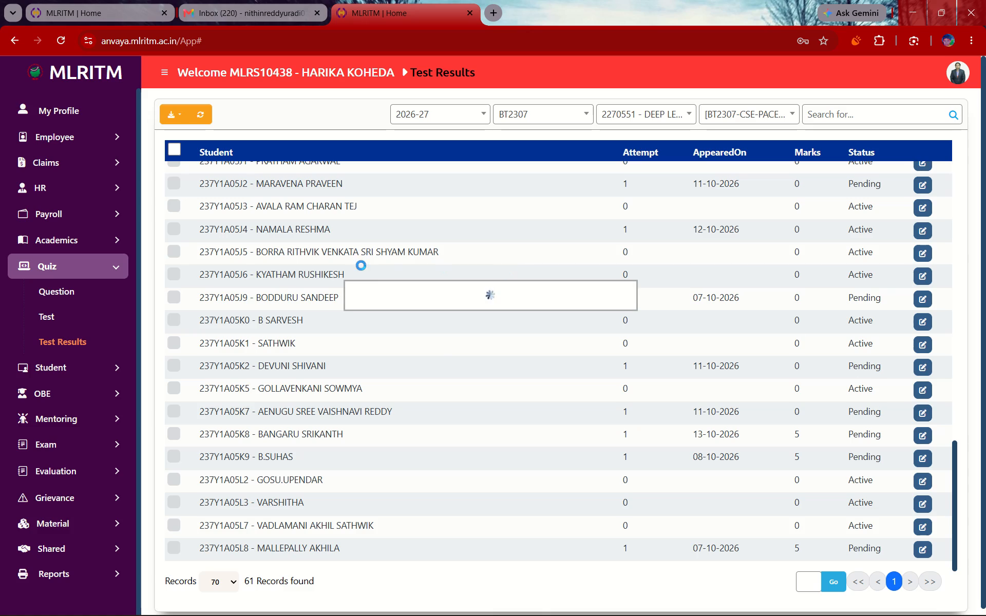
# Set the marks of the opened CAT - IV attempt to 5.00 and submit the evaluation.
pyautogui.click(308, 449)
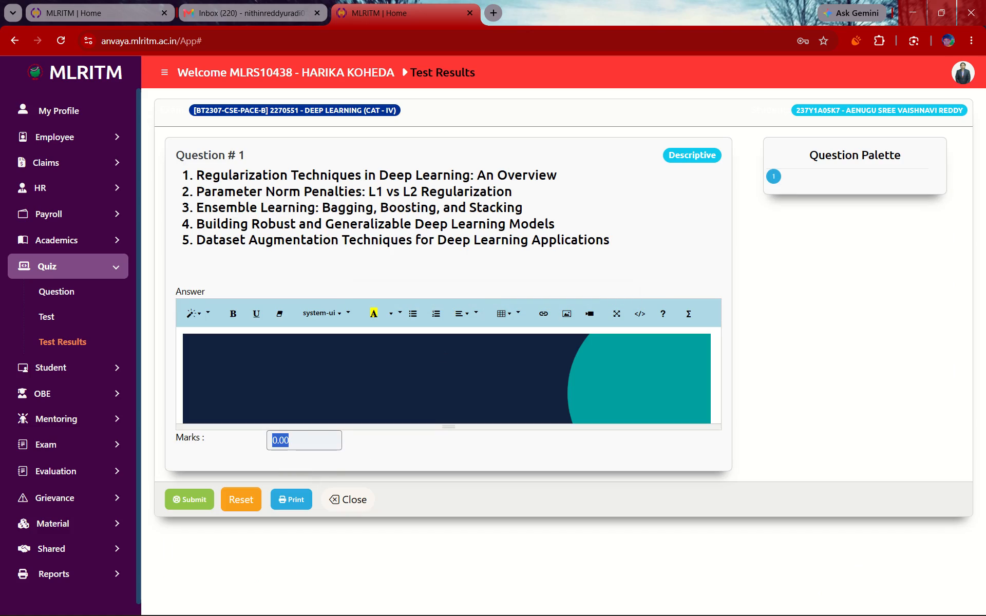
pyautogui.press('BackSpace')
pyautogui.write('5.00')
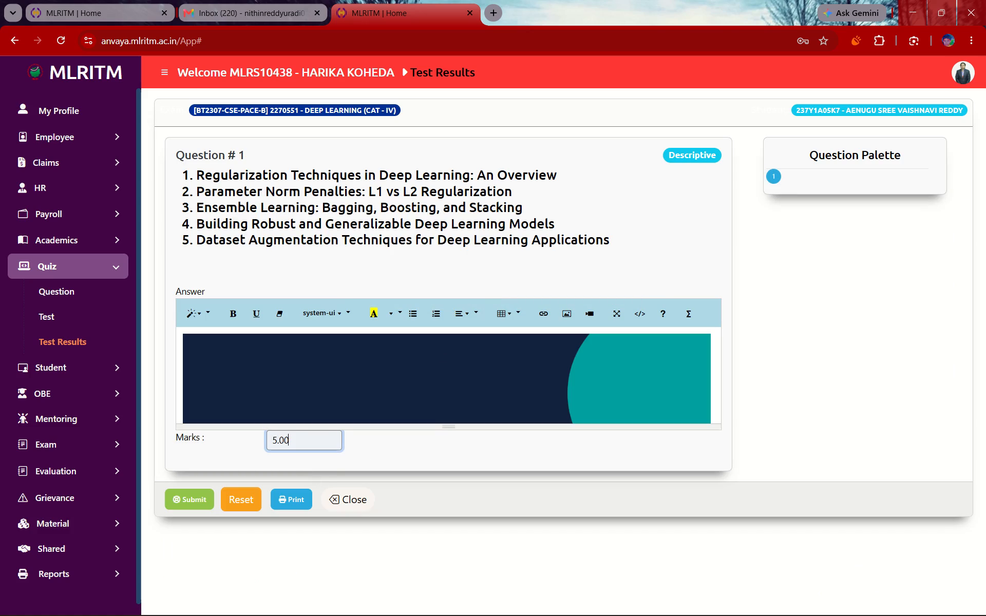
pyautogui.click(181, 494)
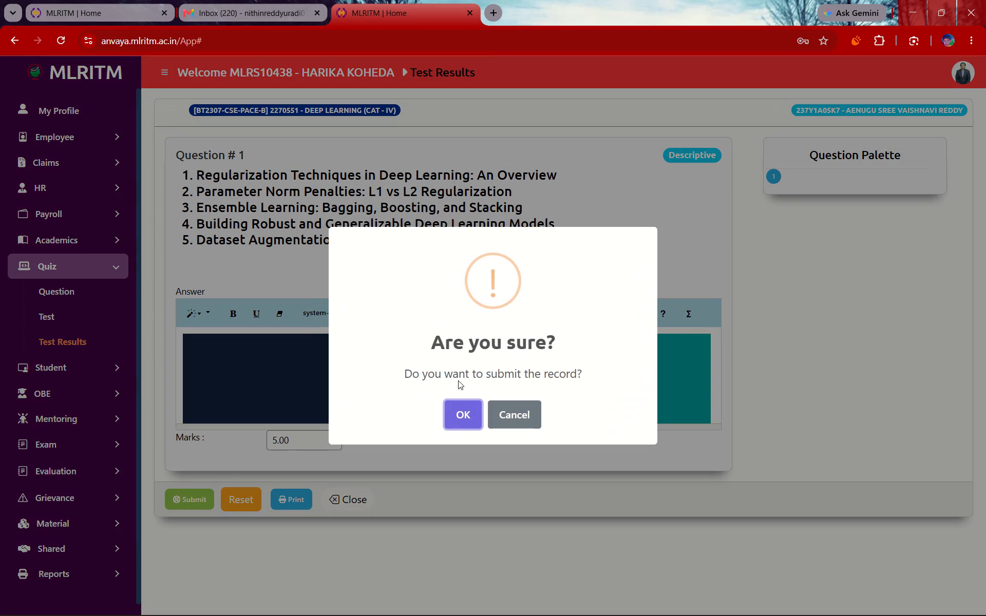
pyautogui.click(467, 409)
pyautogui.click(460, 427)
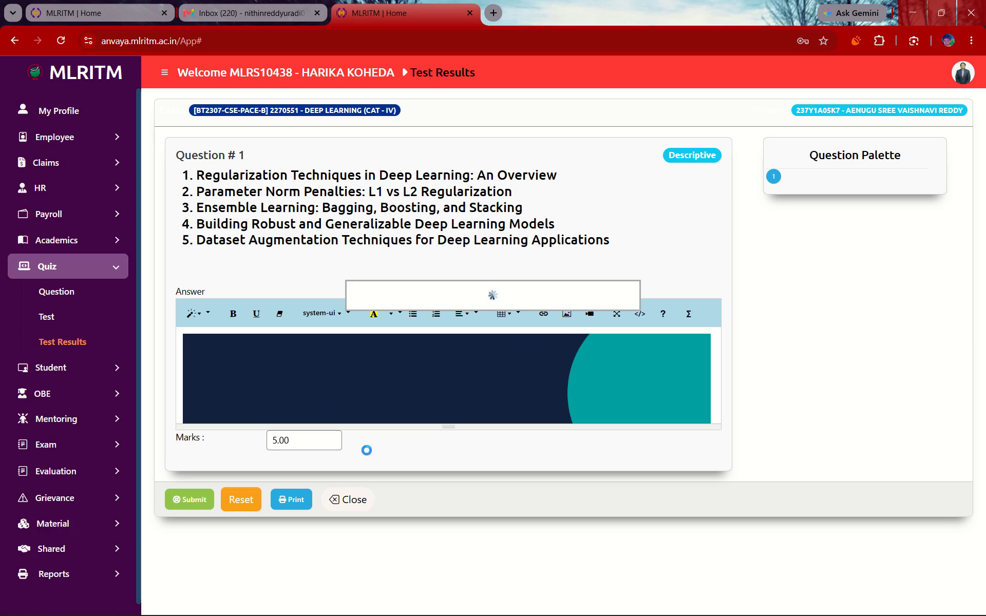
pyautogui.scroll(-1, 480, 378)
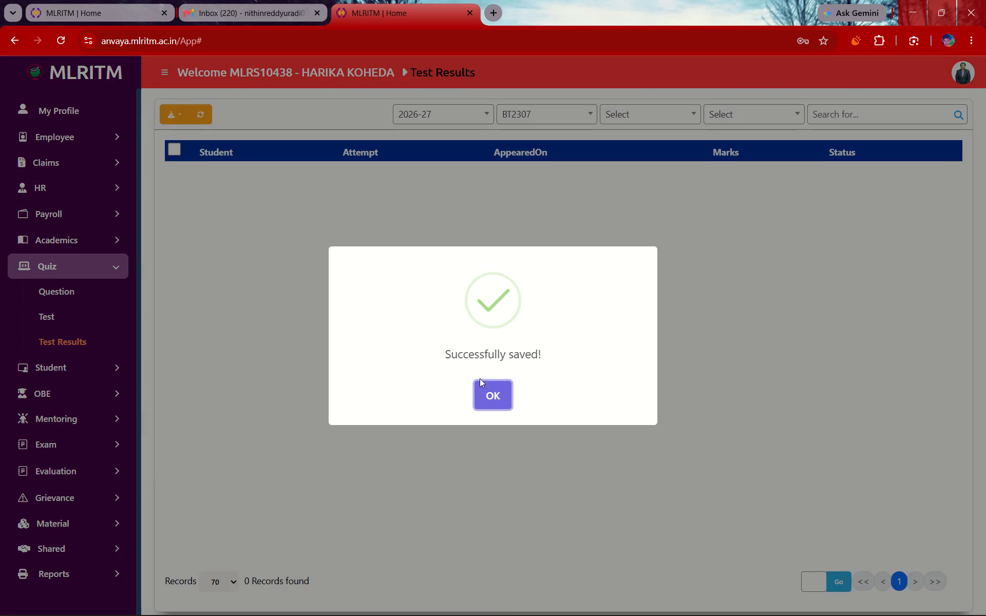
pyautogui.click(507, 396)
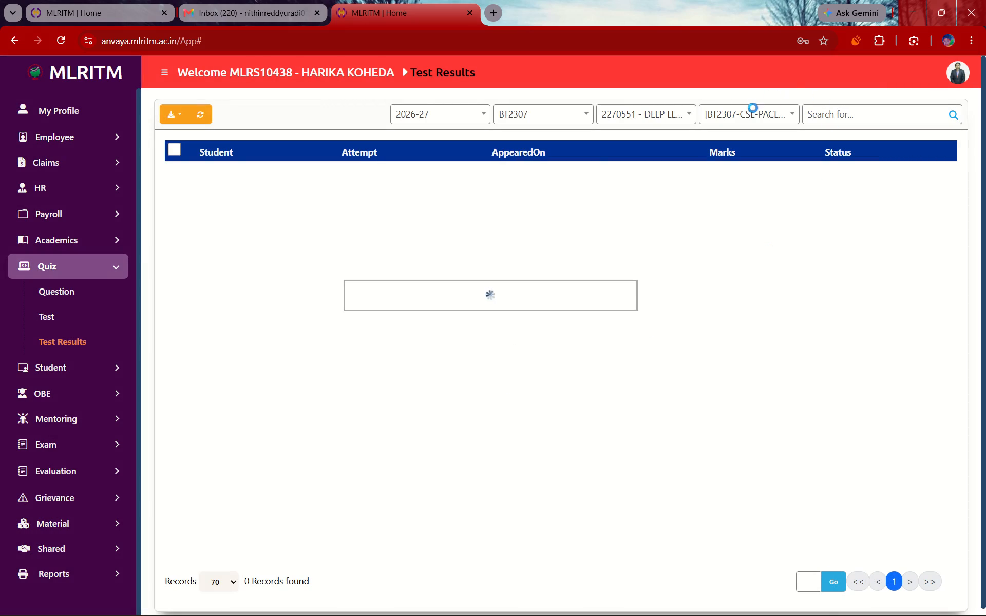
# Filter the test results again to the BT2307-CSE-PACE-B 2270551 - DEEP LEARNING (CAT - IV) test.
pyautogui.click(747, 116)
pyautogui.click(747, 116)
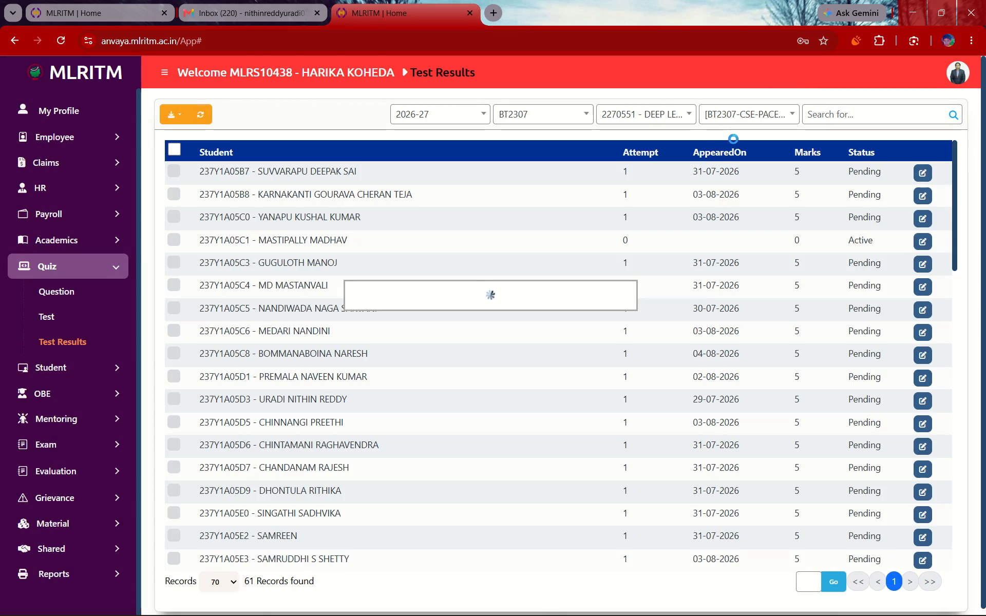
pyautogui.click(762, 115)
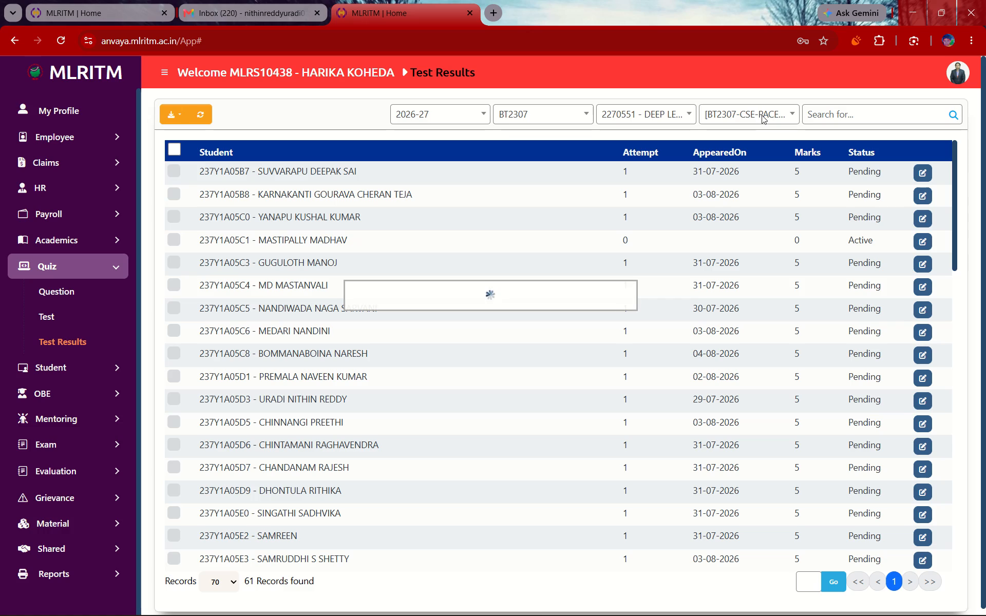
pyautogui.click(777, 113)
pyautogui.scroll(-3, 752, 216)
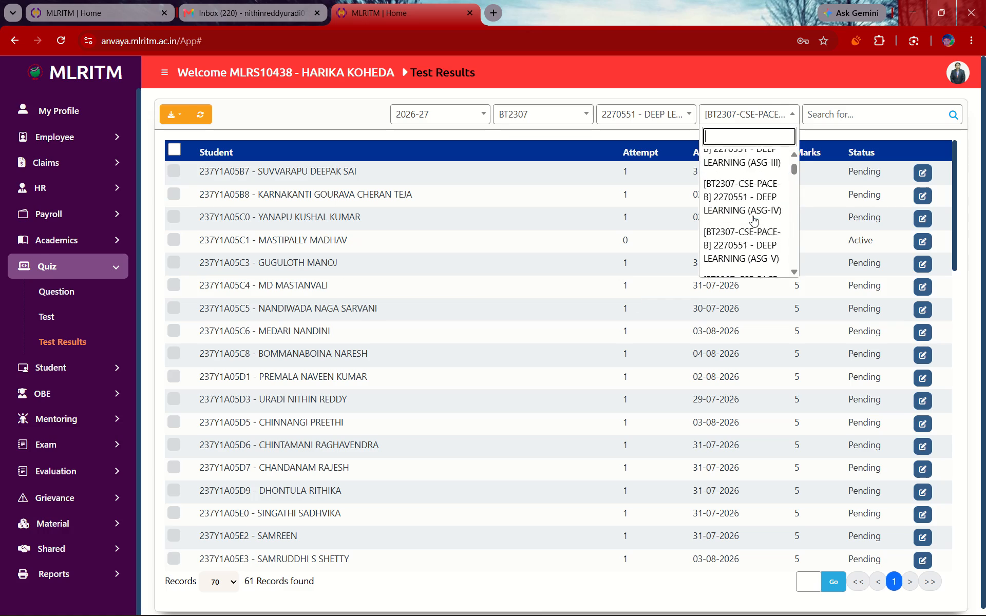
pyautogui.scroll(-3, 752, 216)
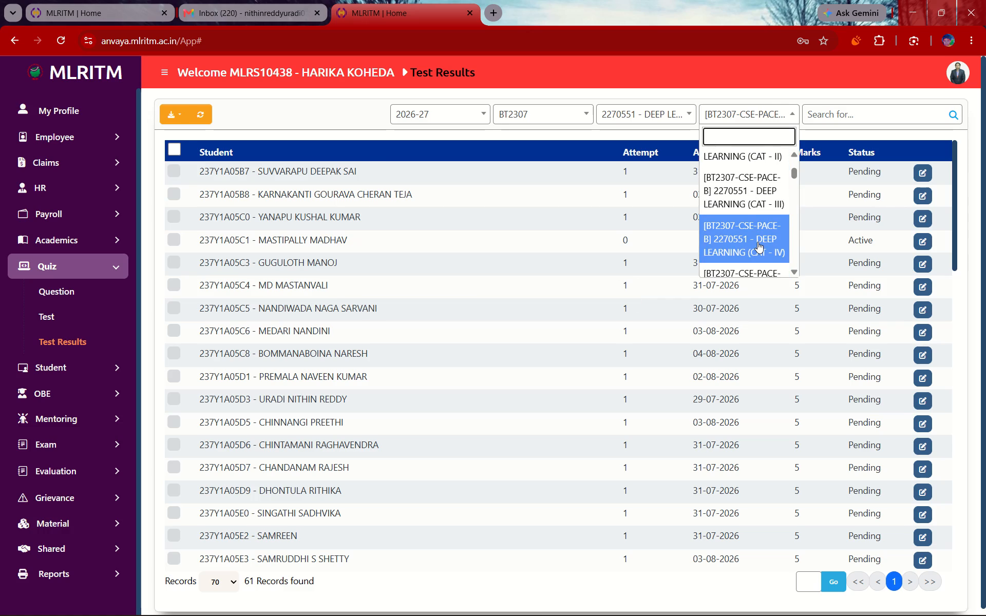
pyautogui.click(757, 242)
# Open the pending CAT - IV attempt dated 11-10-2026 that lies two rows above the already marked 11-10-2026 attempt near the list's end.
pyautogui.scroll(-3, 778, 330)
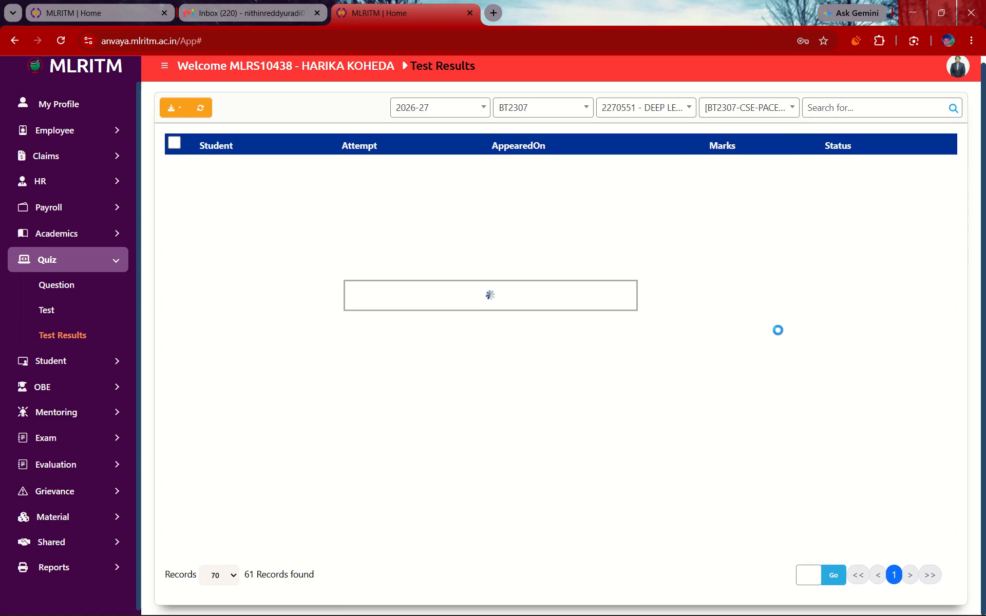
pyautogui.scroll(-20, 778, 330)
pyautogui.scroll(-6, 778, 330)
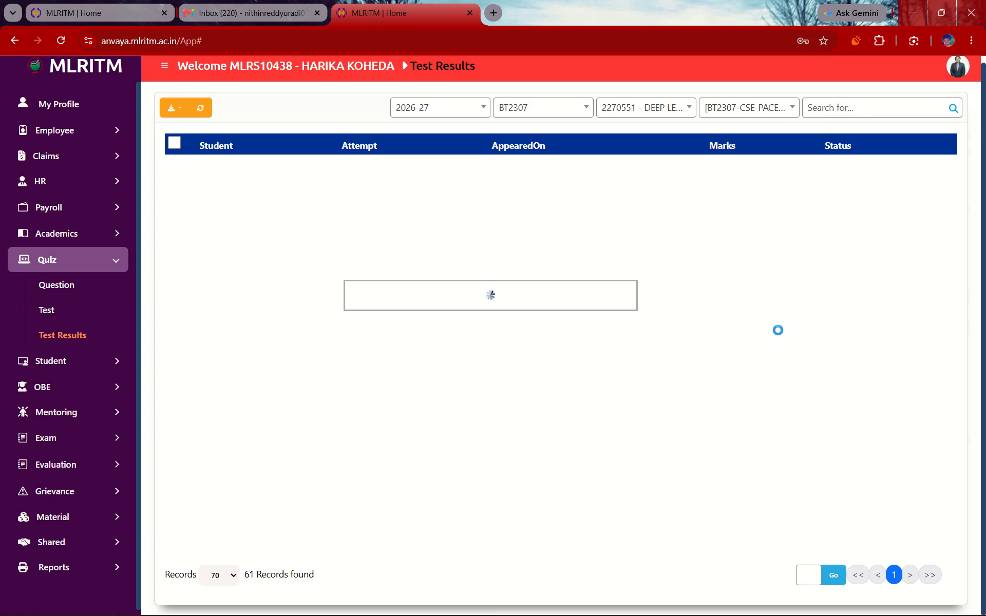
pyautogui.scroll(-8, 778, 330)
pyautogui.scroll(-6, 521, 506)
pyautogui.scroll(-20, 662, 431)
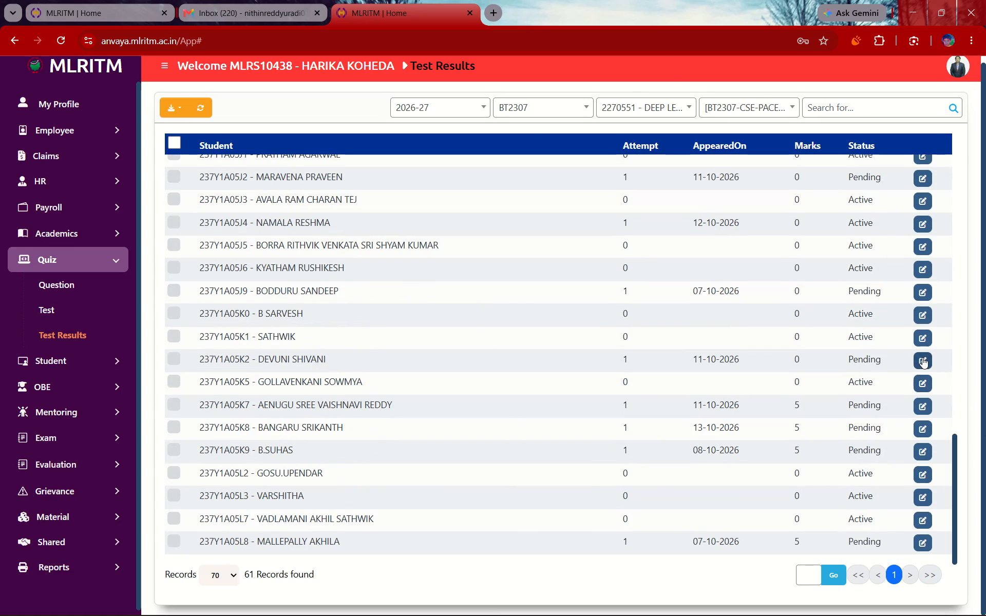
pyautogui.click(922, 357)
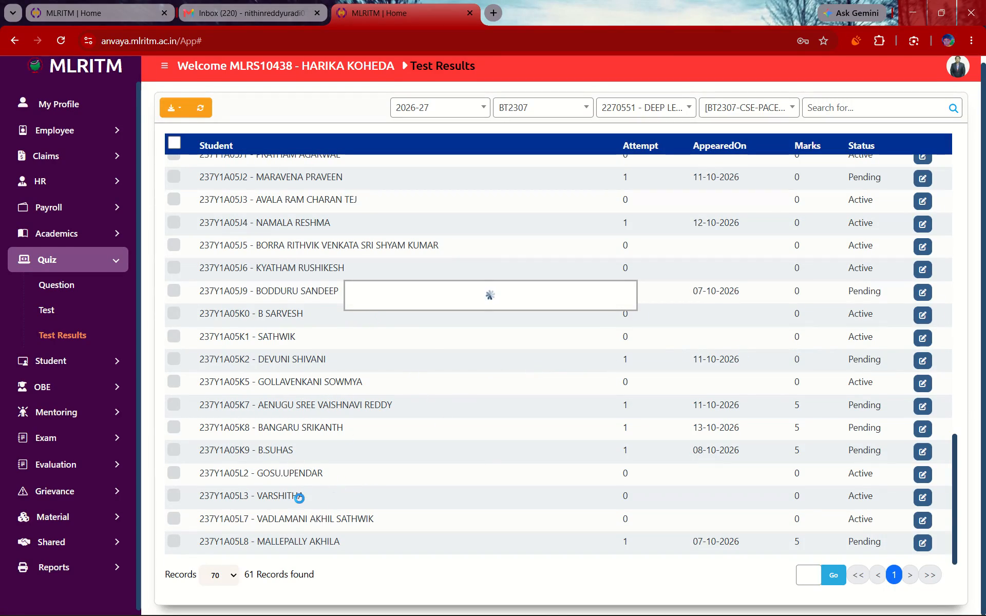
# Set the marks of the opened CAT - IV attempt to 5.00 and submit the evaluation.
pyautogui.click(301, 441)
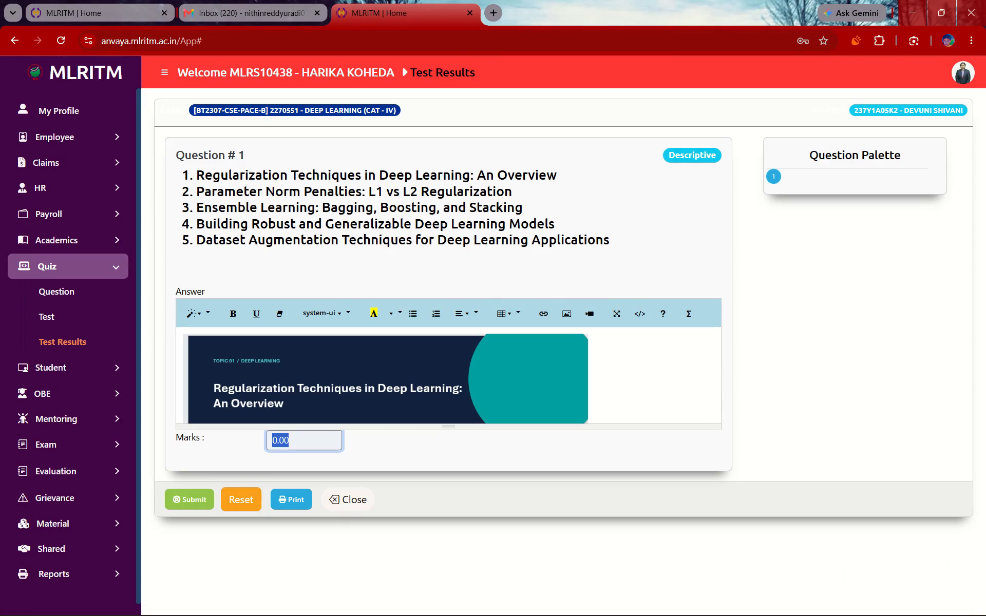
pyautogui.press('BackSpace')
pyautogui.write('5.00')
pyautogui.click(209, 490)
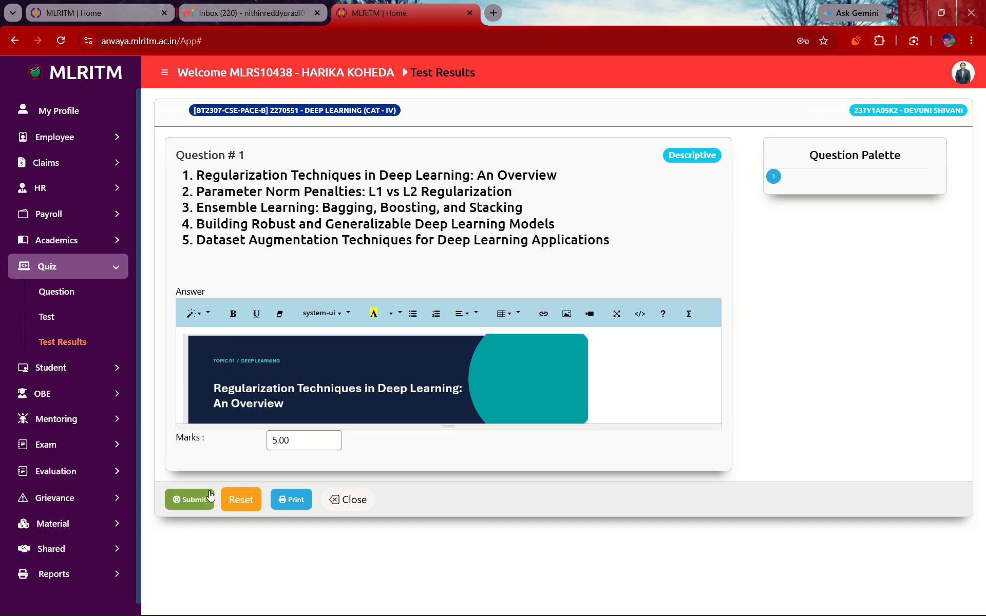
pyautogui.click(463, 429)
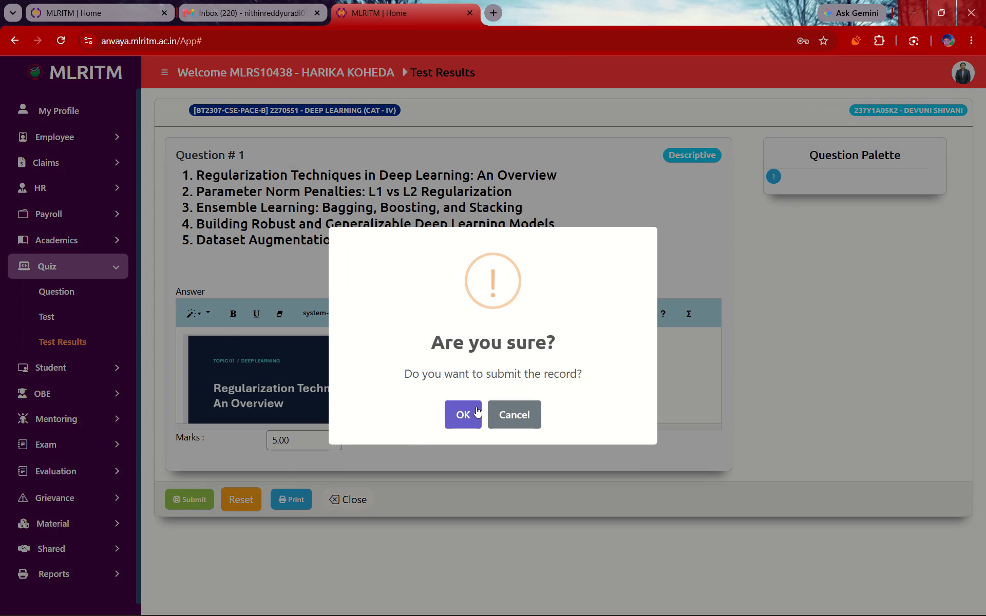
pyautogui.click(476, 407)
pyautogui.click(459, 417)
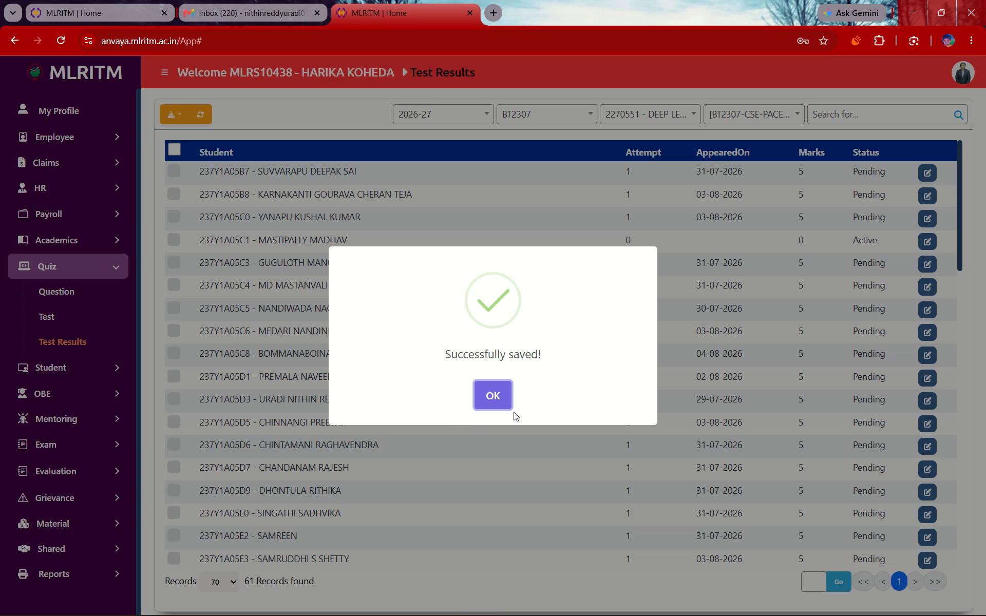
pyautogui.click(500, 392)
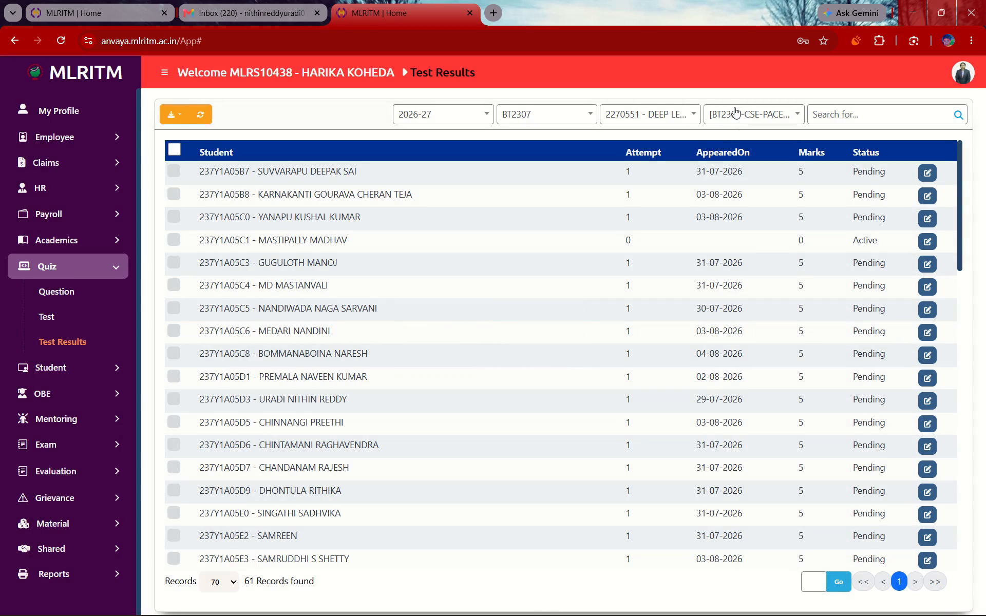
# Filter the test results again to the BT2307-CSE-PACE-B 2270551 - DEEP LEARNING (CAT - IV) test.
pyautogui.click(734, 108)
pyautogui.scroll(-3, 747, 246)
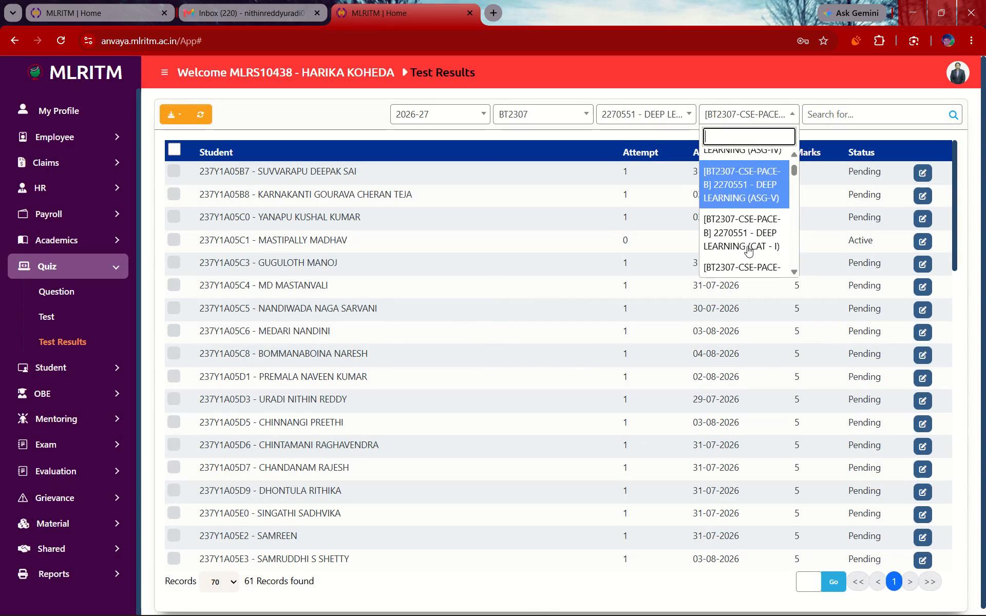
pyautogui.scroll(-3, 747, 246)
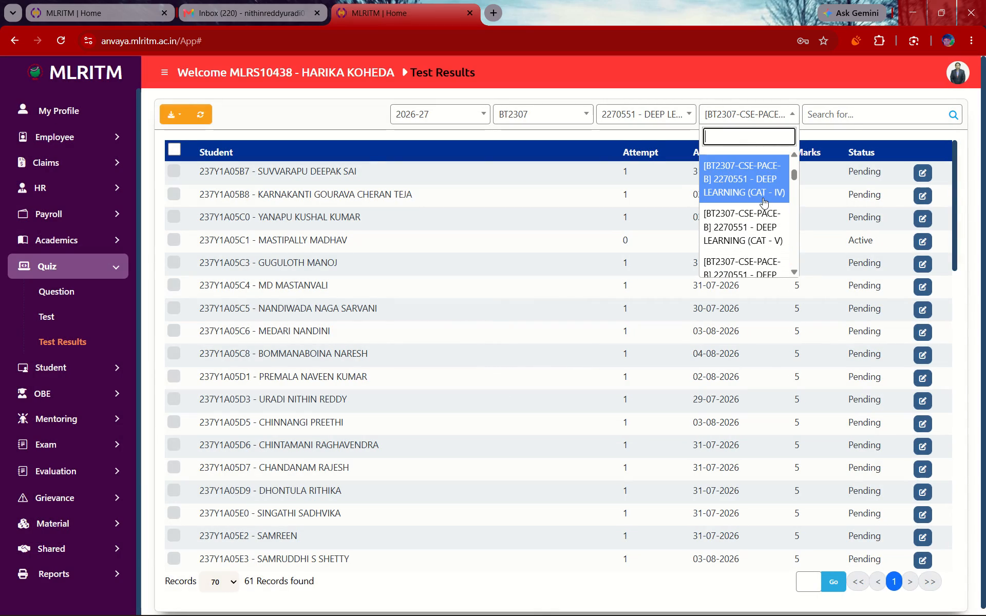
pyautogui.click(763, 198)
# Open the pending CAT - IV attempt dated 07-10-2026, three rows above the uppermost marked 11-10-2026 attempt near the list's end.
pyautogui.scroll(-8, 818, 389)
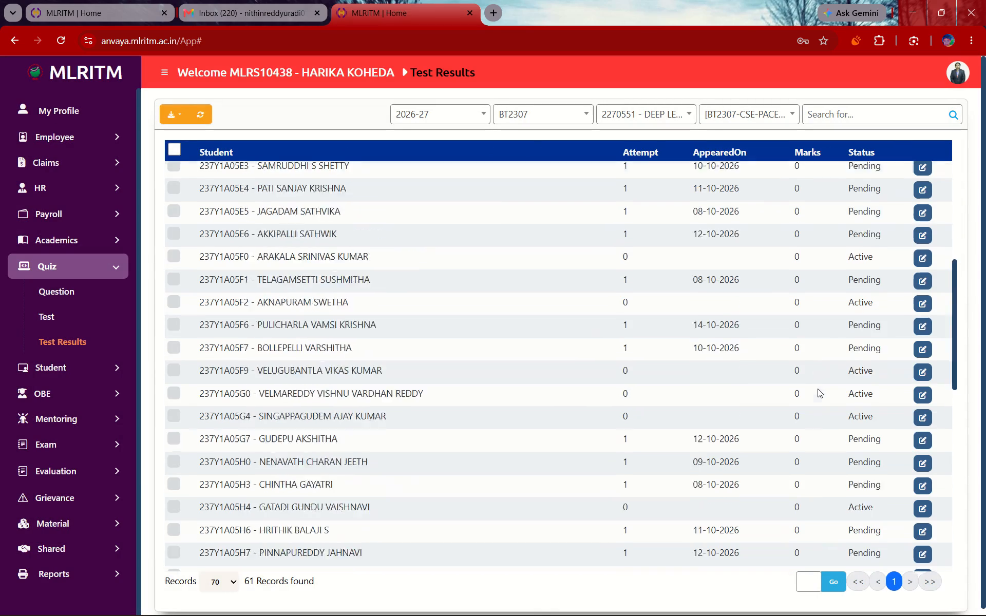
pyautogui.scroll(-6, 818, 389)
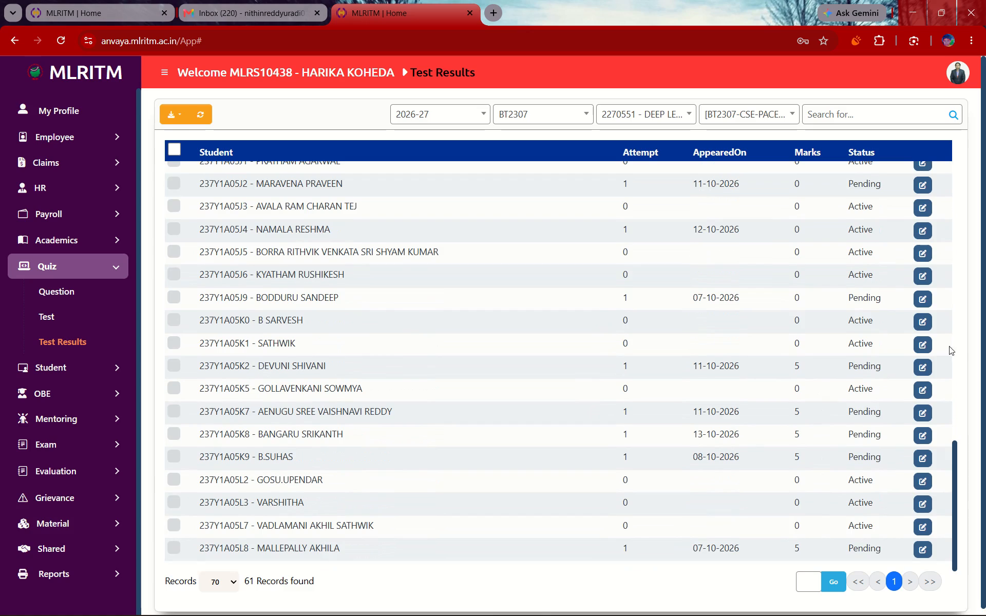
pyautogui.scroll(1, 956, 340)
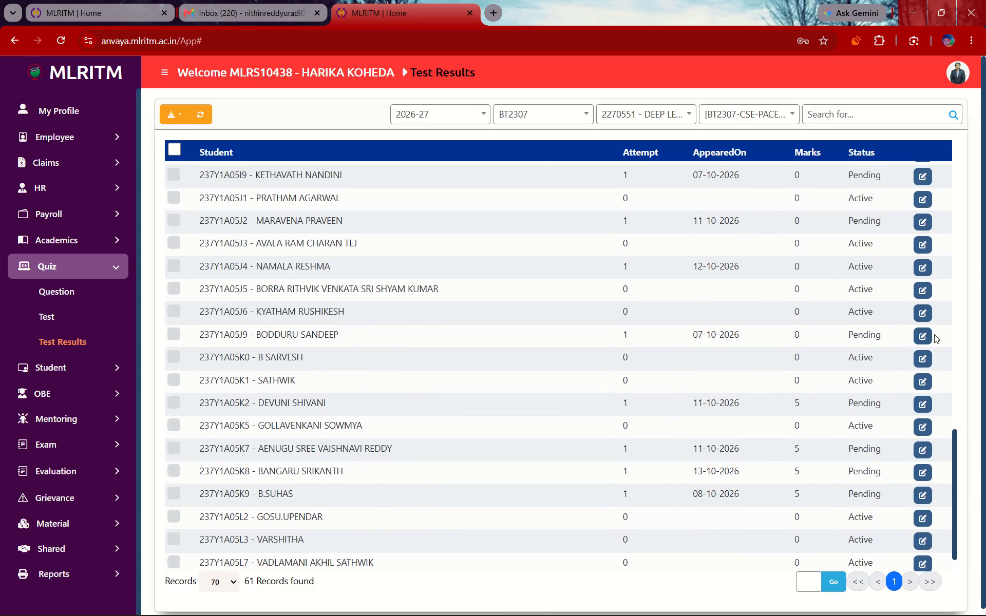
pyautogui.click(931, 334)
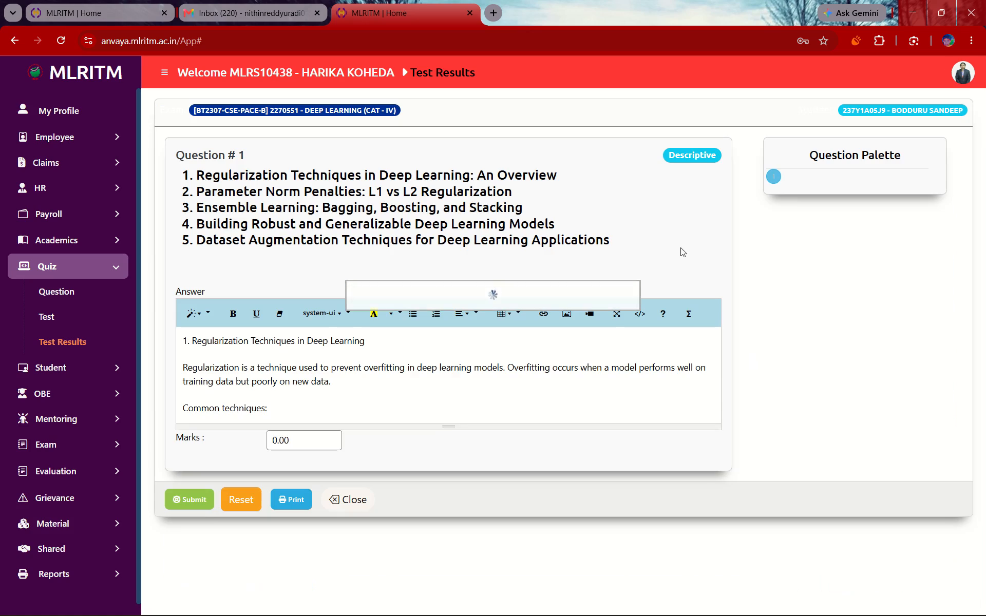
# Set the marks of the opened CAT - IV attempt to 5.00 and submit the evaluation.
pyautogui.click(308, 447)
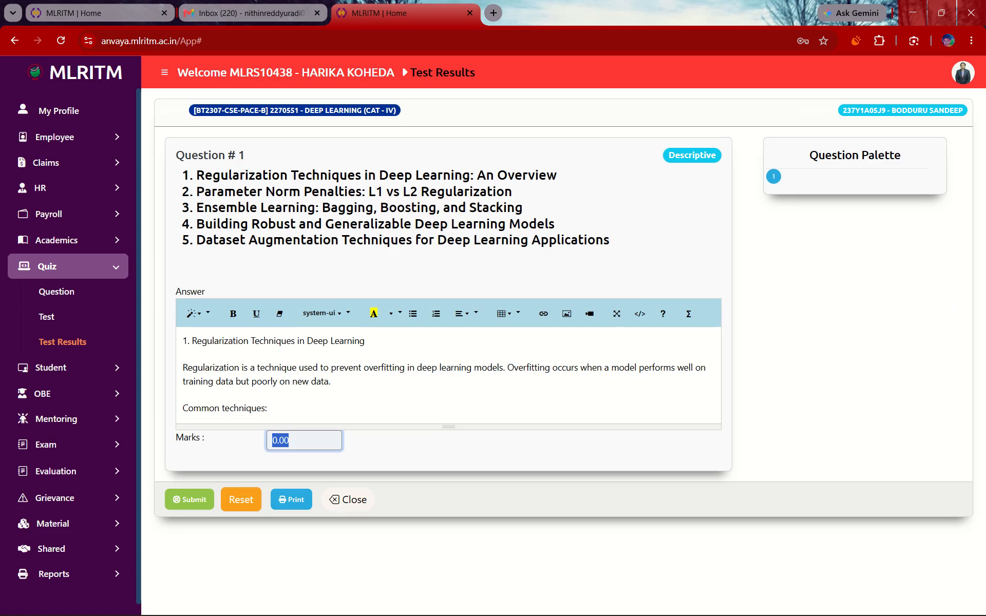
pyautogui.press('BackSpace')
pyautogui.write('5.00')
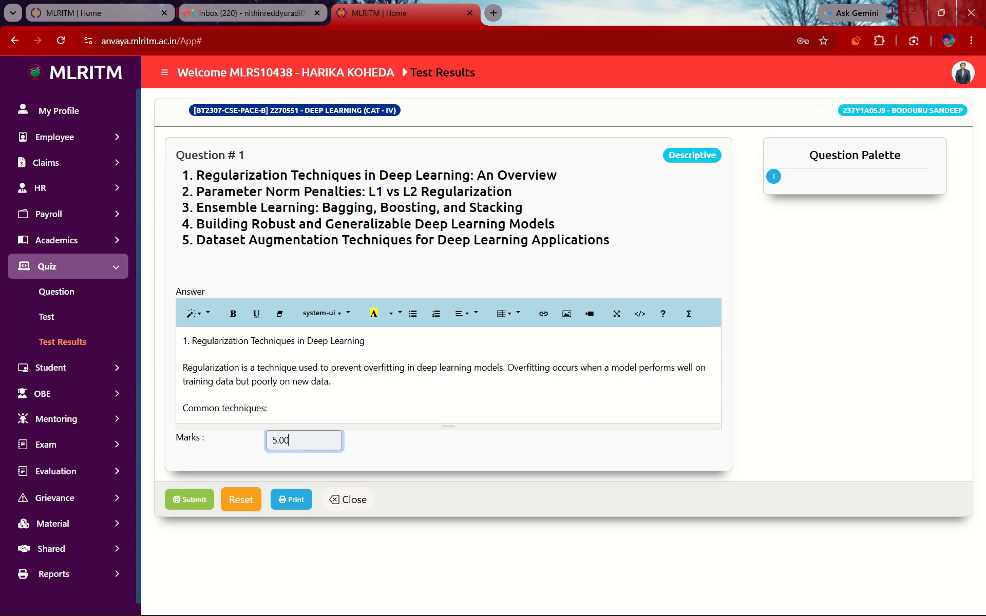
pyautogui.click(198, 506)
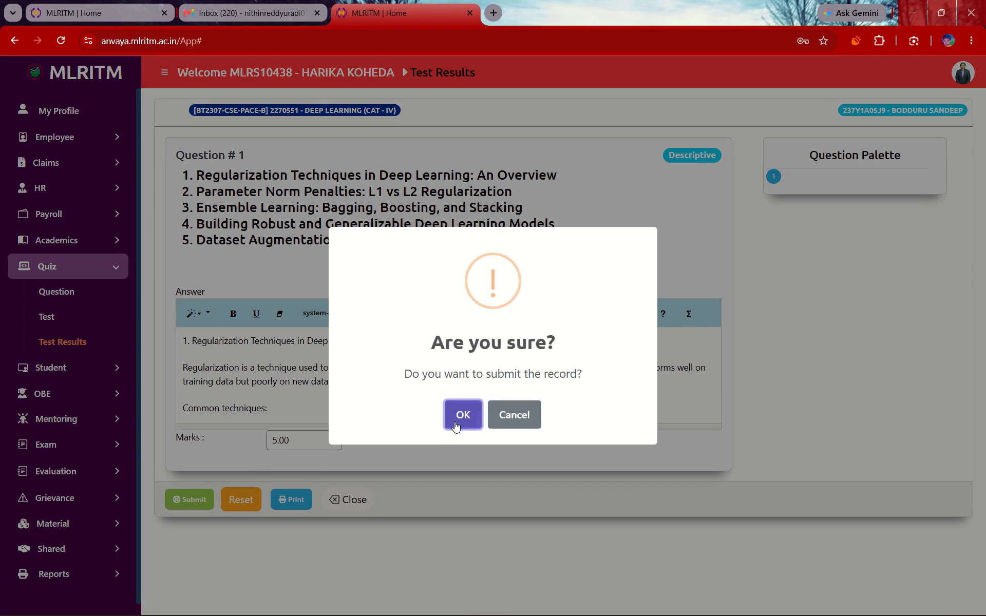
pyautogui.click(454, 421)
pyautogui.click(461, 425)
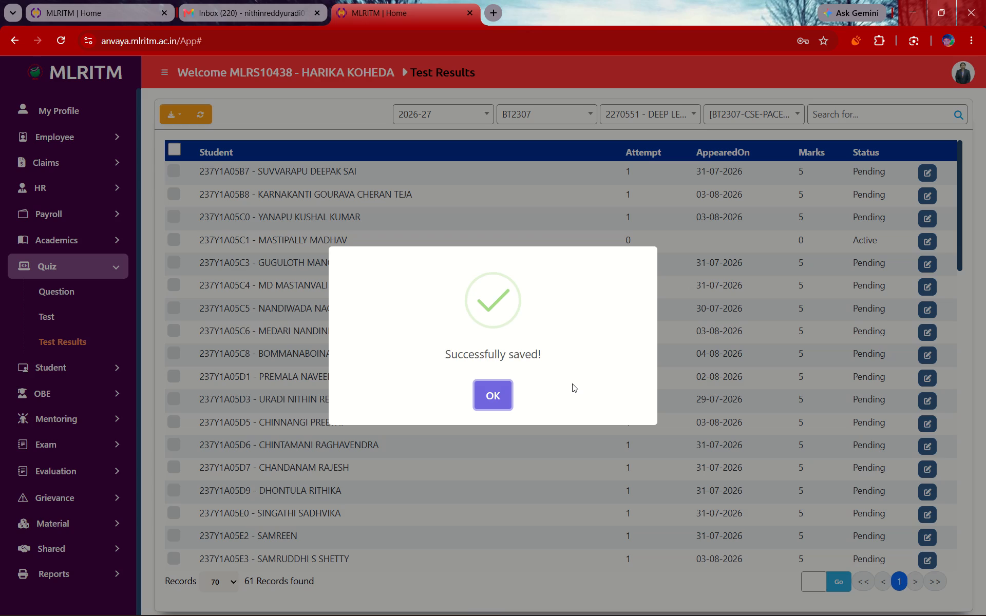
pyautogui.click(495, 382)
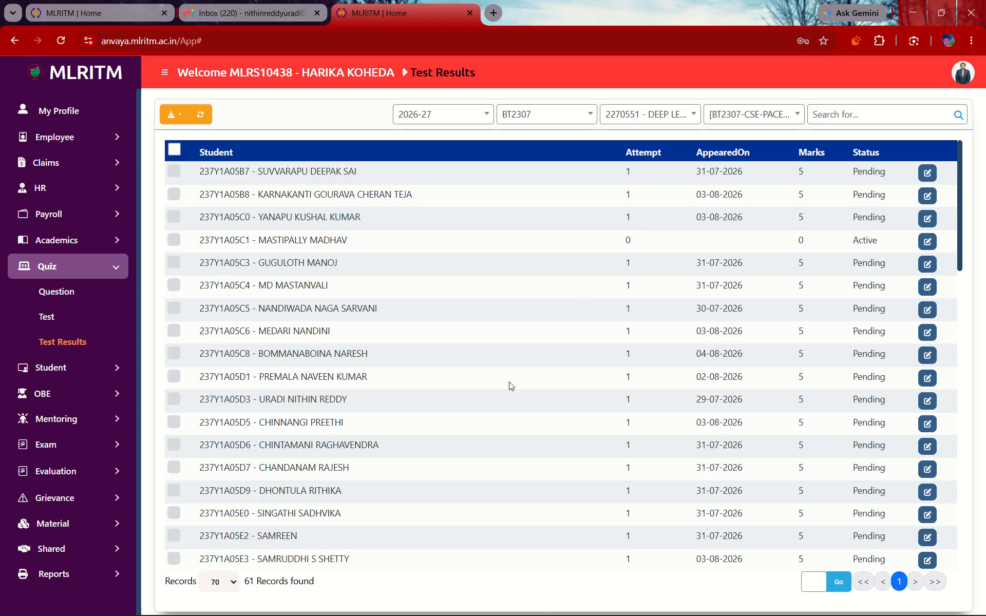
# Filter the test results again to the BT2307-CSE-PACE-B 2270551 - DEEP LEARNING (CAT - IV) test.
pyautogui.scroll(-6, 518, 406)
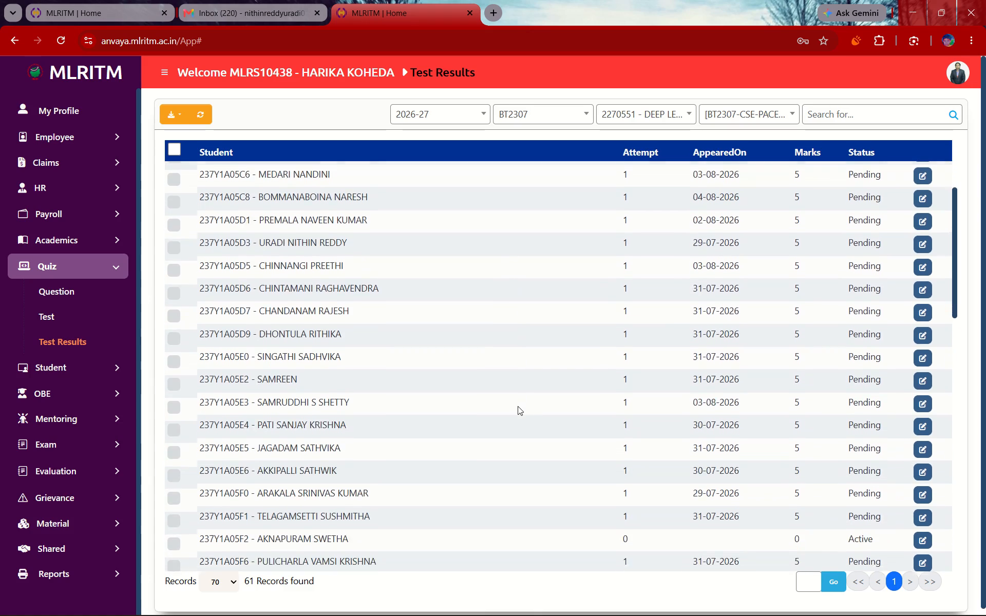
pyautogui.scroll(-6, 518, 406)
pyautogui.click(743, 104)
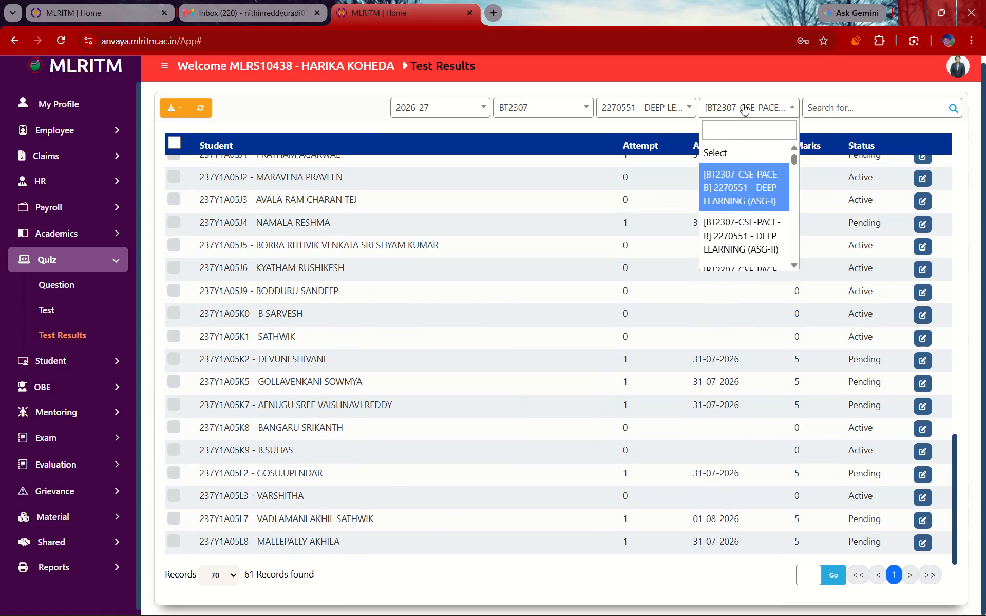
pyautogui.scroll(-5, 734, 225)
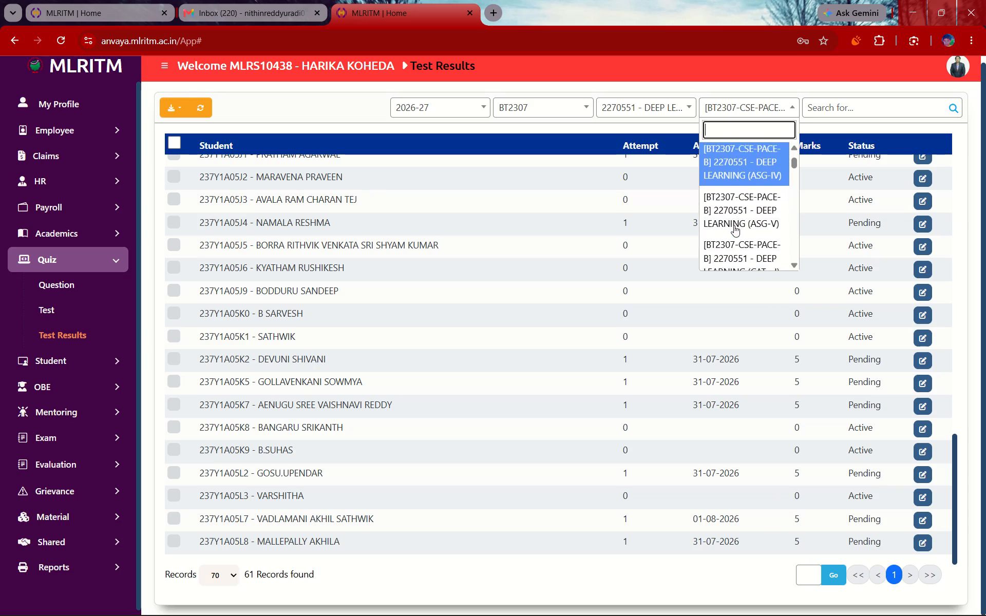
pyautogui.scroll(-5, 734, 225)
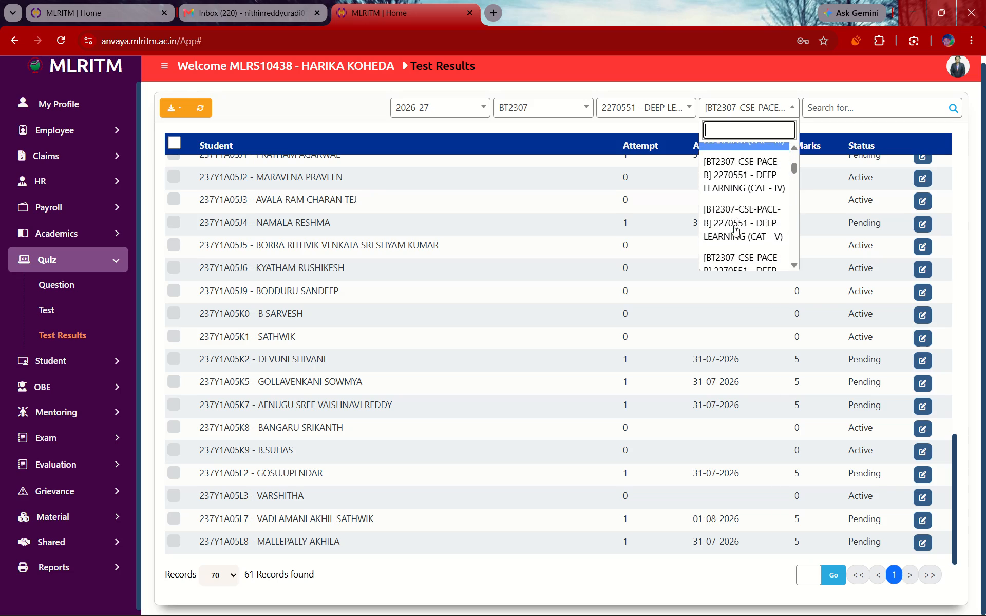
pyautogui.scroll(-1, 734, 225)
pyautogui.click(762, 175)
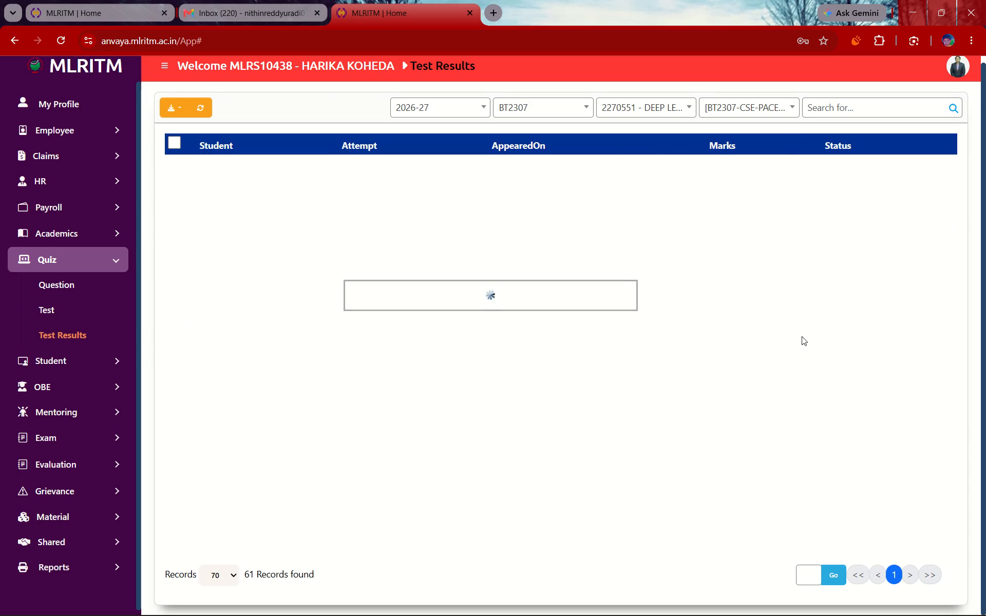
# Open the unmarked CAT - IV attempt dated 12-10-2026, three rows above the marked 07-10-2026 attempt in the list's last part.
pyautogui.scroll(-17, 802, 336)
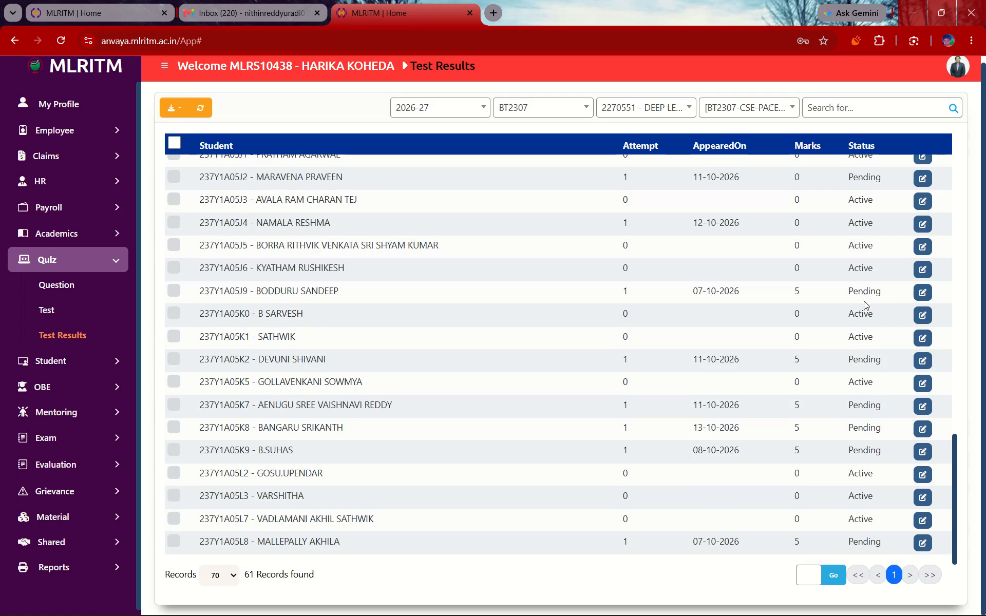
pyautogui.scroll(2, 855, 303)
pyautogui.click(926, 307)
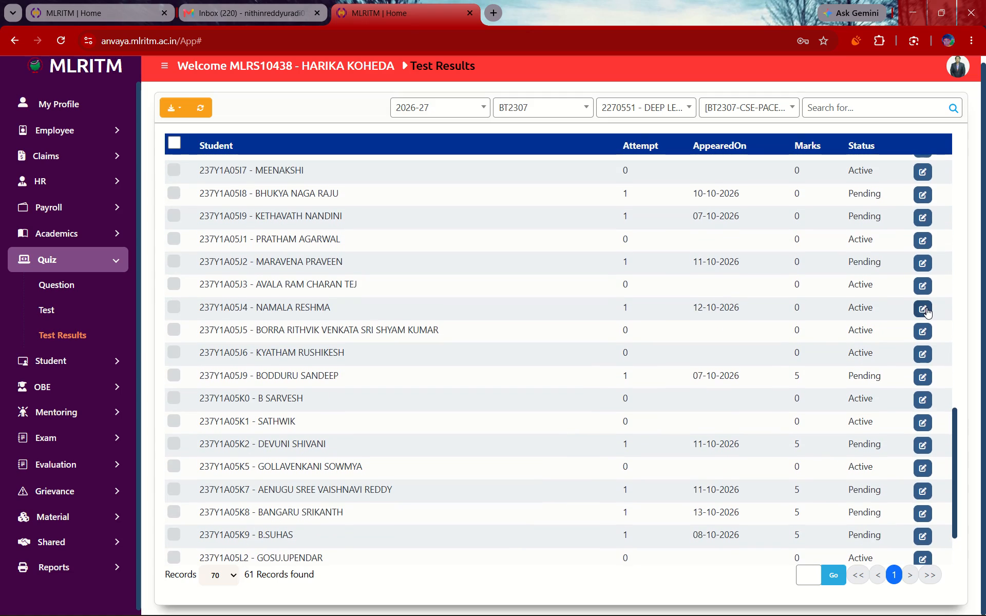
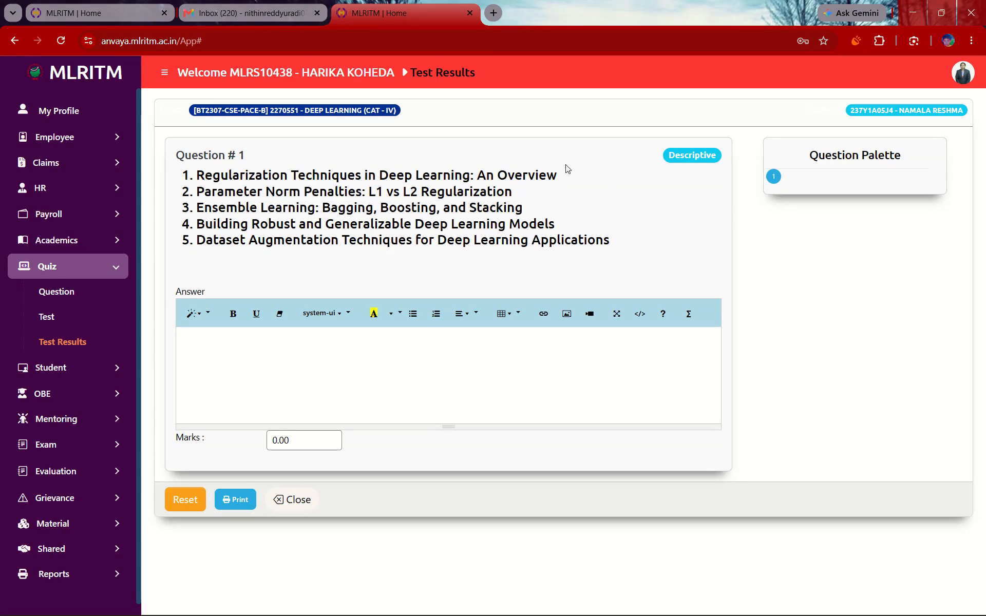
# Reset the opened CAT - IV attempt that has an empty answer.
pyautogui.scroll(4, 458, 363)
pyautogui.click(189, 497)
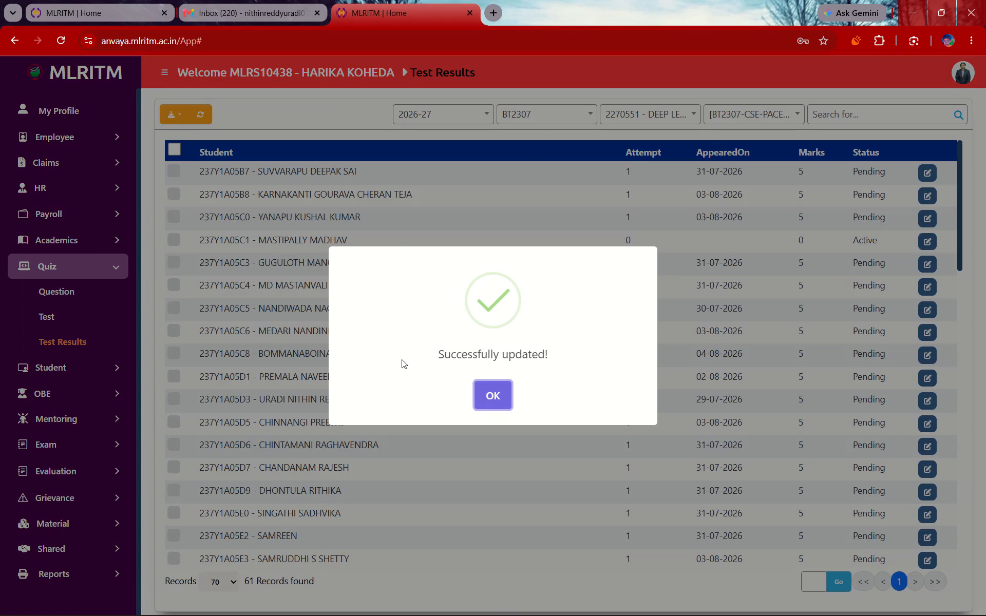
pyautogui.click(503, 394)
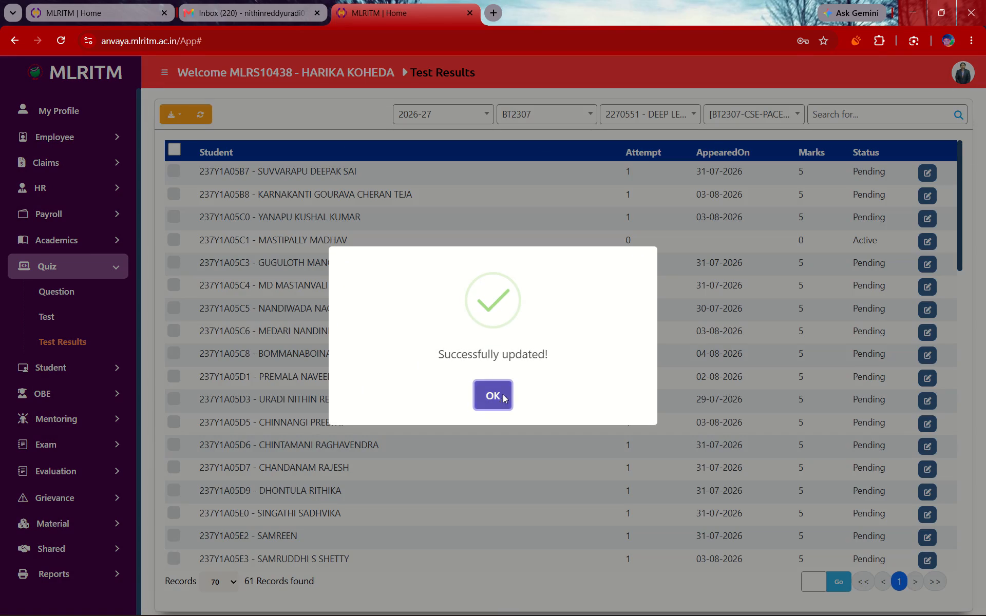
# Filter the test results again to the BT2307-CSE-PACE-B 2270551 - DEEP LEARNING (CAT - IV) test.
pyautogui.click(741, 106)
pyautogui.scroll(-1, 727, 211)
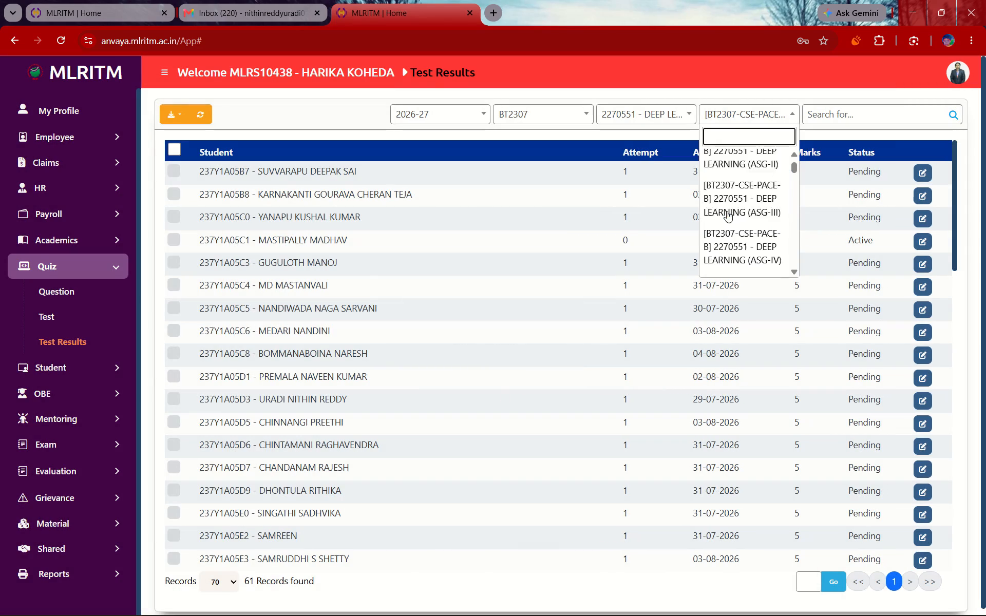
pyautogui.scroll(-6, 727, 211)
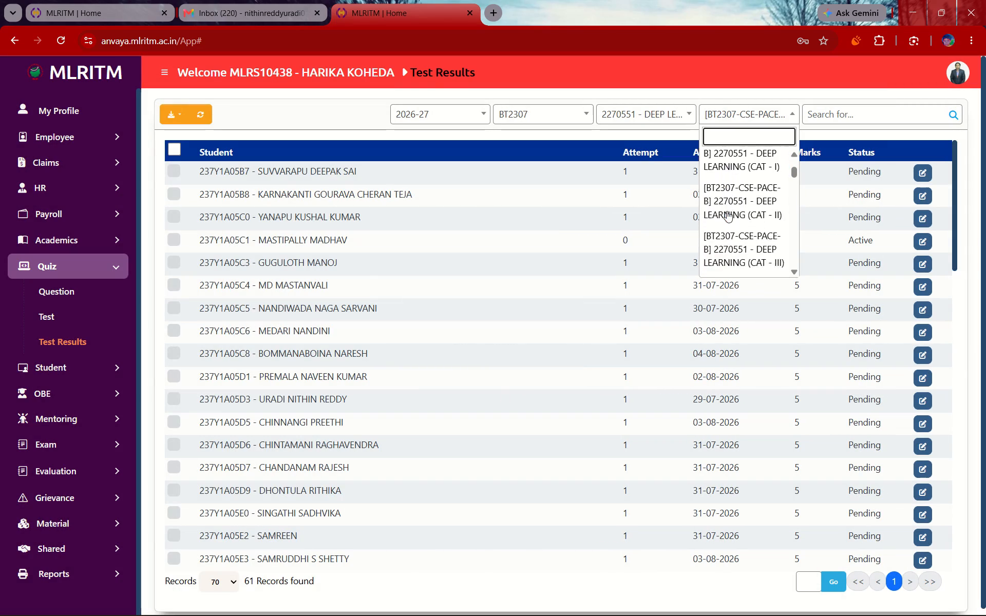
pyautogui.scroll(-1, 727, 211)
pyautogui.click(756, 260)
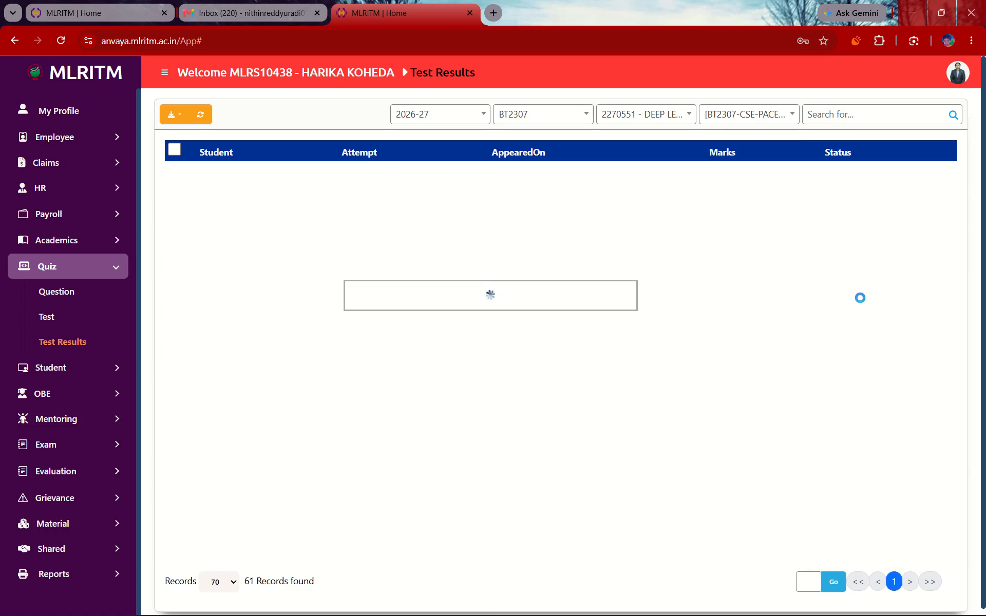
# Open the unmarked CAT - IV attempt dated 11-10-2026, five rows above the uppermost marked 07-10-2026 attempt near the list's end.
pyautogui.scroll(-13, 860, 298)
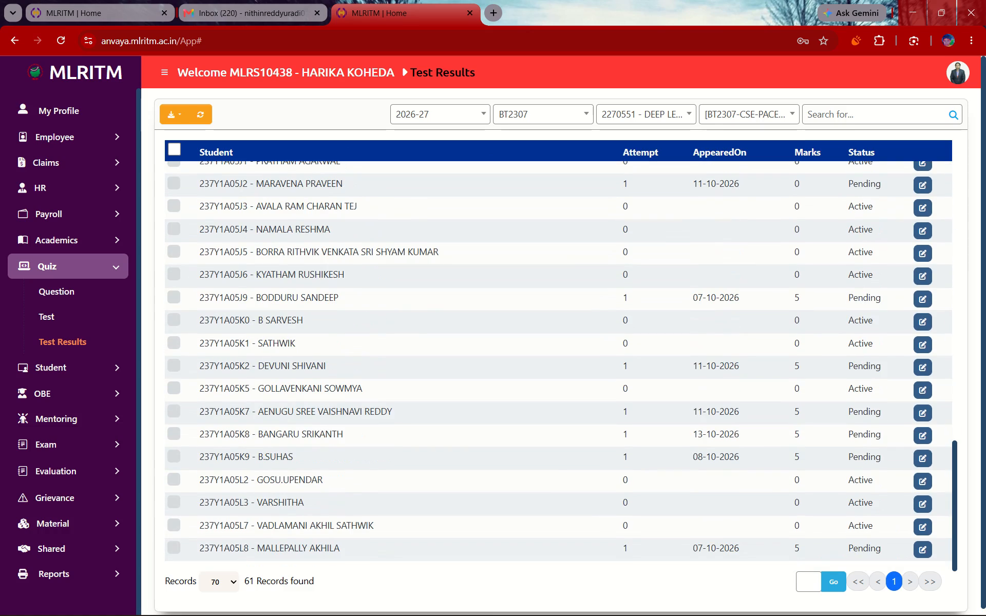
pyautogui.scroll(3, 845, 382)
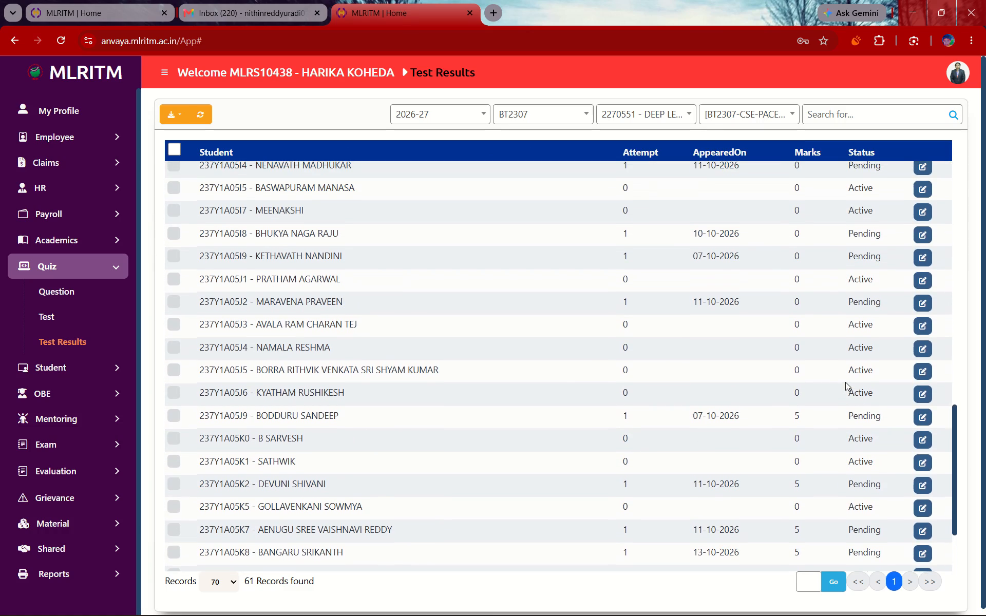
pyautogui.click(923, 298)
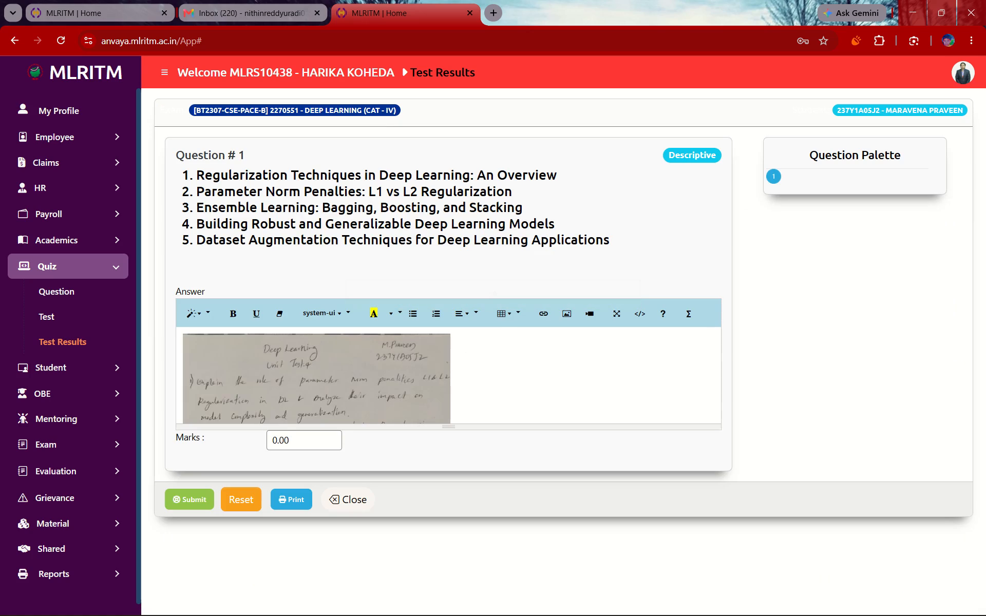
# Set the marks of the opened CAT - IV attempt to 5.00 and submit the evaluation.
pyautogui.click(308, 446)
pyautogui.press('BackSpace')
pyautogui.write('5.00')
pyautogui.click(197, 501)
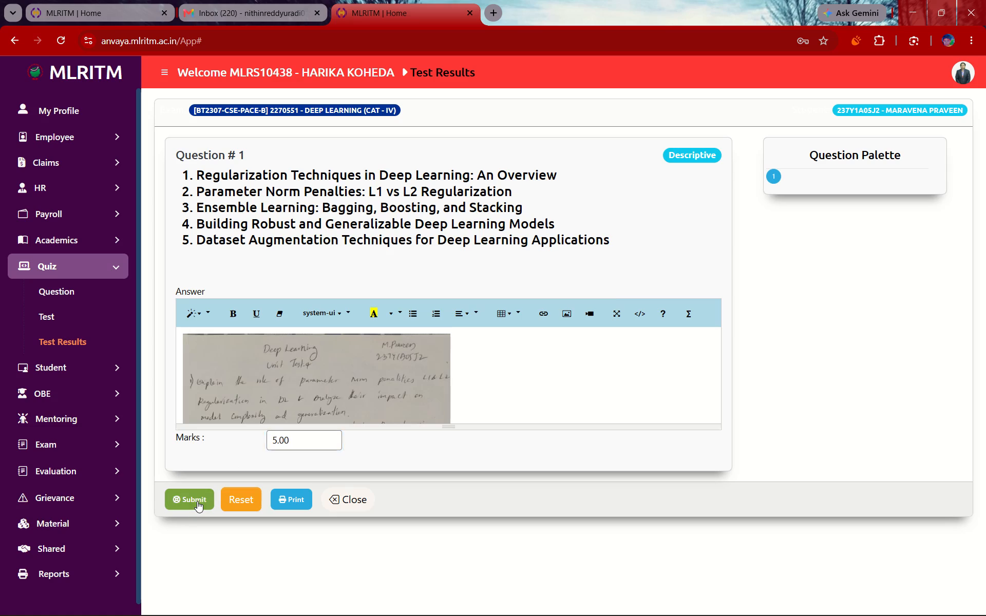
pyautogui.click(462, 415)
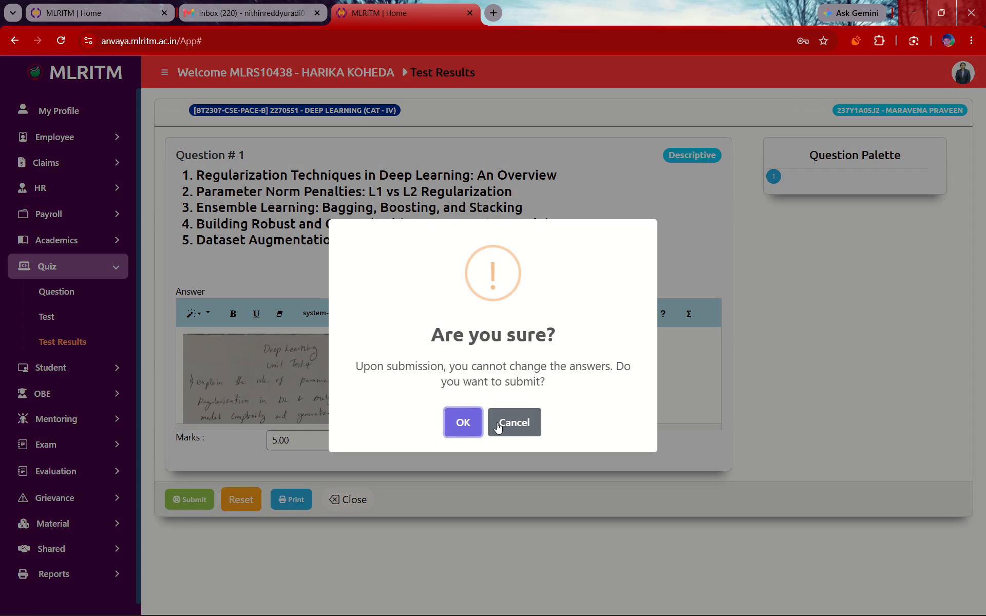
pyautogui.click(456, 415)
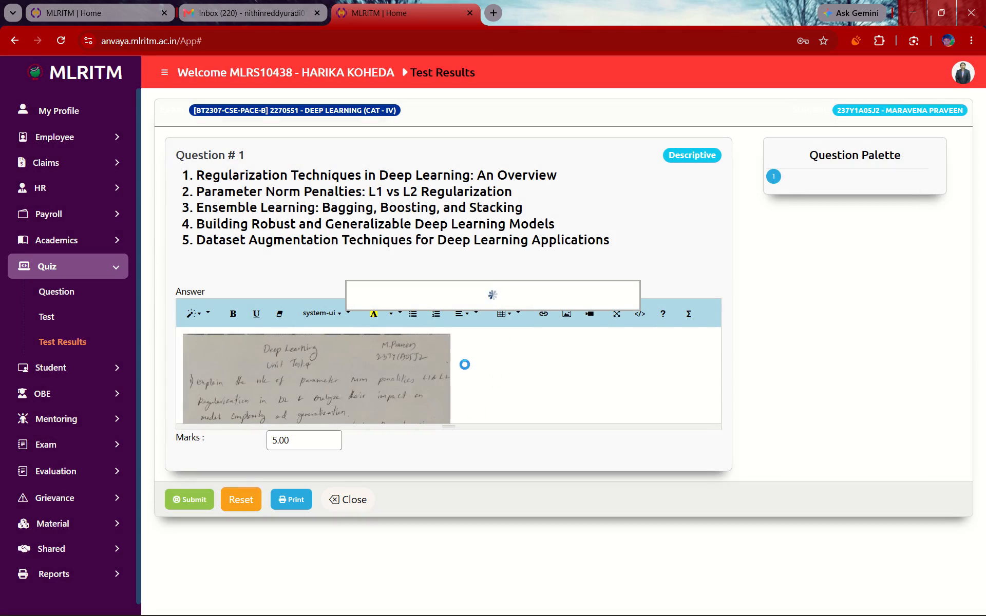
pyautogui.click(503, 378)
pyautogui.click(495, 389)
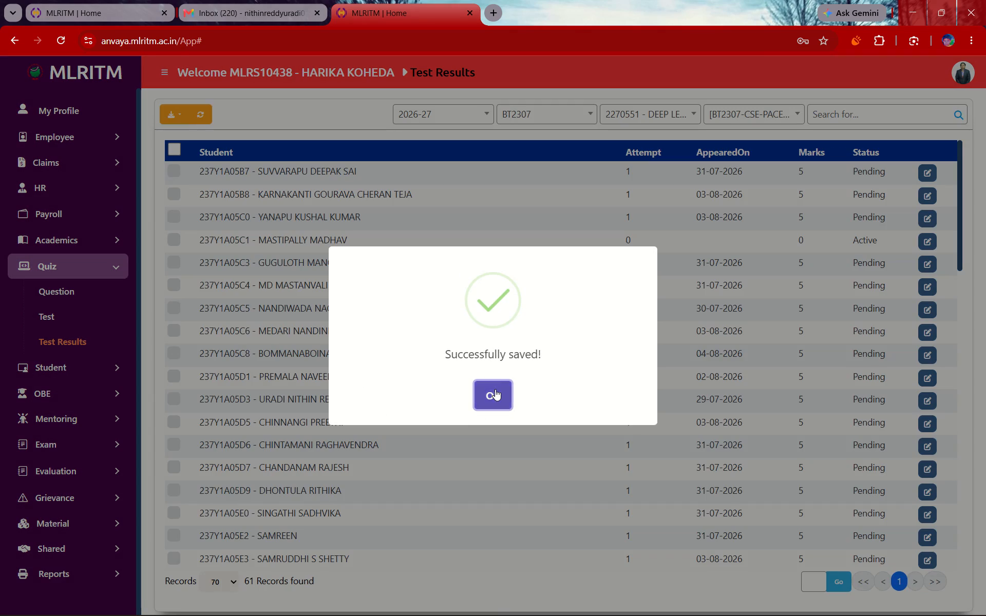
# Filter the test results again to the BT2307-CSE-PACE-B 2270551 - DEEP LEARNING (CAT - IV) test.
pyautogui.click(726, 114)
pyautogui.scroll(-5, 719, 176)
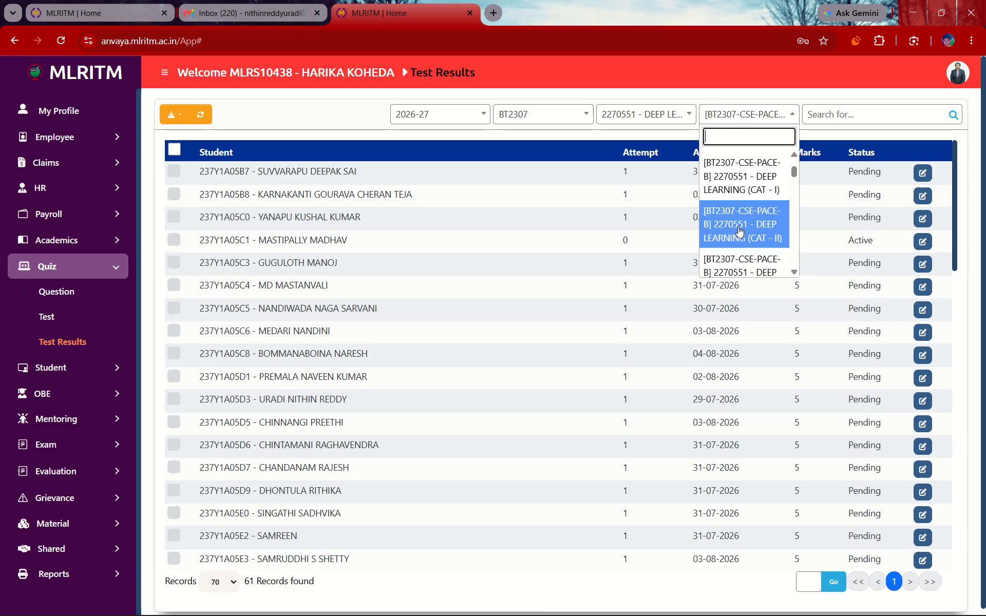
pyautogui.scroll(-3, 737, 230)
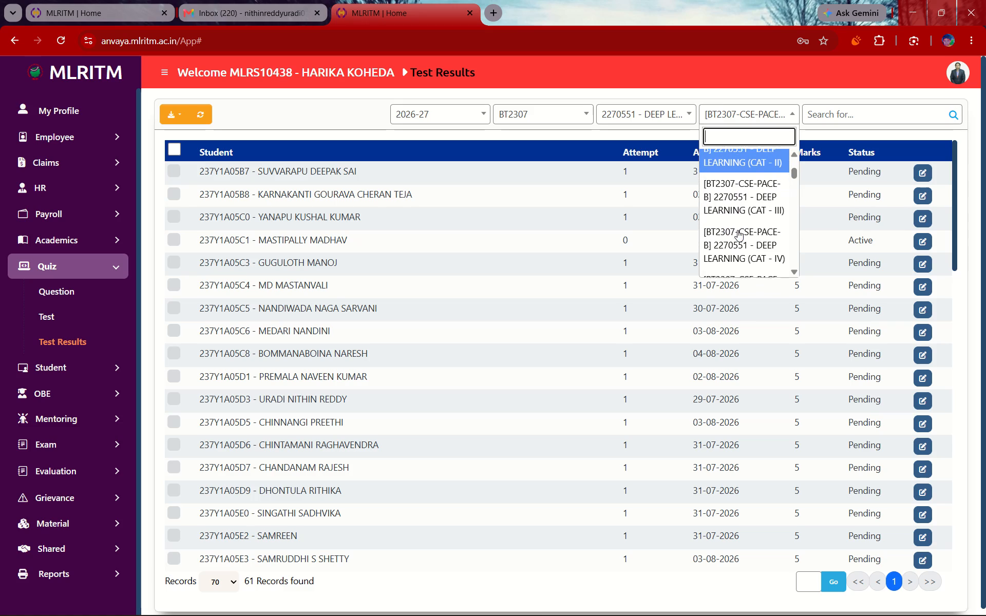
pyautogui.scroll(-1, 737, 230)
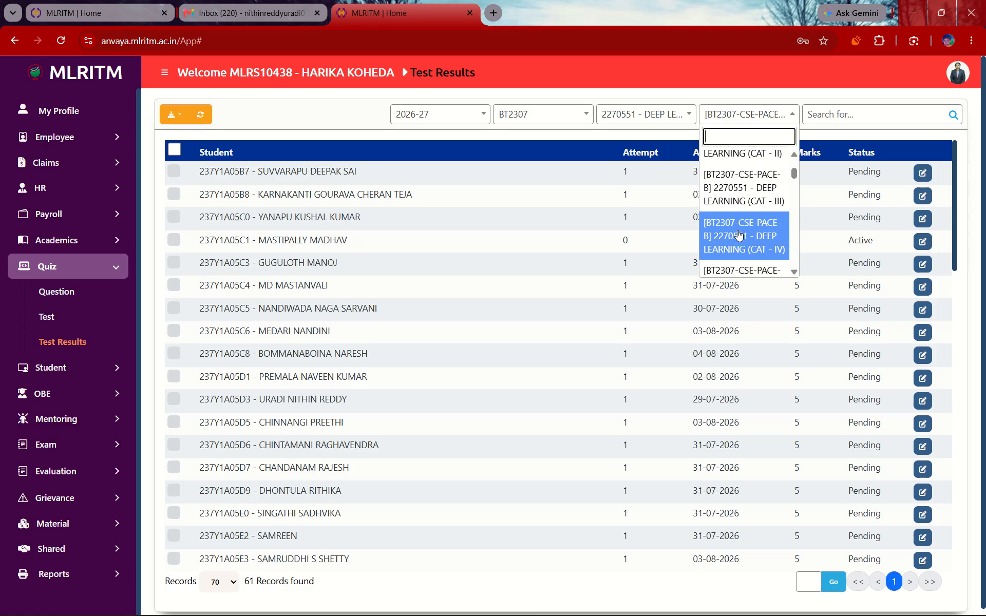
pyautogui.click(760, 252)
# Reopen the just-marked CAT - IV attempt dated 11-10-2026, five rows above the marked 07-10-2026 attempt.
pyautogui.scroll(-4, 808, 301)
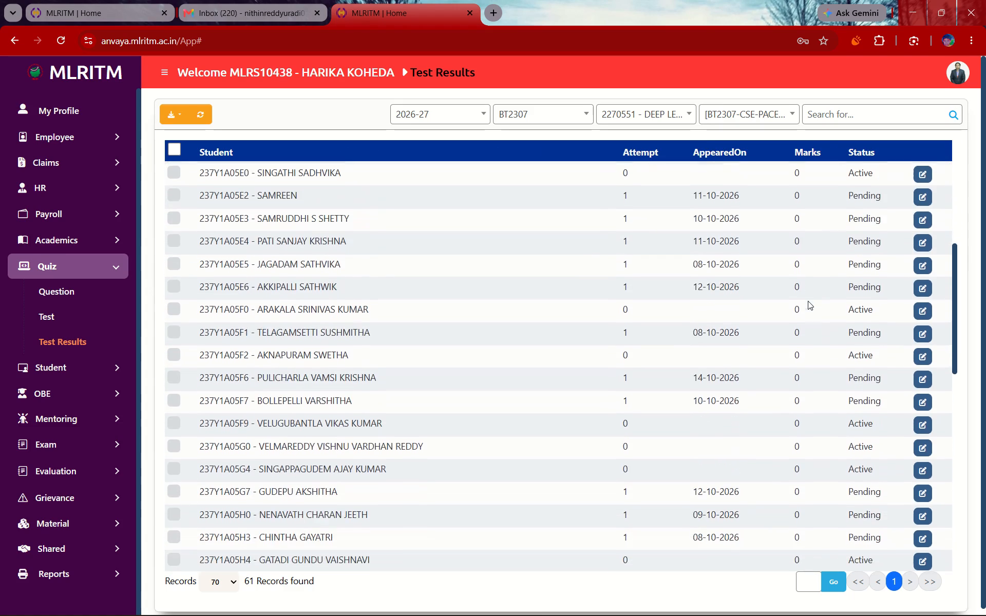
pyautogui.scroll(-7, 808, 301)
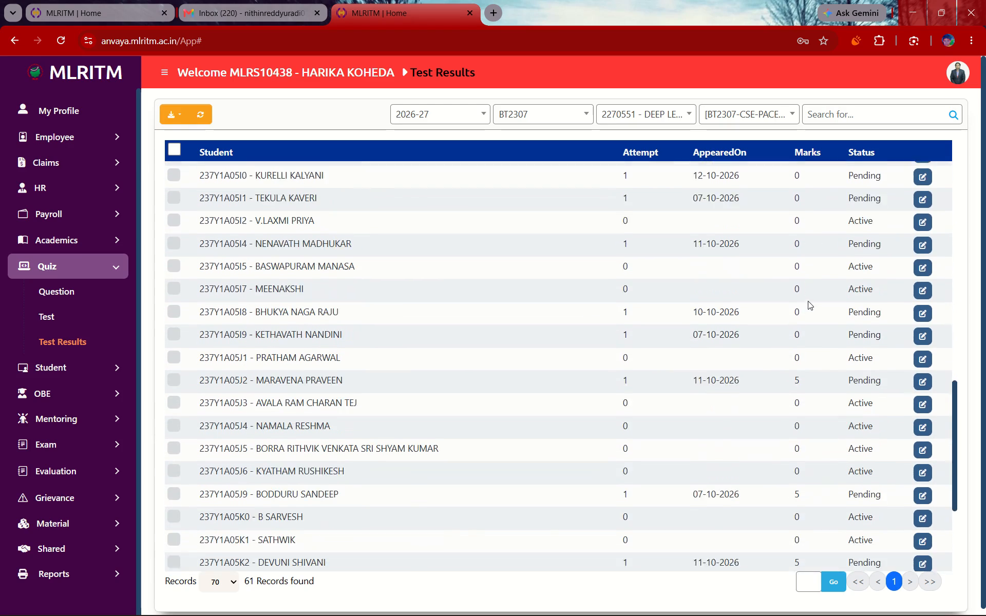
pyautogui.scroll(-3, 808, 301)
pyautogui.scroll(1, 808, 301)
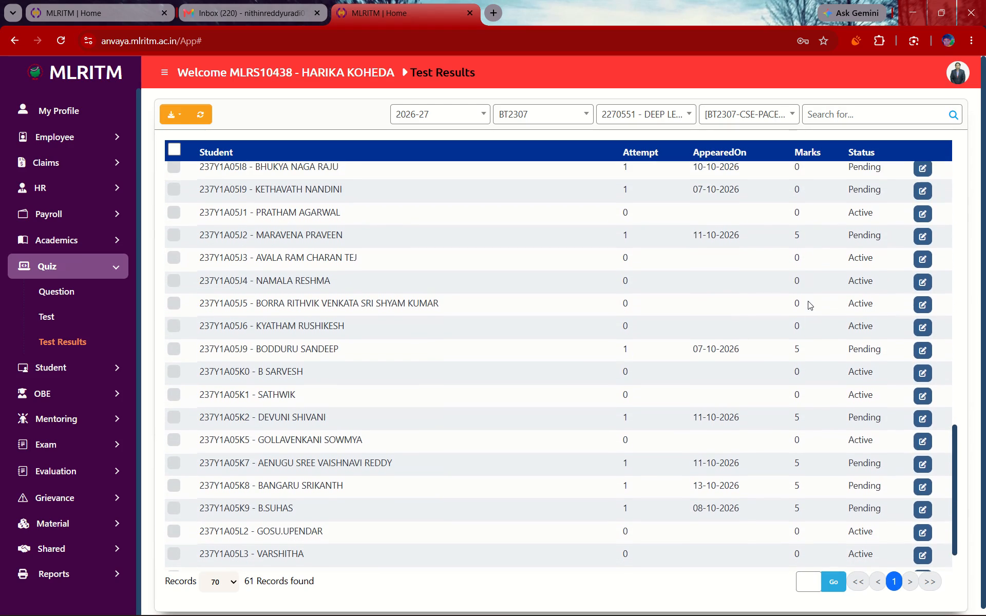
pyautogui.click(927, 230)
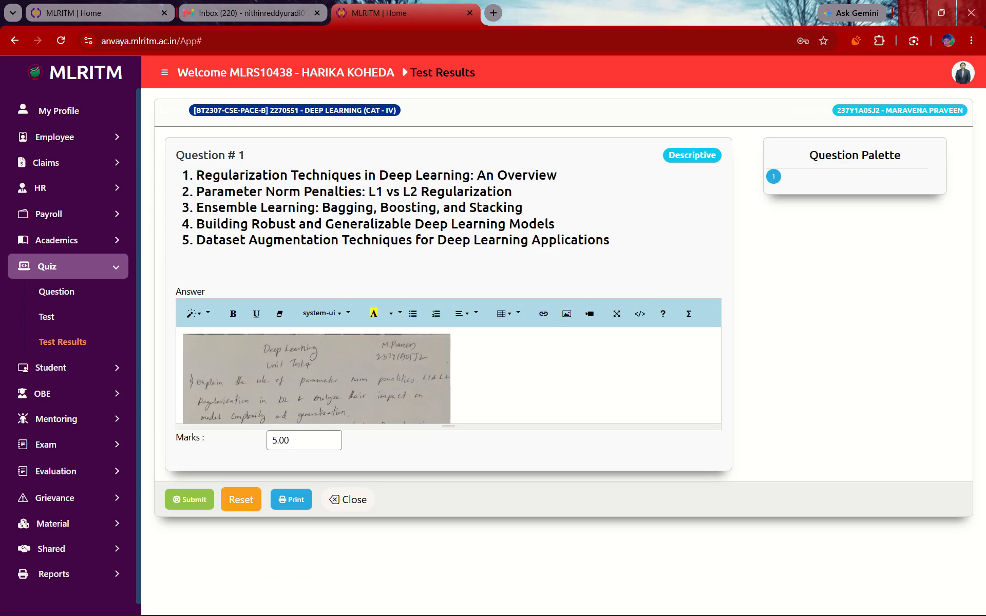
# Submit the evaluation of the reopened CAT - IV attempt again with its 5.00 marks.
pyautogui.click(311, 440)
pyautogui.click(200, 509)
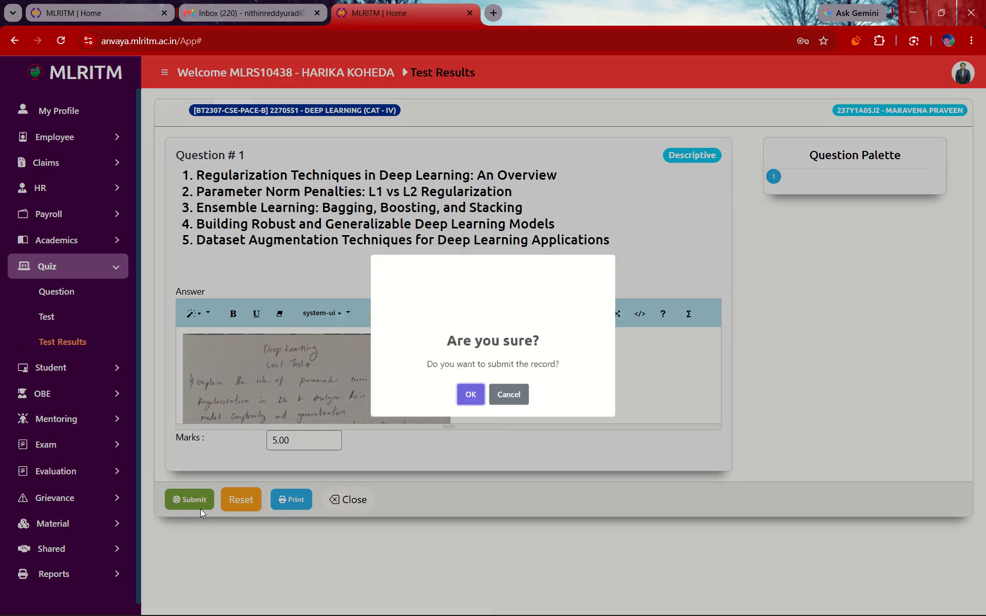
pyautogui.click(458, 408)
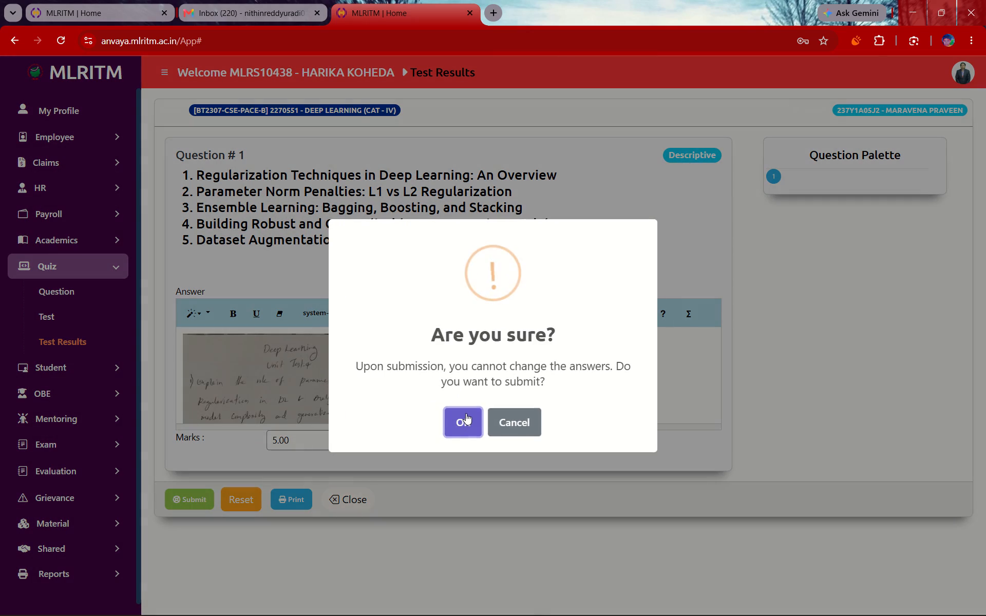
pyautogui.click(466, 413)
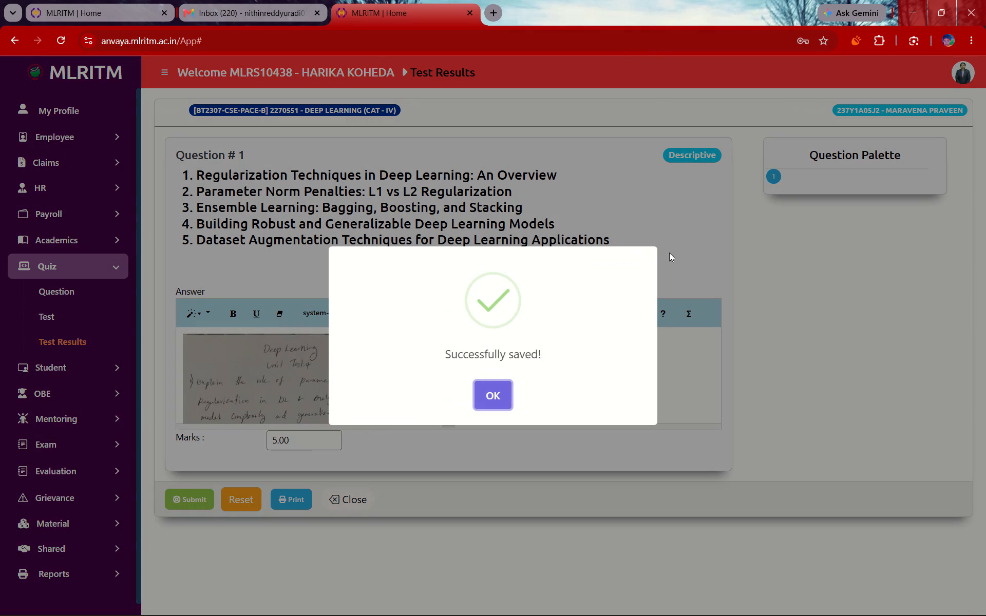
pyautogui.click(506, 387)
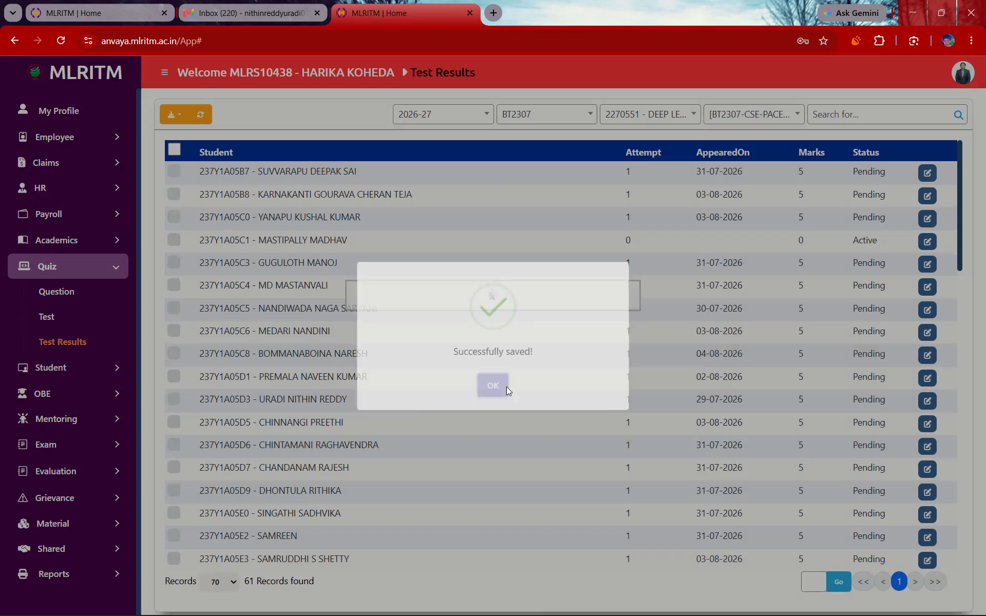
# Filter the test results again to the BT2307-CSE-PACE-B 2270551 - DEEP LEARNING (CAT - IV) test.
pyautogui.click(731, 112)
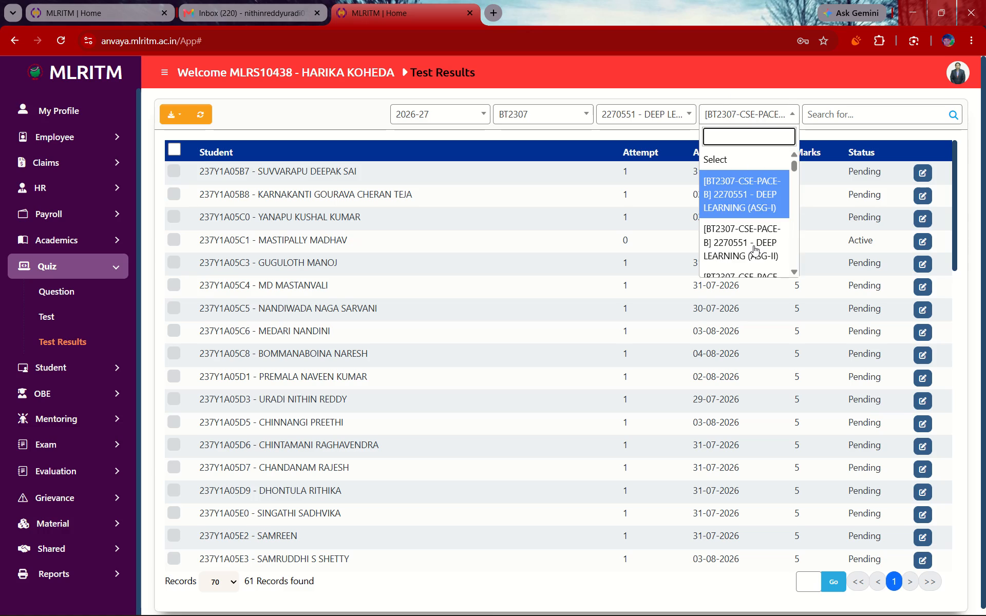
pyautogui.scroll(-6, 753, 245)
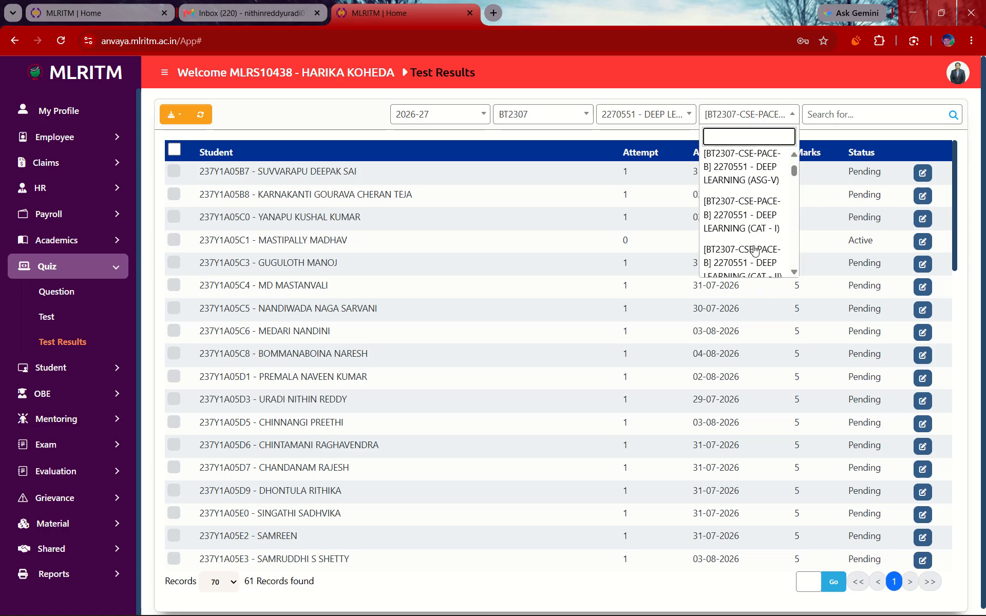
pyautogui.scroll(-3, 753, 245)
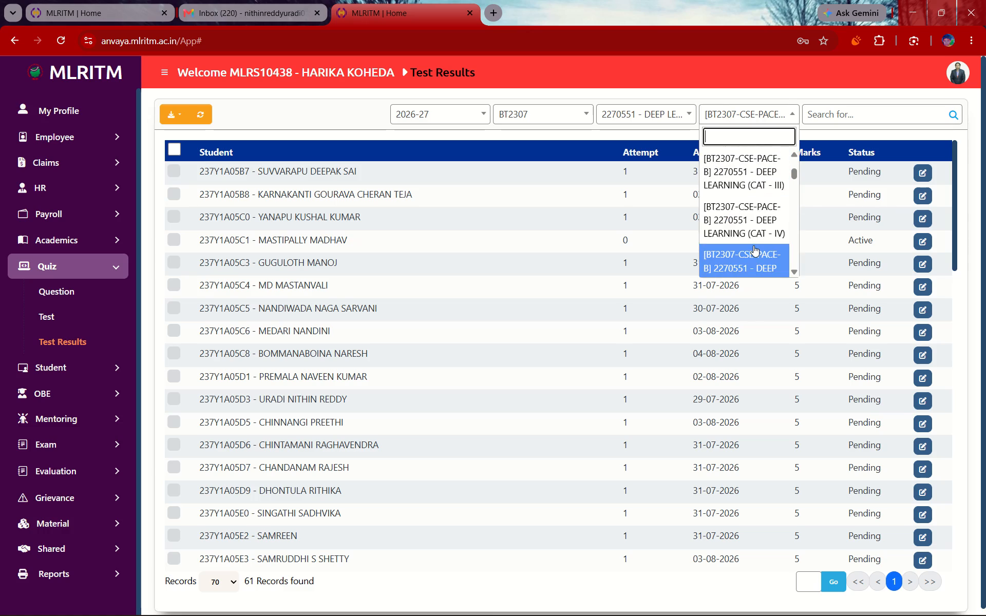
pyautogui.click(761, 222)
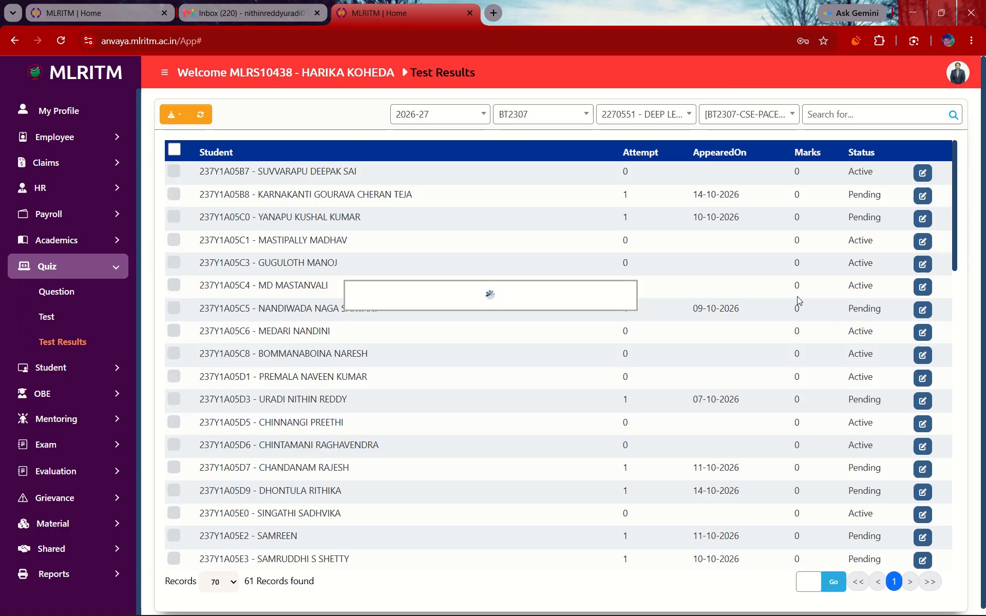
# Open the unmarked CAT - IV attempt dated 07-10-2026, two rows above the uppermost marked 11-10-2026 attempt.
pyautogui.scroll(-10, 797, 296)
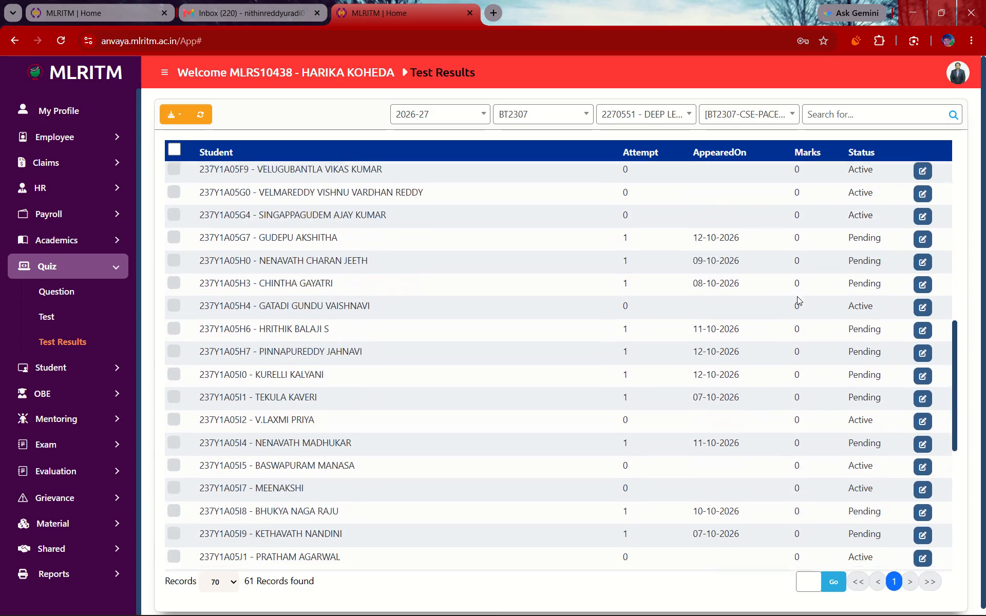
pyautogui.scroll(-2, 797, 296)
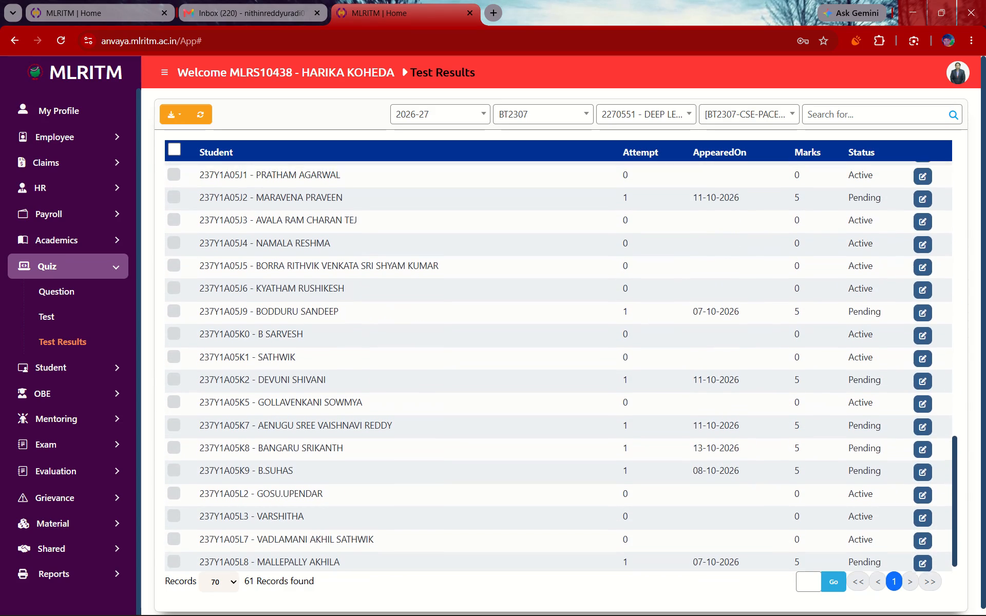
pyautogui.scroll(1, 797, 296)
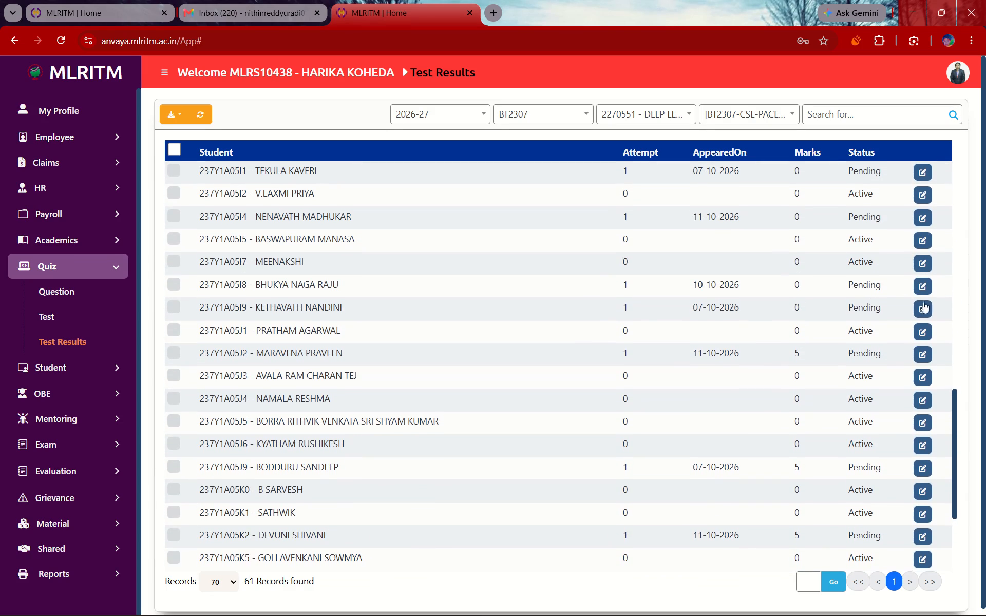
pyautogui.click(927, 307)
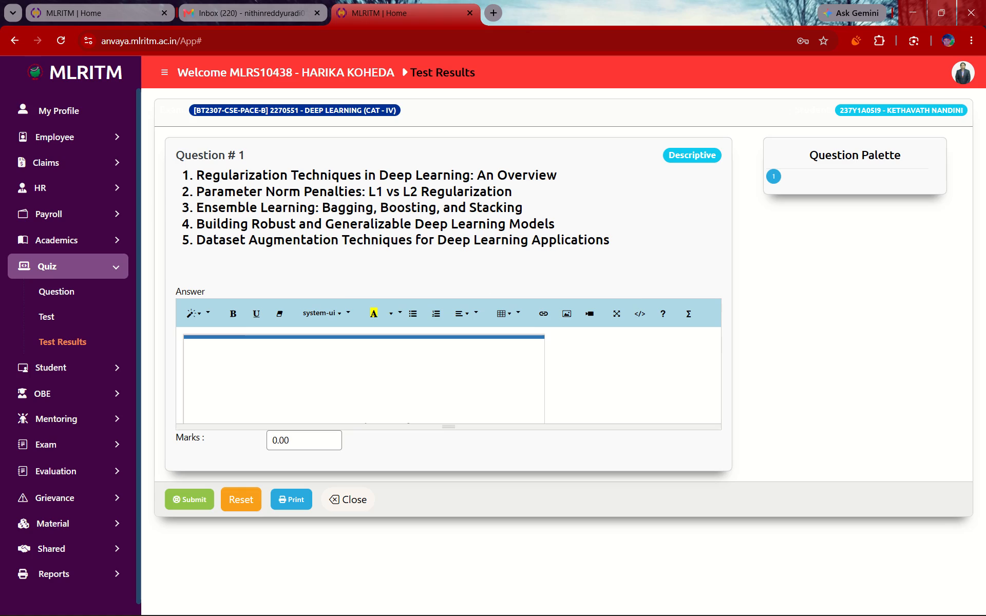
# Award 5.00 marks to the opened CAT - IV attempt dated 07-10-2026 and submit its evaluation.
pyautogui.scroll(-1, 401, 380)
pyautogui.click(312, 443)
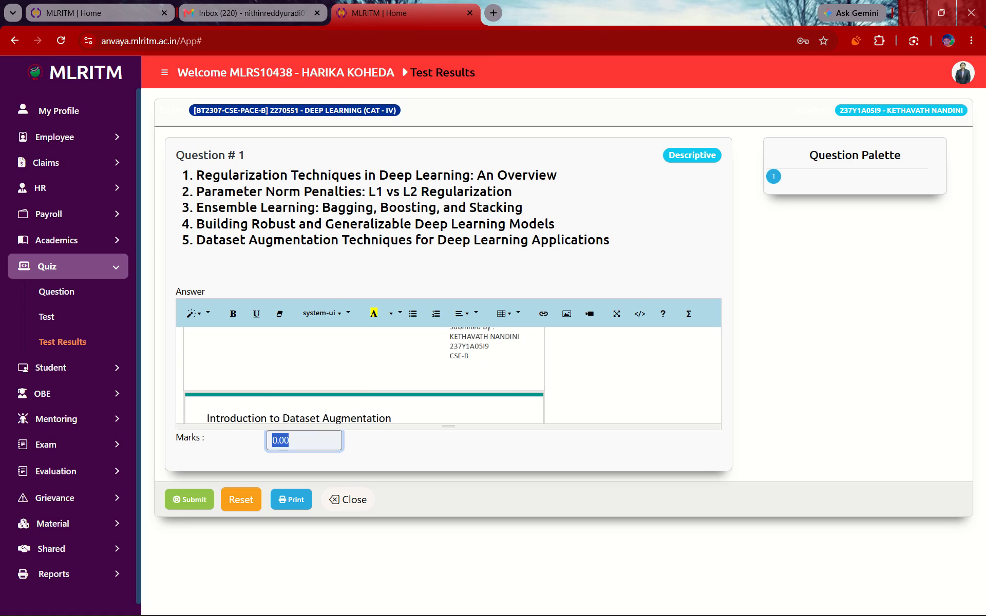
pyautogui.press('BackSpace')
pyautogui.write('5.00')
pyautogui.click(195, 494)
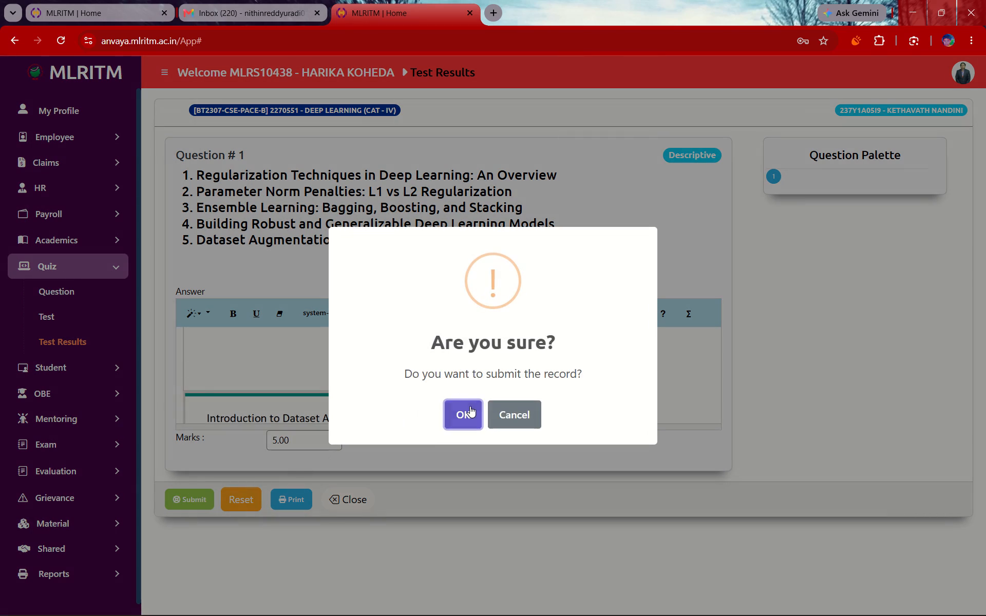
pyautogui.click(470, 406)
pyautogui.click(464, 418)
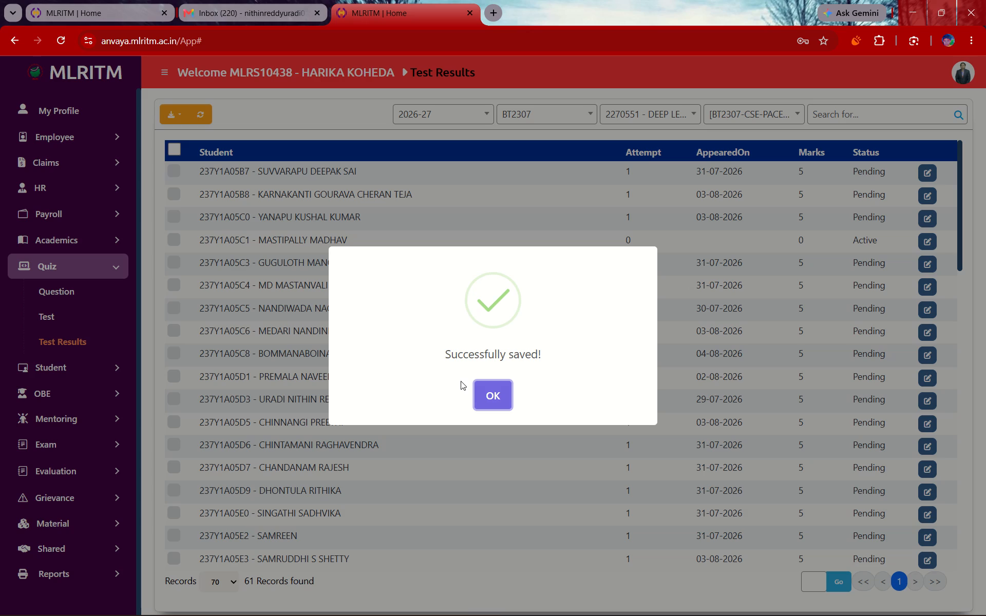
pyautogui.click(492, 396)
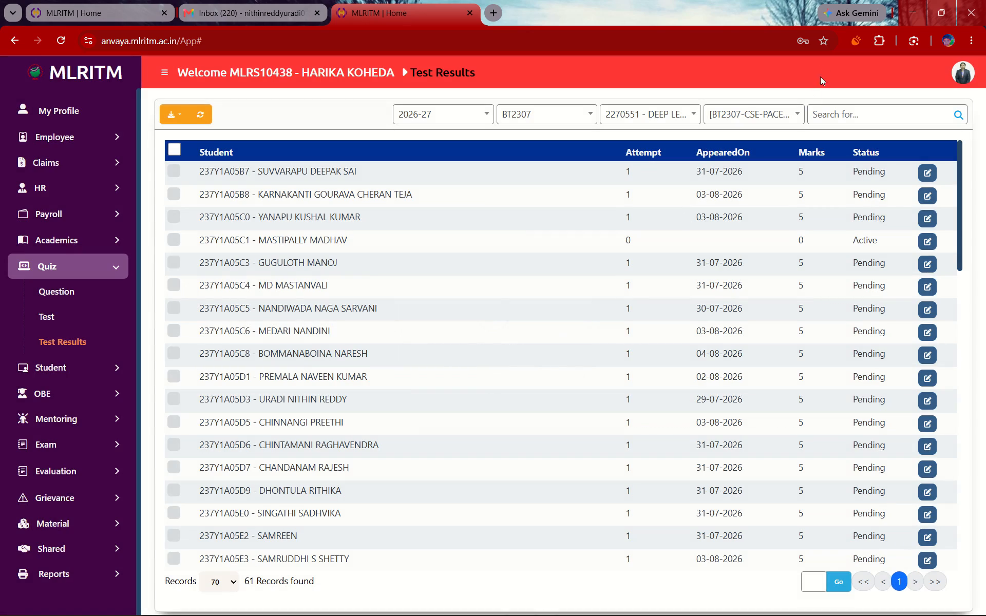
# Filter the test results again to the BT2307-CSE-PACE-B 2270551 - DEEP LEARNING (CAT - IV) test.
pyautogui.click(762, 110)
pyautogui.scroll(-1, 751, 208)
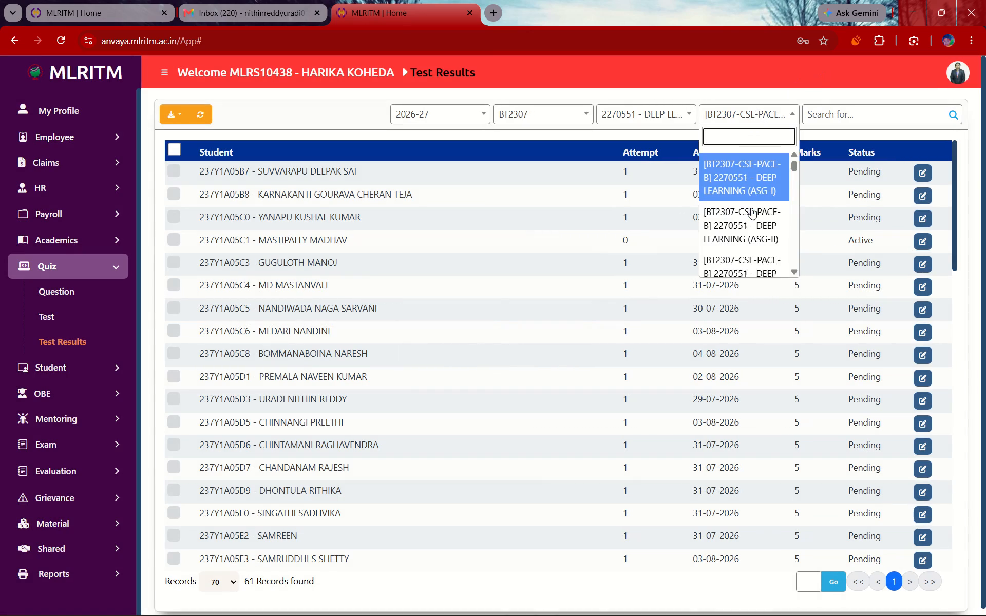
pyautogui.scroll(-2, 751, 208)
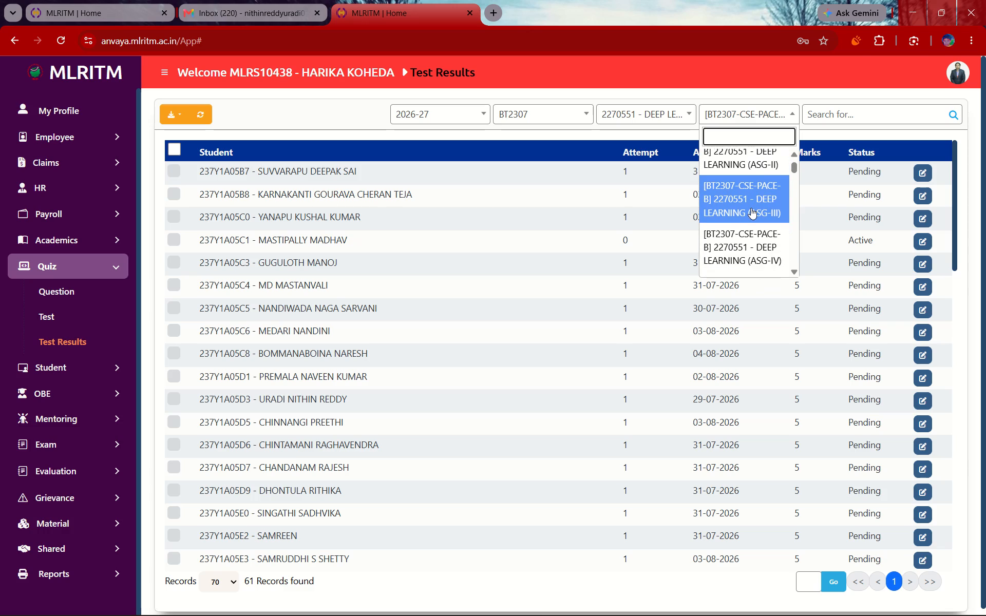
pyautogui.scroll(-3, 751, 208)
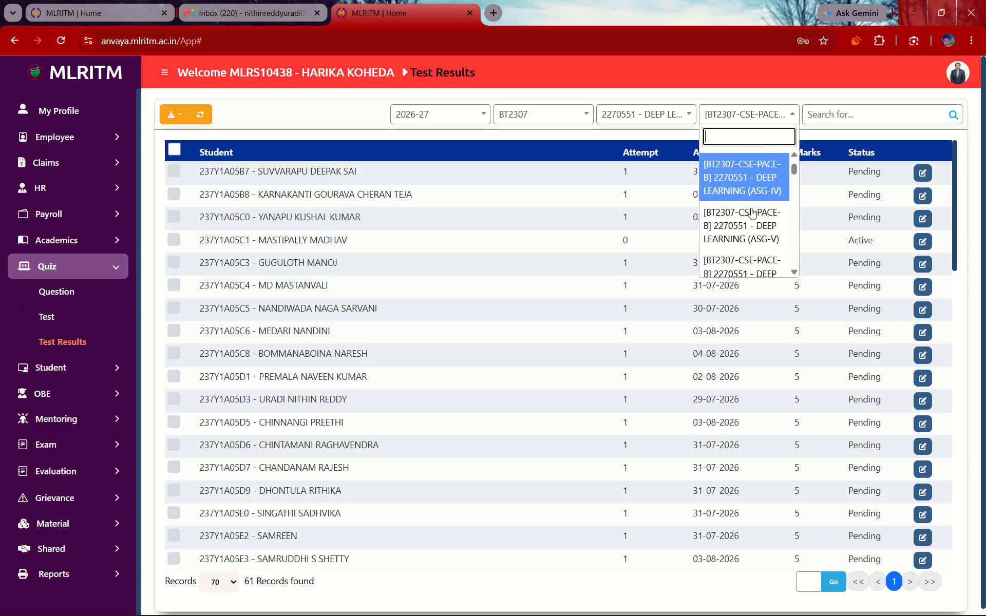
pyautogui.scroll(-4, 751, 208)
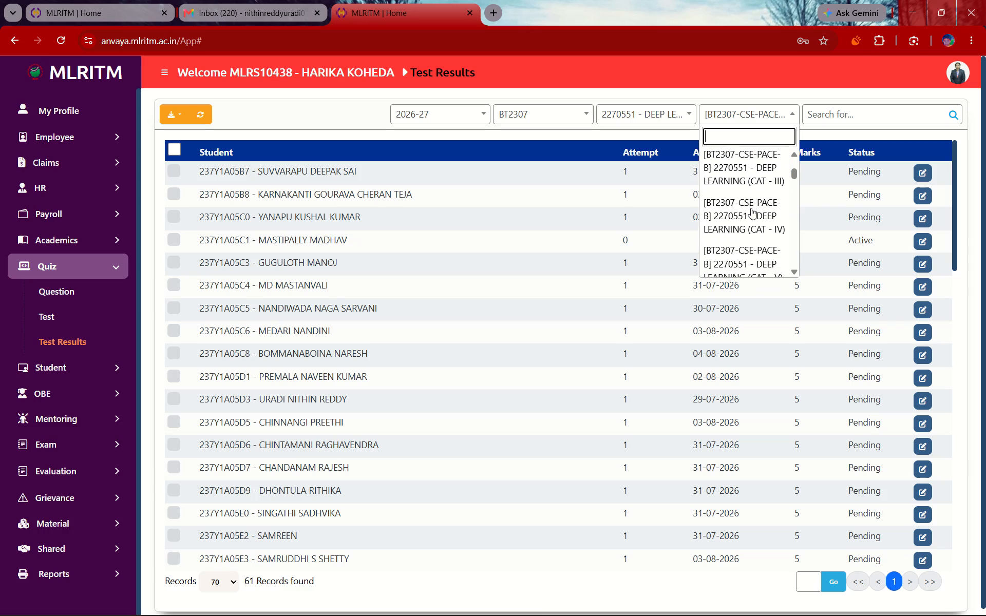
pyautogui.click(745, 211)
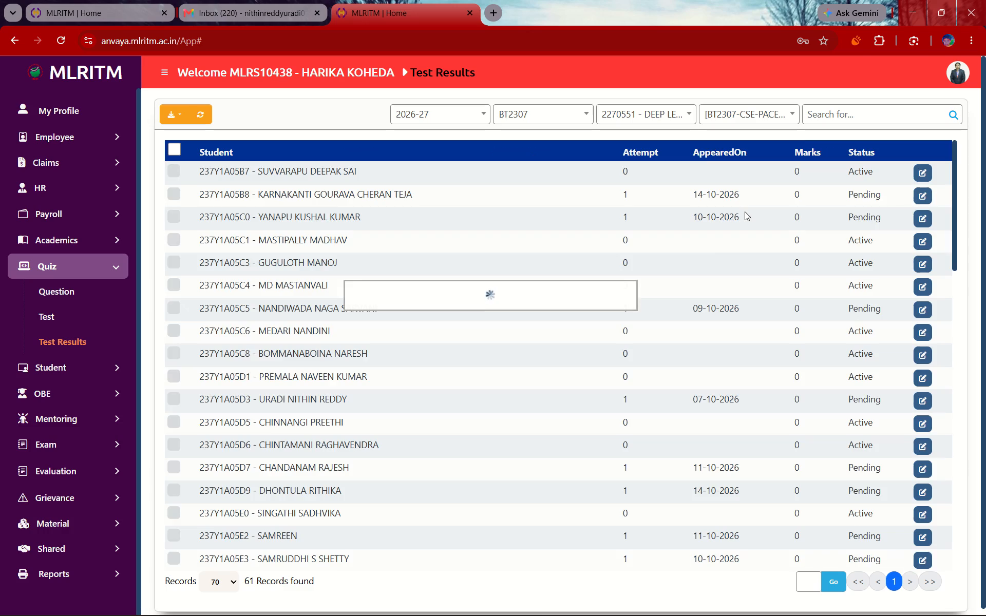
# Open the uppermost unmarked CAT - IV attempt, dated 14-10-2026, award it 5.00 marks and submit the evaluation.
pyautogui.scroll(1, 737, 343)
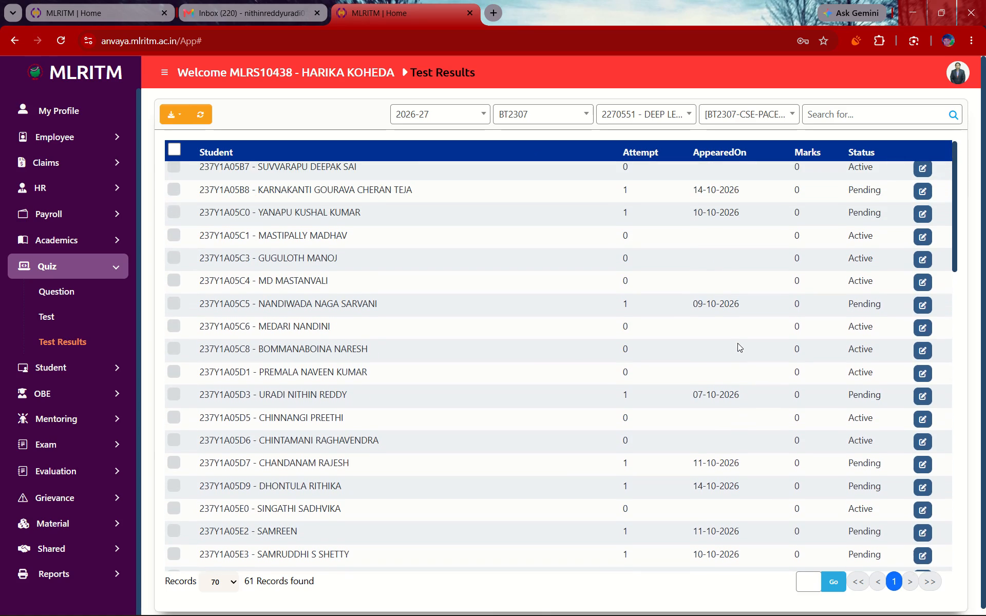
pyautogui.scroll(2, 737, 343)
pyautogui.scroll(1, 744, 268)
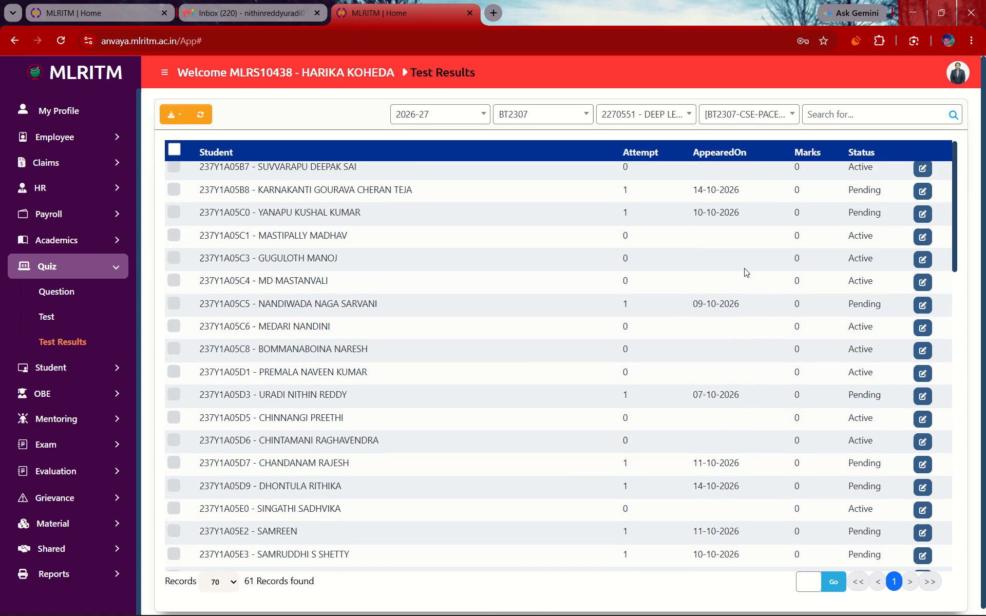
pyautogui.click(920, 196)
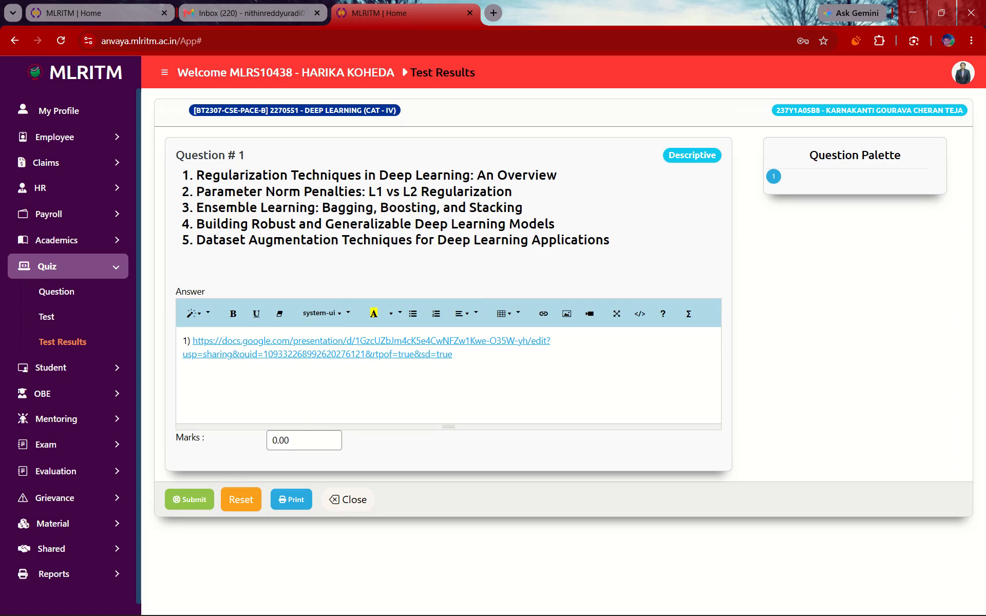
pyautogui.click(317, 441)
pyautogui.press('BackSpace')
pyautogui.write('5.00')
pyautogui.click(193, 503)
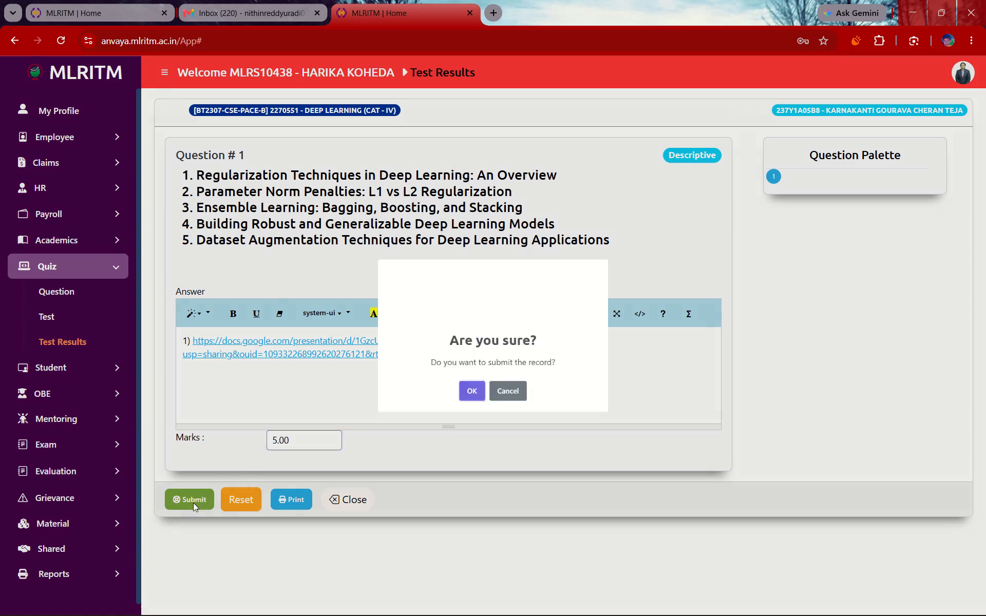
pyautogui.click(469, 406)
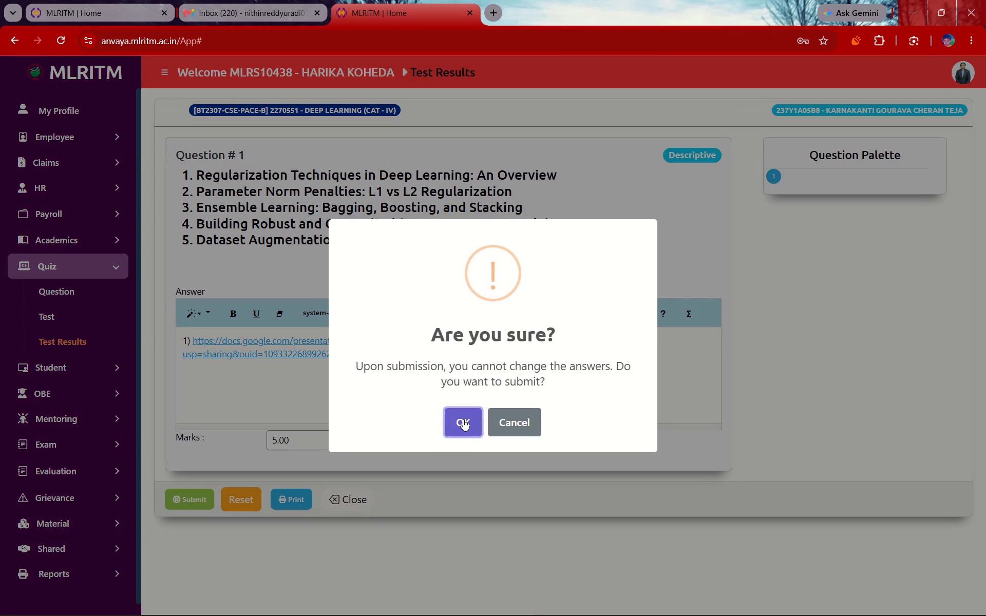
pyautogui.click(463, 419)
pyautogui.click(492, 390)
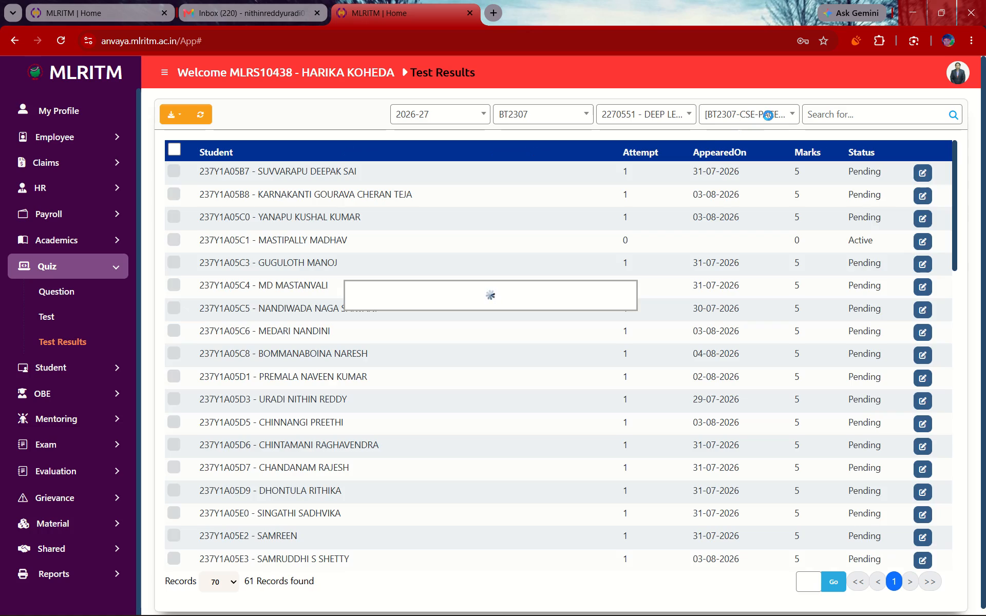
# Set the test filter back to BT2307-CSE-PACE-B 2270551 - DEEP LEARNING (CAT - IV).
pyautogui.click(772, 108)
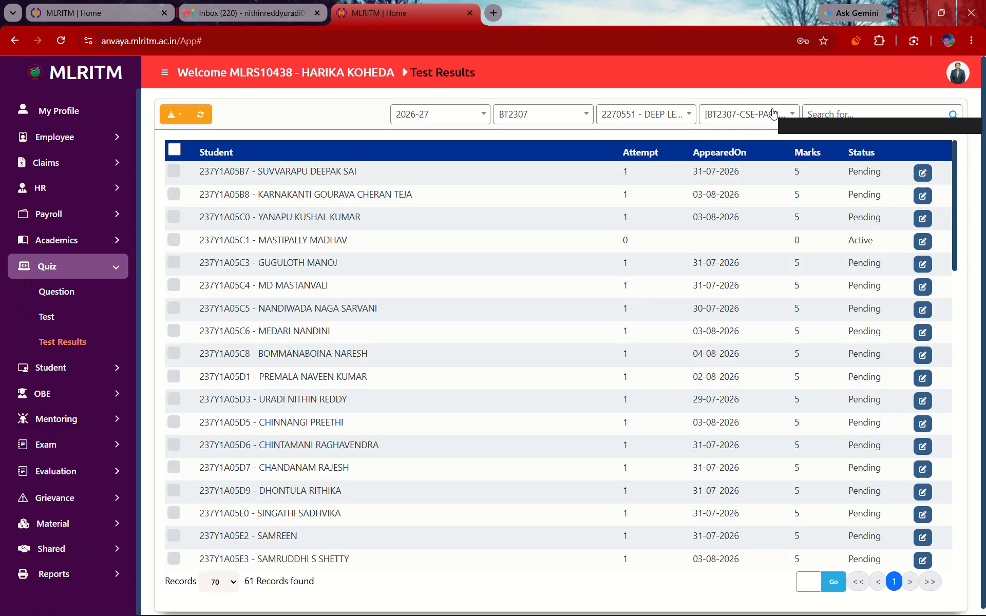
pyautogui.moveTo(739, 128); pyautogui.dragTo(763, 121)
pyautogui.click(763, 121)
pyautogui.scroll(-4, 764, 187)
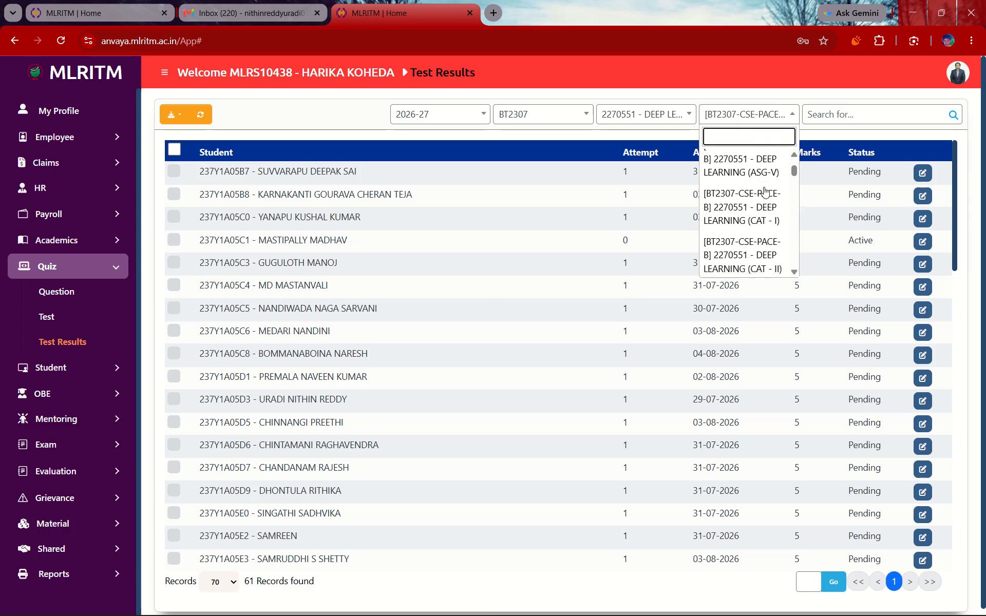
pyautogui.scroll(-4, 764, 187)
pyautogui.click(747, 205)
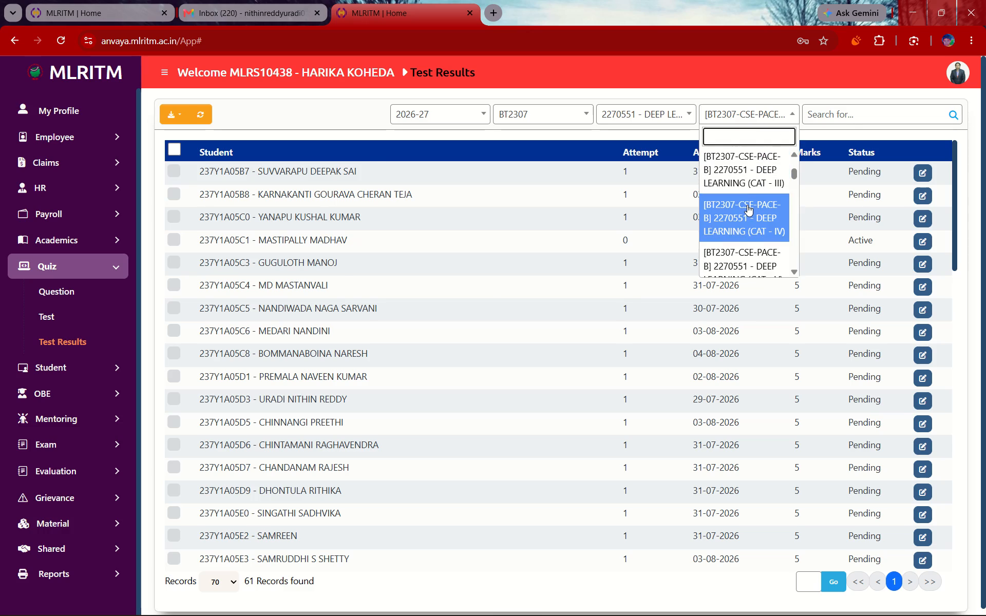
# Open the CAT - IV attempt dated 10-10-2026, directly below the marked 14-10-2026 attempt, and submit it with 5.00 marks.
pyautogui.scroll(-1, 786, 343)
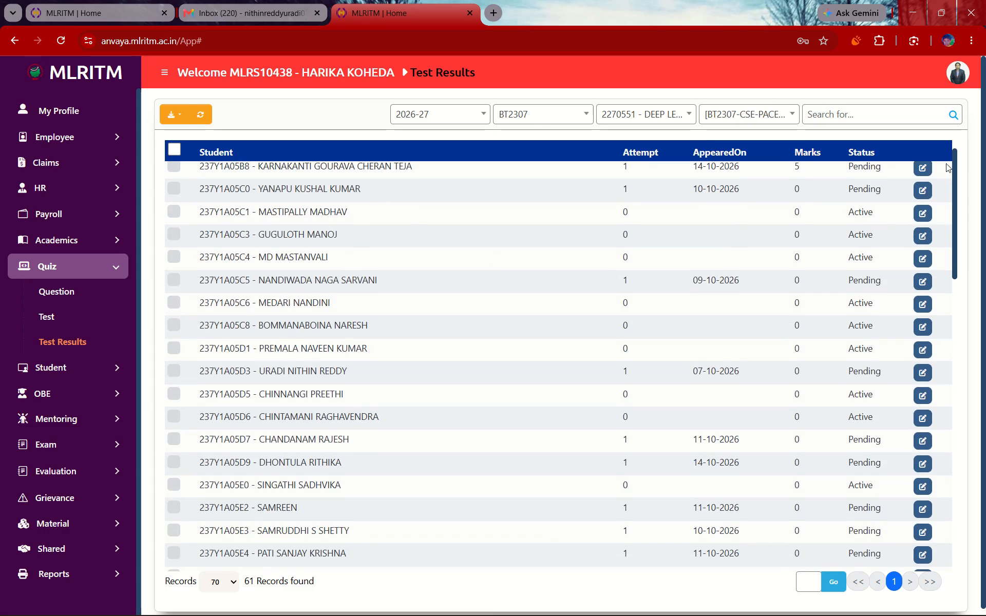
pyautogui.click(924, 192)
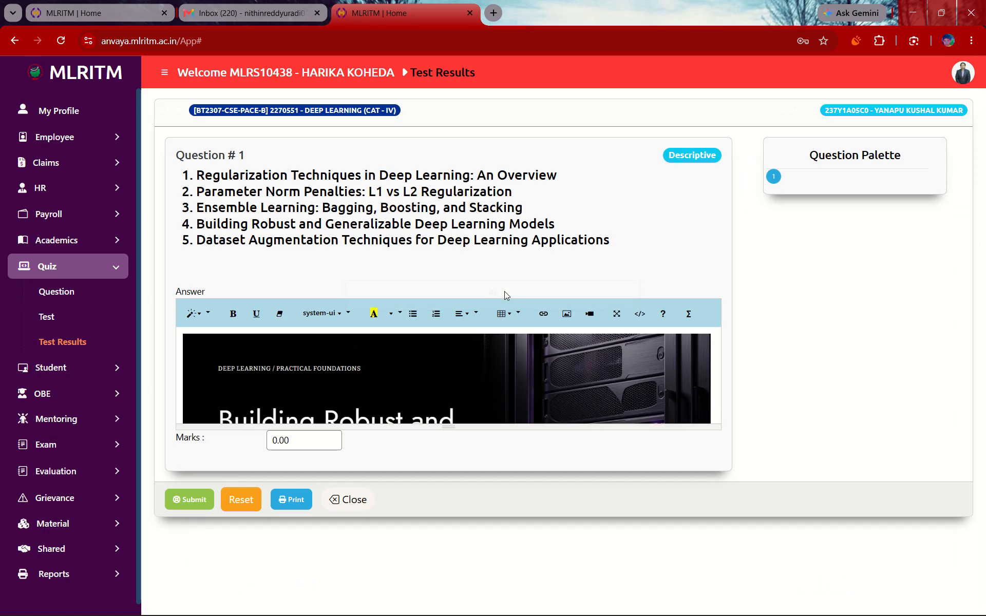
pyautogui.click(317, 443)
pyautogui.press('BackSpace')
pyautogui.write('5.00')
pyautogui.click(190, 497)
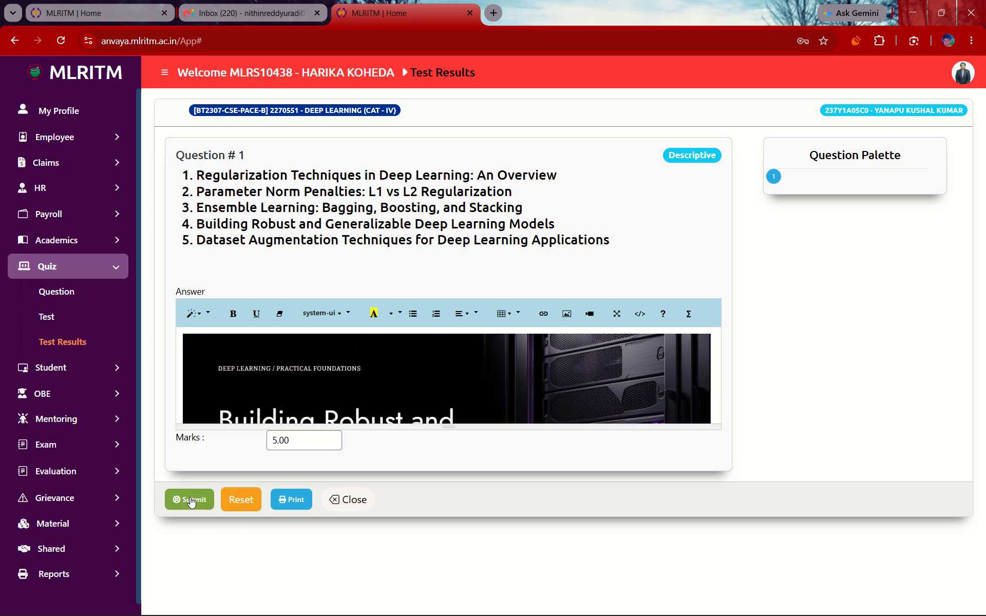
pyautogui.click(460, 404)
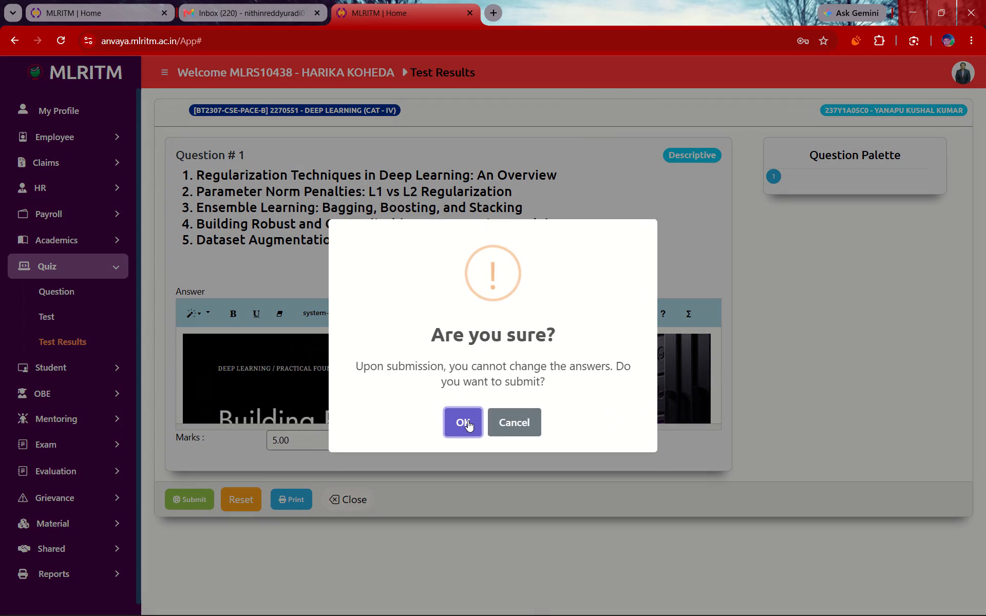
pyautogui.click(468, 420)
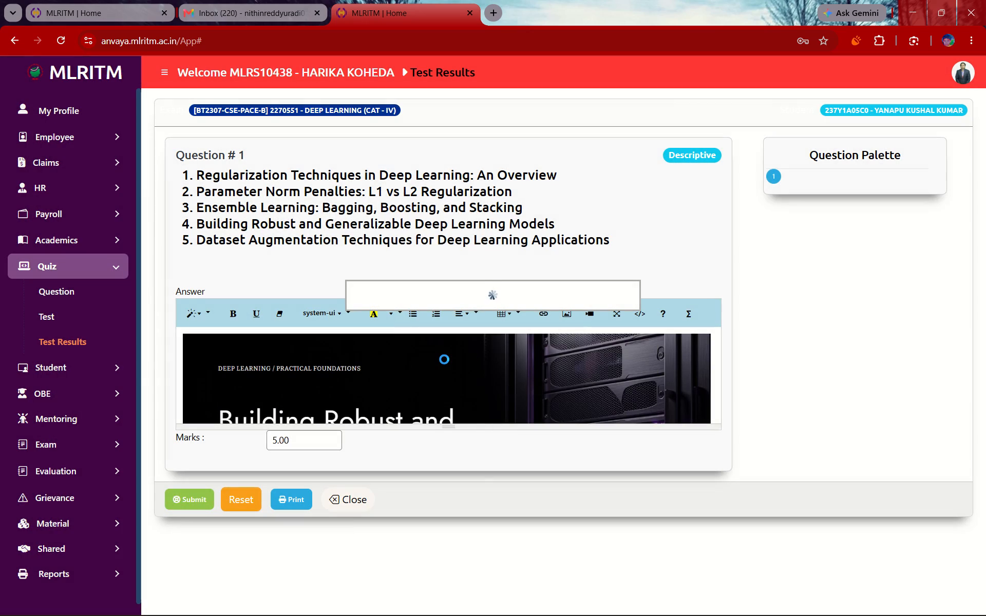
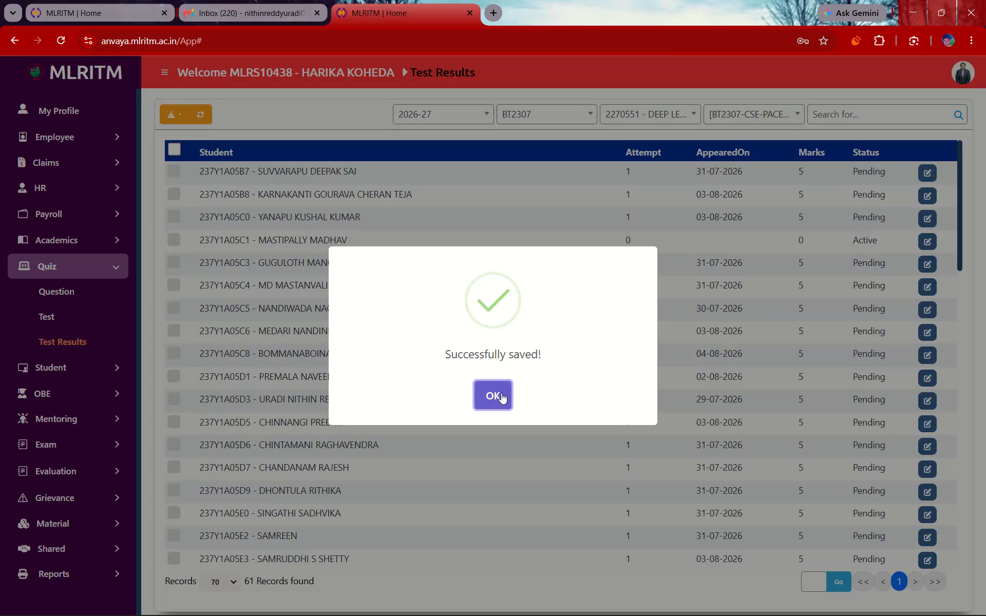
# Filter the test results back to the BT2307-CSE-PACE-B 2270551 - DEEP LEARNING (CAT - IV) test.
pyautogui.click(496, 396)
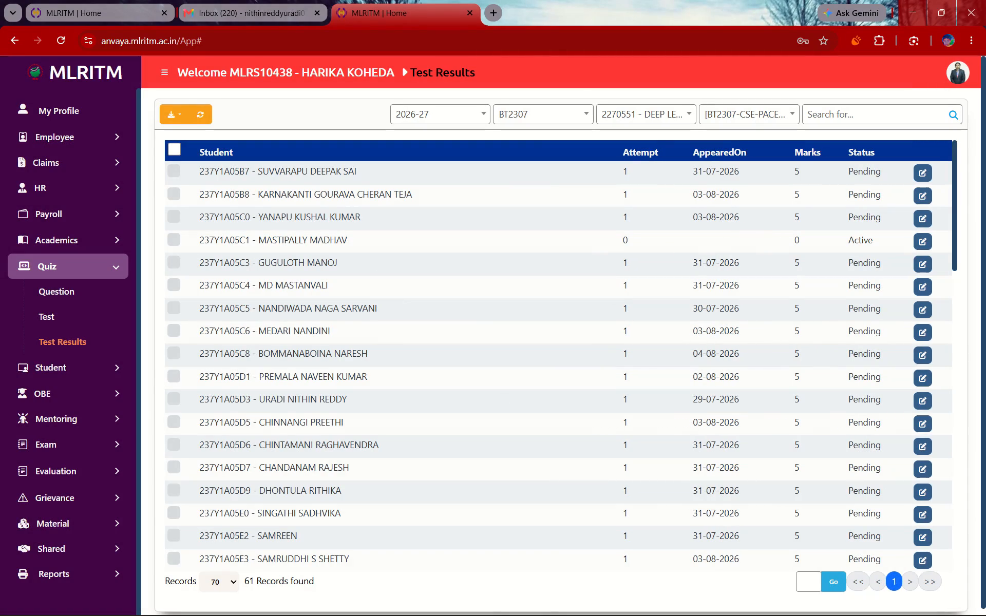
pyautogui.click(750, 113)
pyautogui.scroll(-3, 765, 215)
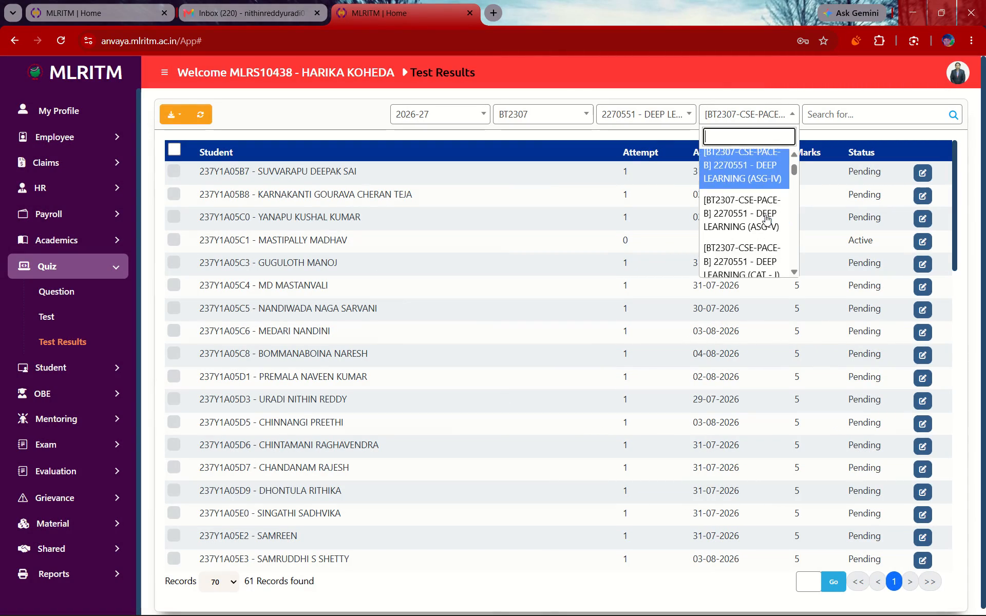
pyautogui.scroll(-5, 765, 215)
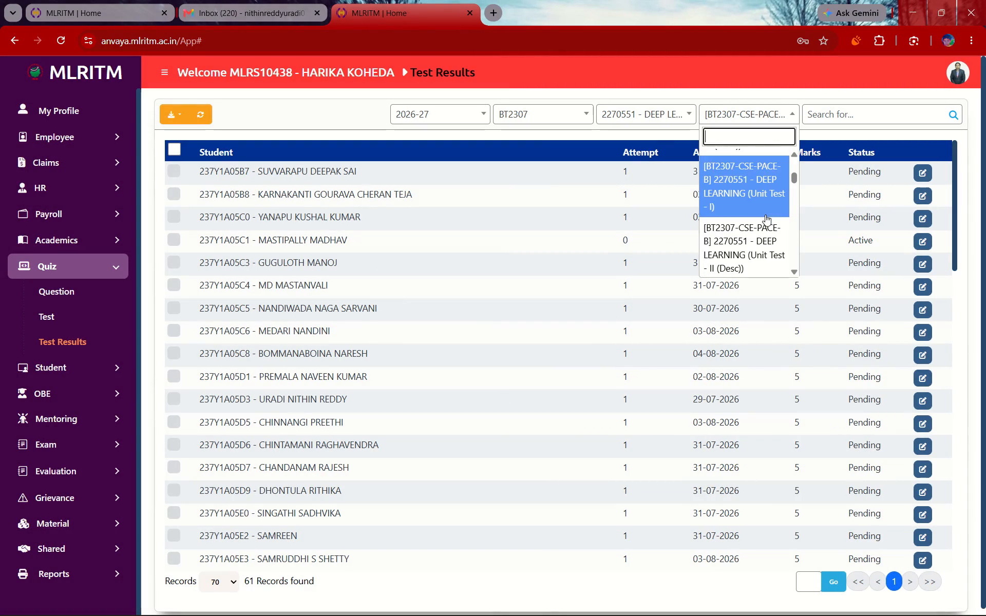
pyautogui.scroll(4, 766, 245)
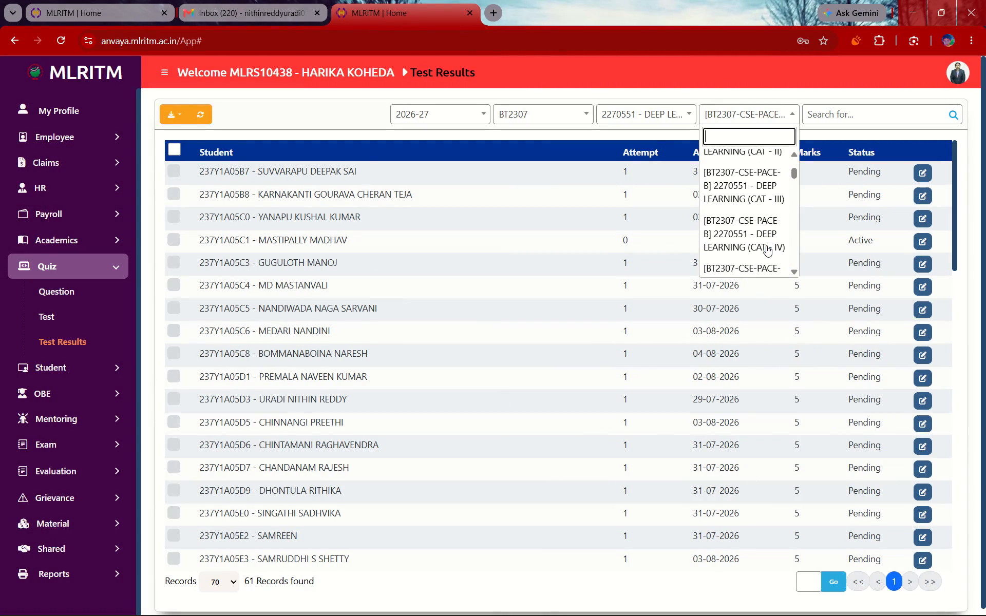
pyautogui.click(765, 237)
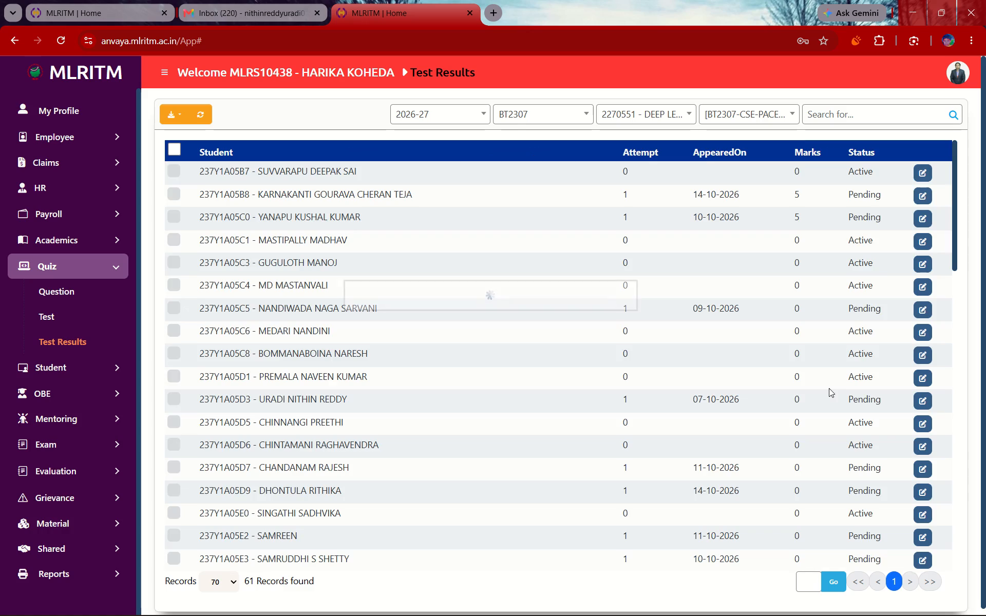
# Open the unmarked CAT - IV attempt dated 09-10-2026, award it 5.00 marks and submit the evaluation.
pyautogui.scroll(-1, 829, 388)
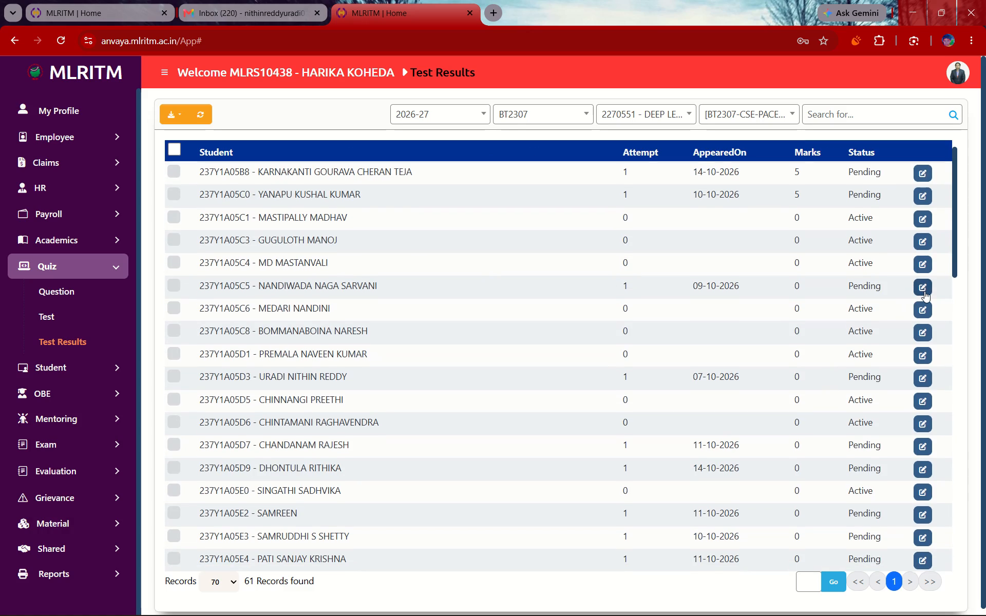
pyautogui.click(924, 291)
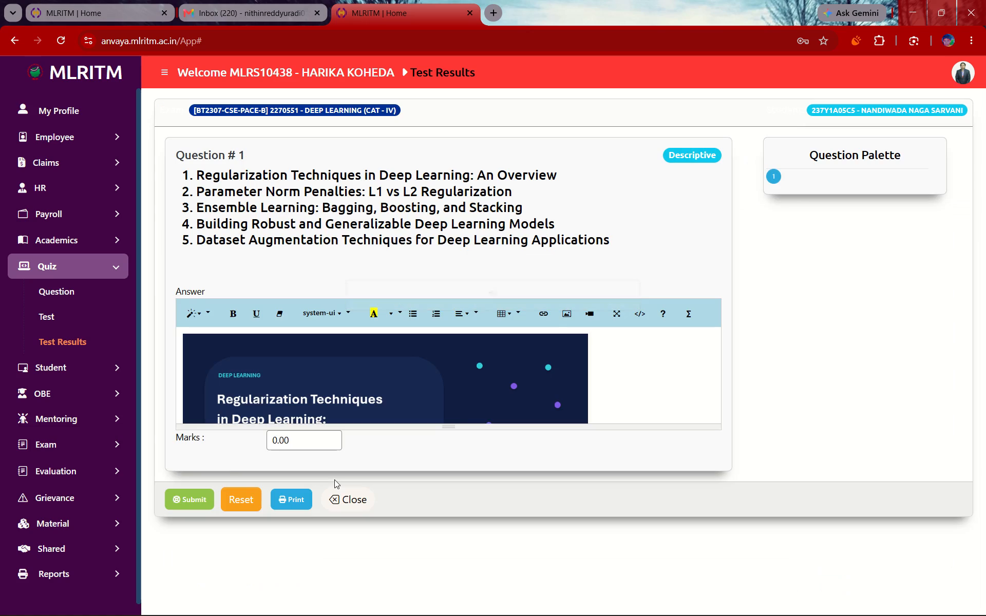
pyautogui.click(302, 437)
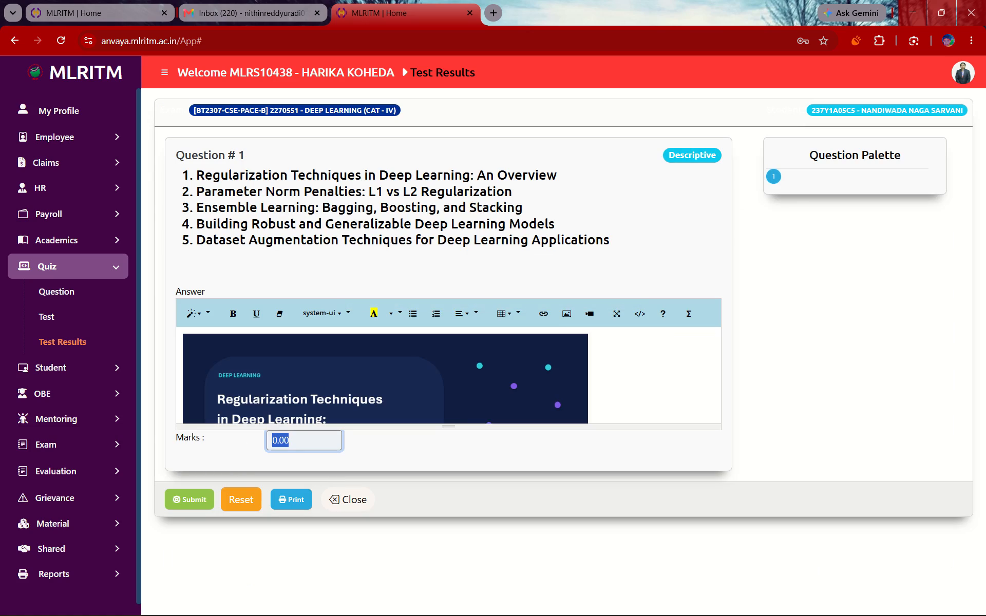
pyautogui.press('BackSpace')
pyautogui.press('1')
pyautogui.press('BackSpace')
pyautogui.write('5.00')
pyautogui.click(191, 508)
pyautogui.click(466, 419)
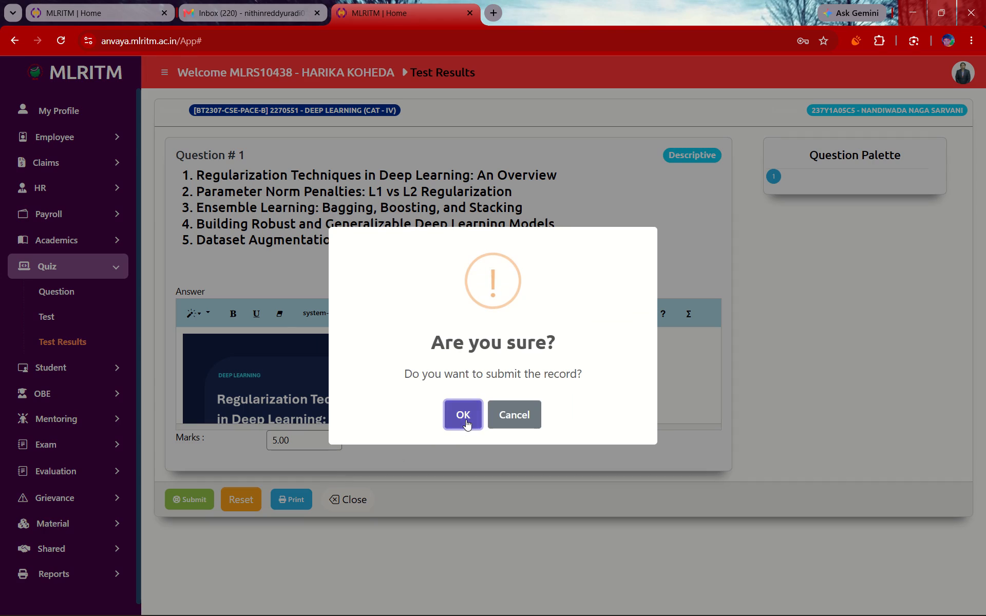
pyautogui.click(468, 425)
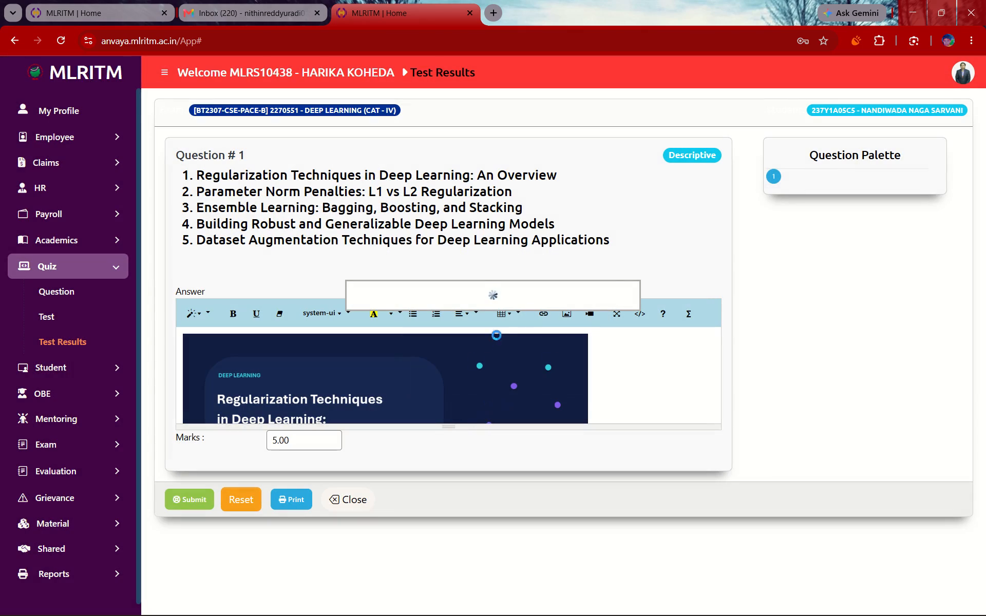
pyautogui.click(527, 398)
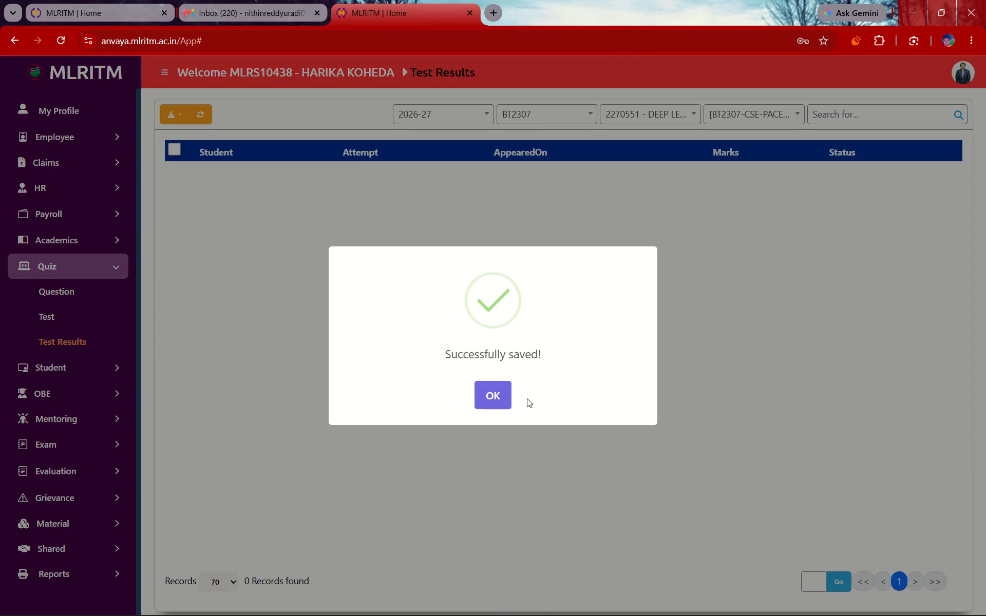
pyautogui.click(502, 395)
# Set the test filter again to BT2307-CSE-PACE-B 2270551 - DEEP LEARNING (CAT - IV).
pyautogui.click(734, 115)
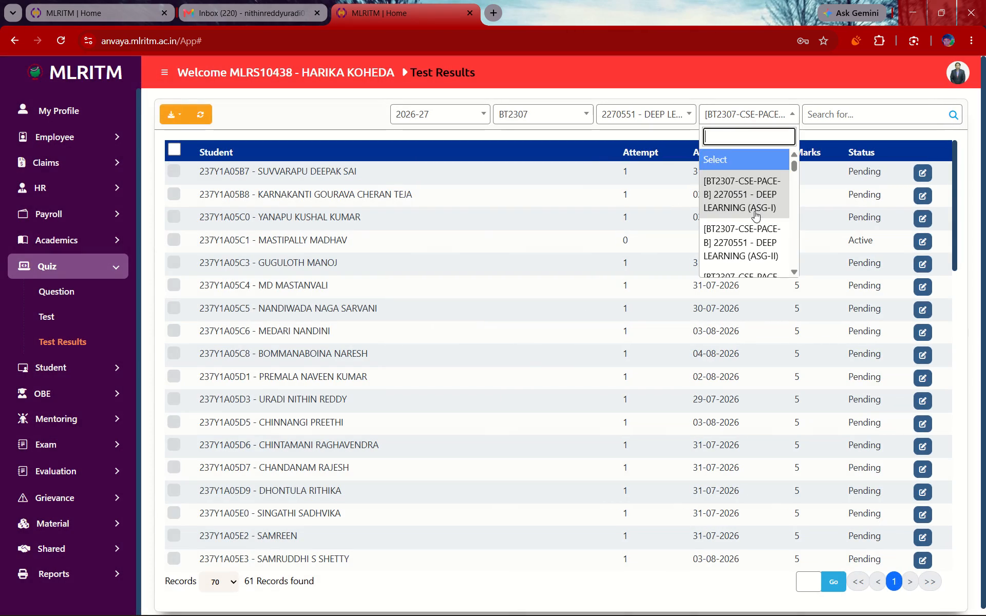
pyautogui.scroll(-5, 751, 224)
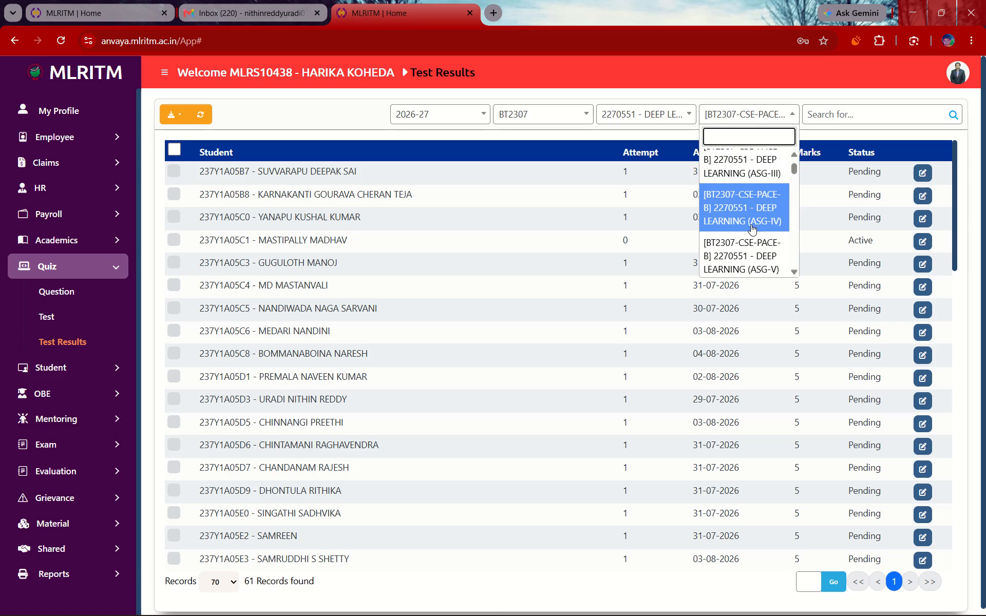
pyautogui.scroll(-2, 768, 237)
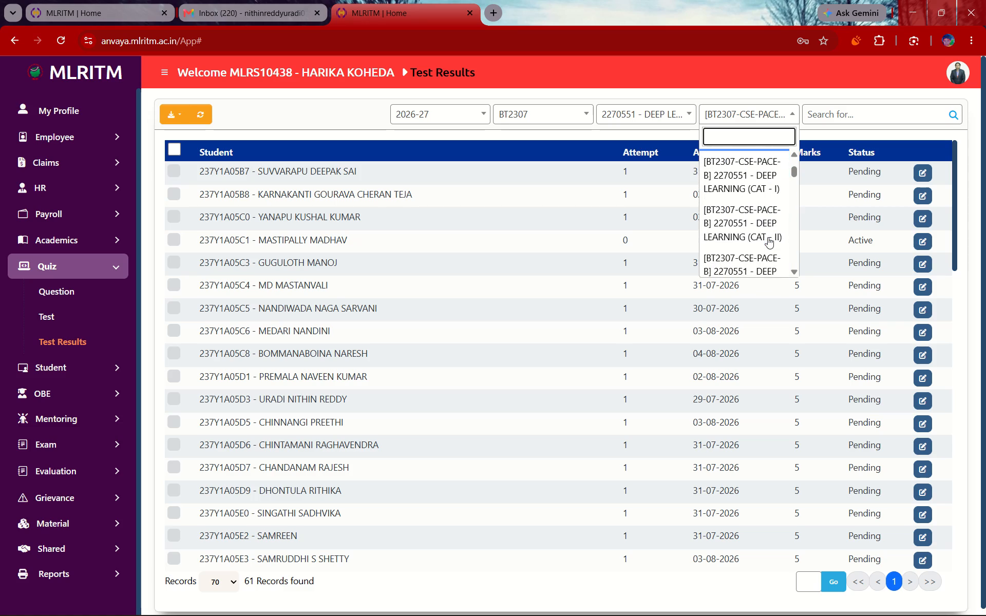
pyautogui.scroll(-3, 768, 237)
pyautogui.click(768, 237)
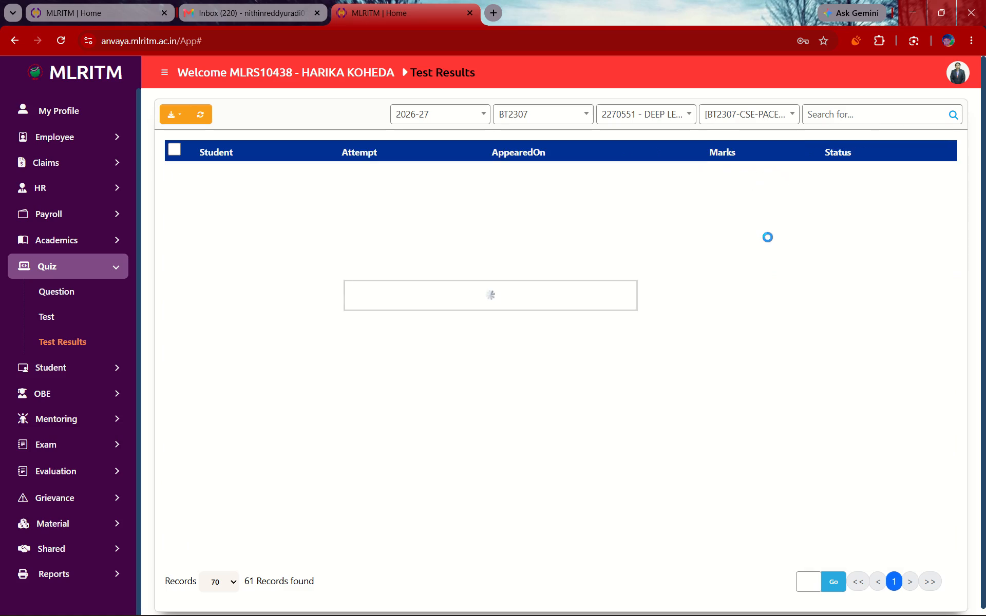
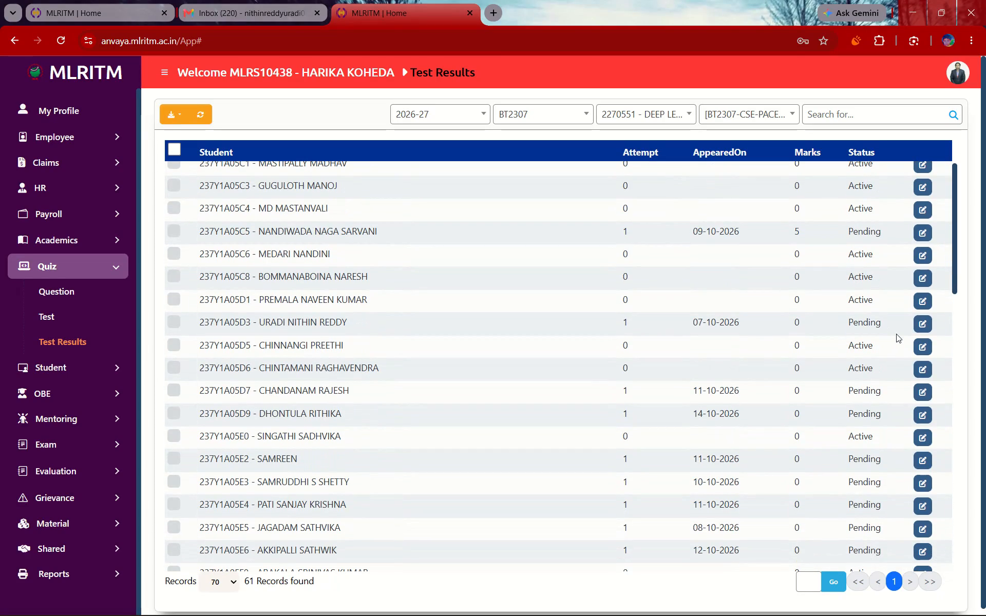
# Open the first unmarked CAT - IV attempt, dated 07-10-2026, award it 5.00 marks and submit the evaluation.
pyautogui.click(915, 321)
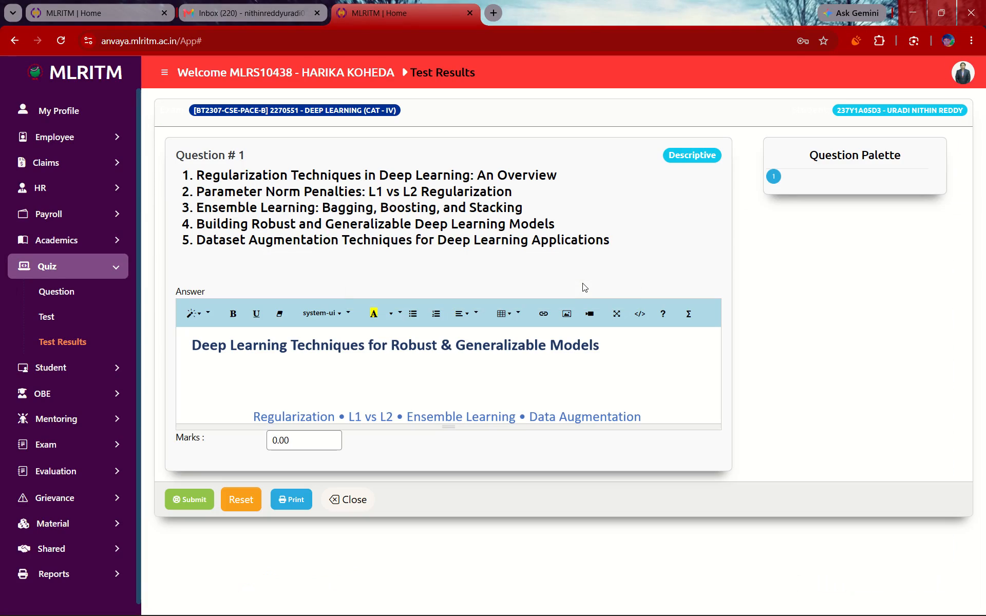
pyautogui.scroll(-1, 582, 283)
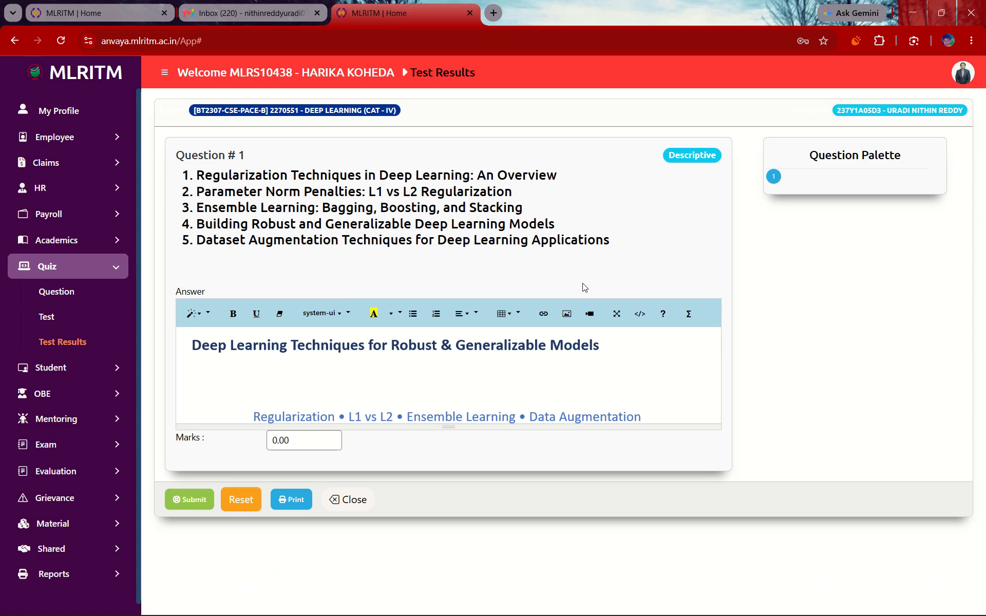
pyautogui.scroll(-2, 582, 283)
pyautogui.click(297, 444)
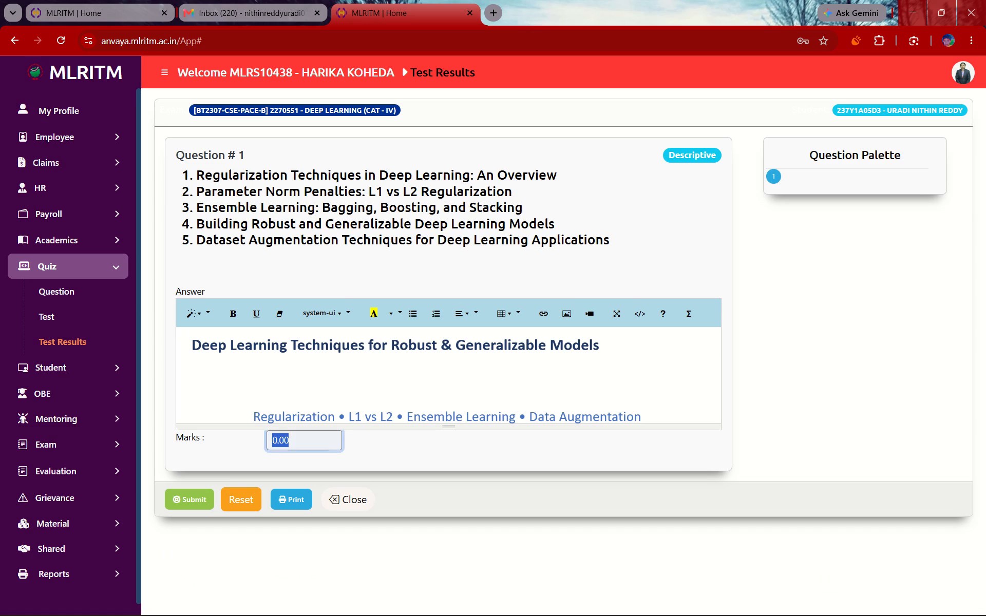
pyautogui.press('BackSpace')
pyautogui.write('5.00')
pyautogui.click(197, 507)
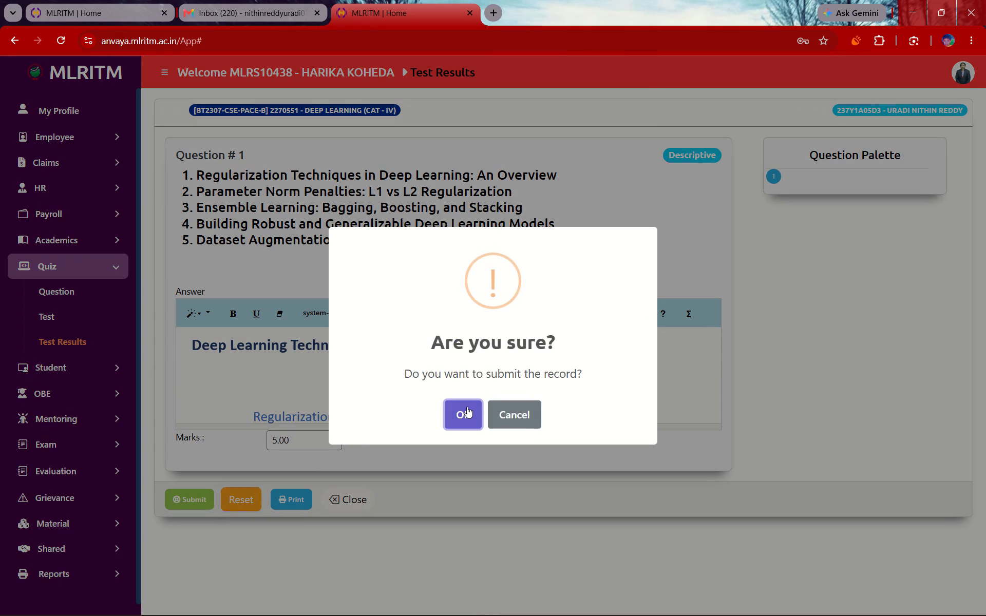
pyautogui.click(467, 407)
pyautogui.click(465, 420)
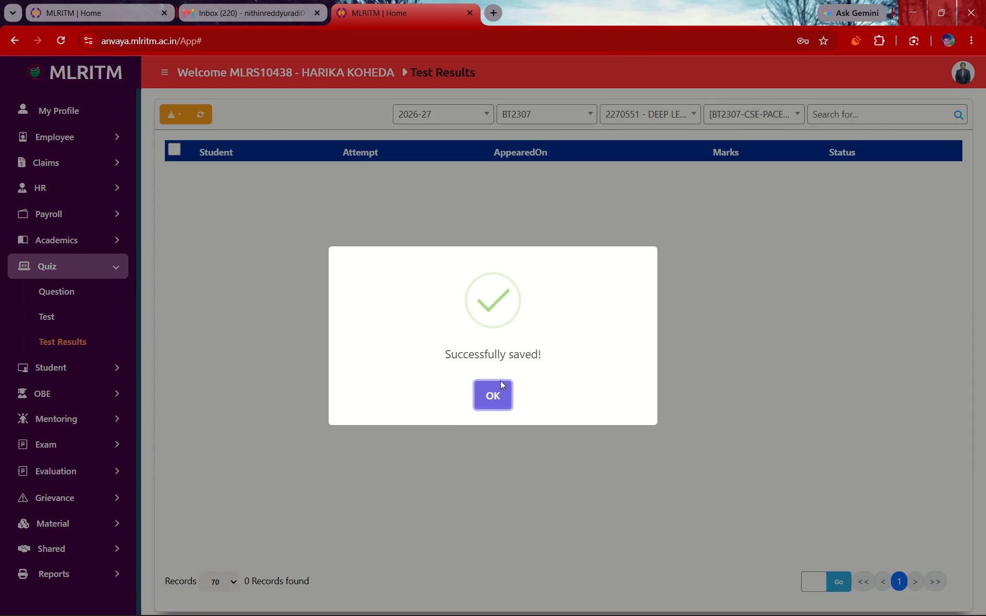
pyautogui.click(489, 390)
# Filter the test results back to the BT2307-CSE-PACE-B 2270551 - DEEP LEARNING (CAT - IV) test.
pyautogui.click(747, 121)
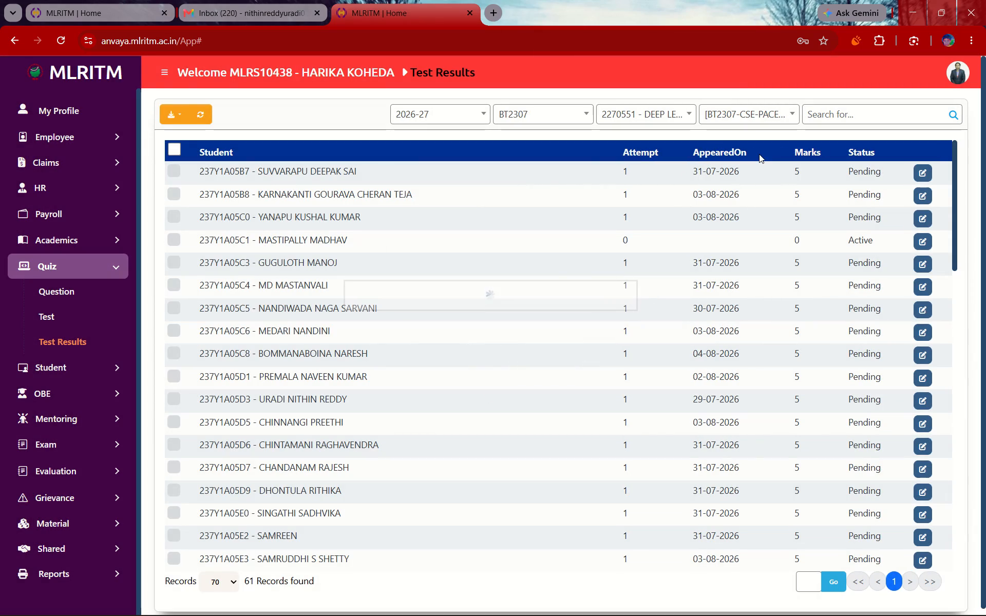
pyautogui.moveTo(755, 110); pyautogui.dragTo(755, 245)
pyautogui.scroll(-1, 755, 245)
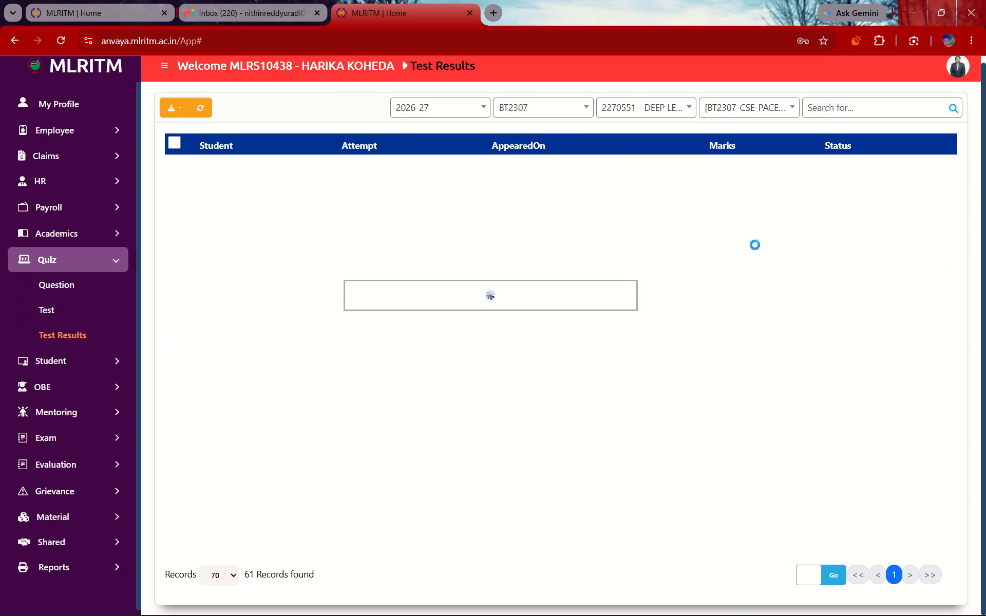
pyautogui.scroll(-1, 755, 245)
pyautogui.click(763, 107)
pyautogui.scroll(-3, 757, 194)
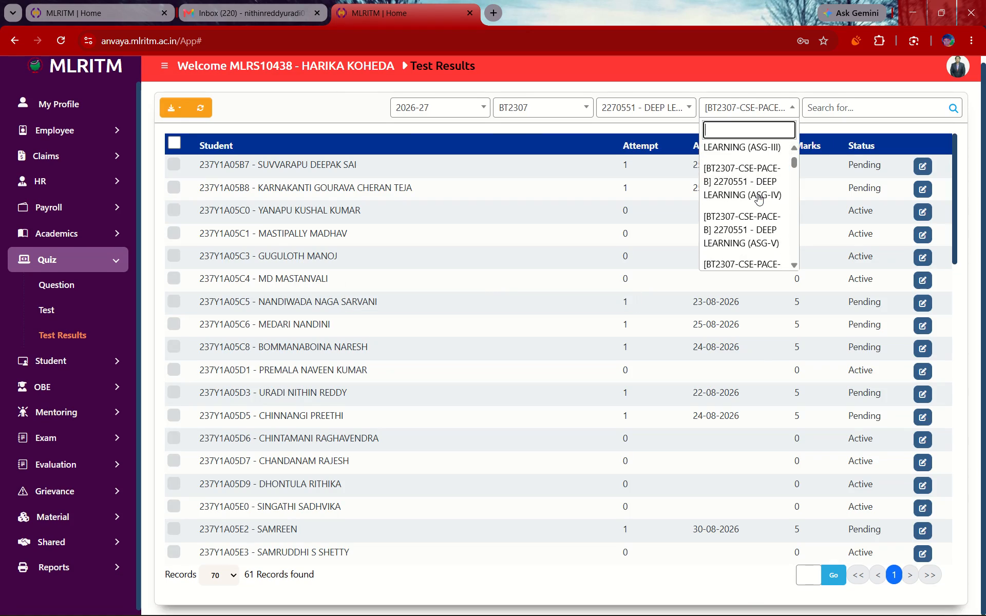
pyautogui.scroll(-3, 757, 194)
pyautogui.scroll(1, 757, 194)
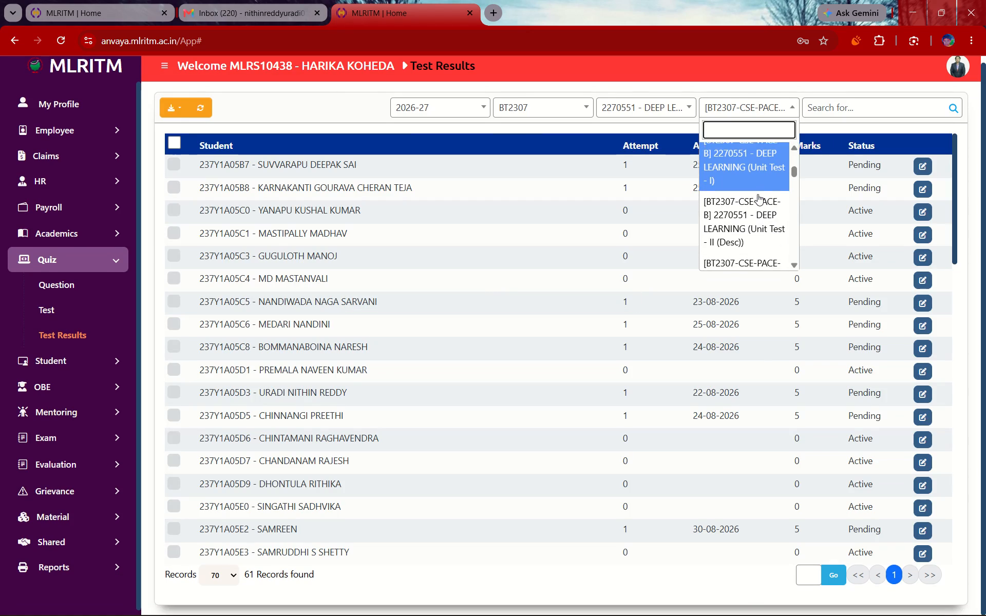
pyautogui.scroll(3, 757, 194)
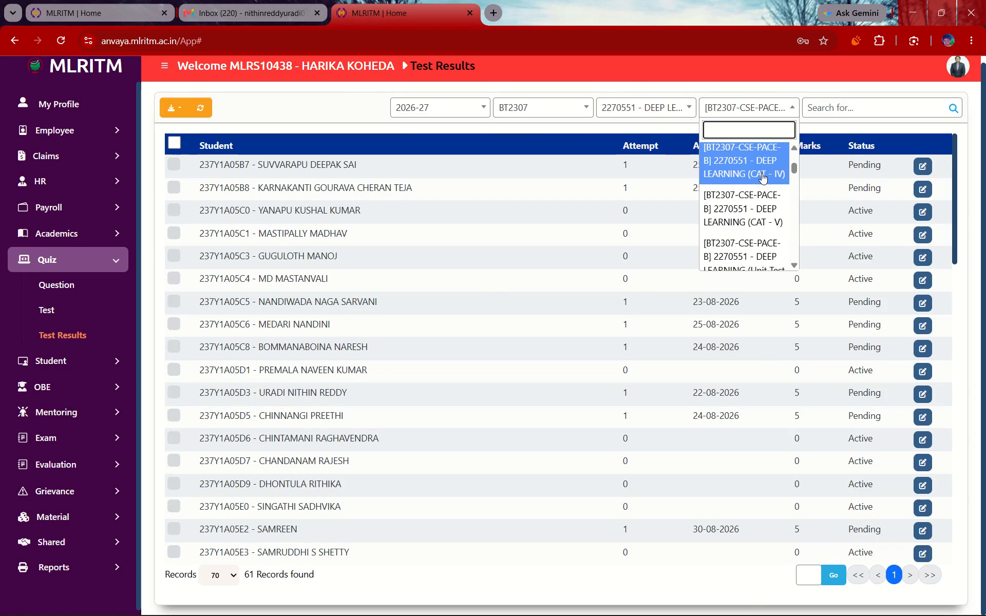
pyautogui.click(762, 168)
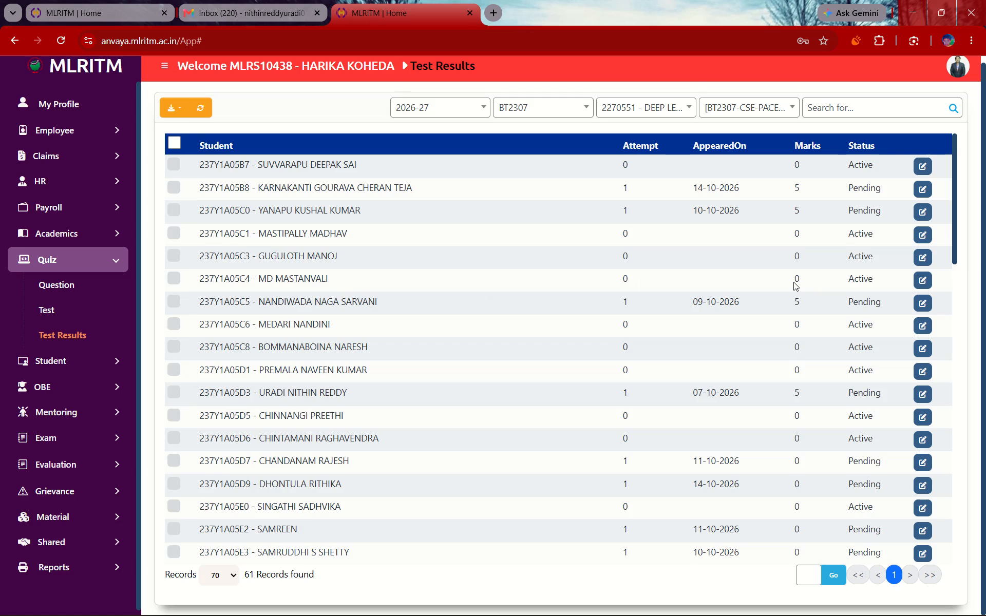
# Open the lowest unmarked CAT - IV attempt in the list, dated 10-10-2026, award it 5.00 marks and submit the evaluation.
pyautogui.scroll(-17, 793, 282)
pyautogui.scroll(5, 844, 394)
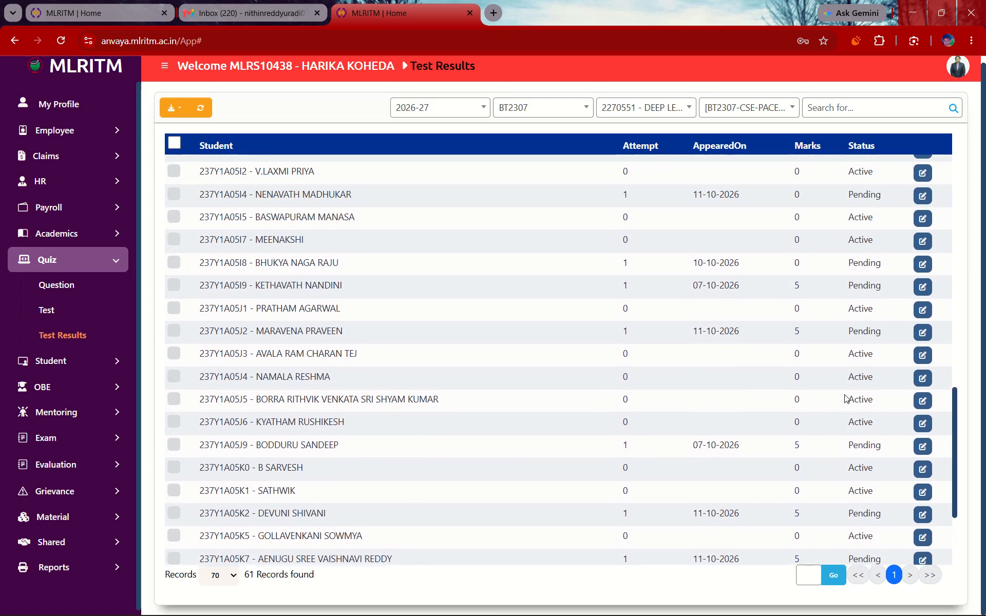
pyautogui.scroll(1, 844, 394)
pyautogui.click(920, 287)
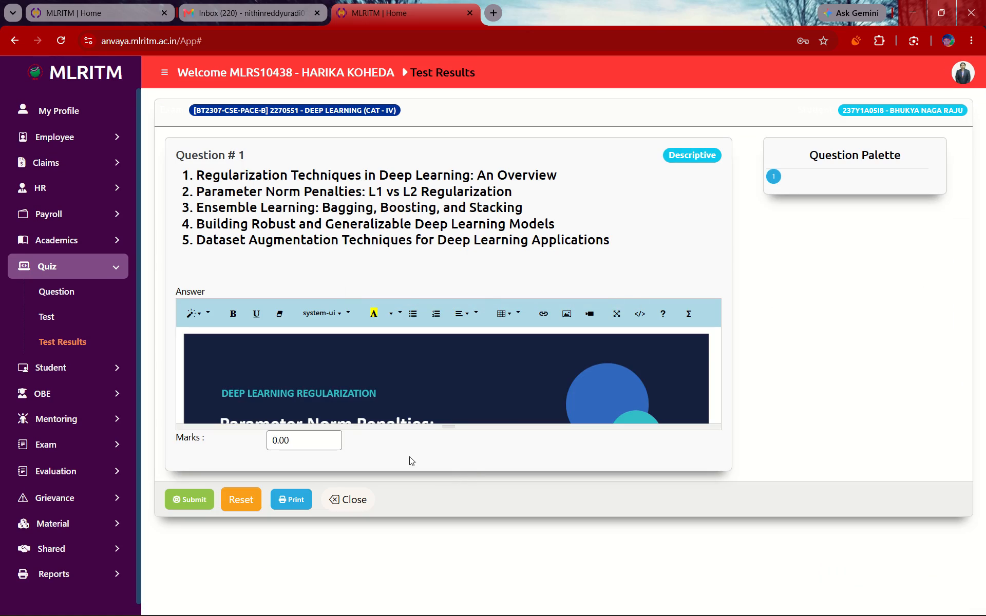
pyautogui.click(307, 442)
pyautogui.press('BackSpace')
pyautogui.write('5.00')
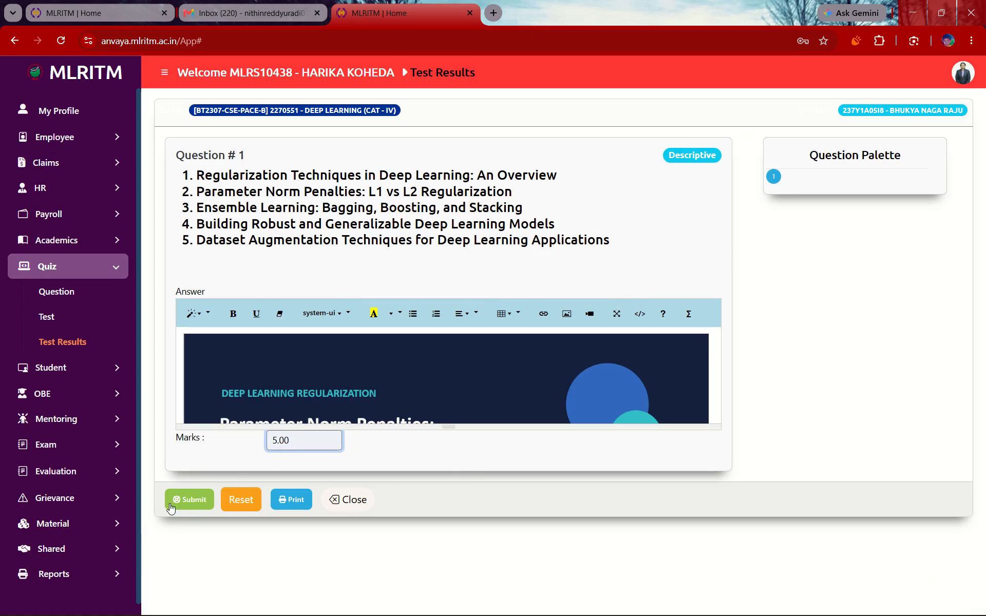
pyautogui.click(188, 496)
pyautogui.click(474, 405)
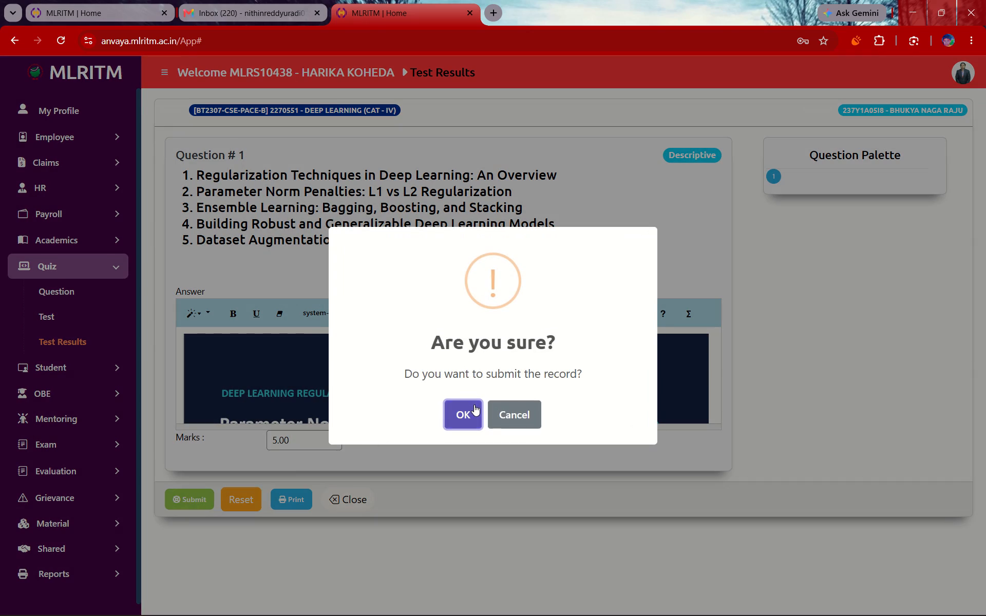
pyautogui.click(466, 418)
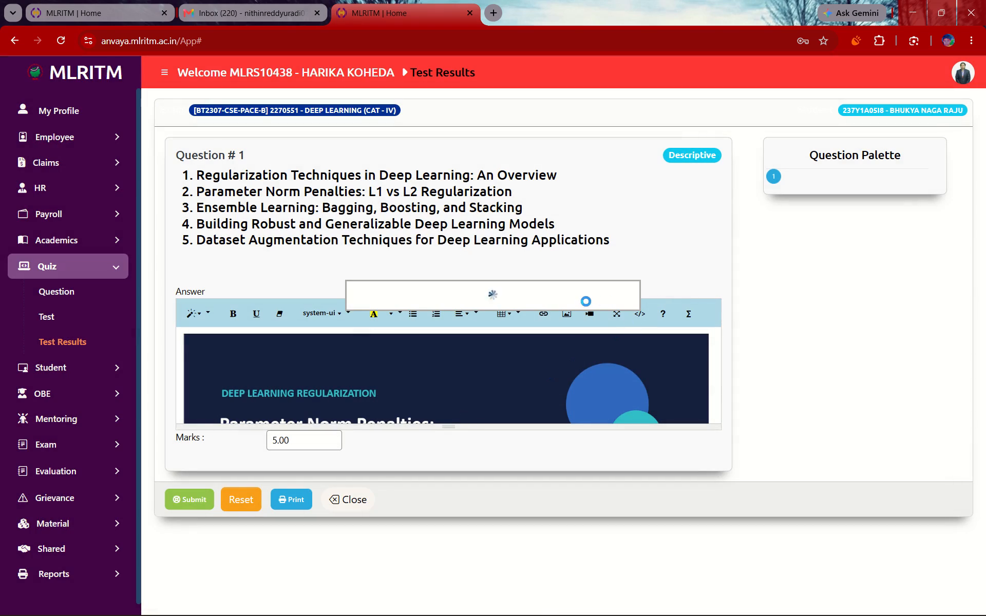
pyautogui.click(501, 386)
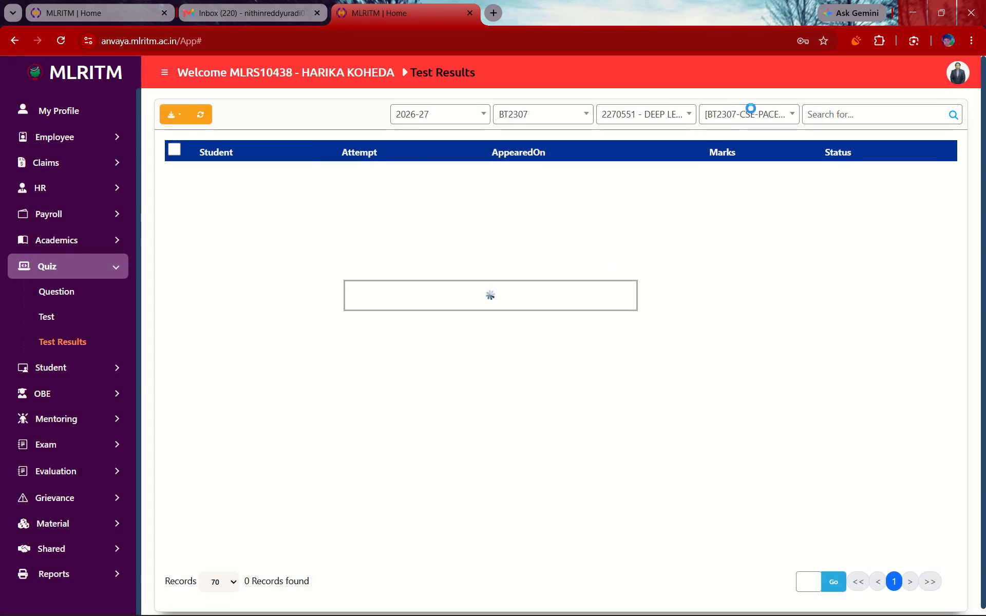
# Set the test filter again to BT2307-CSE-PACE-B 2270551 - DEEP LEARNING (CAT - IV).
pyautogui.click(747, 113)
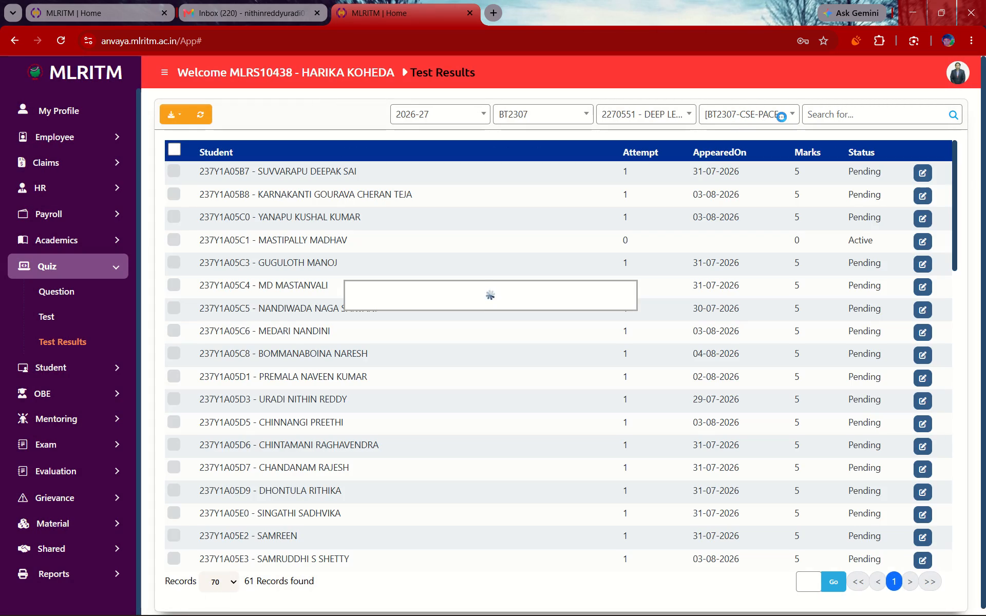
pyautogui.click(752, 113)
pyautogui.scroll(-4, 762, 206)
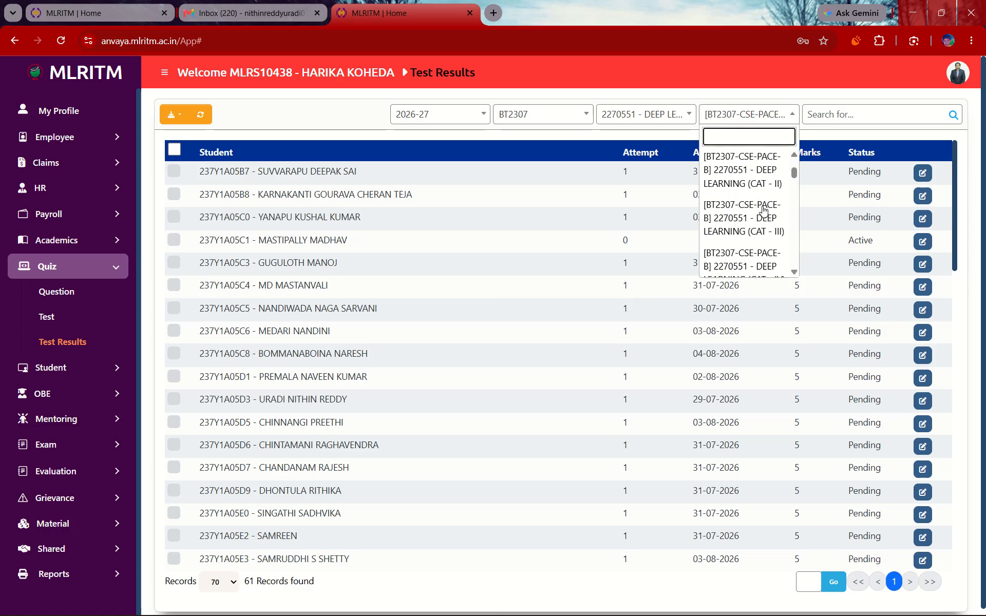
pyautogui.scroll(-1, 762, 206)
pyautogui.scroll(1, 756, 204)
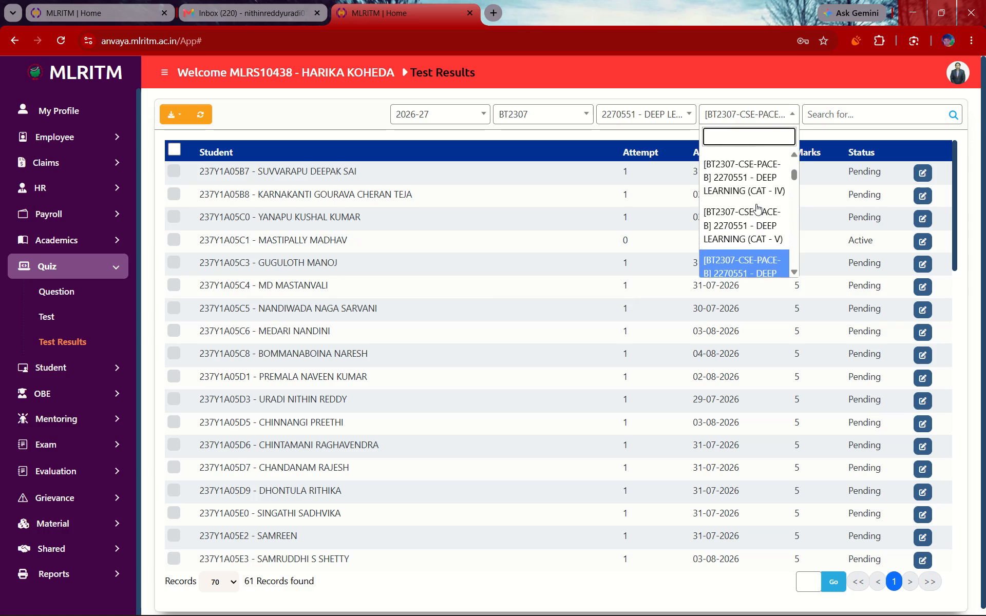
pyautogui.scroll(1, 756, 204)
pyautogui.click(756, 185)
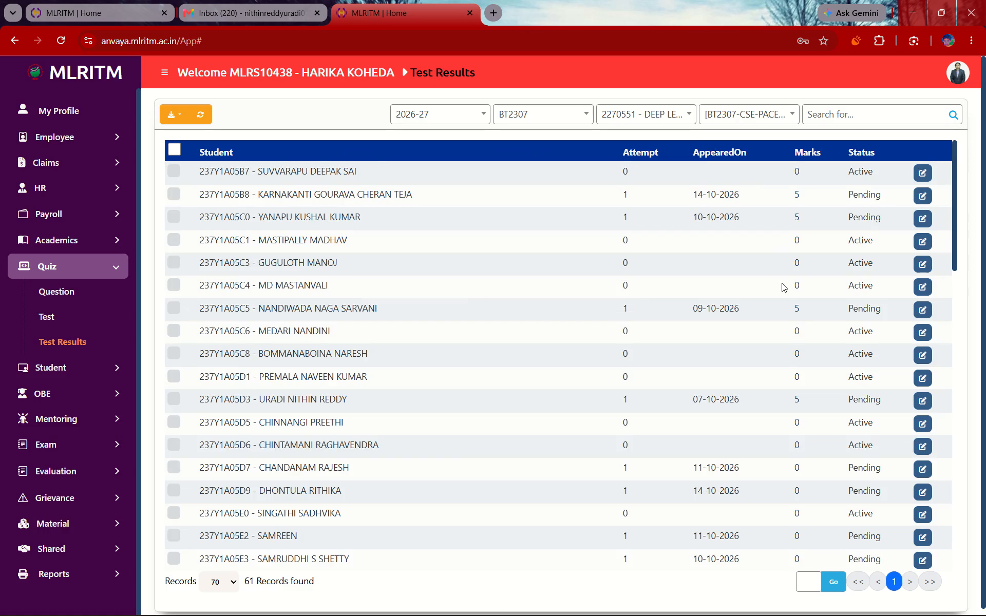
# Open the lowest remaining unmarked CAT - IV attempt, dated 11-10-2026, award it 5.00 marks and submit the evaluation.
pyautogui.scroll(-11, 782, 283)
pyautogui.scroll(1, 782, 283)
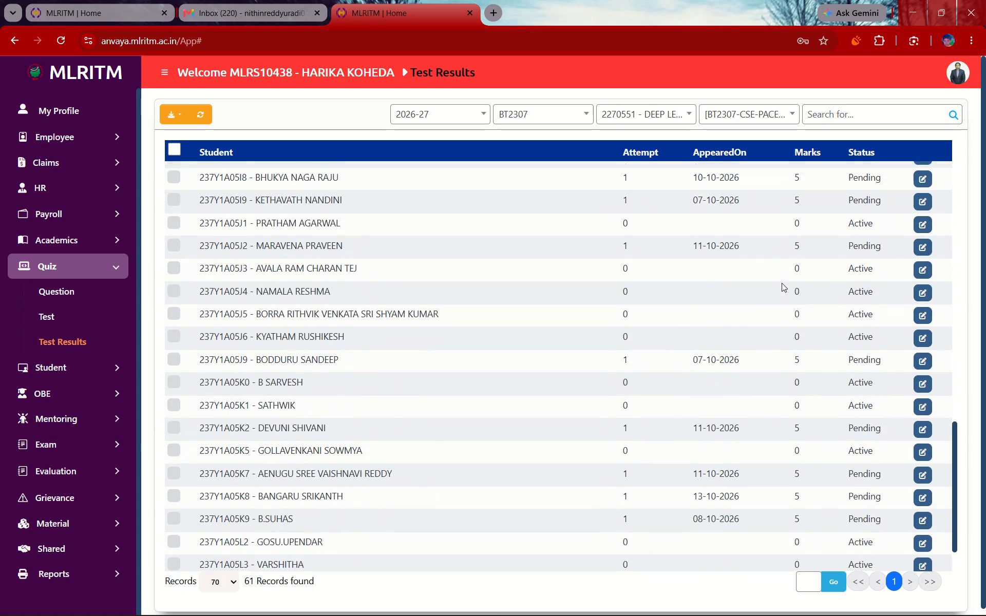
pyautogui.scroll(2, 782, 283)
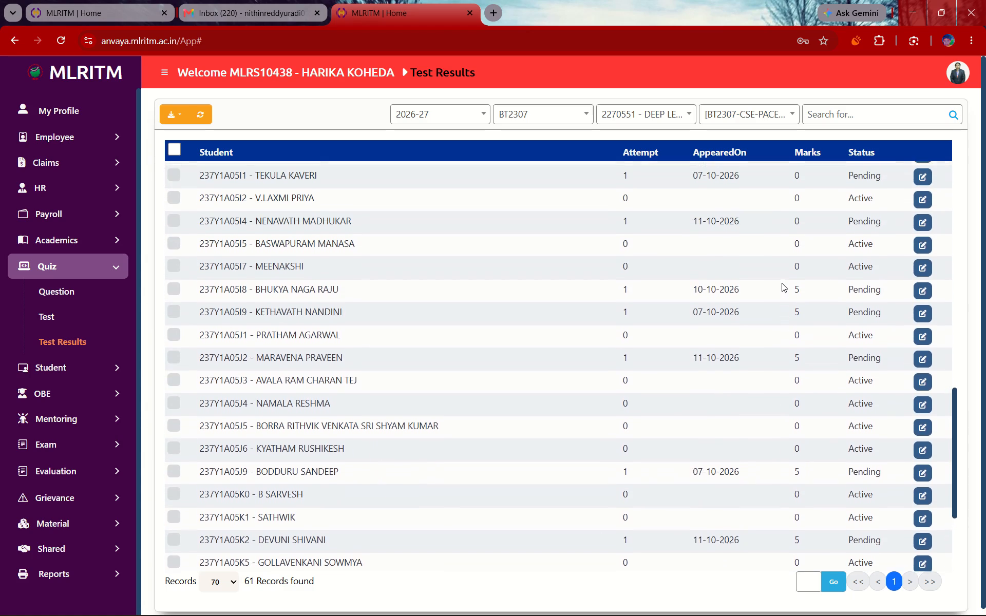
pyautogui.scroll(2, 782, 283)
pyautogui.click(918, 252)
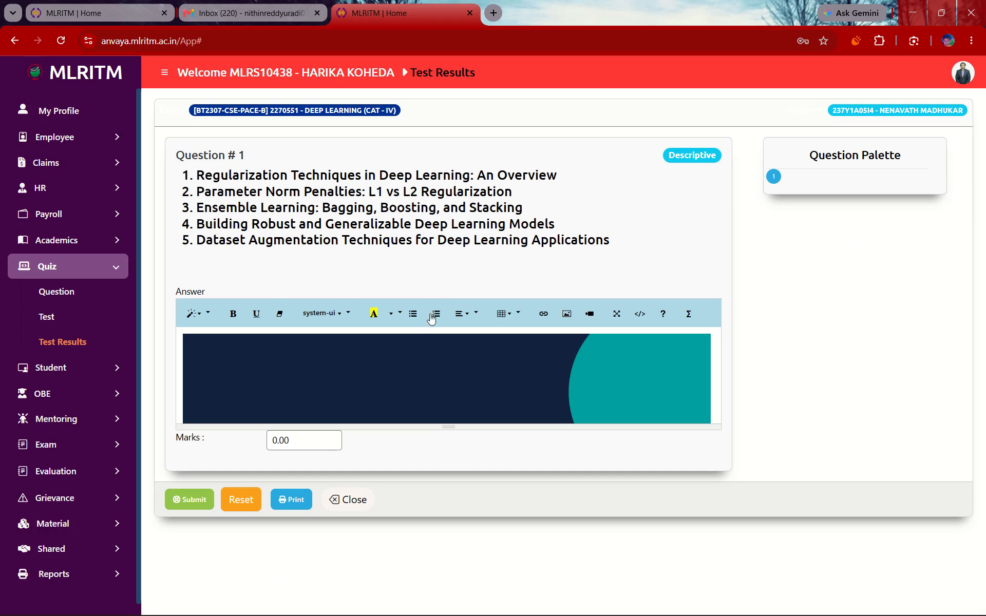
pyautogui.click(317, 439)
pyautogui.press('BackSpace')
pyautogui.press('BackSpace')
pyautogui.write('5.00')
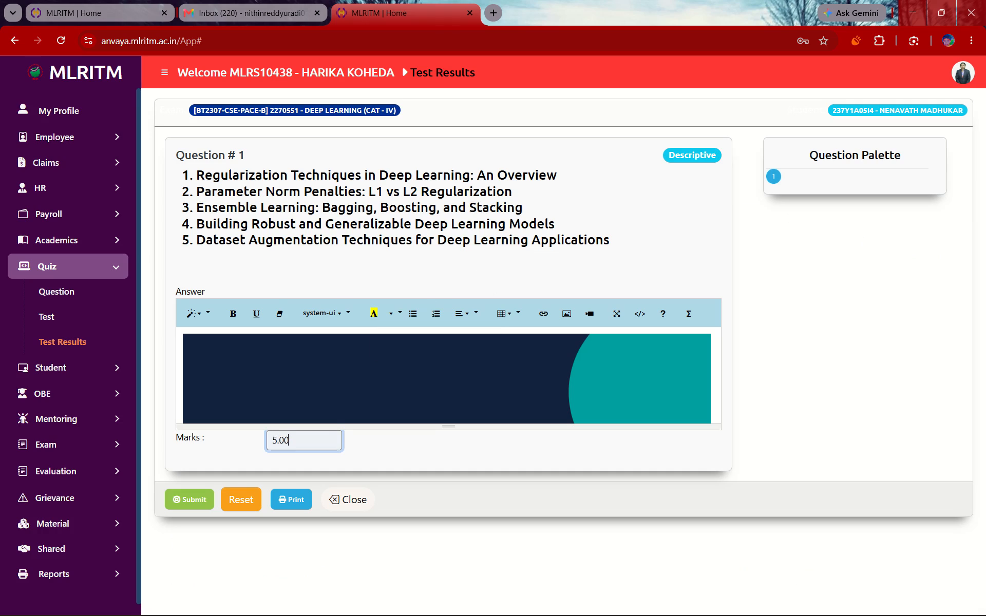
pyautogui.click(200, 498)
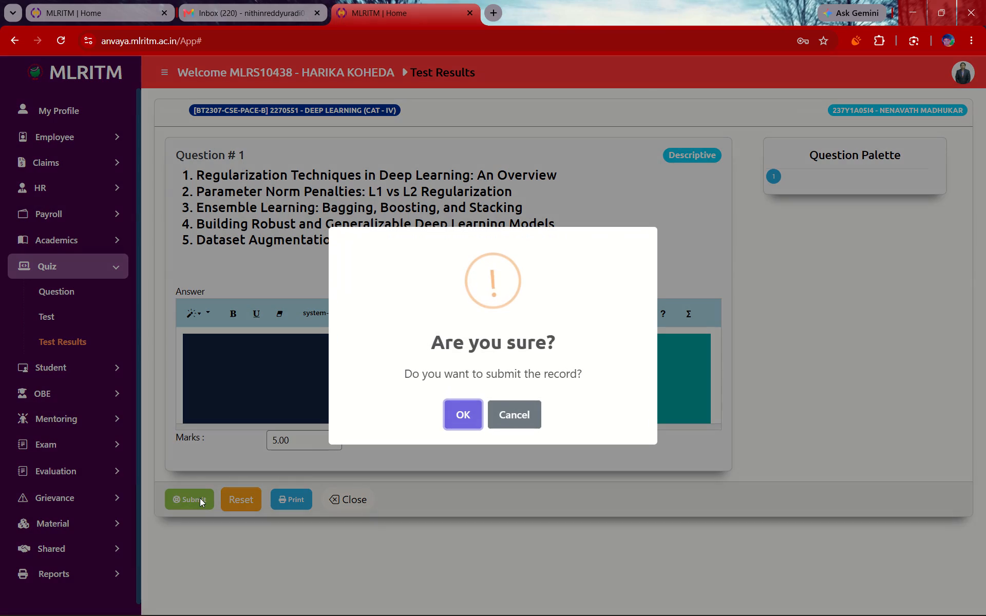
pyautogui.click(458, 421)
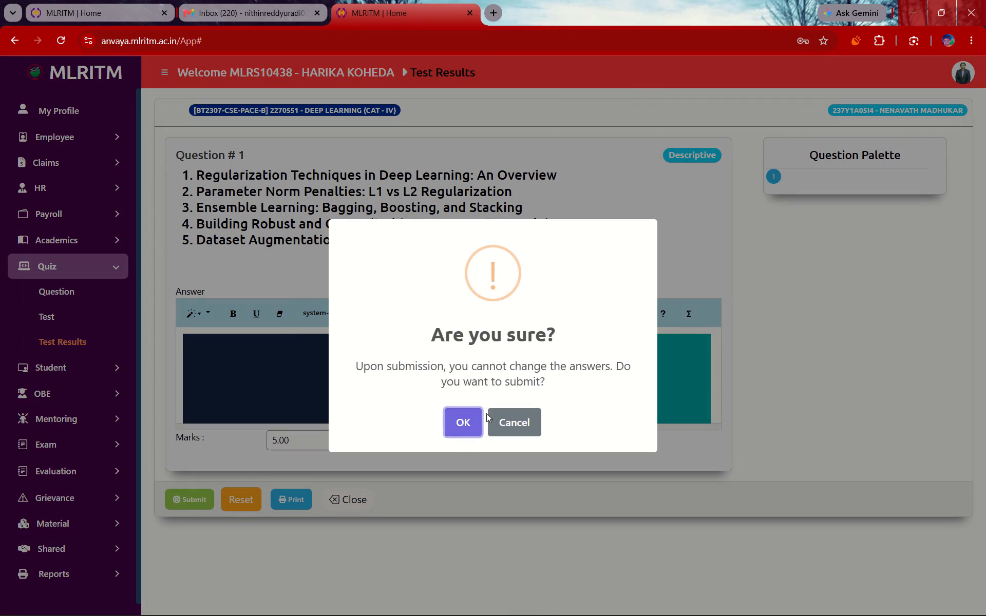
pyautogui.click(469, 421)
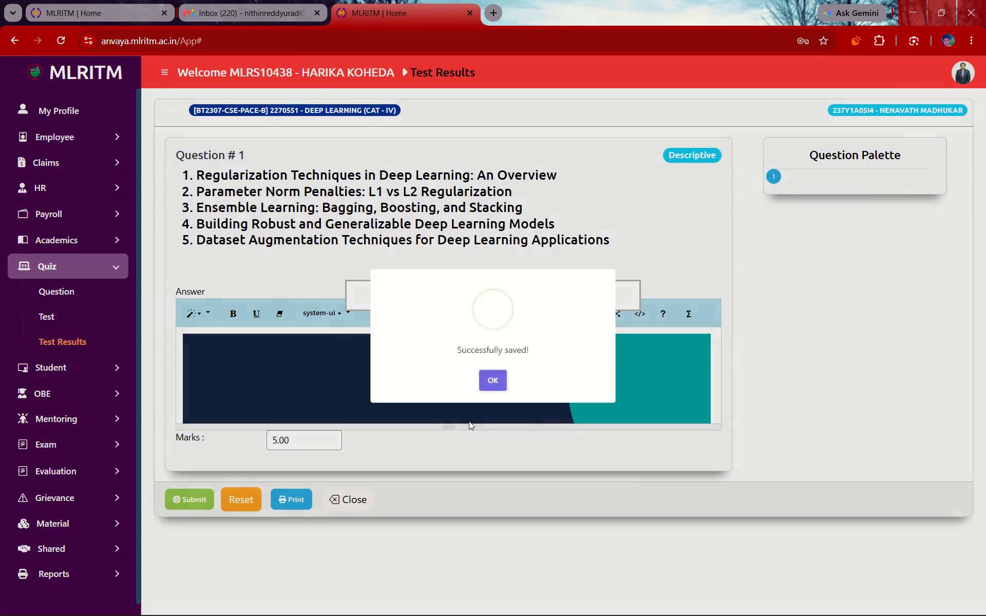
pyautogui.click(492, 390)
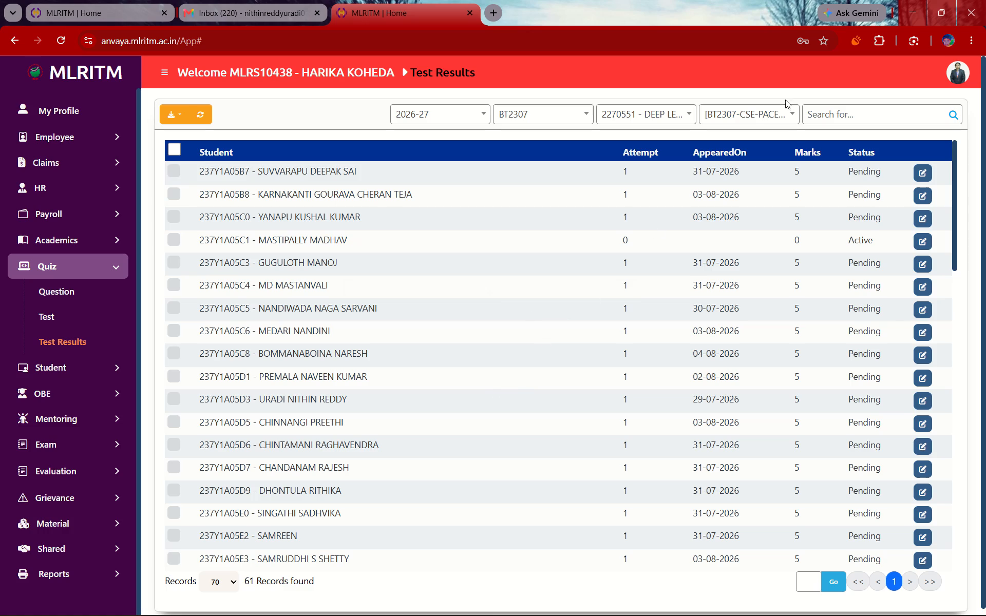
# Return the test results filter to BT2307-CSE-PACE-B 2270551 - DEEP LEARNING (CAT - IV).
pyautogui.click(750, 120)
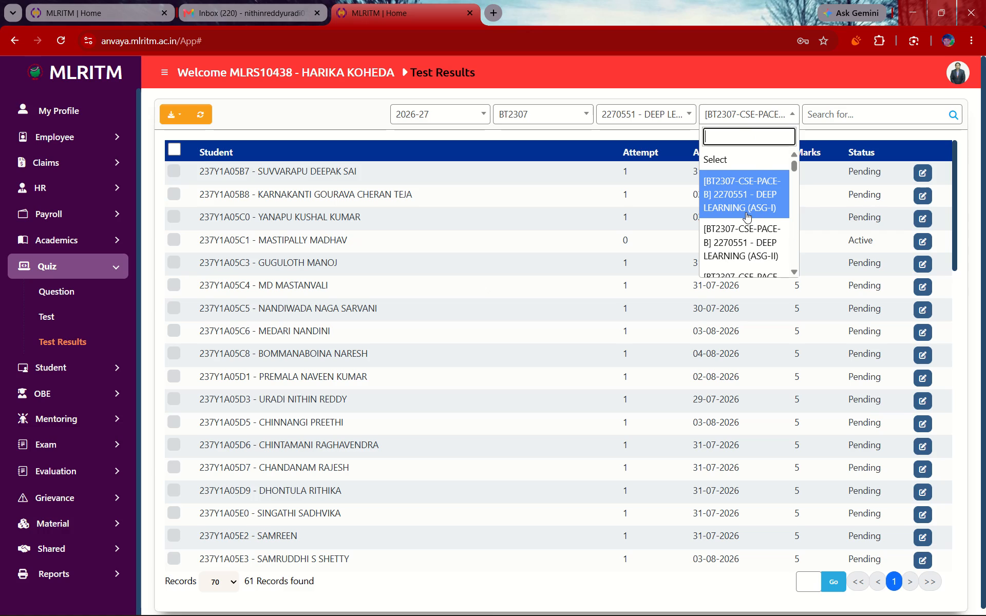
pyautogui.scroll(-2, 745, 252)
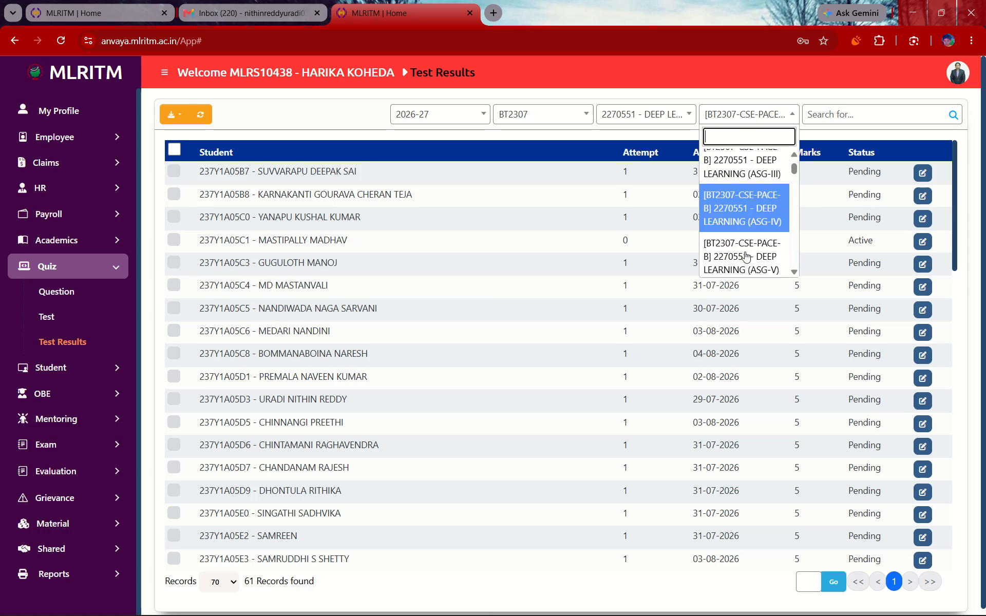
pyautogui.scroll(-4, 745, 252)
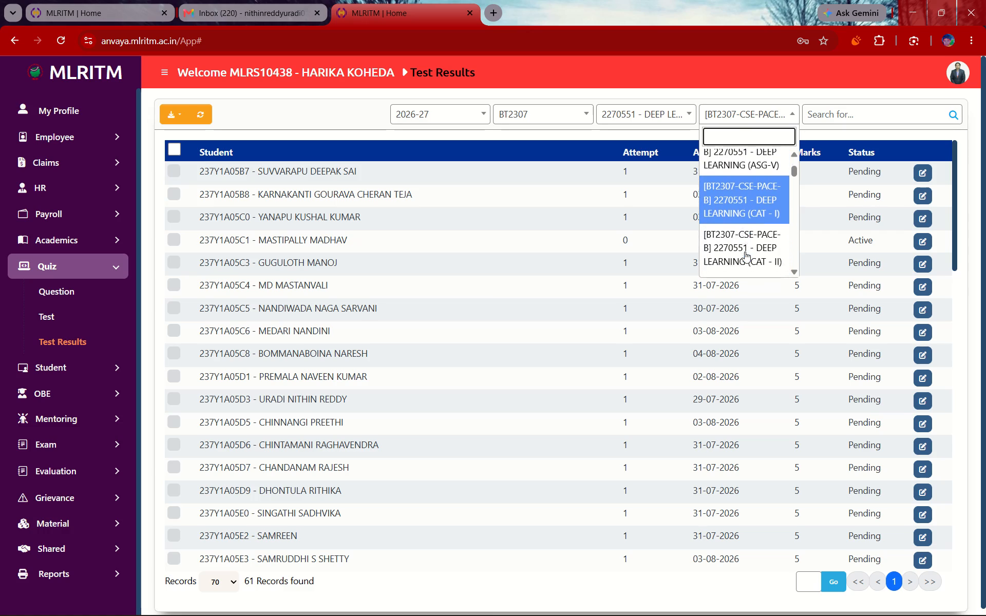
pyautogui.scroll(-2, 745, 252)
pyautogui.scroll(1, 753, 222)
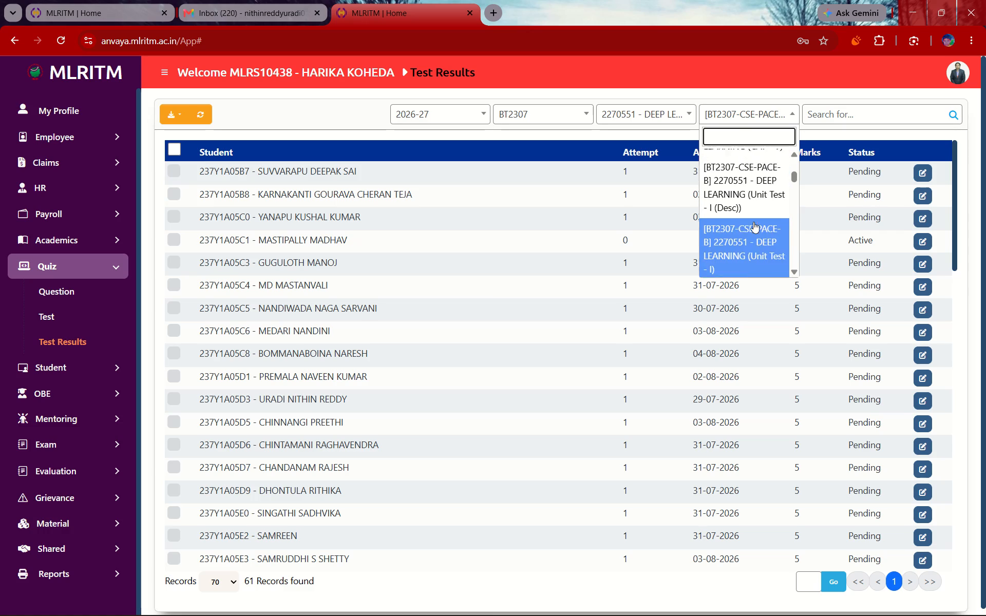
pyautogui.scroll(2, 753, 222)
pyautogui.click(754, 157)
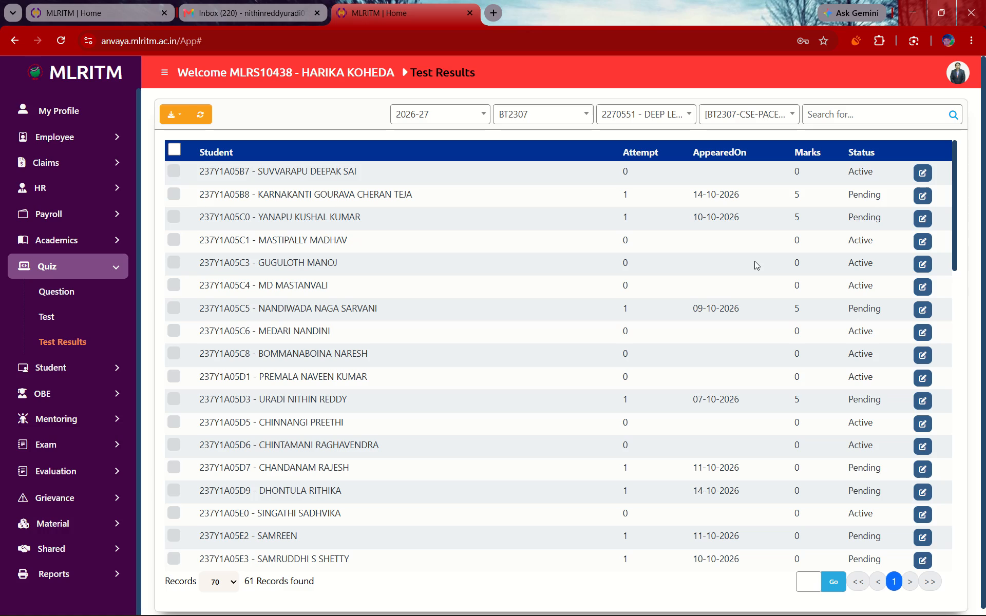
# Open the first unmarked CAT - IV attempt in the list, dated 11-10-2026, for evaluation.
pyautogui.scroll(-2, 785, 315)
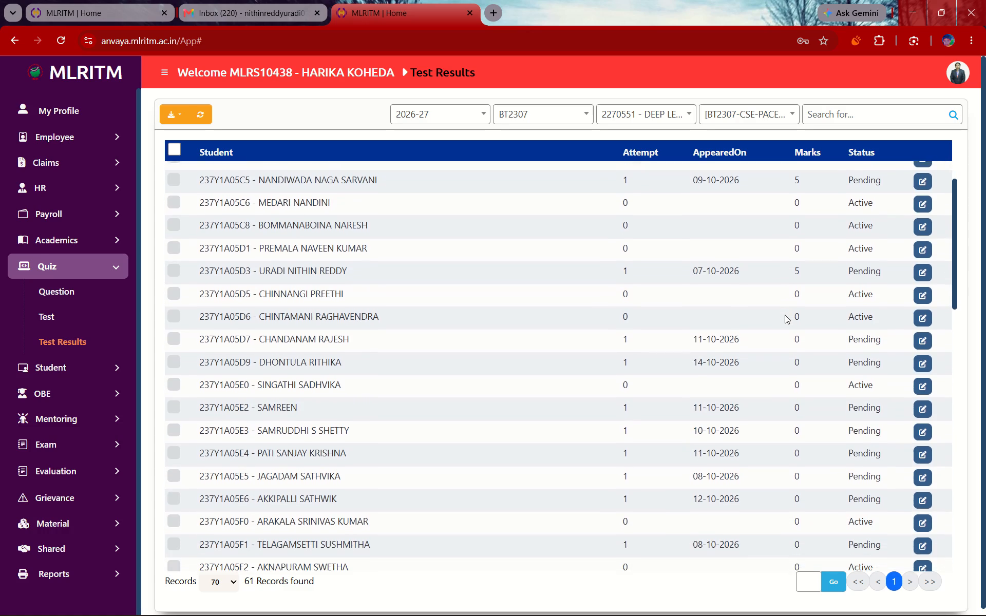
pyautogui.scroll(-2, 785, 315)
pyautogui.click(924, 293)
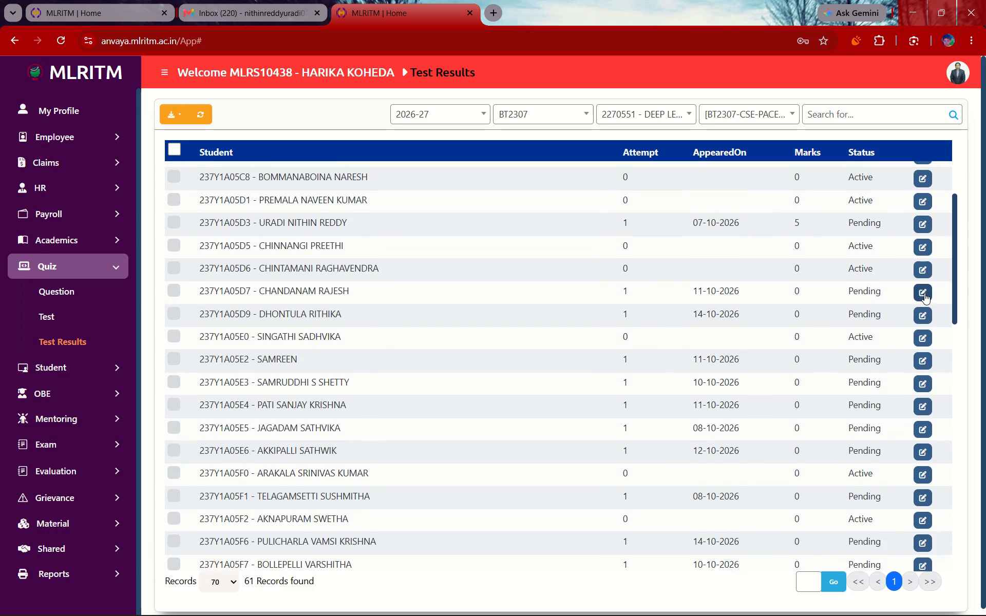
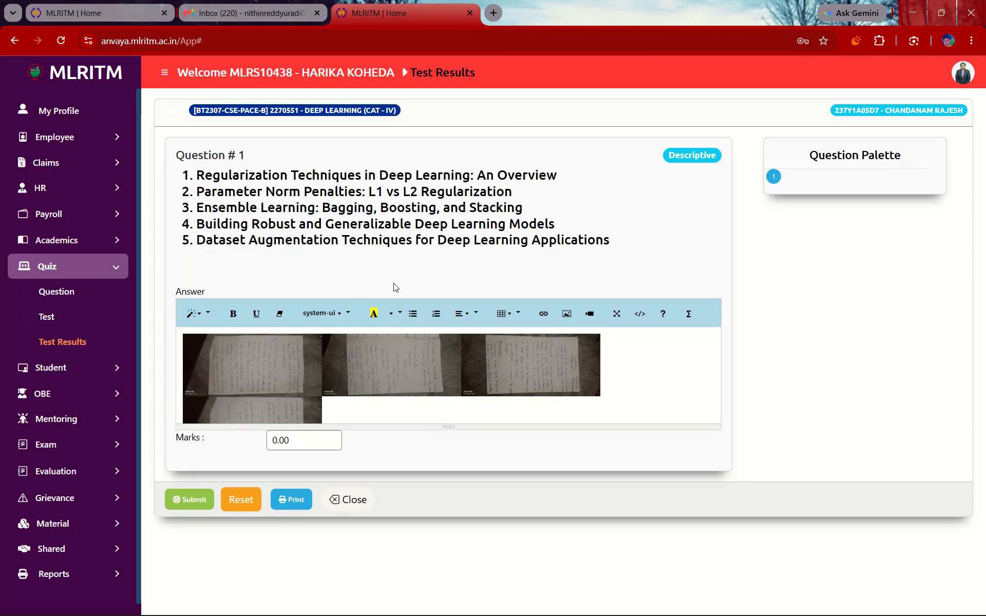
# Award 5.00 marks to the open student's descriptive answer for Question 1 and submit the evaluation.
pyautogui.click(316, 447)
pyautogui.press('BackSpace')
pyautogui.write('5.00')
pyautogui.click(194, 488)
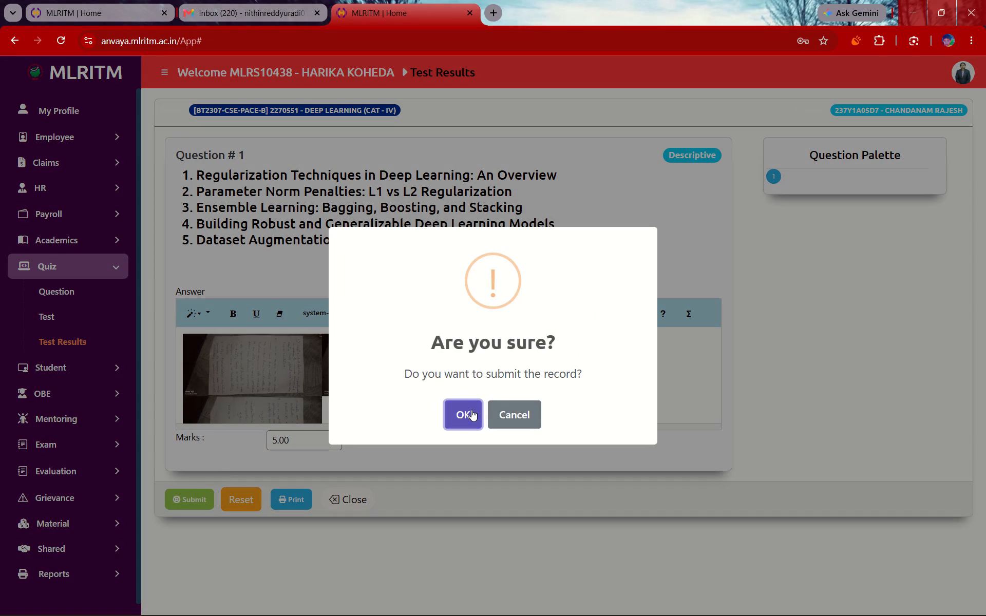
pyautogui.click(471, 410)
pyautogui.click(470, 417)
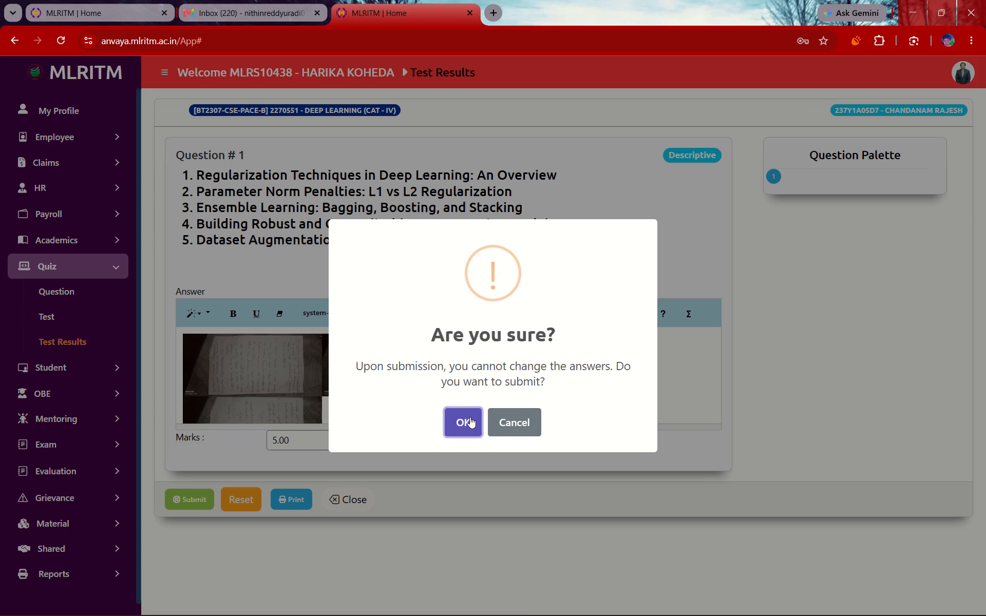
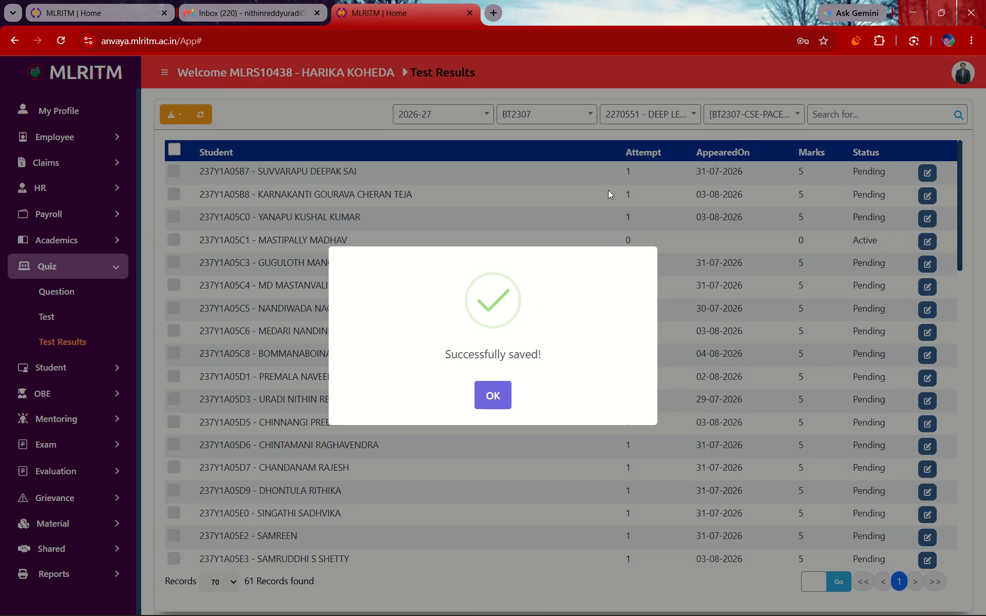
# Load the Deep Learning (CAT - IV) results and open the first Pending student with 0 marks, who appeared on 14-10-2026.
pyautogui.click(490, 395)
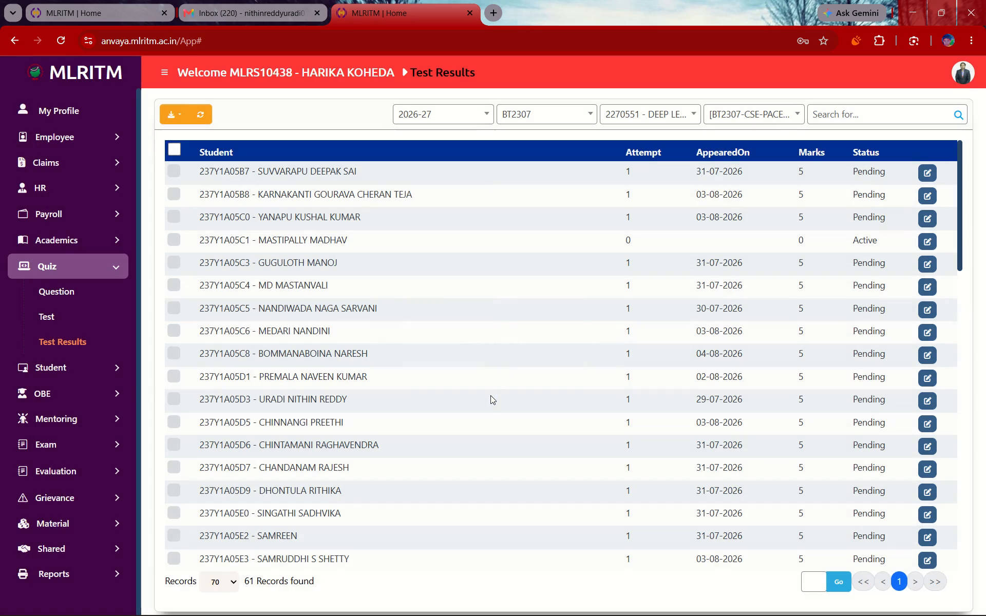
pyautogui.click(761, 109)
pyautogui.scroll(-2, 748, 245)
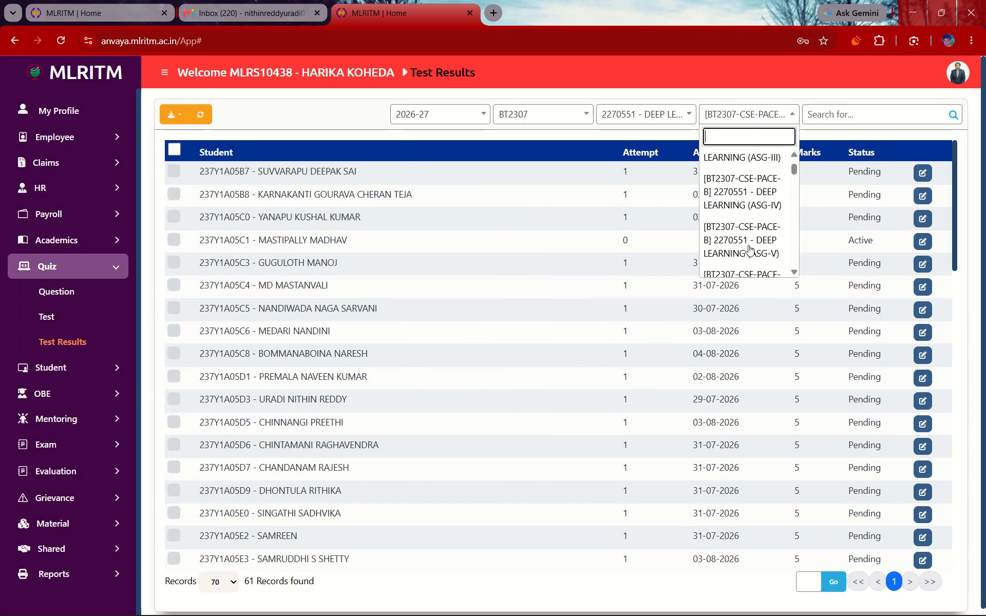
pyautogui.scroll(-5, 748, 245)
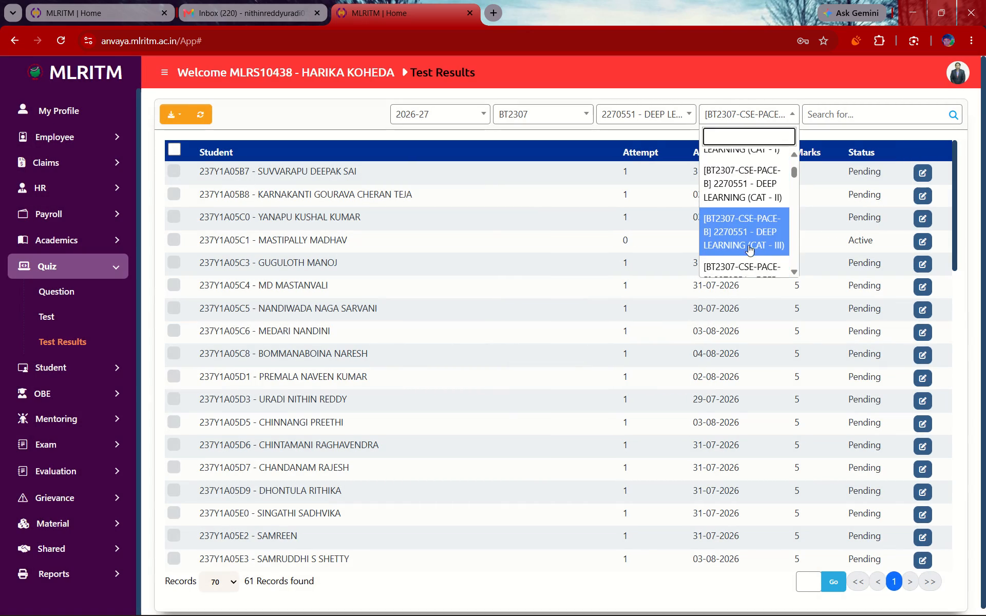
pyautogui.scroll(-1, 748, 245)
pyautogui.click(759, 197)
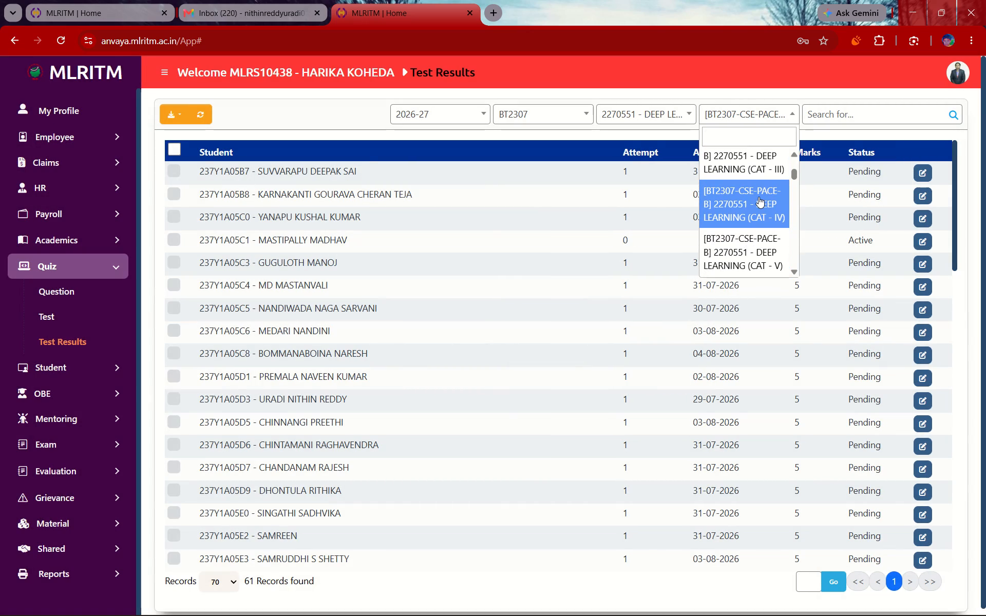
pyautogui.scroll(-2, 798, 315)
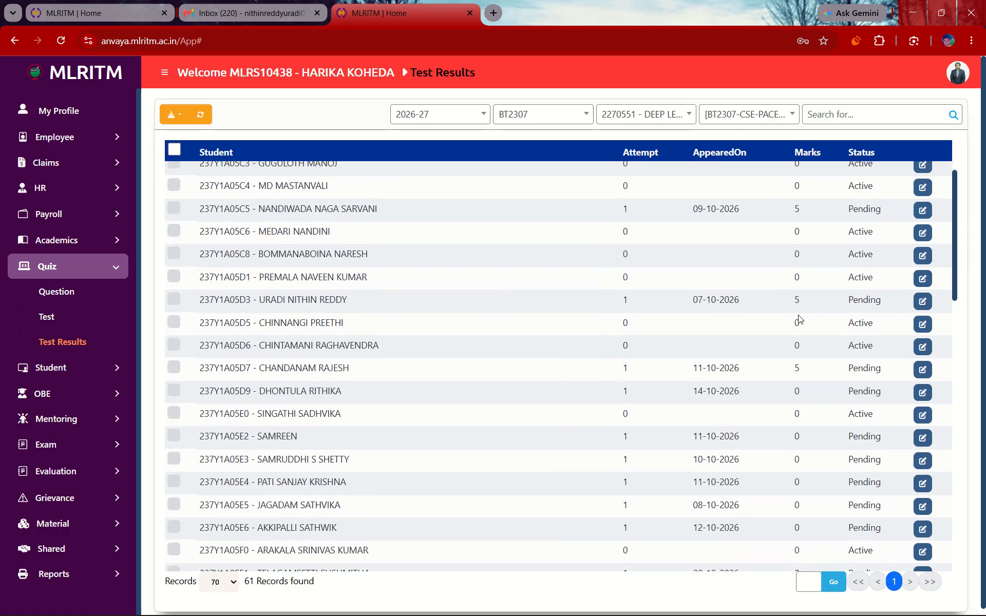
pyautogui.scroll(-1, 798, 315)
pyautogui.click(927, 361)
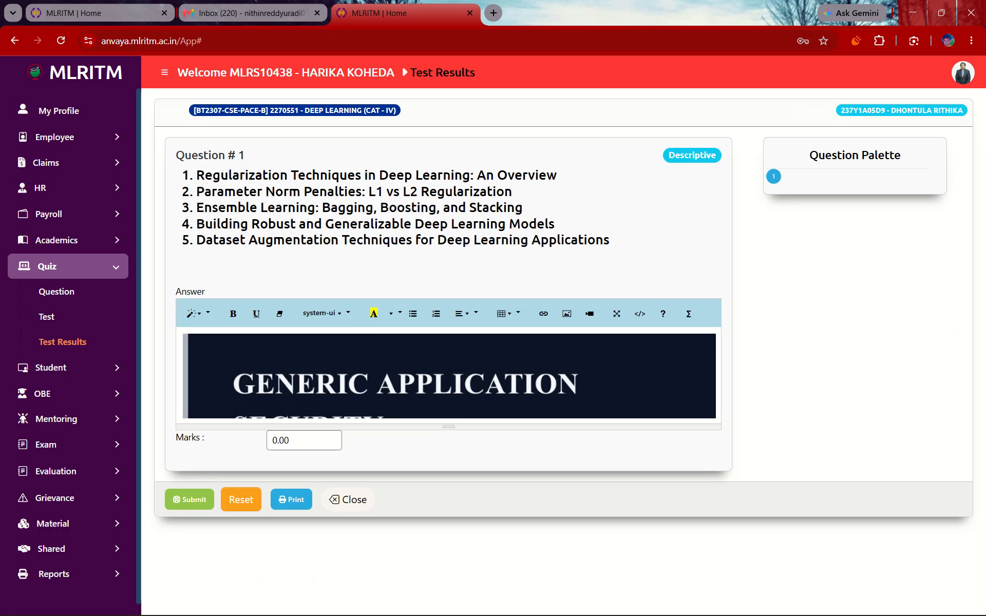
# Award 5.00 marks to the open student's descriptive answer for Question 1 and submit the evaluation.
pyautogui.click(308, 435)
pyautogui.press('BackSpace')
pyautogui.write('5.00')
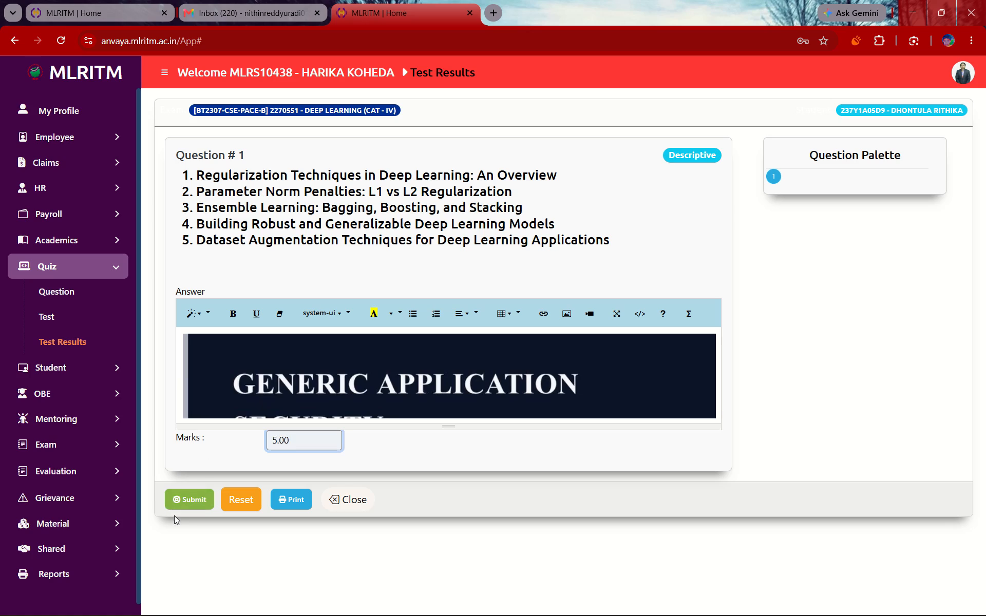
pyautogui.click(174, 515)
pyautogui.click(191, 507)
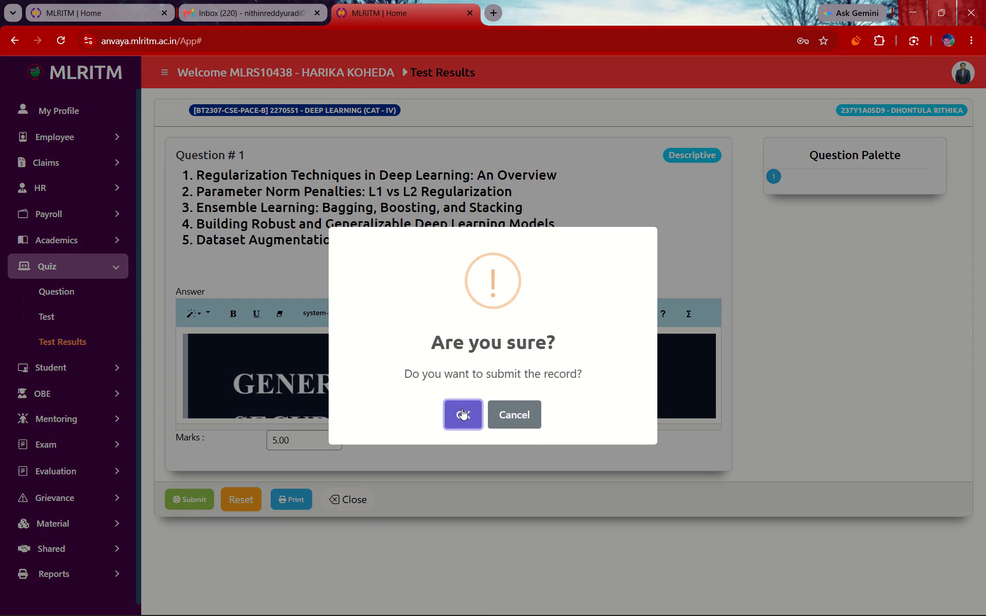
pyautogui.click(462, 409)
pyautogui.click(472, 421)
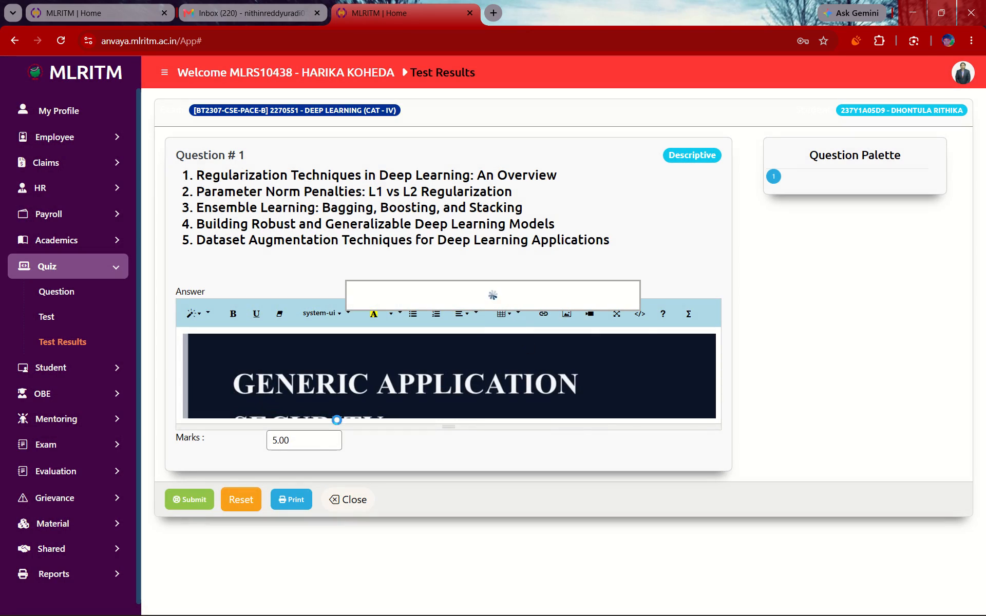
pyautogui.click(492, 406)
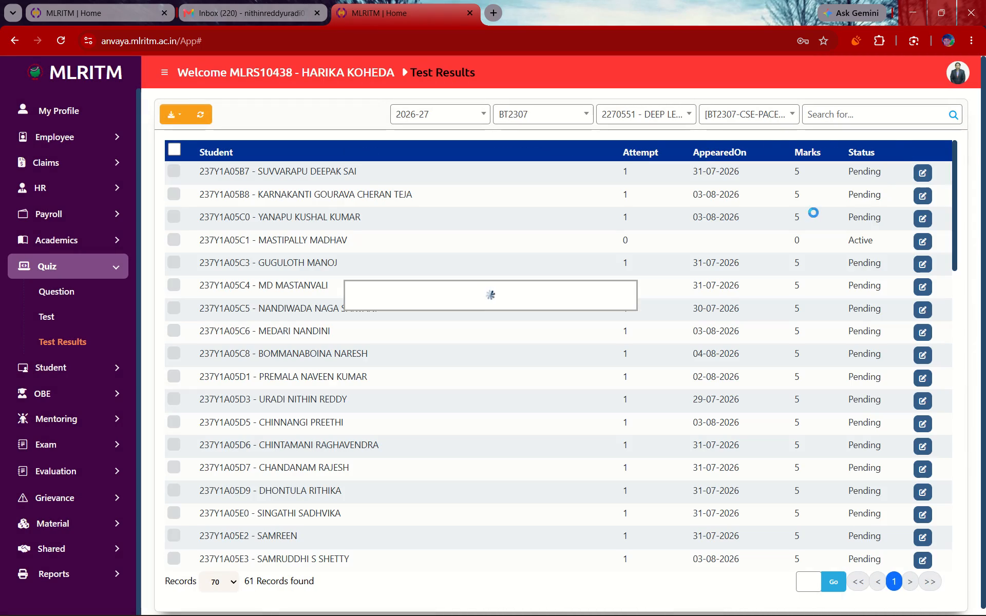
# Load the Deep Learning (CAT - IV) results and open the next Pending student with 0 marks, who appeared on 11-10-2026.
pyautogui.click(755, 115)
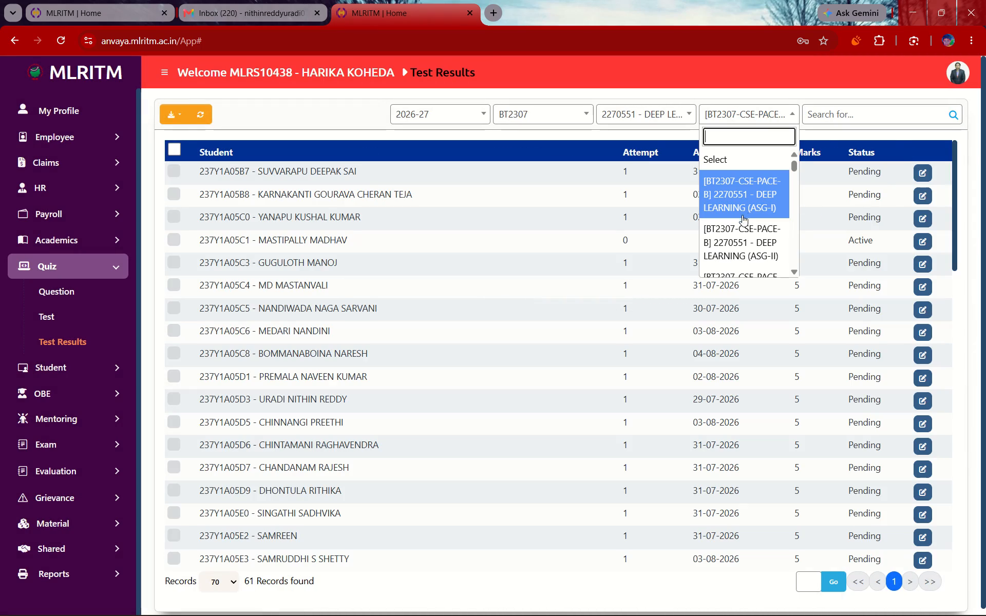
pyautogui.scroll(-4, 742, 222)
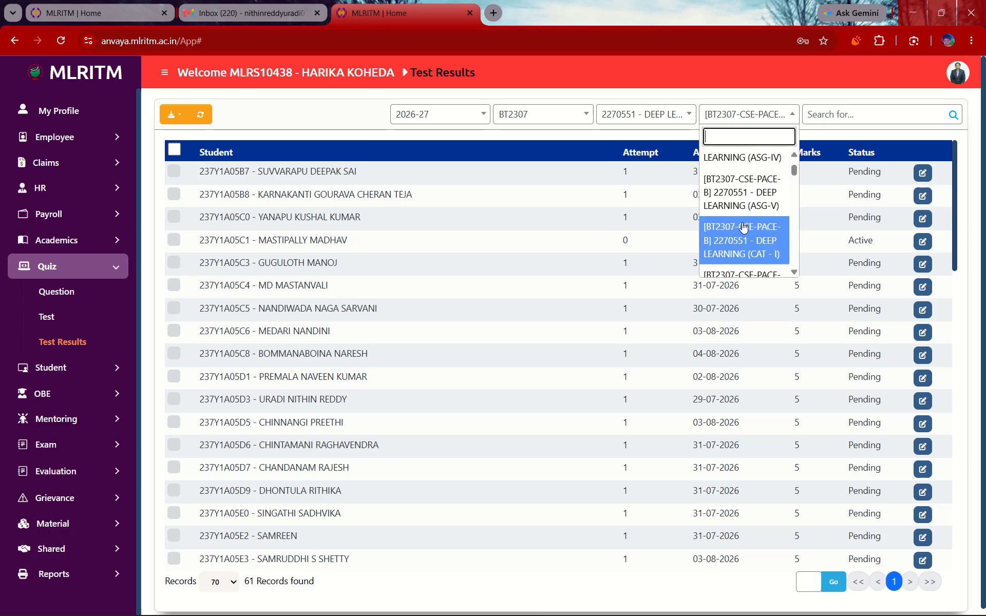
pyautogui.scroll(-2, 743, 245)
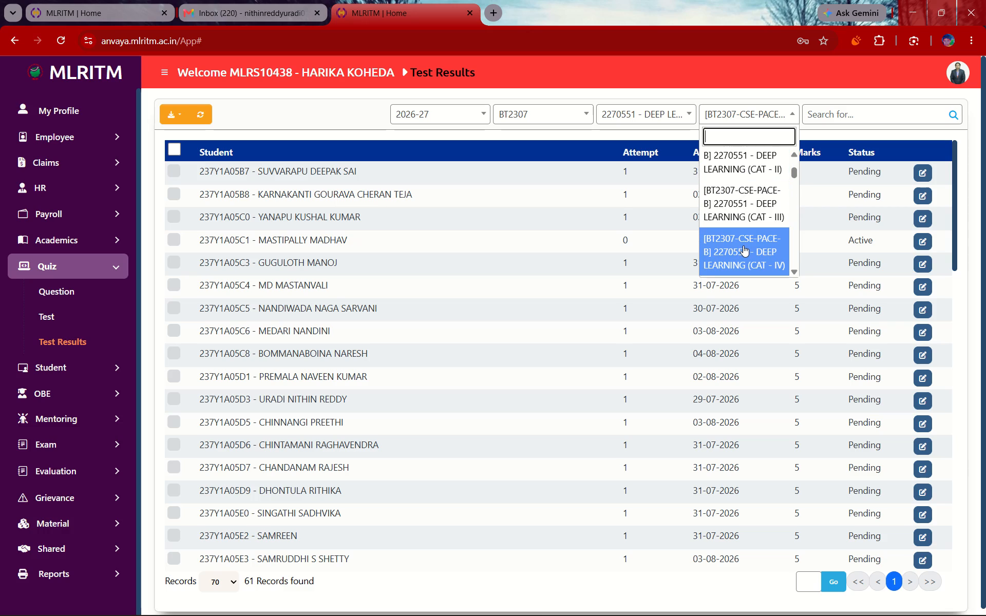
pyautogui.scroll(-1, 743, 245)
pyautogui.click(786, 243)
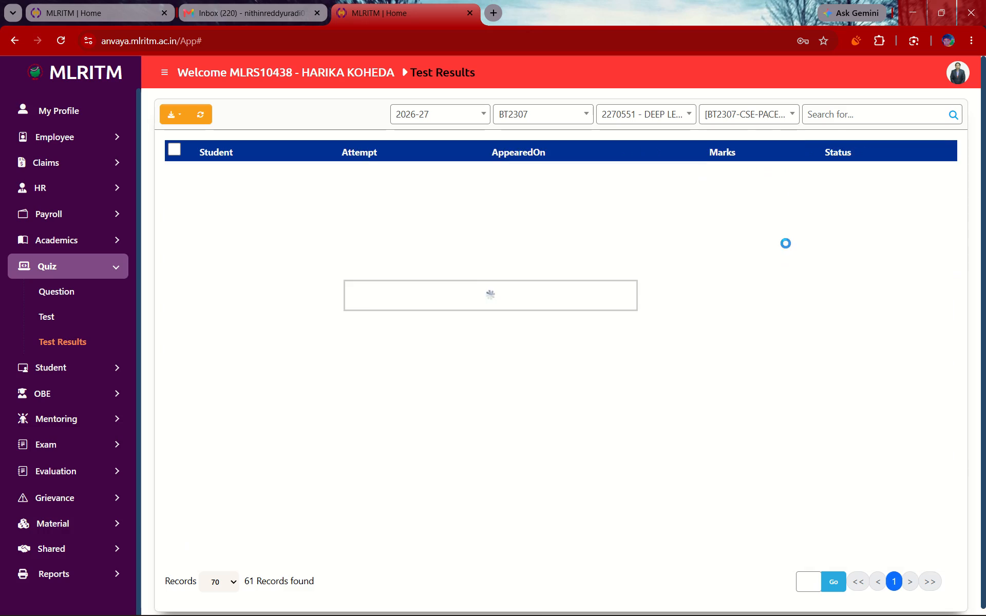
pyautogui.scroll(-1, 871, 307)
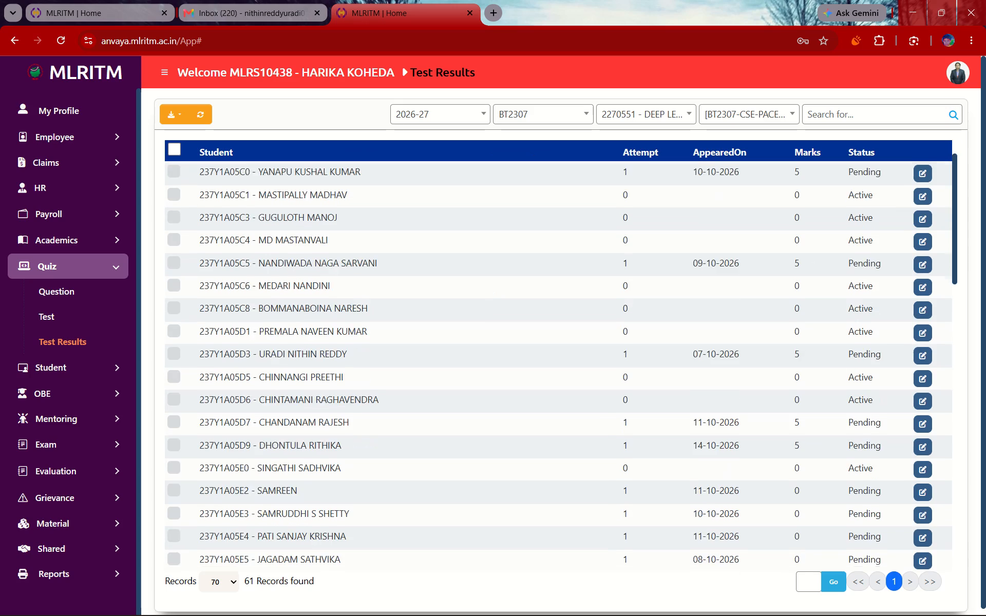
pyautogui.scroll(-3, 871, 307)
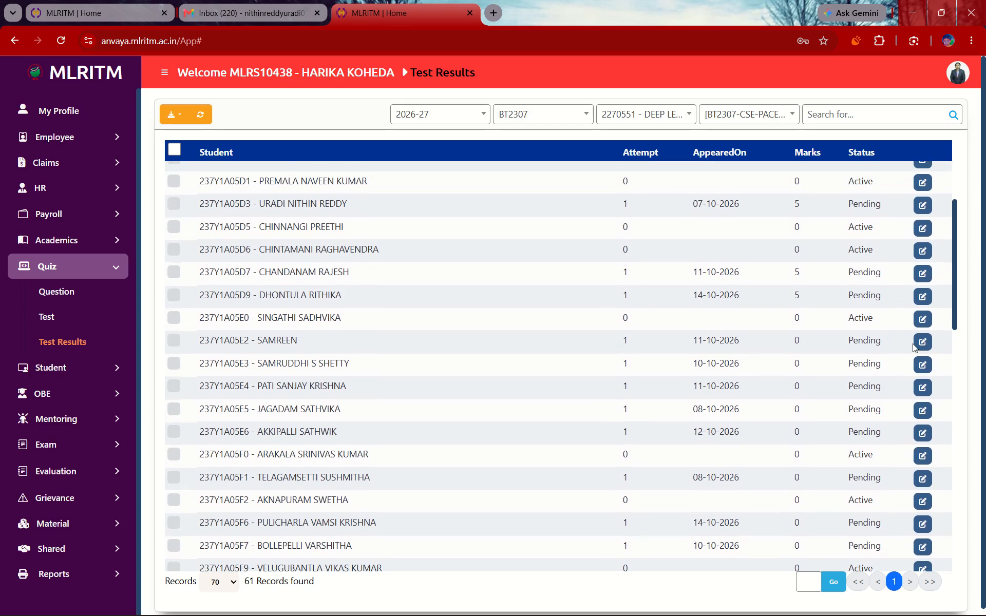
pyautogui.click(922, 341)
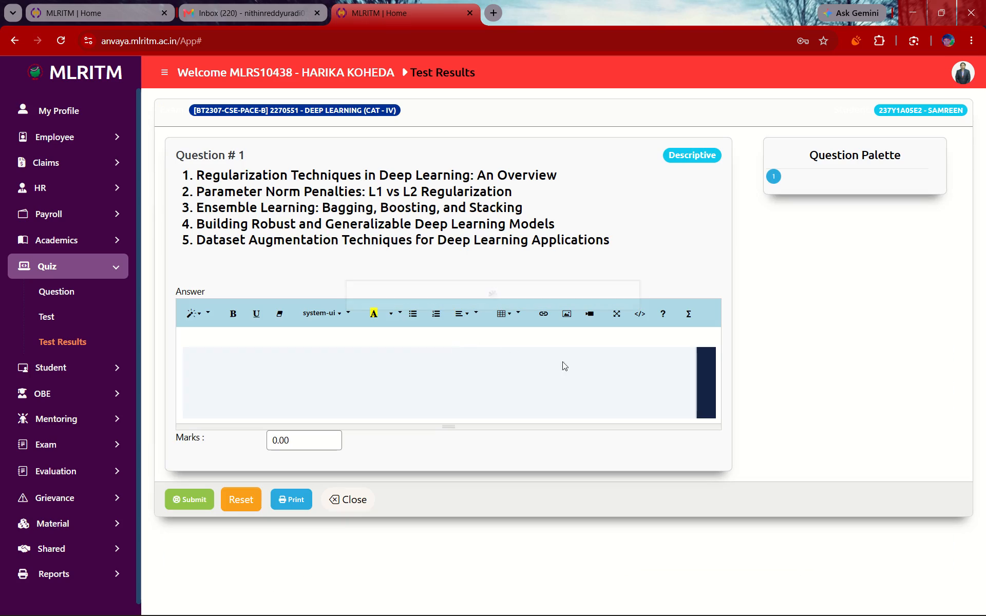
# Award 5.00 marks for the open student's Question 1 descriptive answer and submit the evaluation.
pyautogui.click(286, 445)
pyautogui.press('BackSpace')
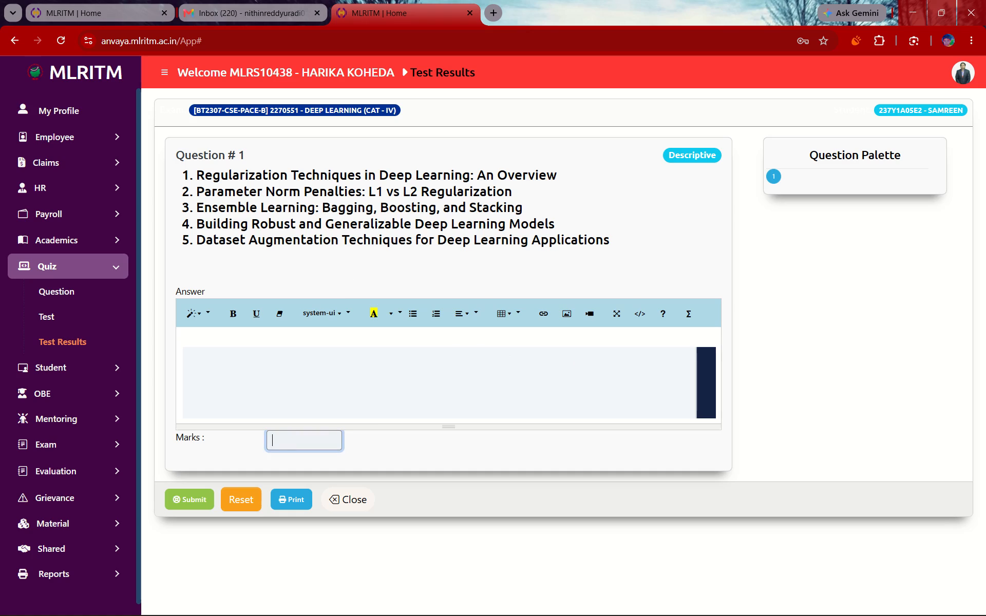
pyautogui.write('5.0')
pyautogui.press('0')
pyautogui.click(185, 496)
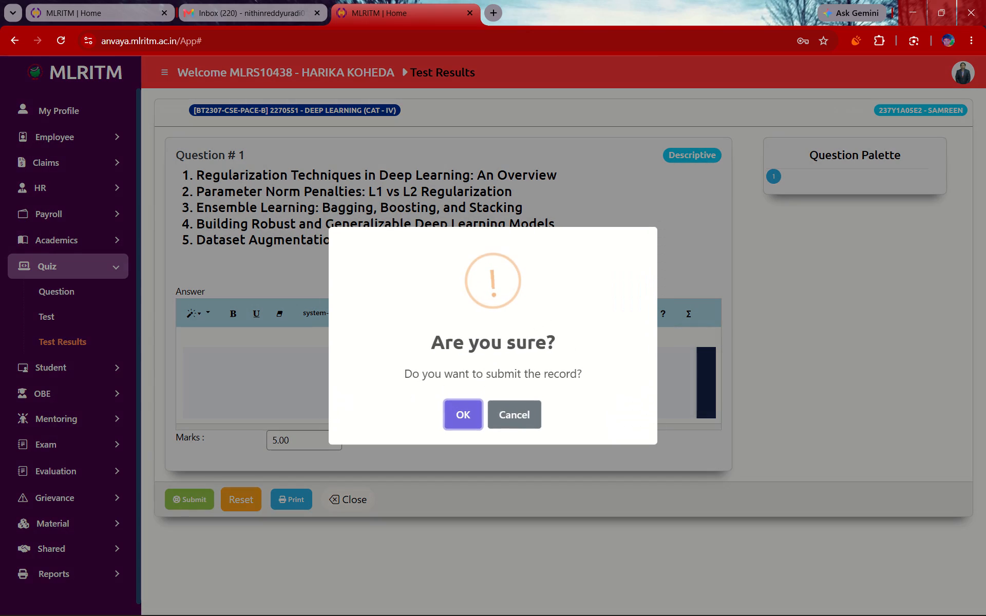
pyautogui.click(454, 413)
pyautogui.click(475, 425)
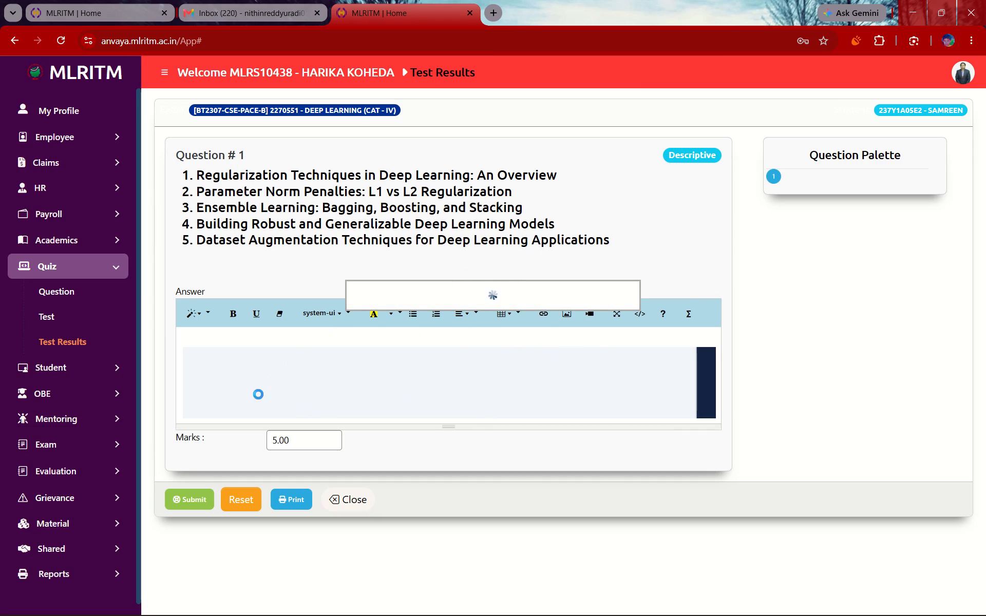
pyautogui.click(499, 402)
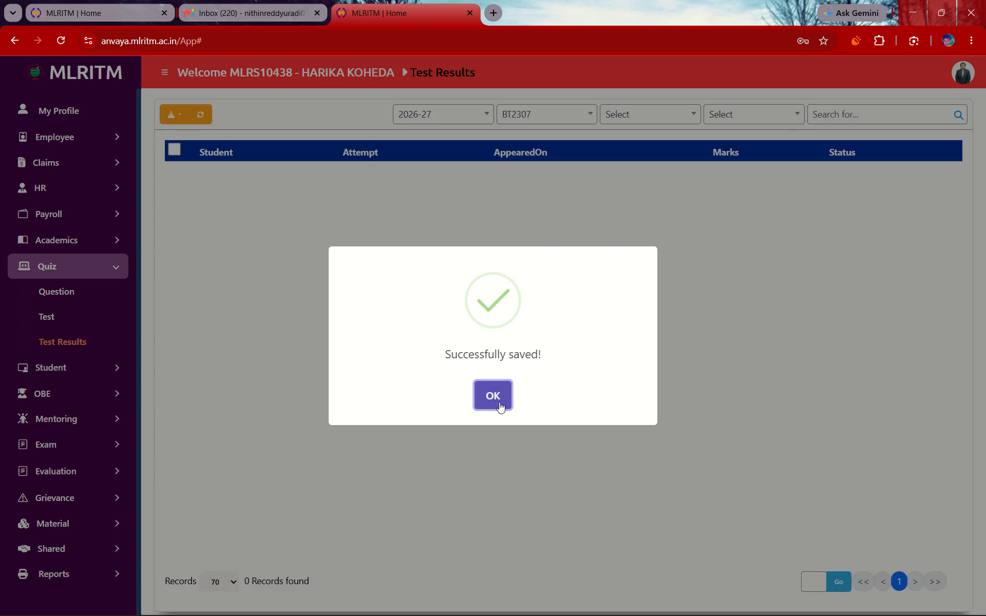
# Load the Deep Learning (CAT - IV) results and open the last-listed Pending student with 0 marks, who appeared on 07-10-2026.
pyautogui.click(772, 118)
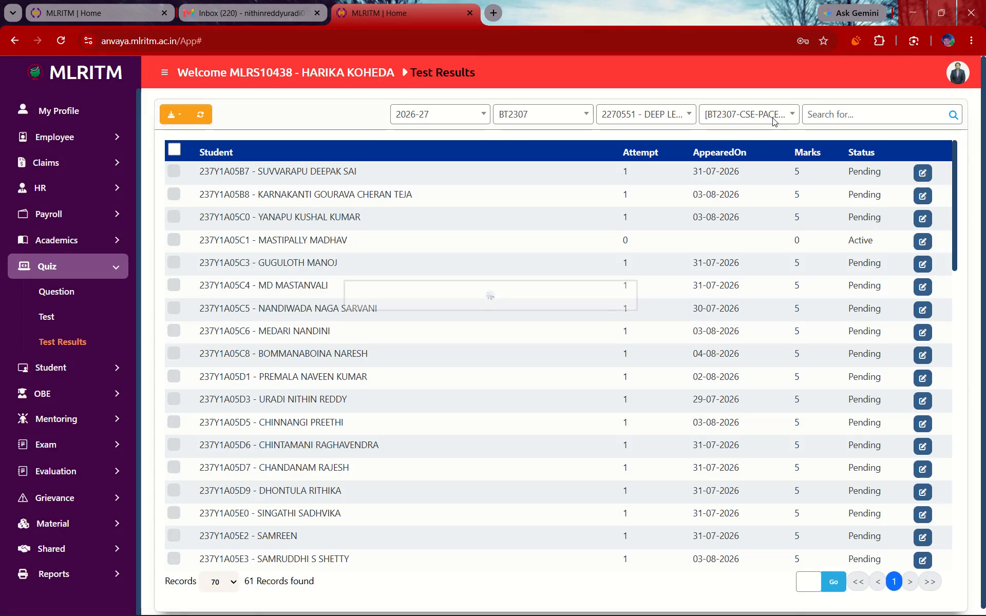
pyautogui.click(782, 116)
pyautogui.scroll(-2, 747, 225)
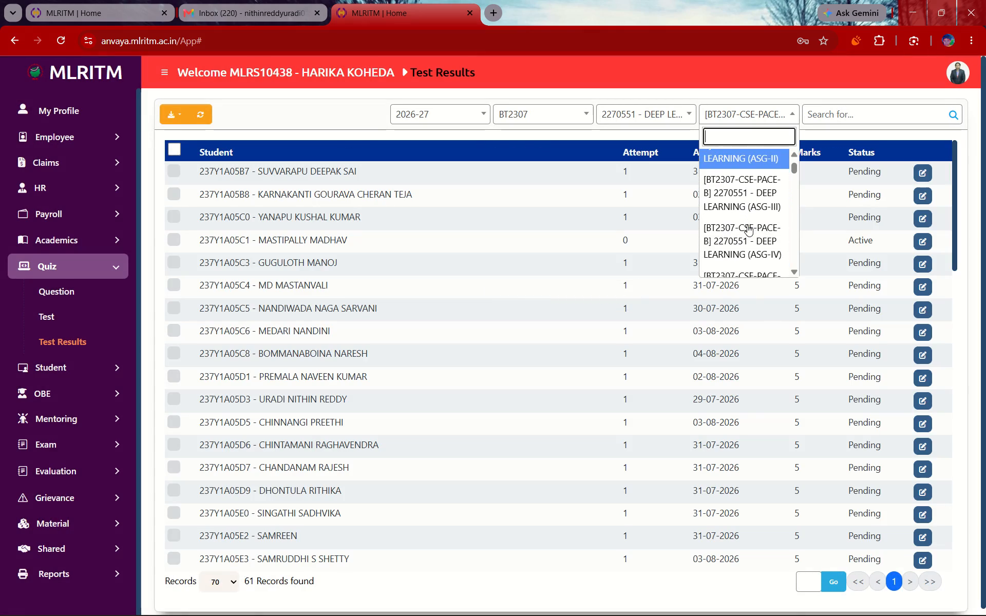
pyautogui.scroll(-5, 747, 225)
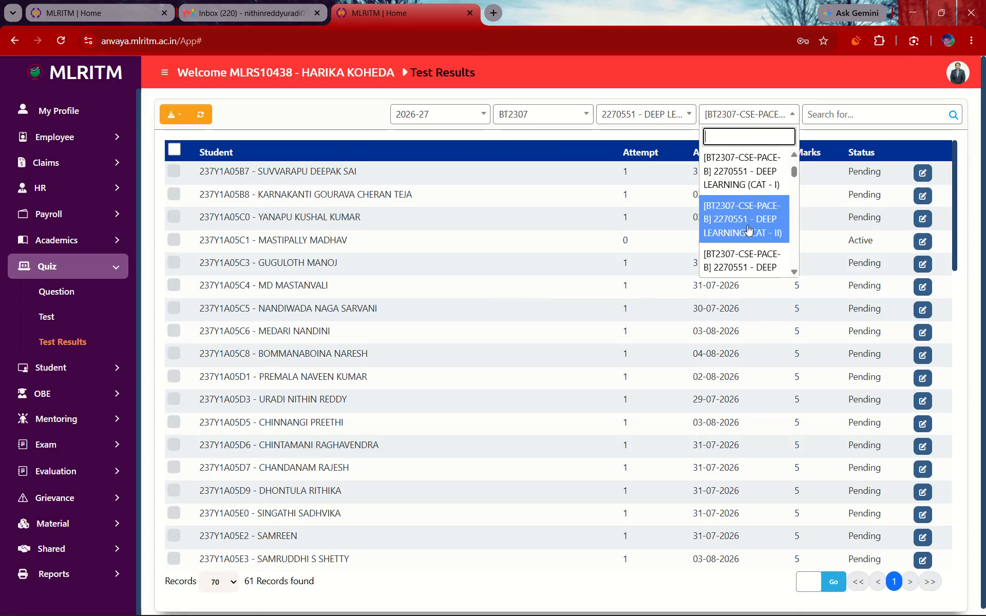
pyautogui.scroll(-3, 747, 225)
pyautogui.click(758, 188)
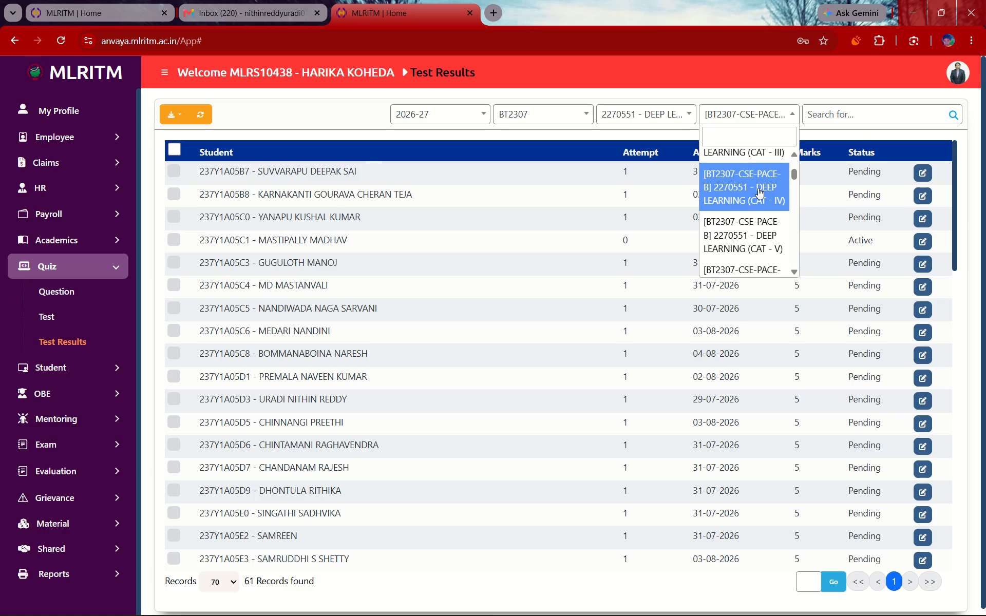
pyautogui.scroll(-7, 774, 322)
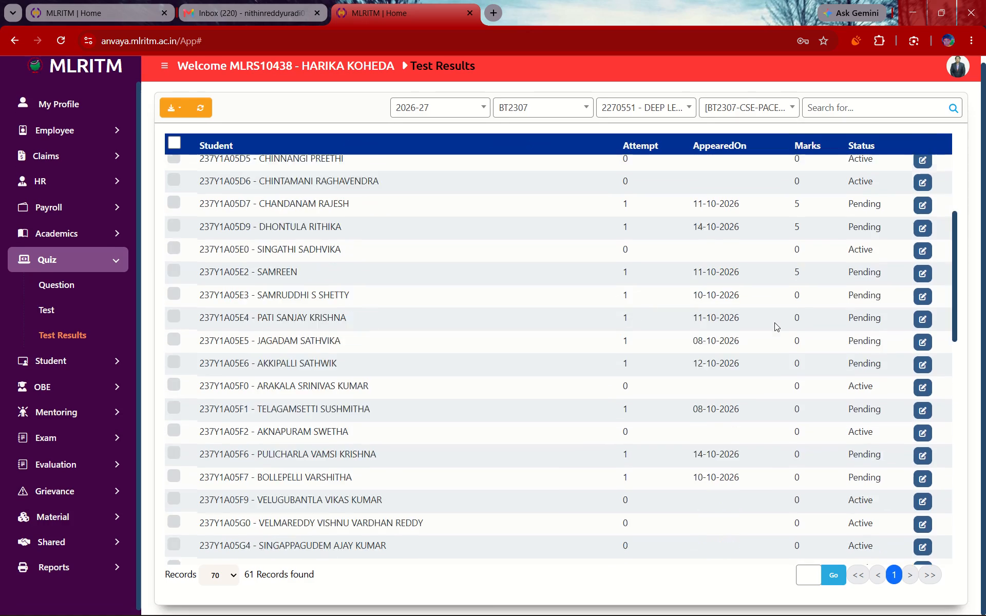
pyautogui.scroll(-8, 774, 322)
pyautogui.scroll(1, 814, 397)
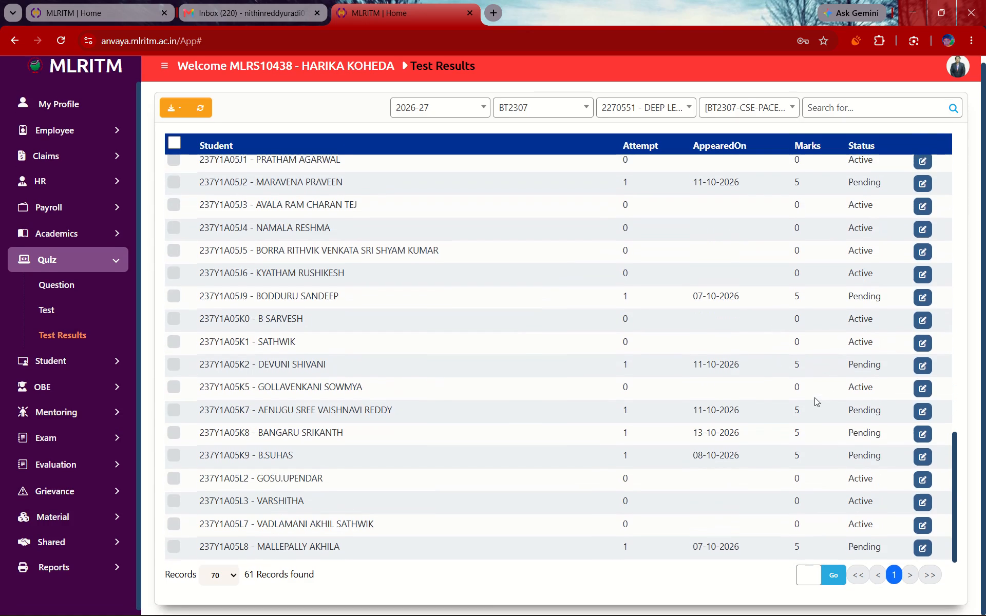
pyautogui.scroll(3, 814, 397)
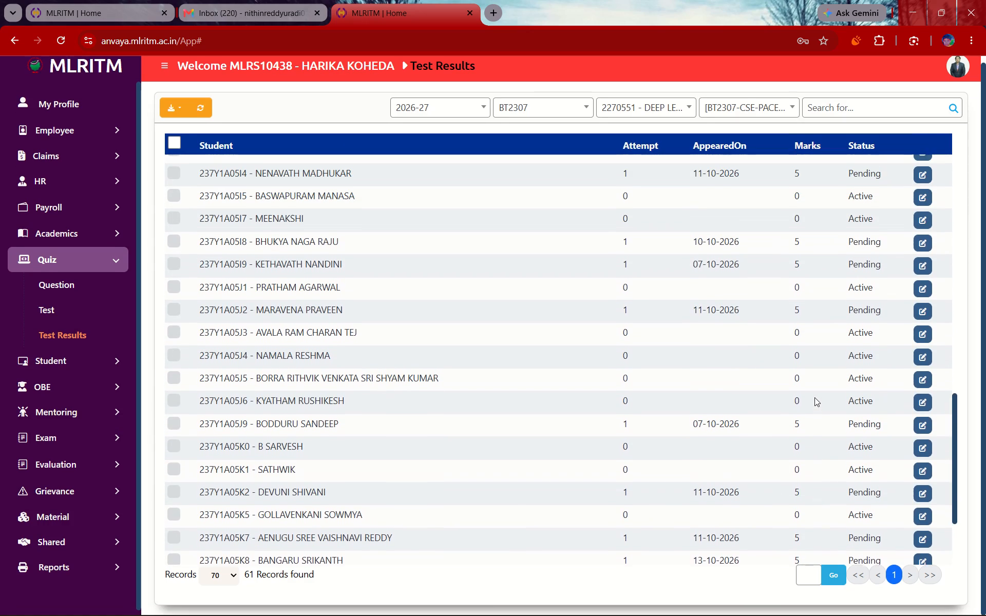
pyautogui.scroll(2, 814, 397)
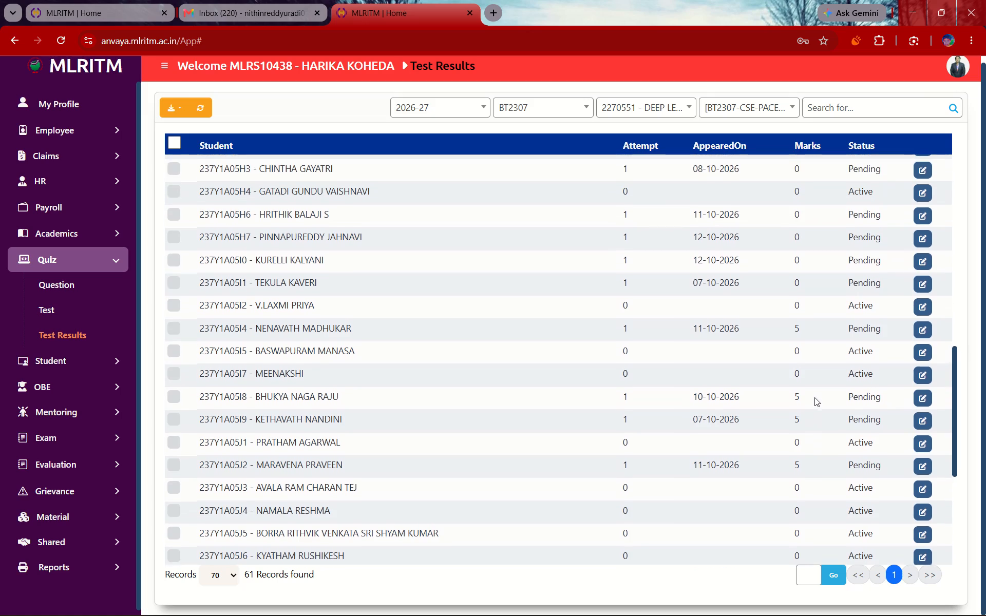
pyautogui.scroll(2, 814, 397)
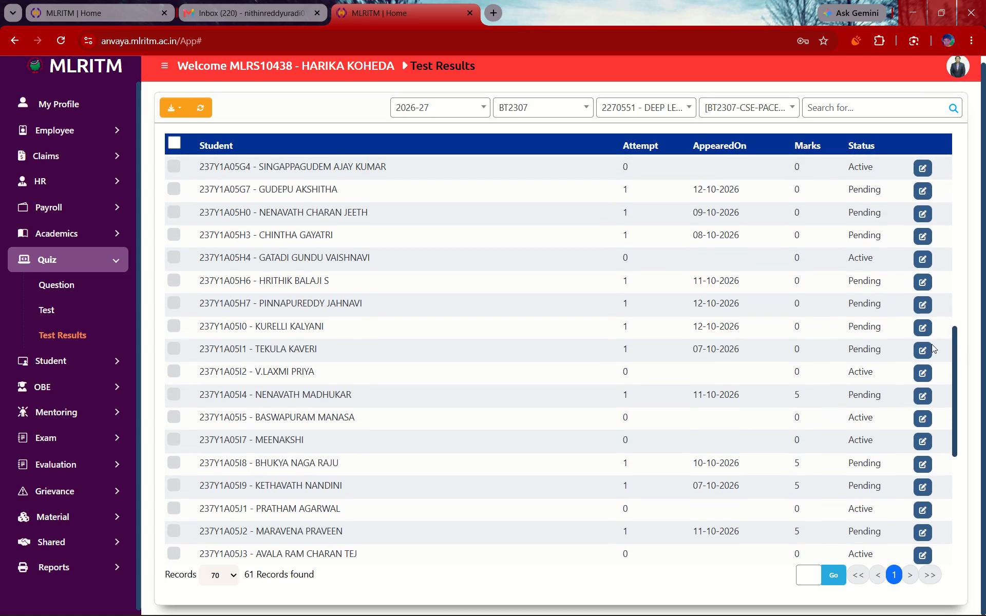
pyautogui.click(924, 356)
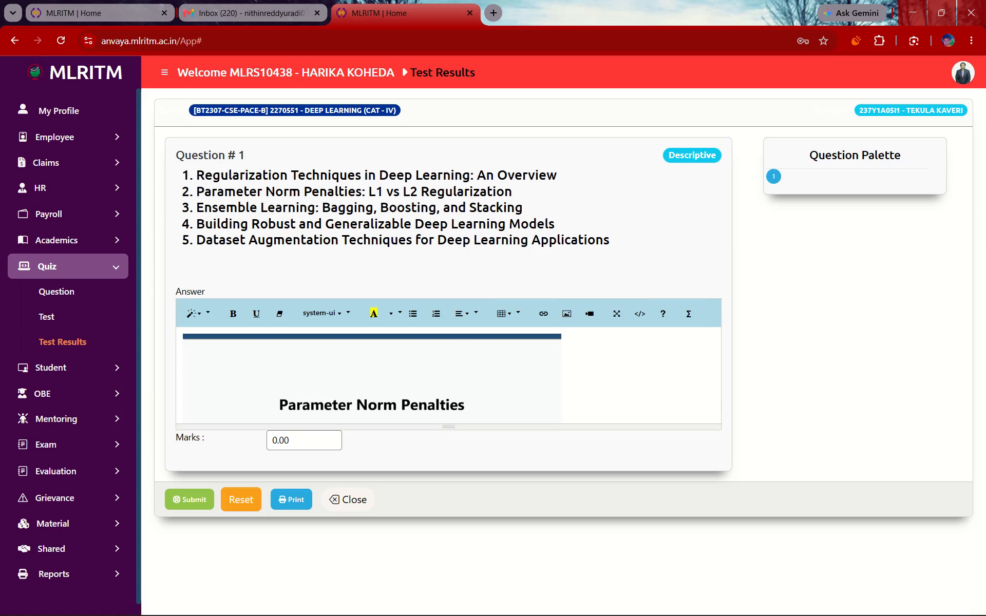
# Set the open student's Question 1 marks to 5.00 and submit the evaluation, accepting both confirmations.
pyautogui.click(305, 438)
pyautogui.press('BackSpace')
pyautogui.write('5.00')
pyautogui.click(195, 500)
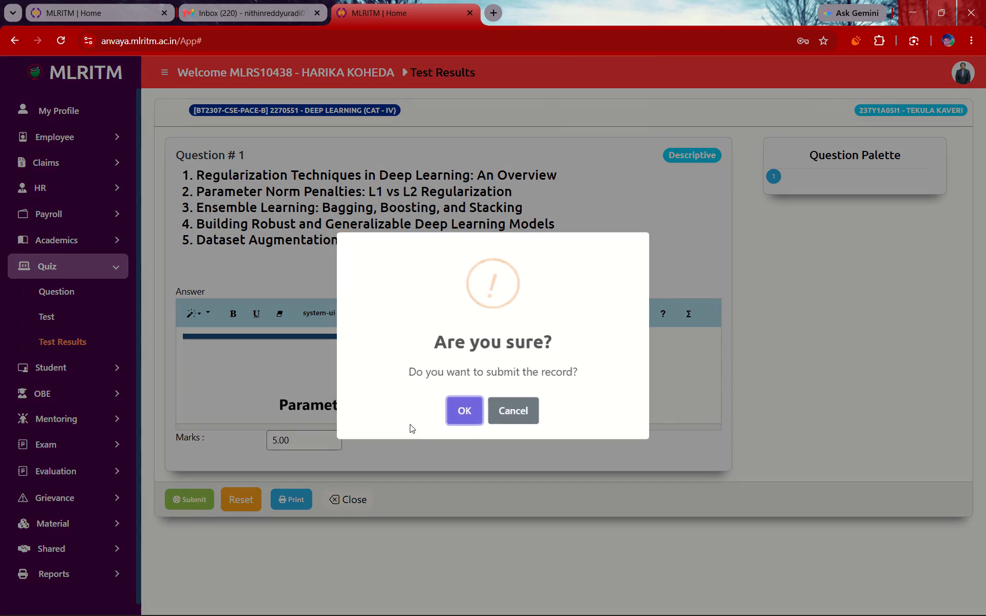
pyautogui.click(443, 408)
pyautogui.click(464, 420)
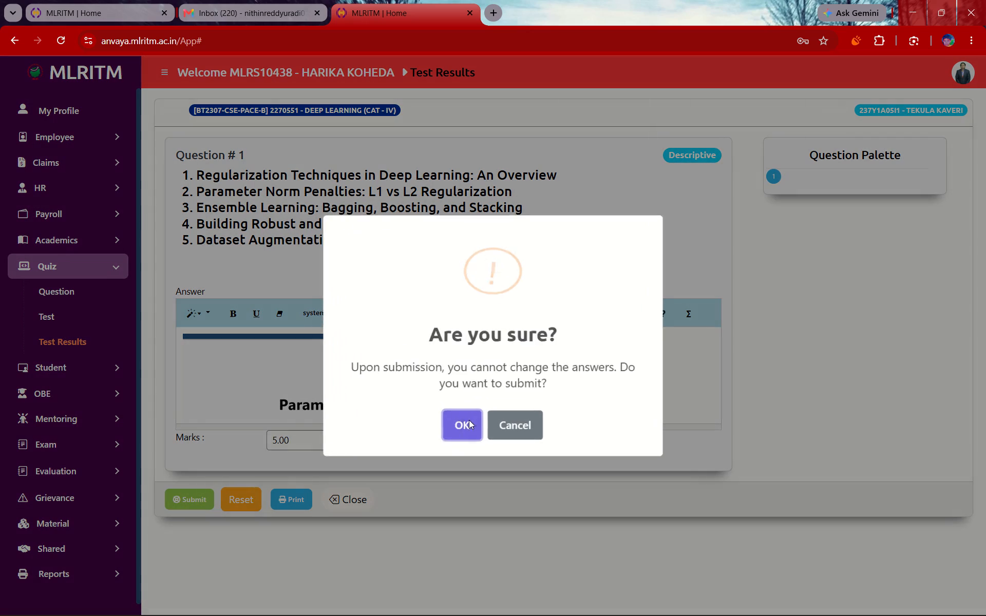
# Confirm the final submission of the open student's Question 1 evaluation and return to the test results list.
pyautogui.click(459, 416)
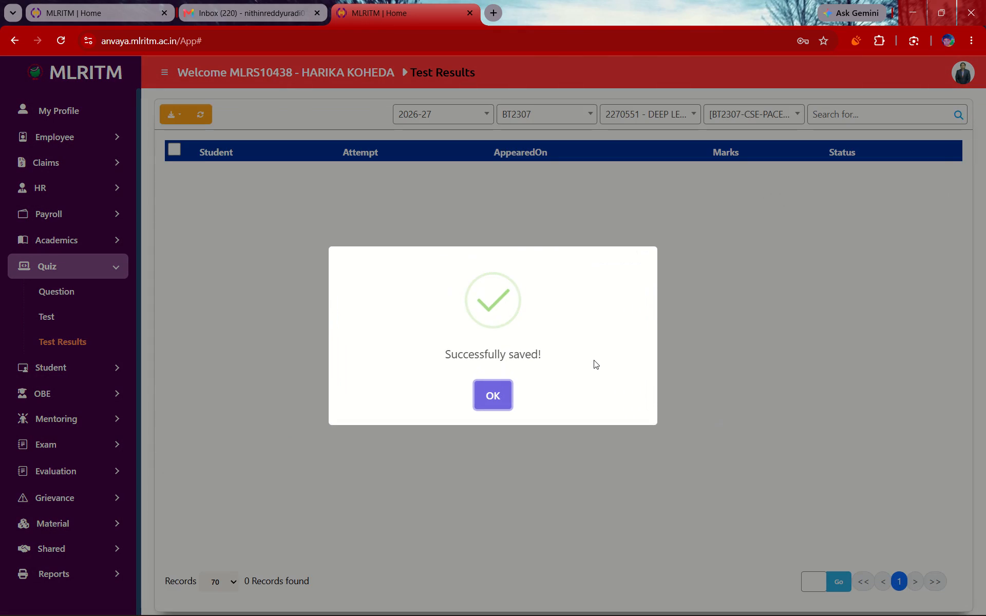
pyautogui.click(476, 386)
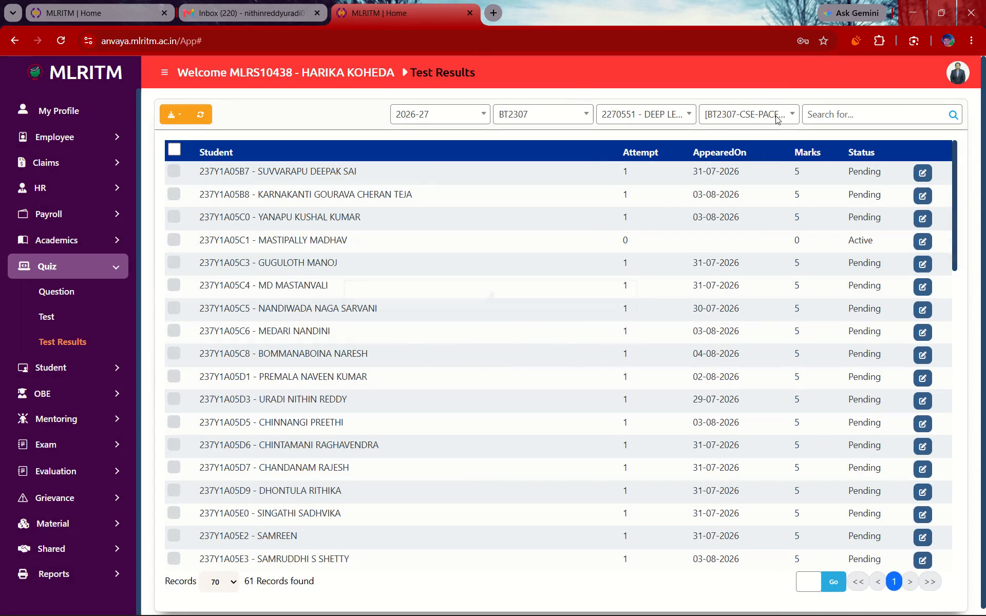
# Load the Deep Learning (CAT - IV) results and open the first-listed Pending student with 0 marks, who appeared on 10-10-2026.
pyautogui.click(759, 107)
pyautogui.scroll(-1, 747, 182)
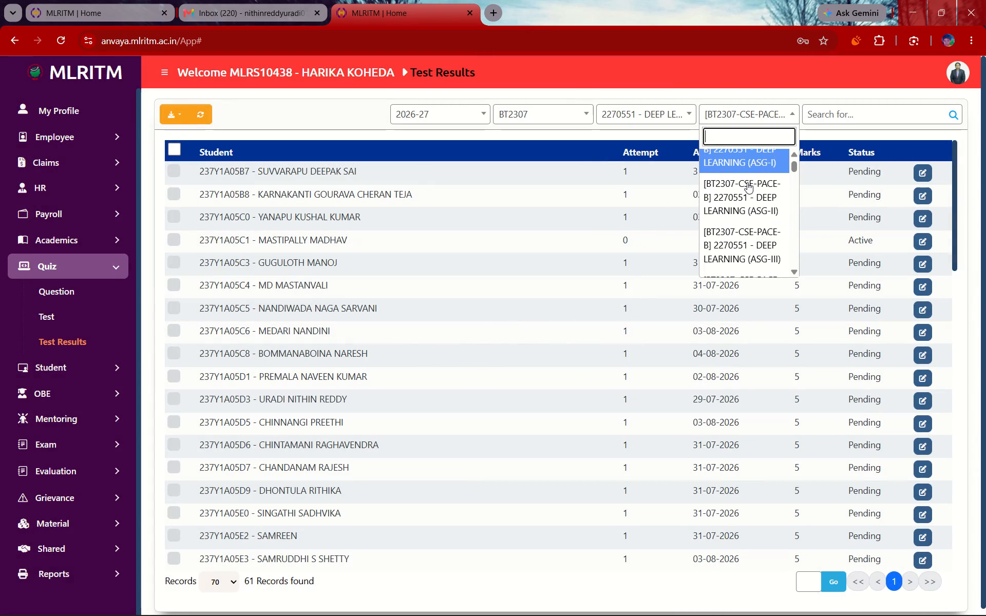
pyautogui.scroll(-4, 747, 182)
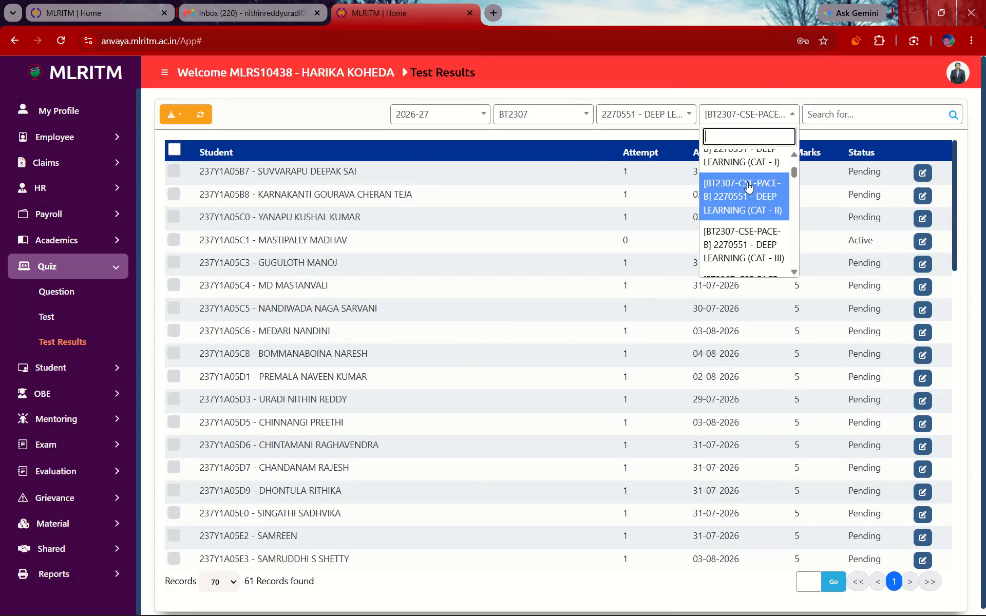
pyautogui.scroll(-2, 747, 182)
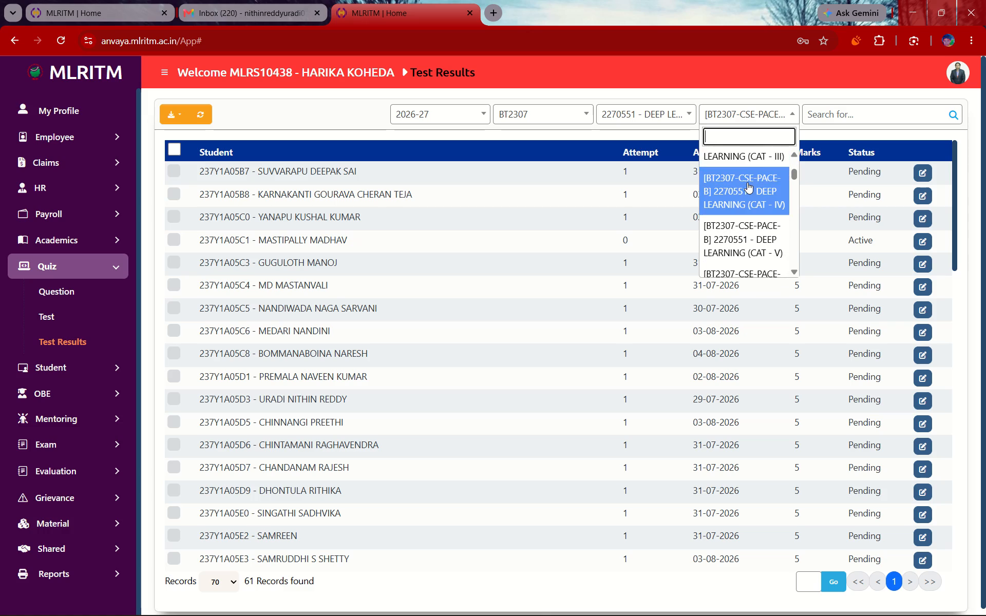
pyautogui.scroll(-1, 747, 182)
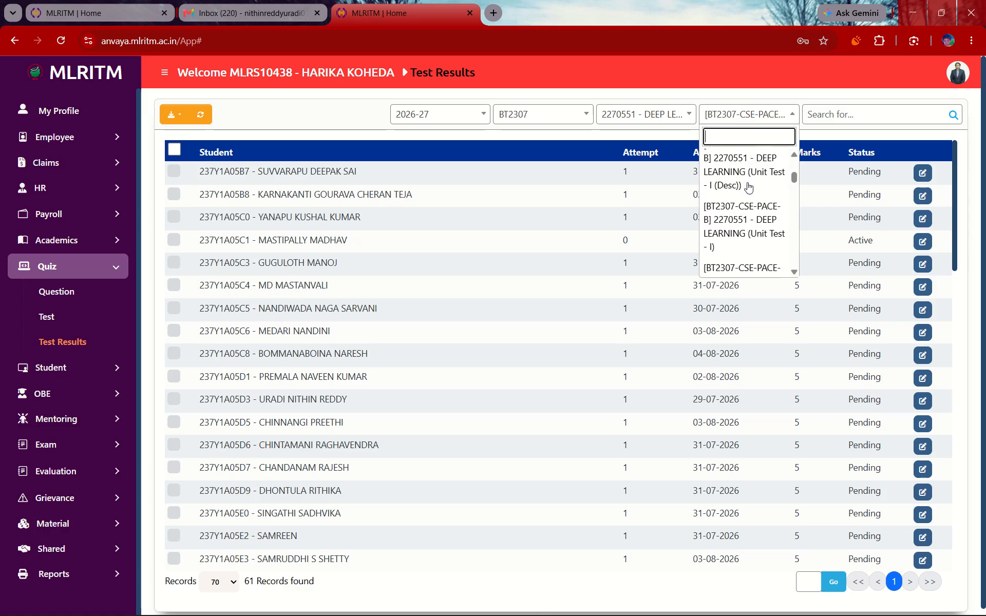
pyautogui.scroll(1, 747, 182)
pyautogui.click(747, 182)
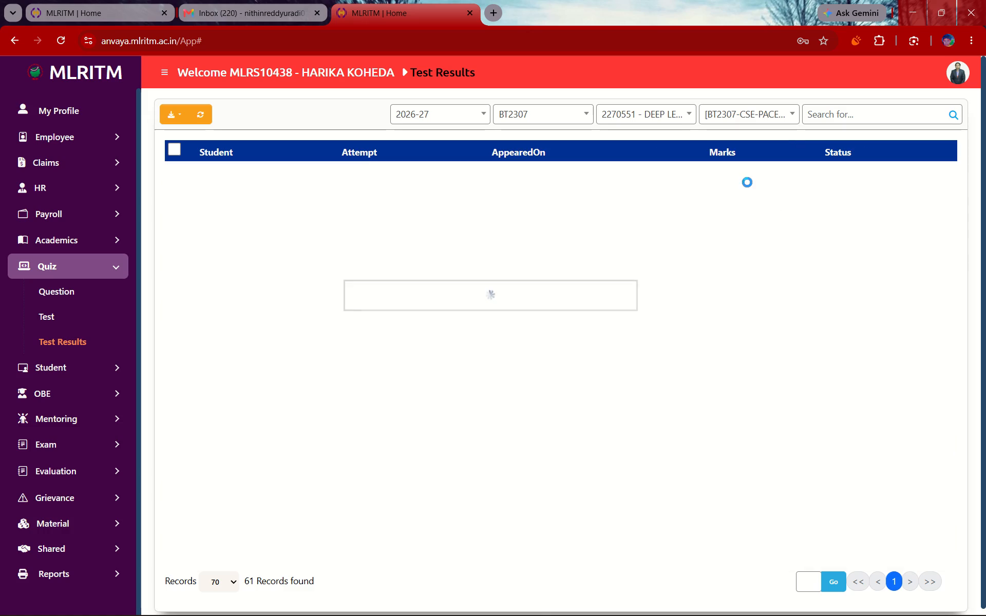
pyautogui.scroll(1, 809, 296)
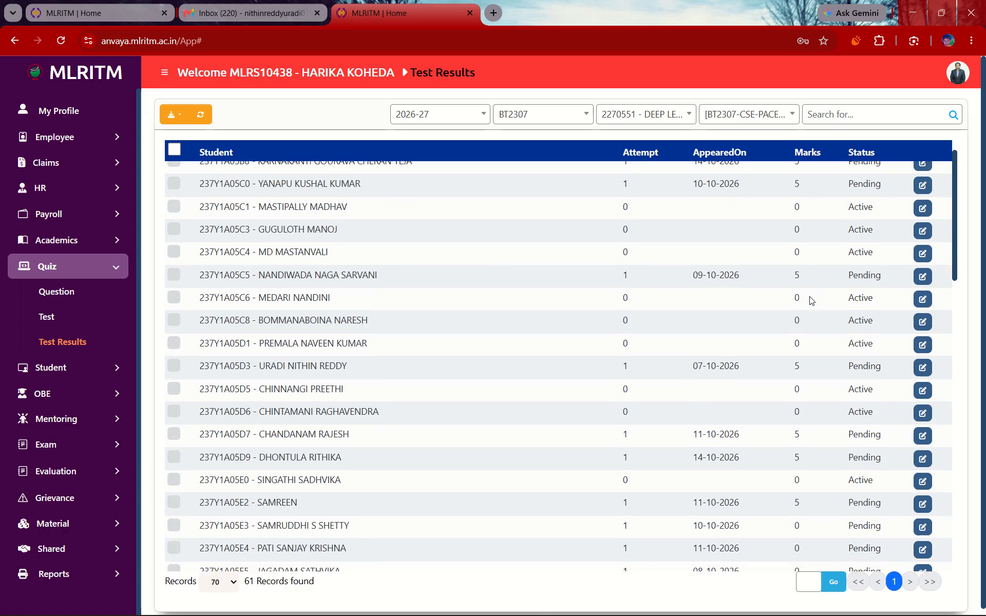
pyautogui.scroll(1, 809, 296)
pyautogui.scroll(-3, 809, 296)
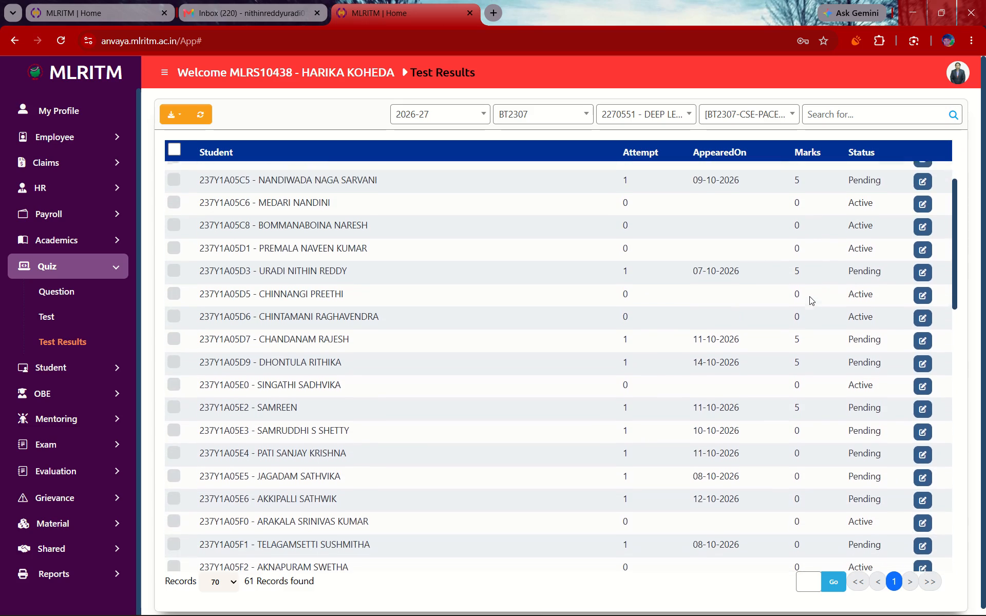
pyautogui.scroll(-4, 809, 296)
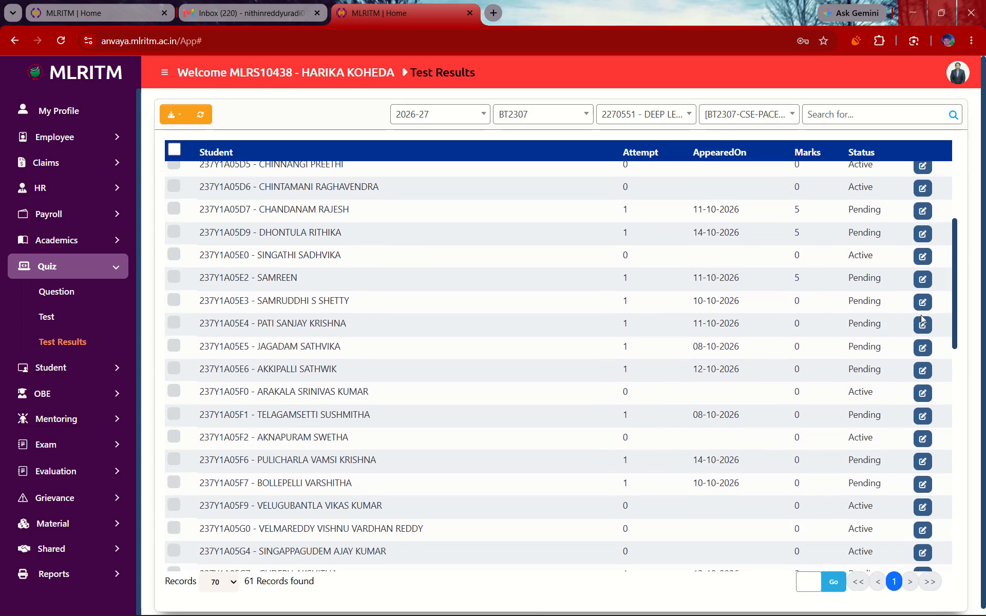
pyautogui.click(918, 302)
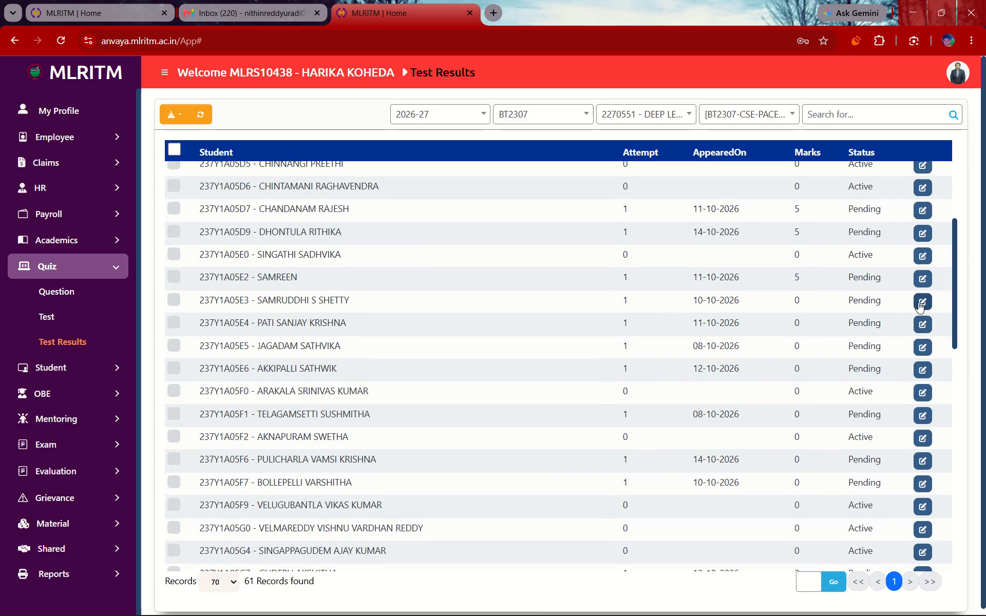